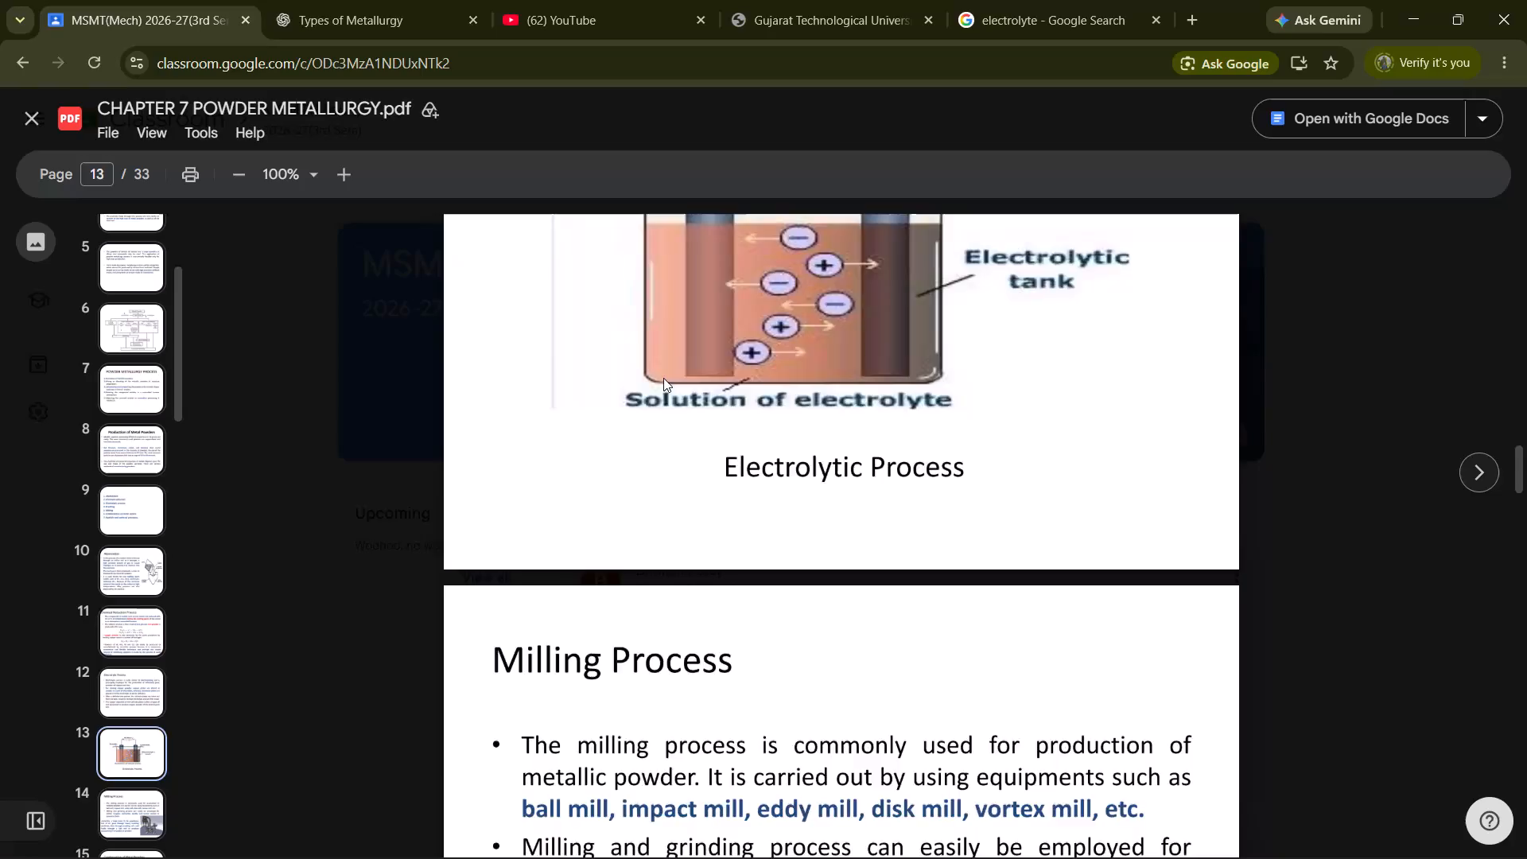
# Skim the powder metallurgy PDF from the milling slide to roll pressing and back to the process overview.
pyautogui.scroll(-4, 663, 378)
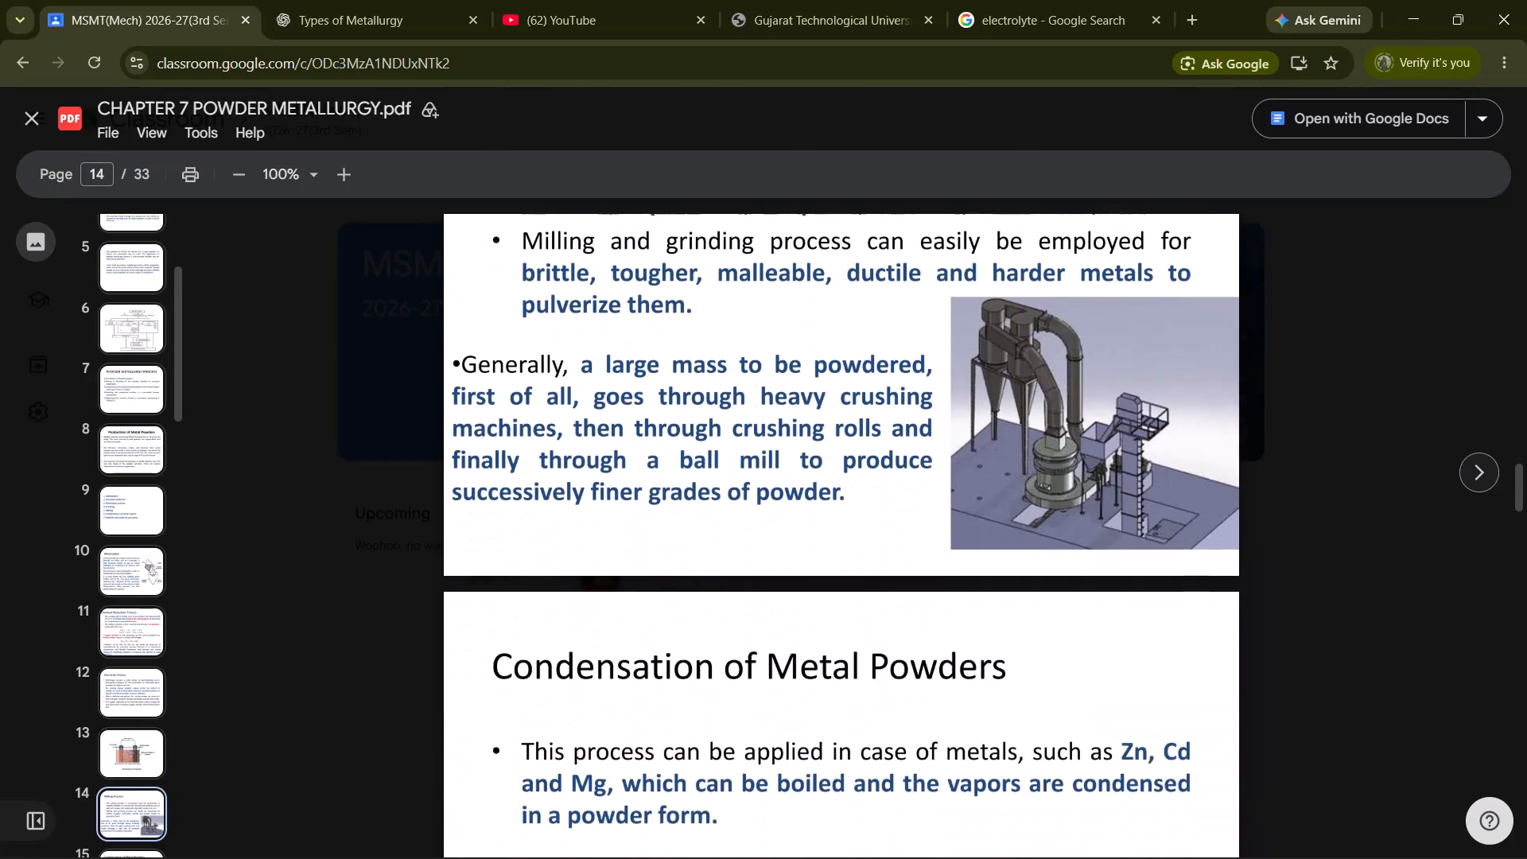
pyautogui.scroll(-7, 686, 347)
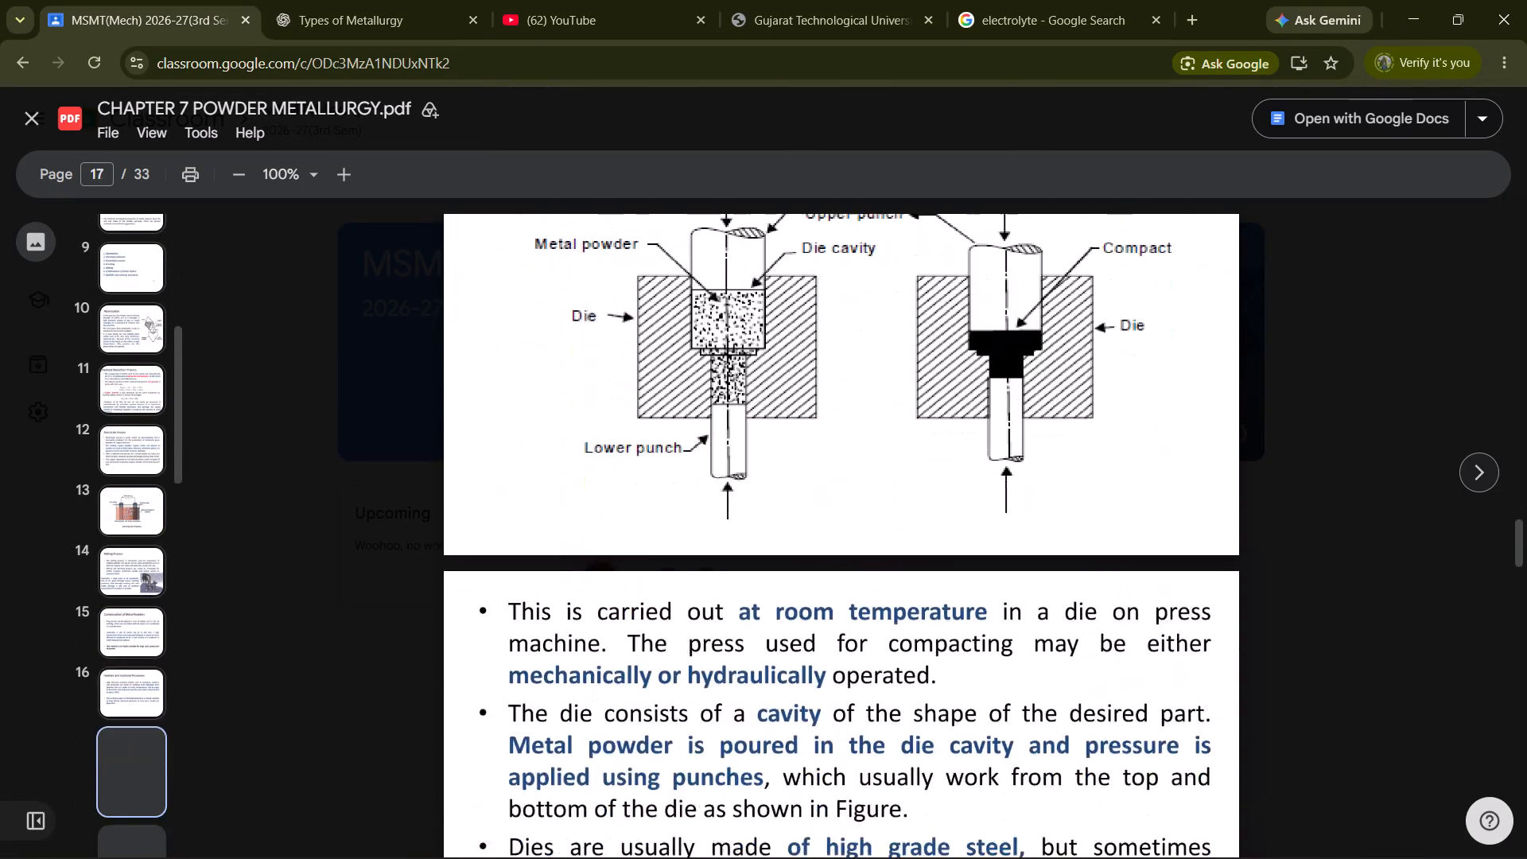
pyautogui.scroll(-5, 686, 347)
pyautogui.scroll(1, 686, 347)
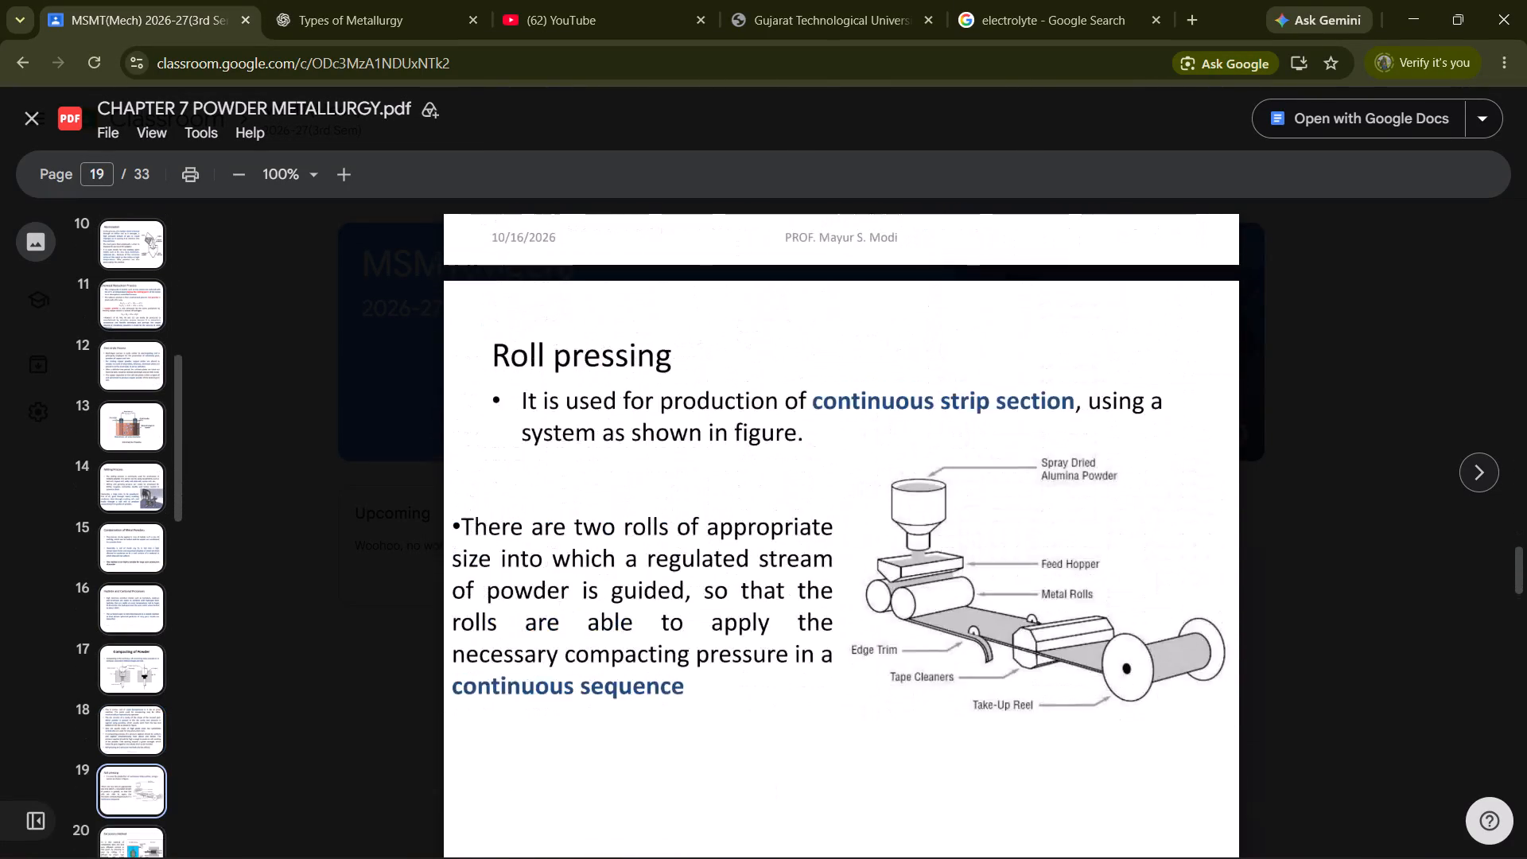
pyautogui.scroll(1, 686, 347)
pyautogui.scroll(-4, 686, 347)
pyautogui.scroll(8, 686, 347)
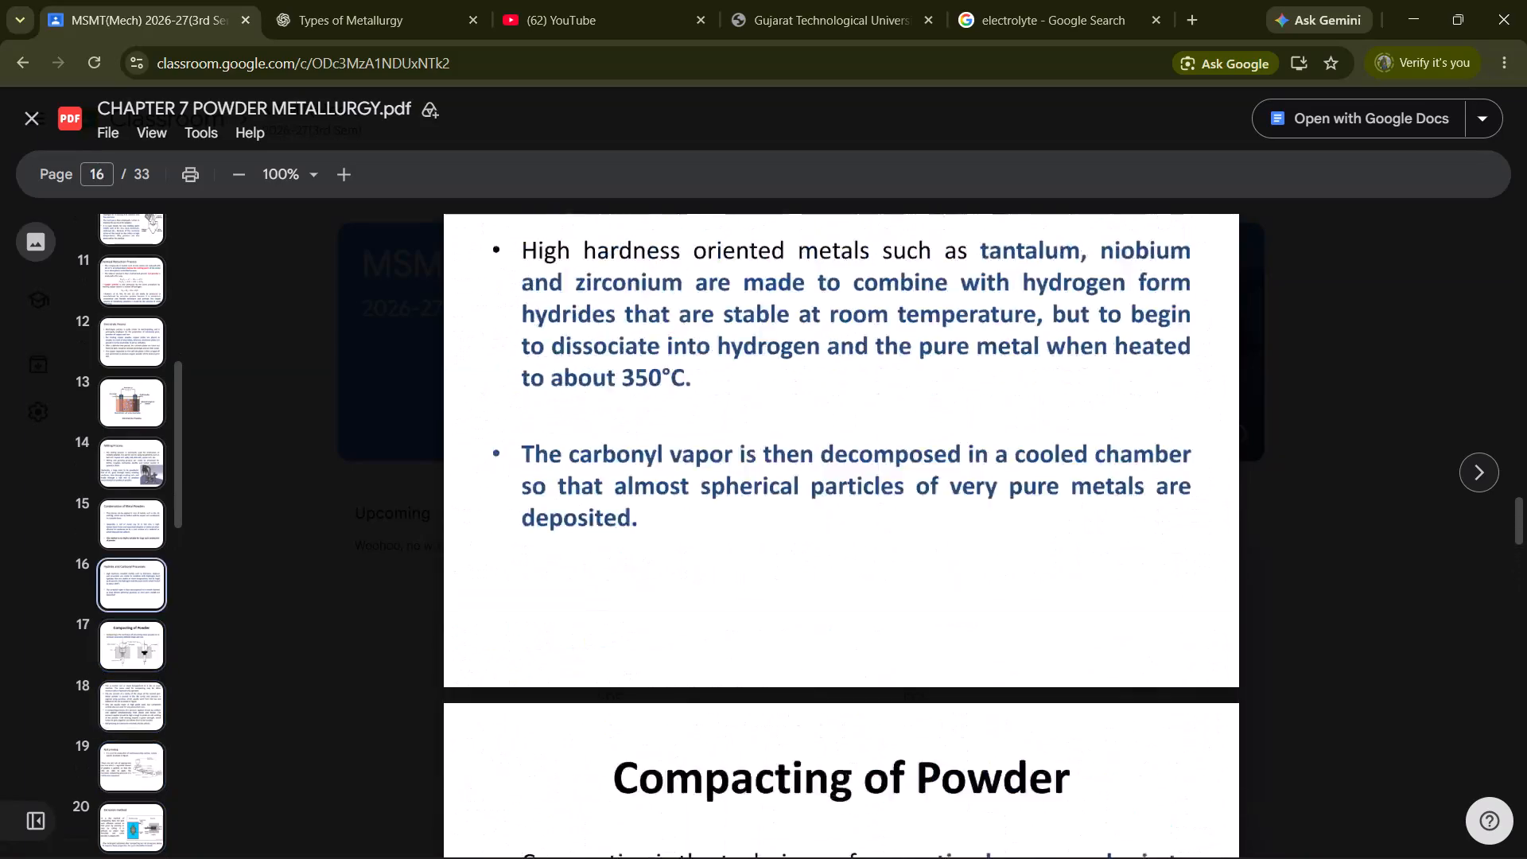
pyautogui.scroll(7, 686, 347)
pyautogui.scroll(-7, 686, 347)
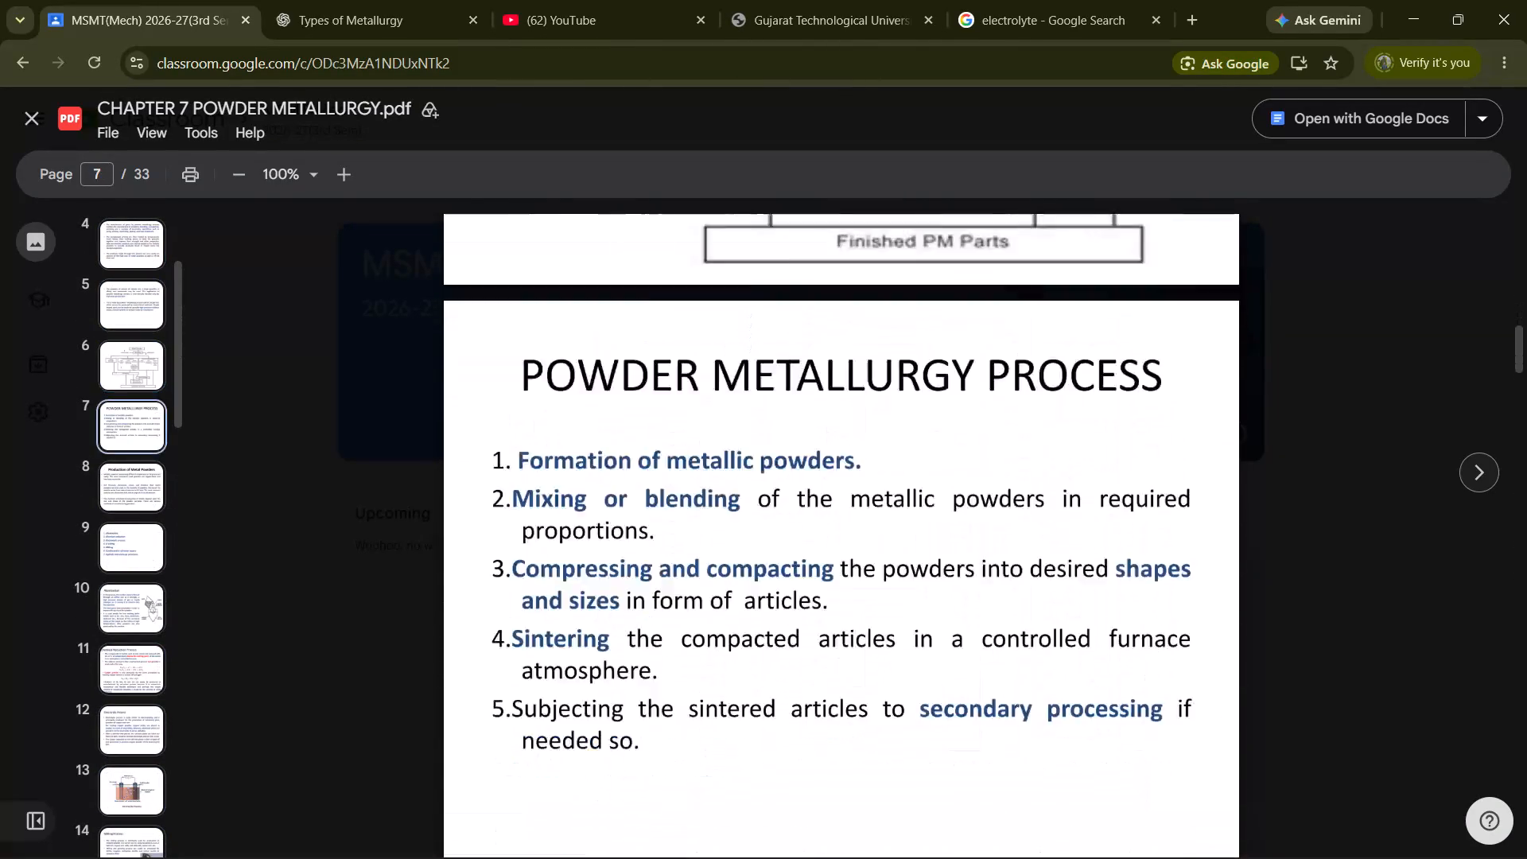
# Review the PDF's slides from the list of powder production methods through milling and condensation to powder compacting.
pyautogui.scroll(-1, 686, 347)
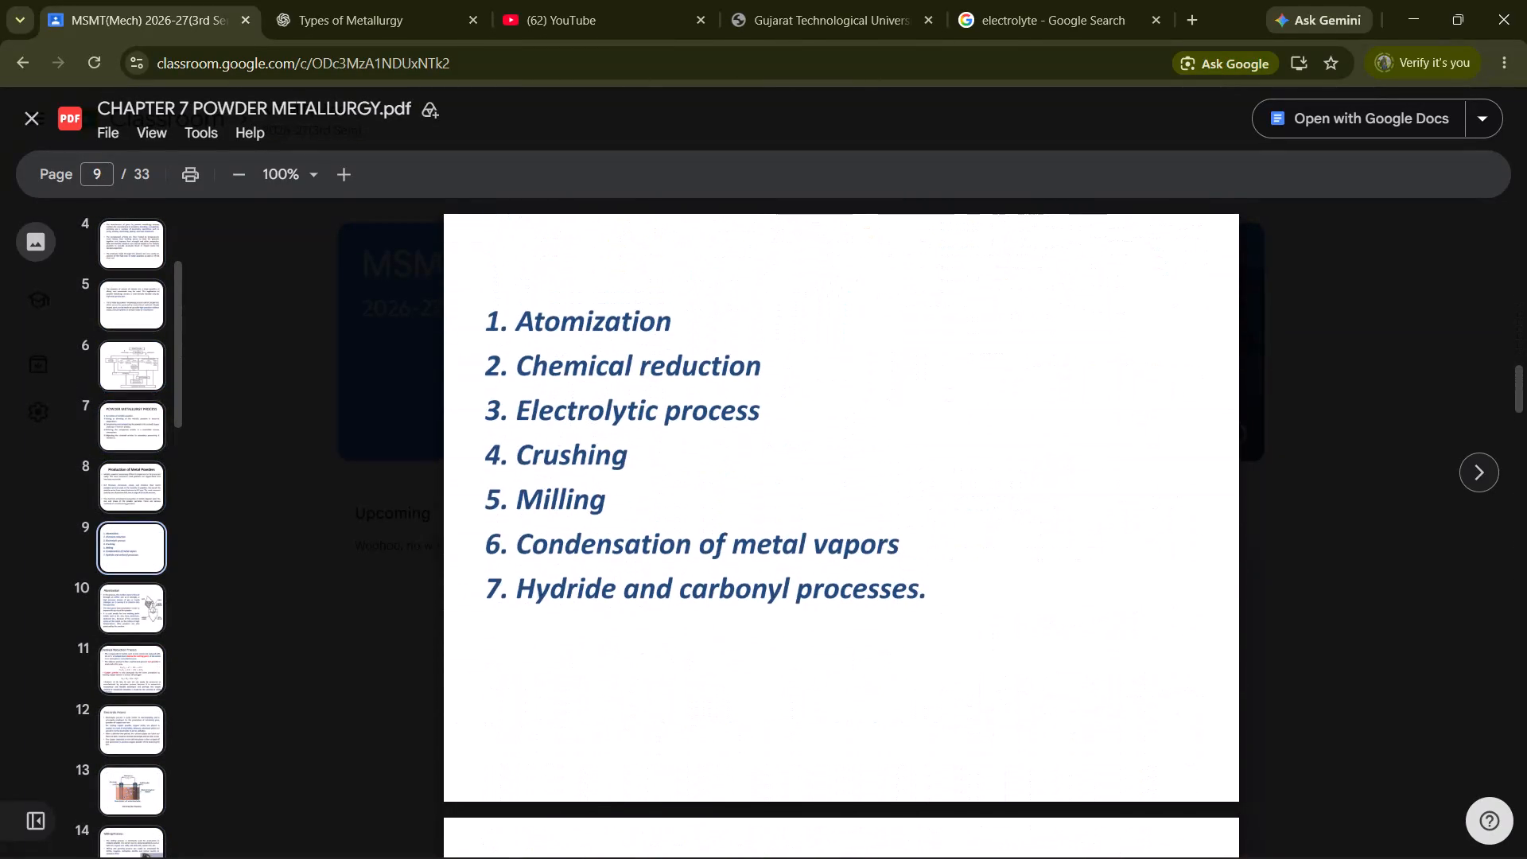
pyautogui.scroll(-1, 686, 347)
pyautogui.scroll(-6, 569, 489)
pyautogui.scroll(1, 569, 489)
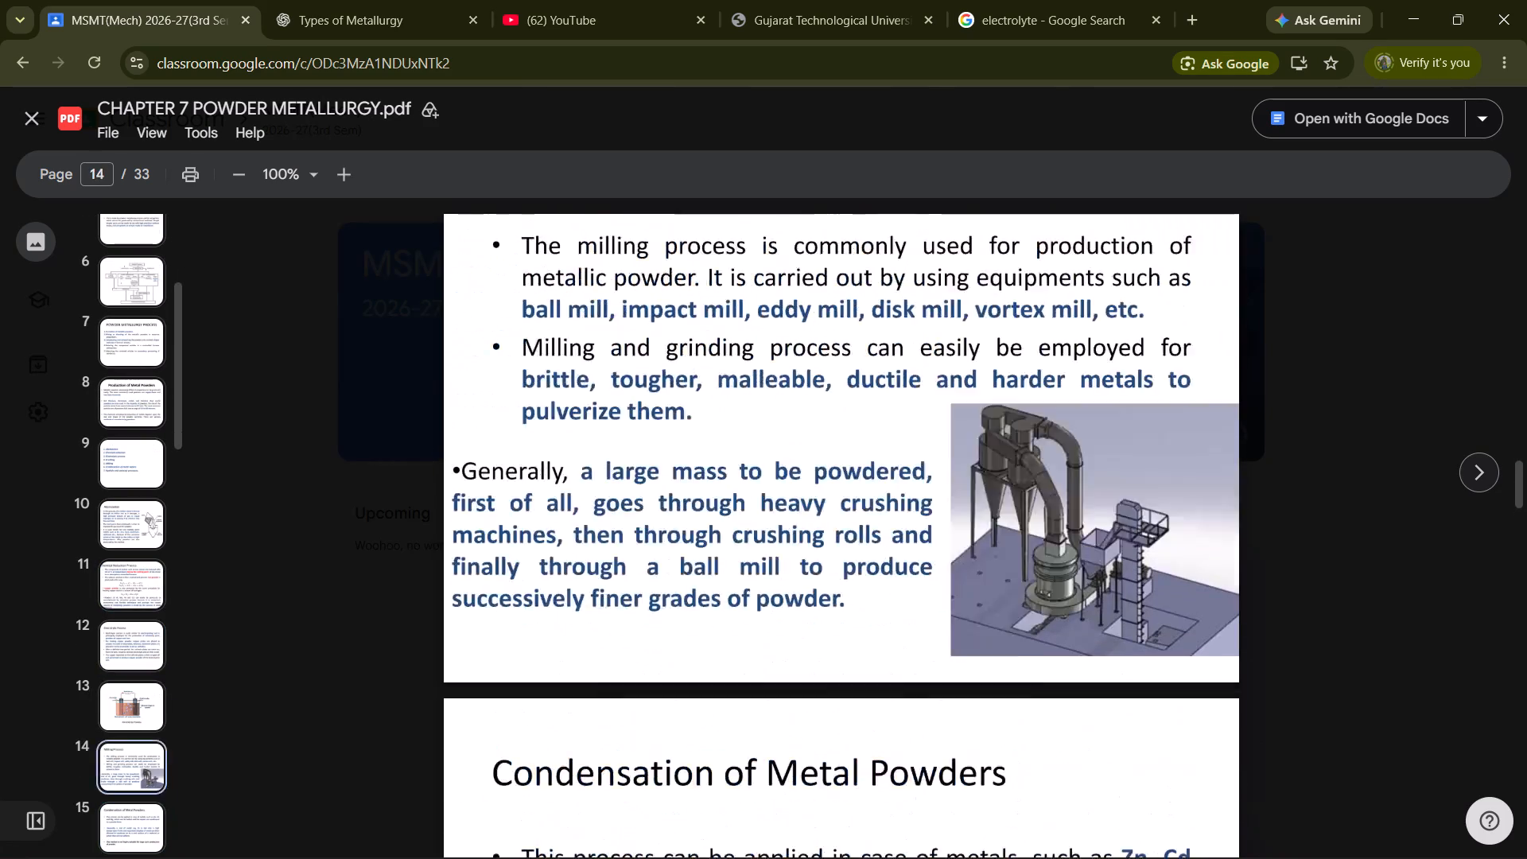
pyautogui.scroll(-6, 569, 489)
pyautogui.scroll(2, 569, 489)
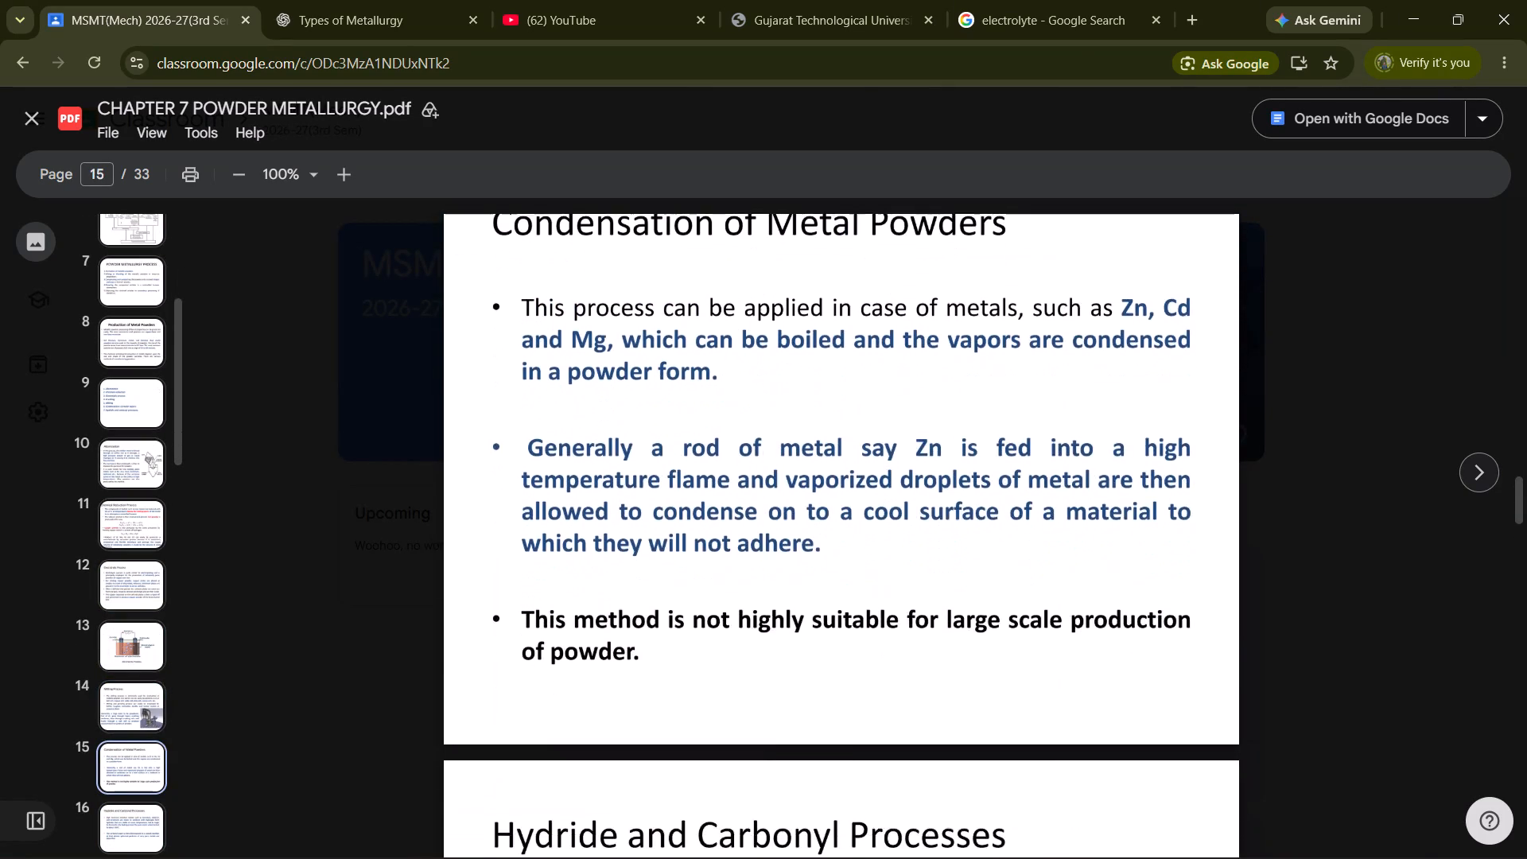
pyautogui.scroll(-4, 569, 489)
pyautogui.scroll(2, 569, 489)
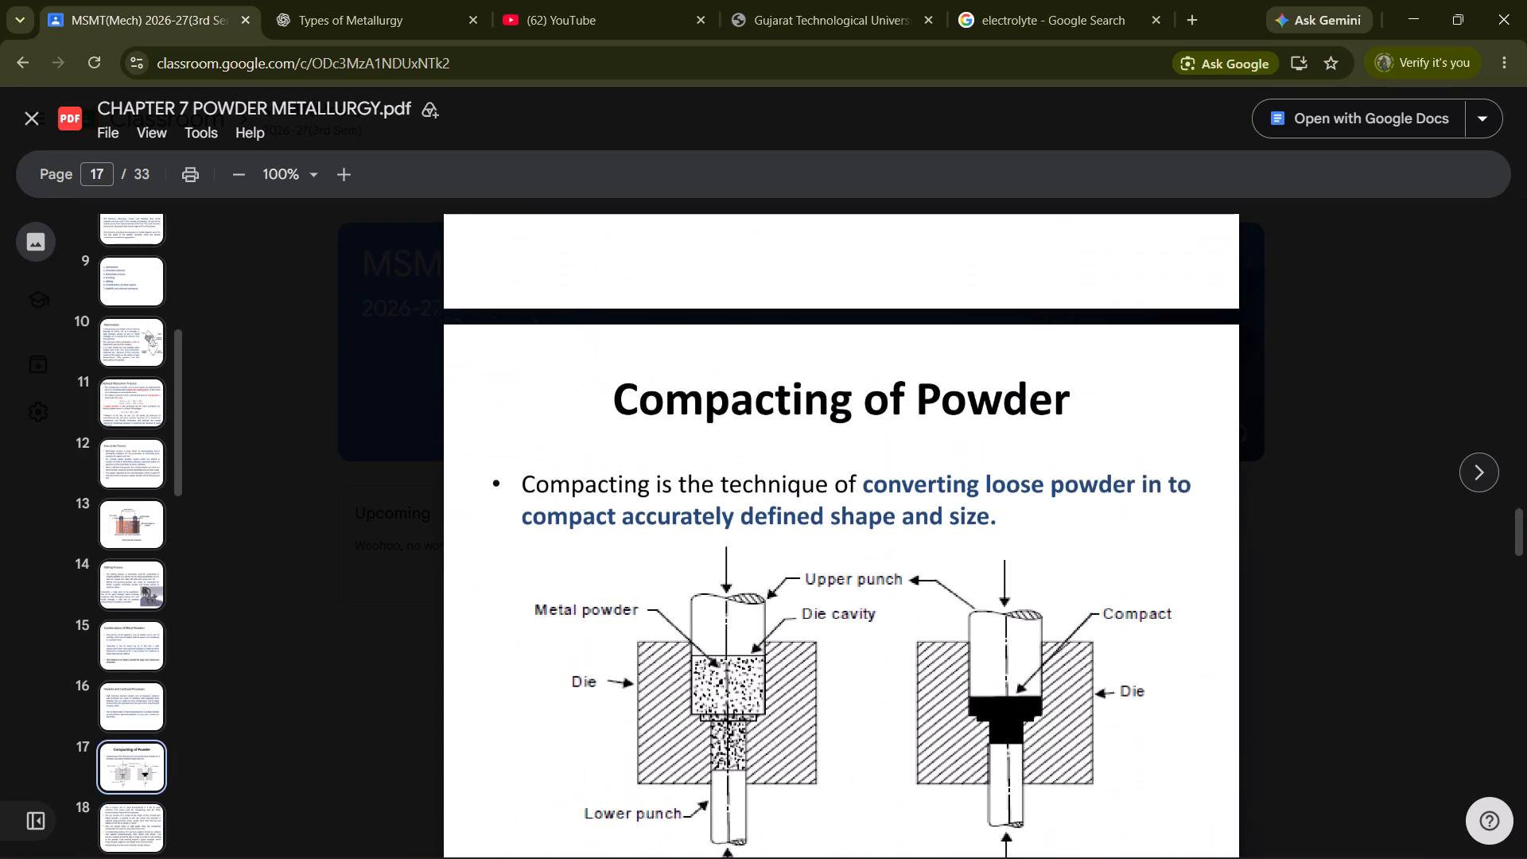
pyautogui.scroll(8, 569, 489)
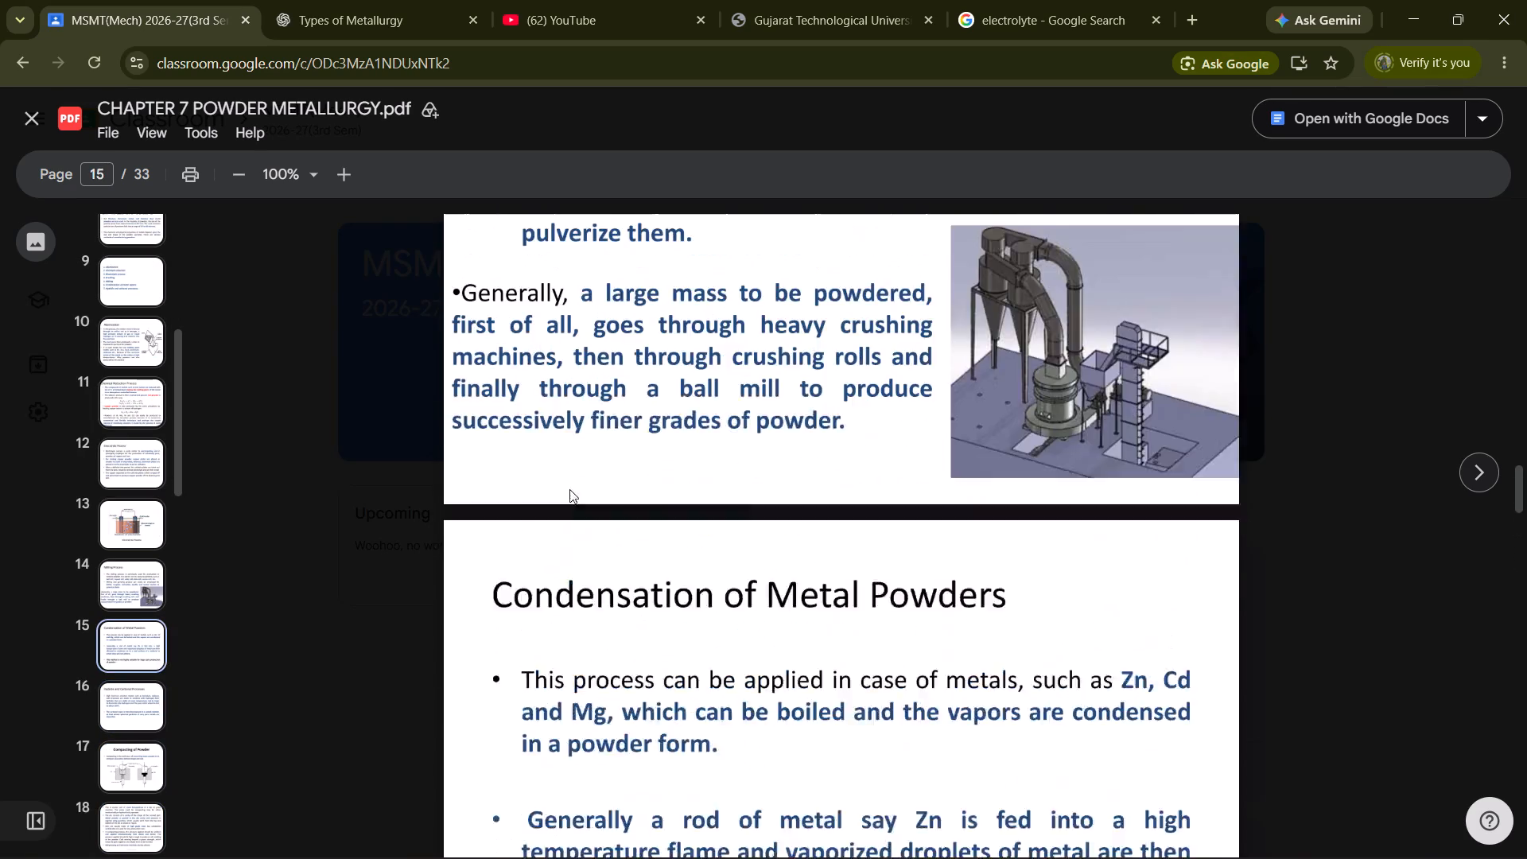
pyautogui.scroll(3, 569, 489)
# Copy the heading "Milling Process" from page 14 of the powder metallurgy PDF.
pyautogui.scroll(-3, 569, 489)
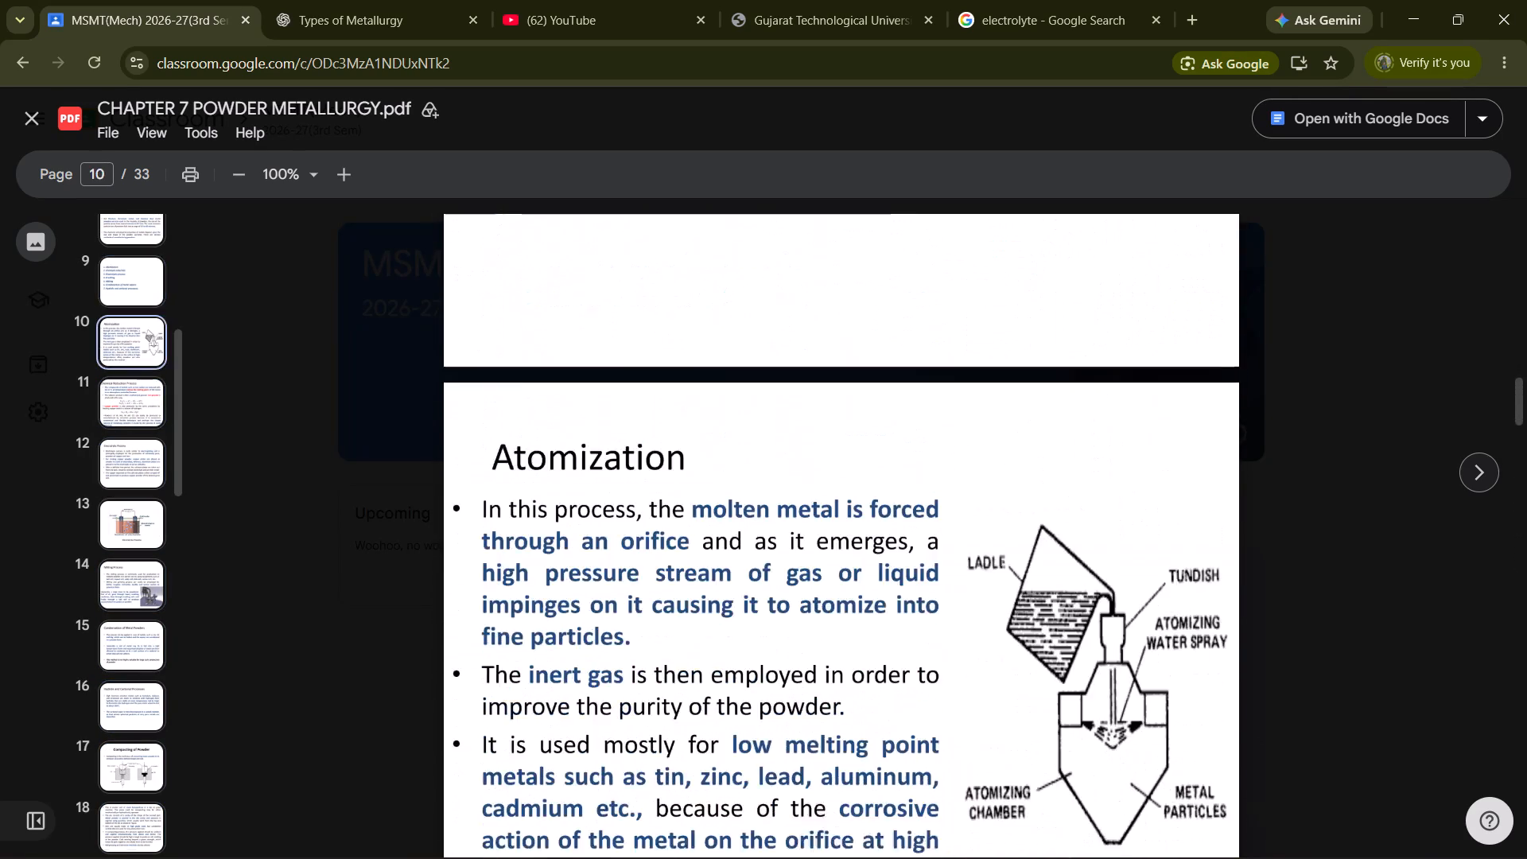
pyautogui.scroll(-8, 569, 489)
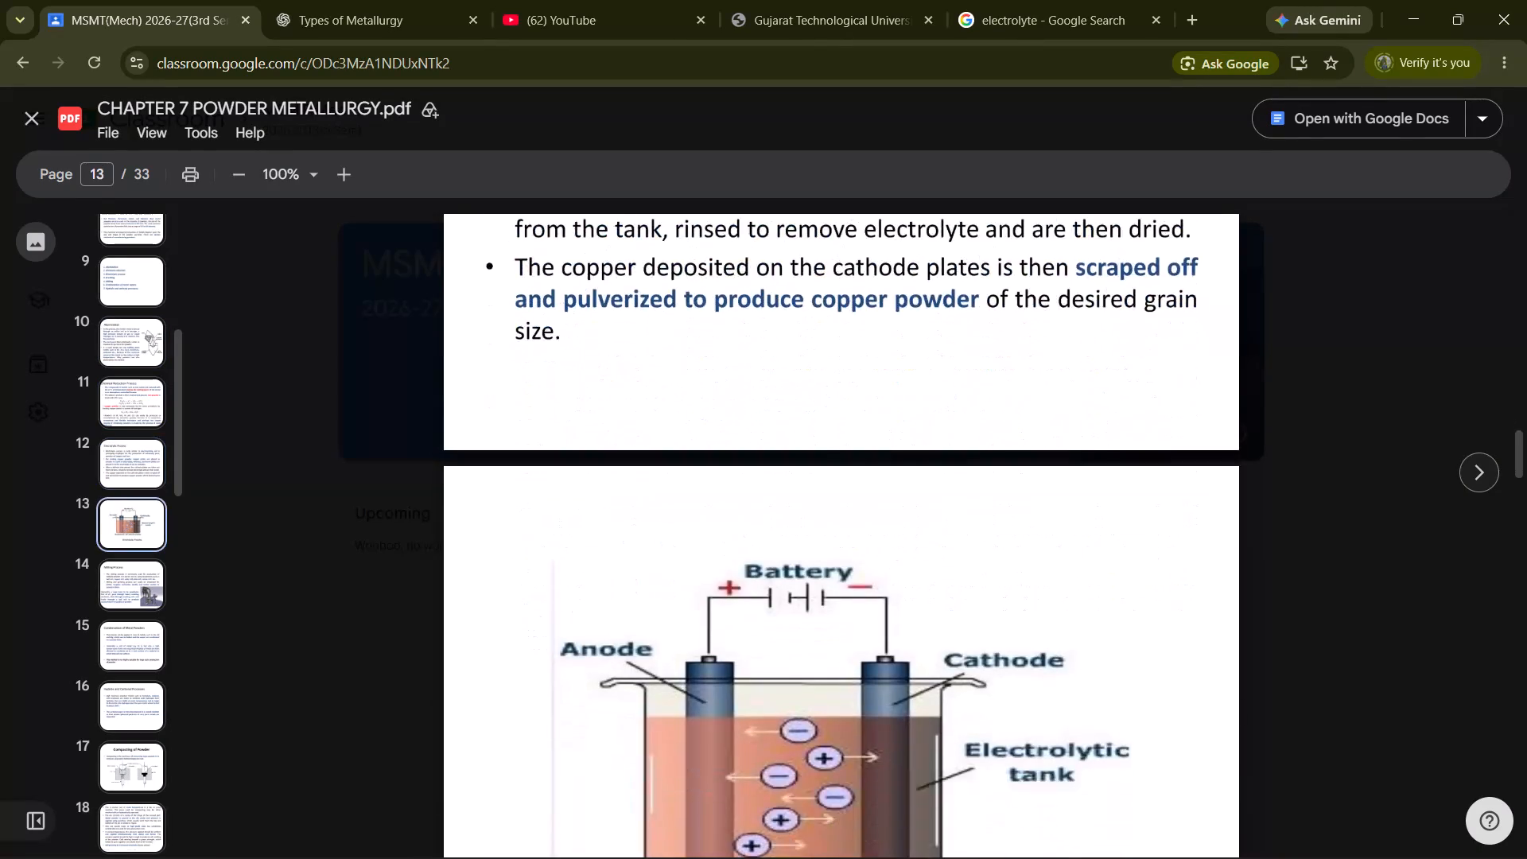
pyautogui.scroll(-5, 569, 489)
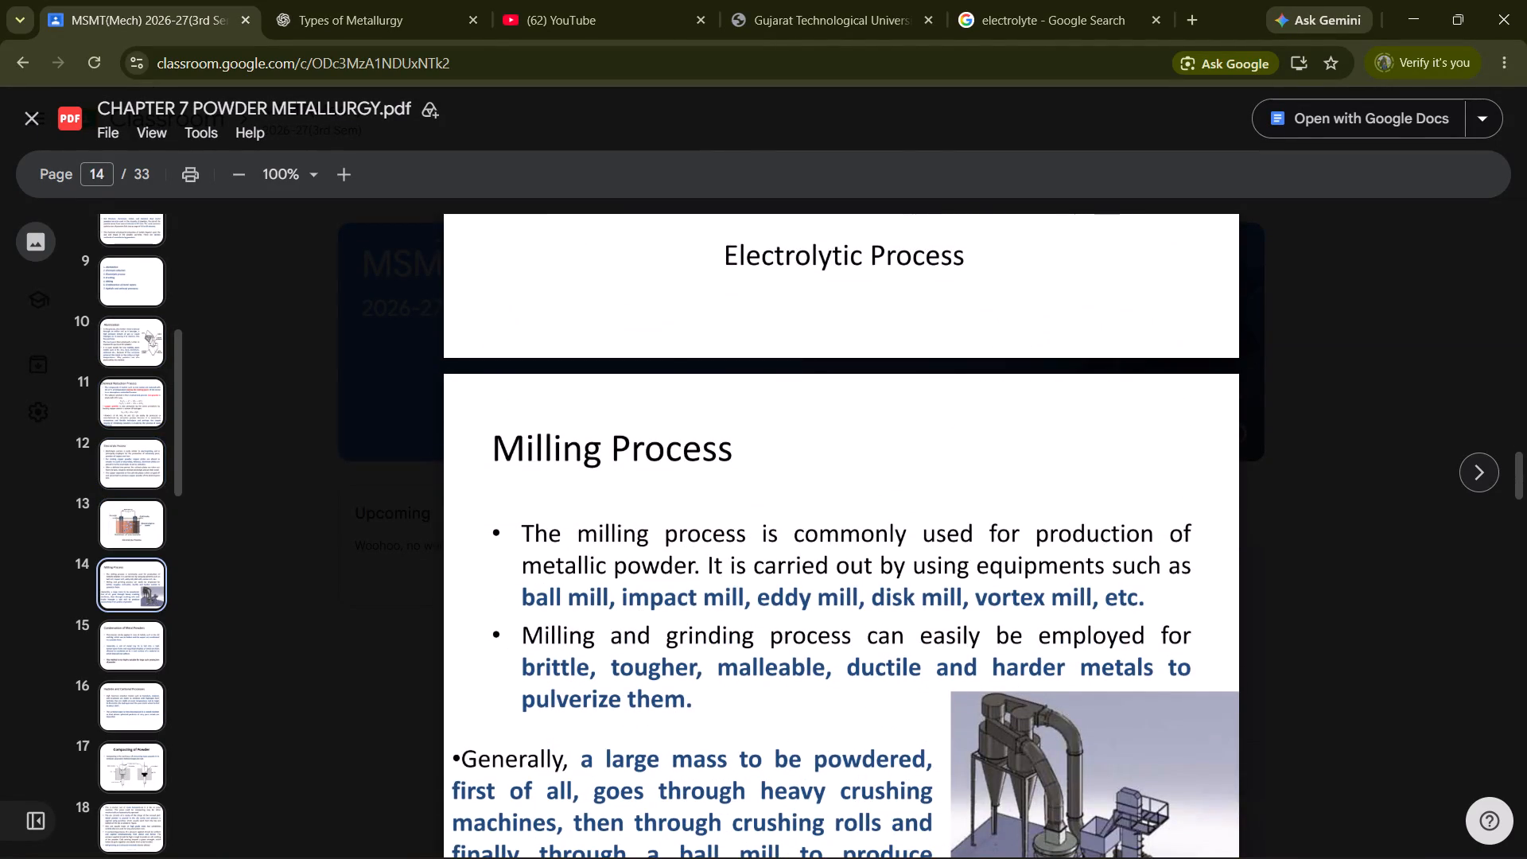
pyautogui.moveTo(492, 445); pyautogui.dragTo(716, 445)
pyautogui.hotkey('ctrl', 'c')
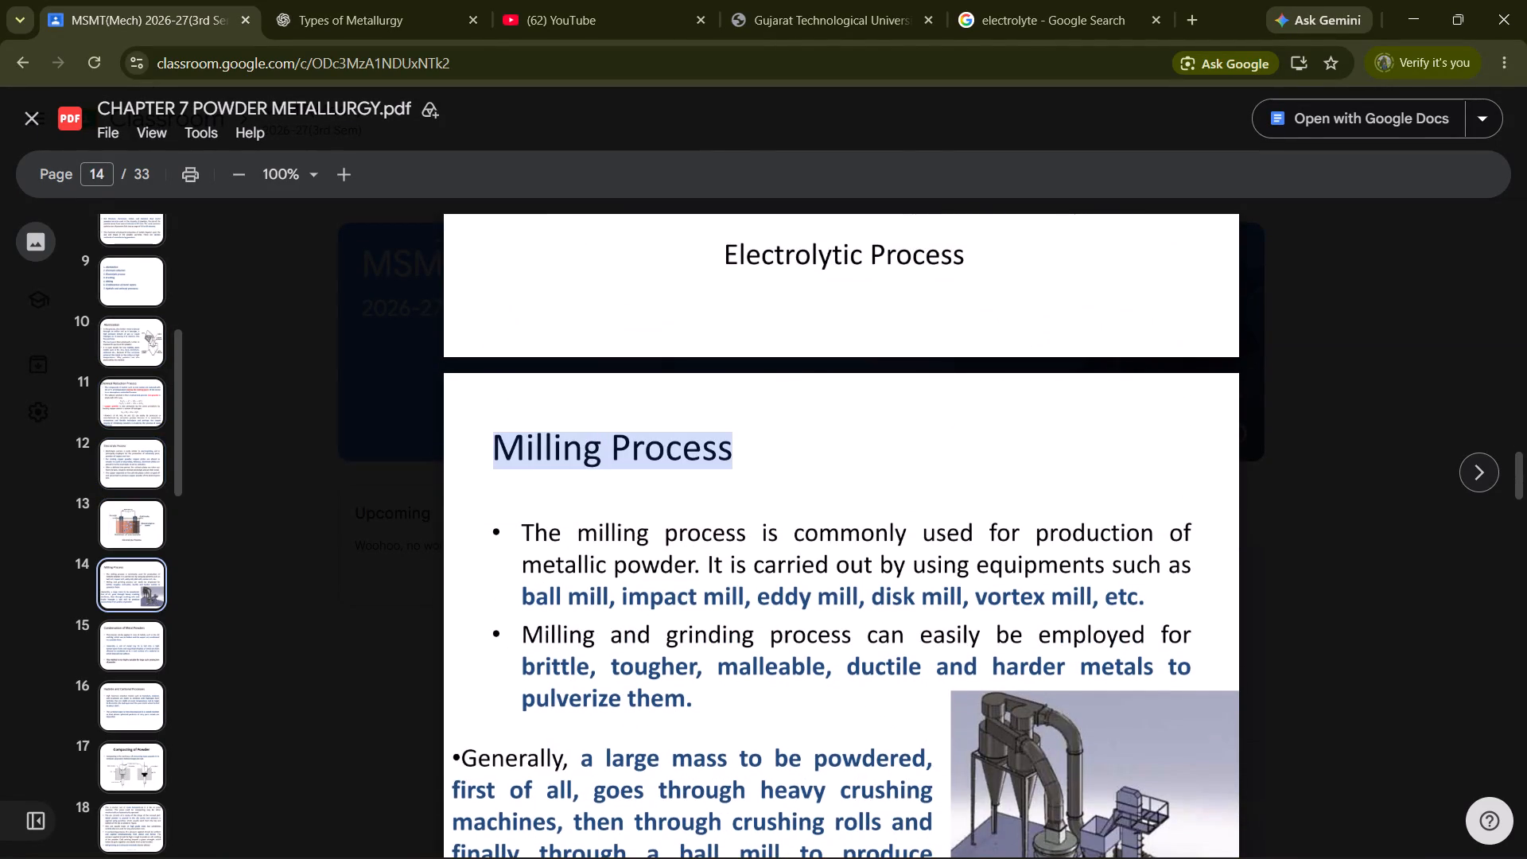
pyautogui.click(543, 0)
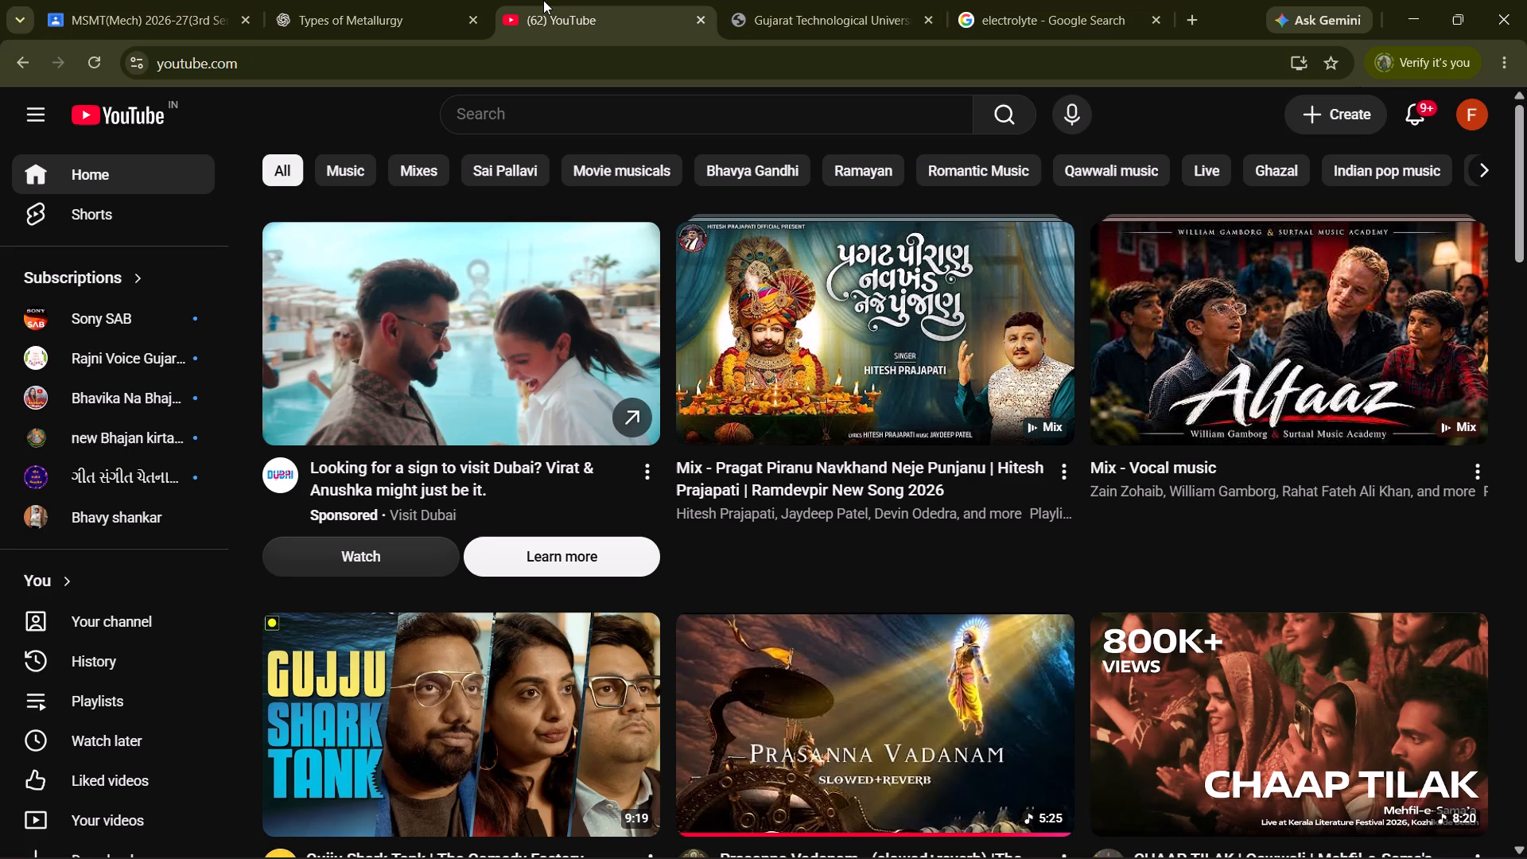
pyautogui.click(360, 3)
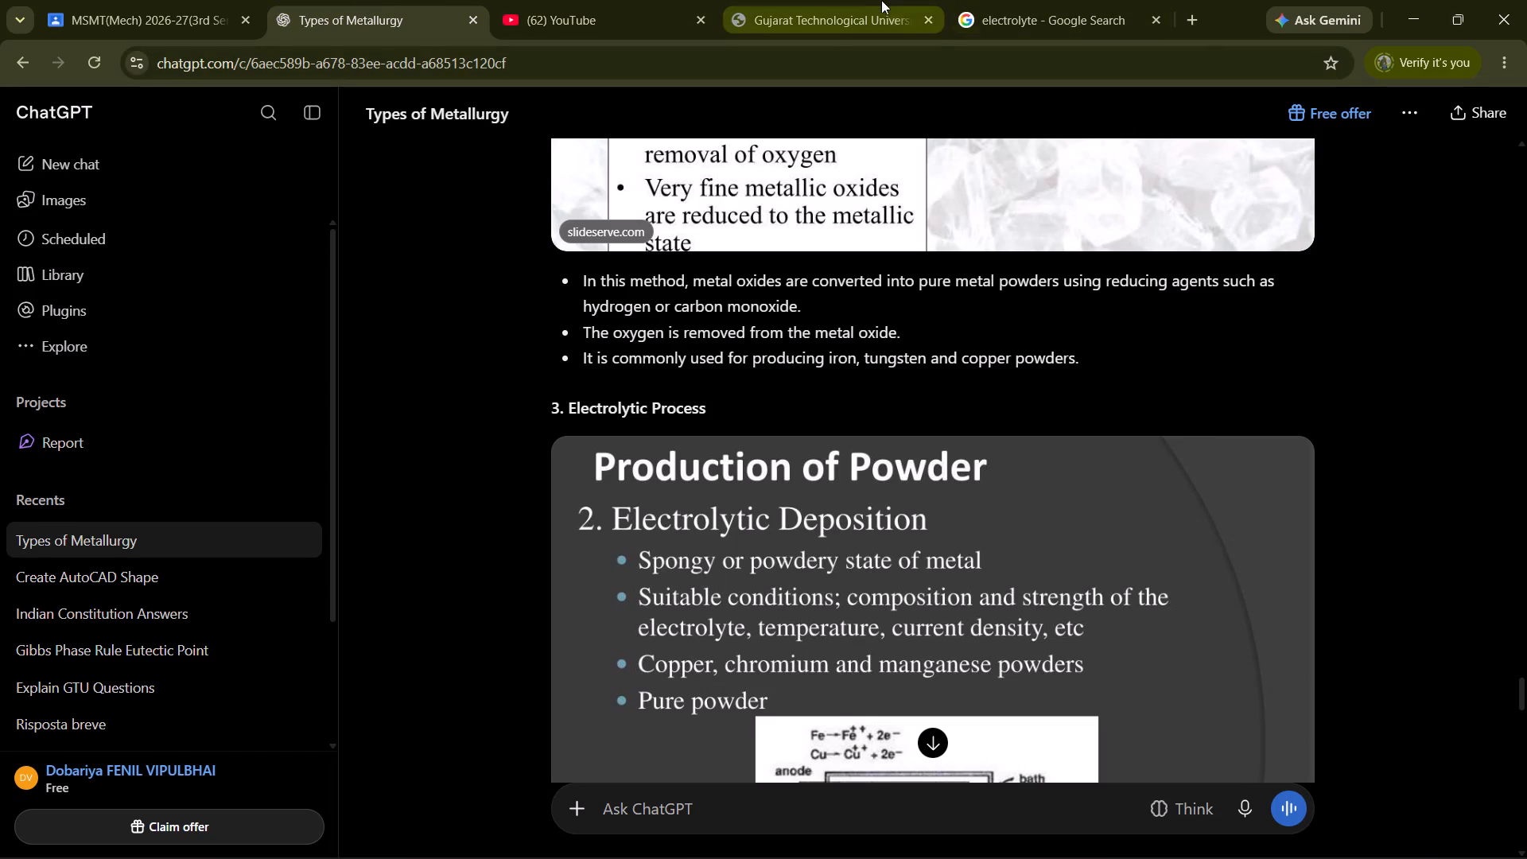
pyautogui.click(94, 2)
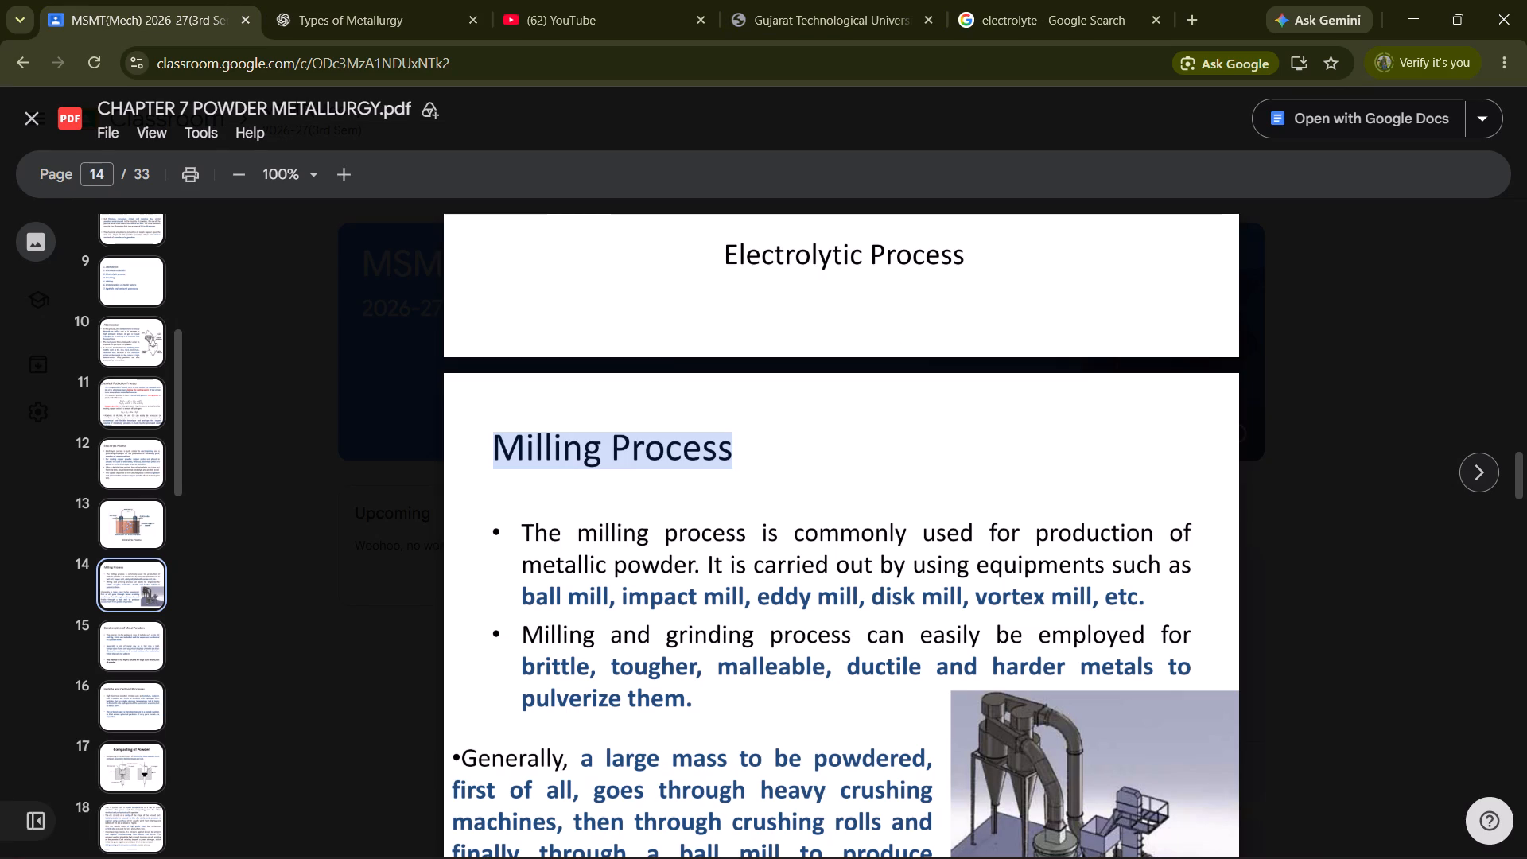
# Switch to the MSMST DRS presentation in PowerPoint and clear slide 6 of its title and subtitle, including both placeholders.
pyautogui.click(1029, 842)
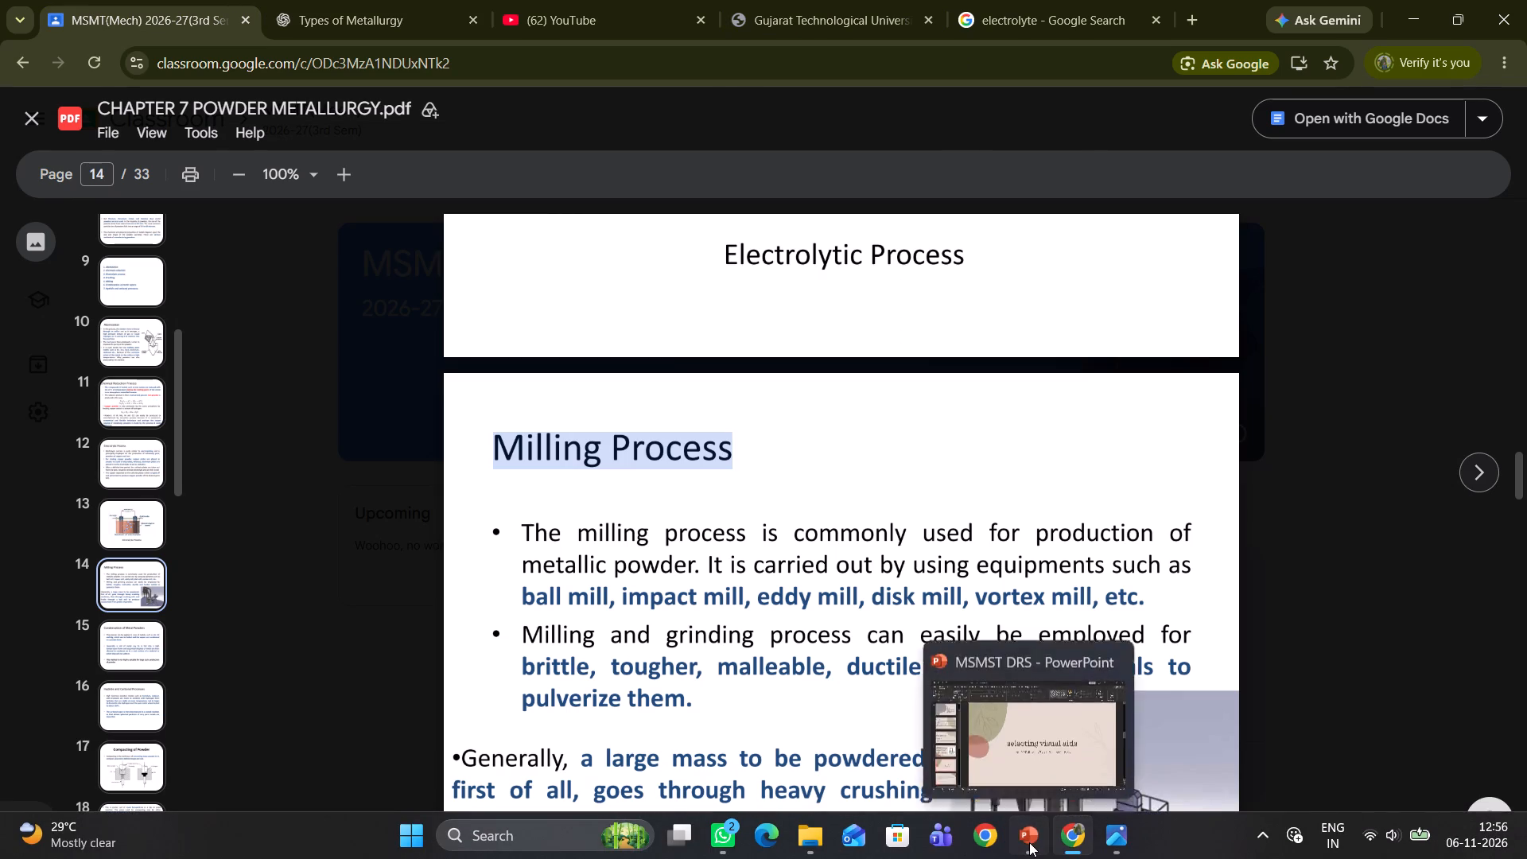
pyautogui.click(795, 501)
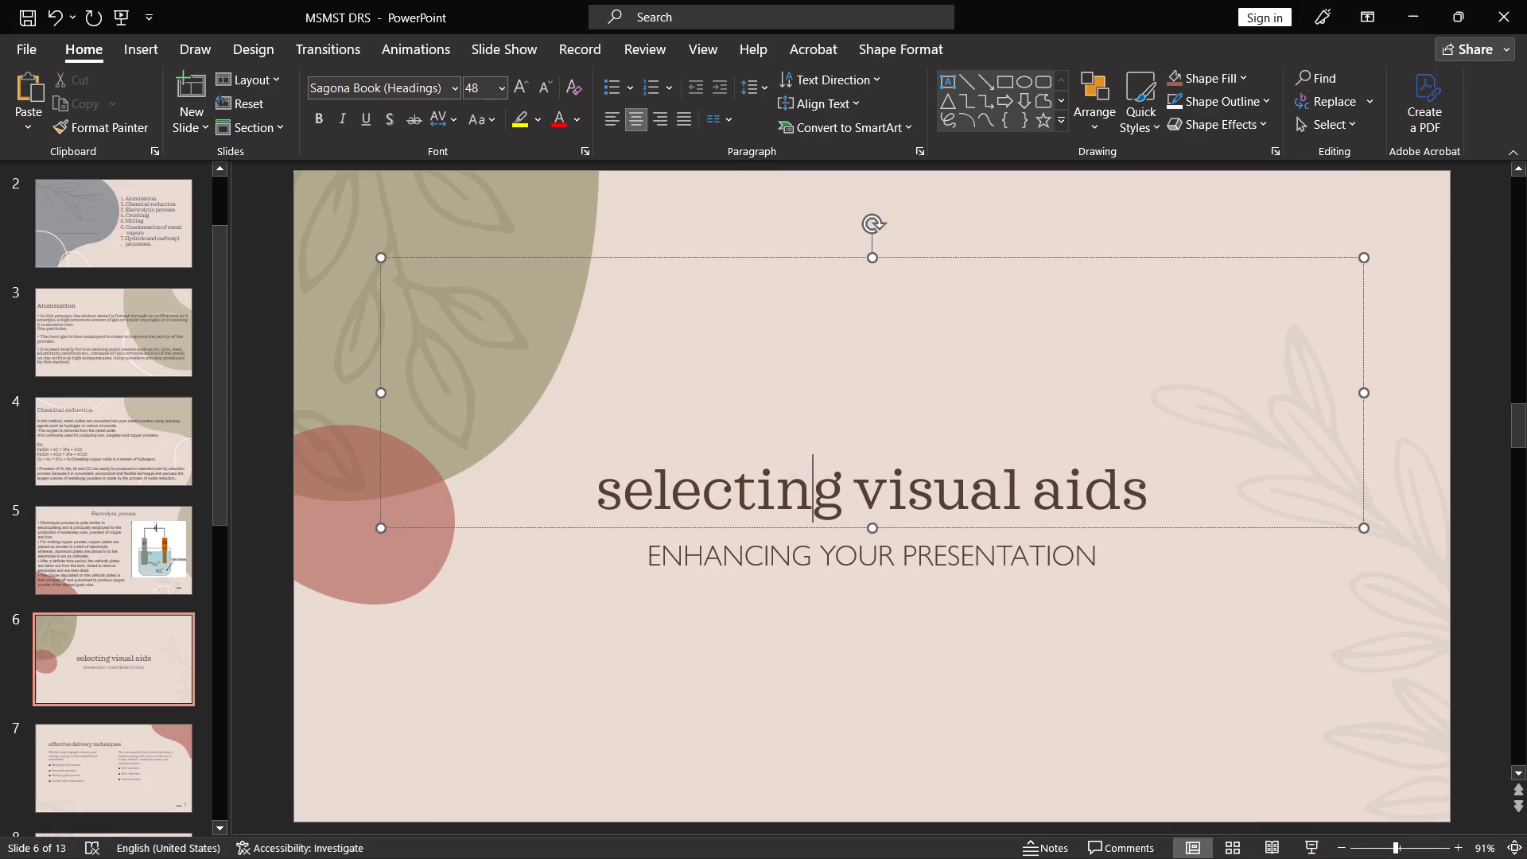
pyautogui.hotkey('ctrl', 'a')
pyautogui.press('BackSpace')
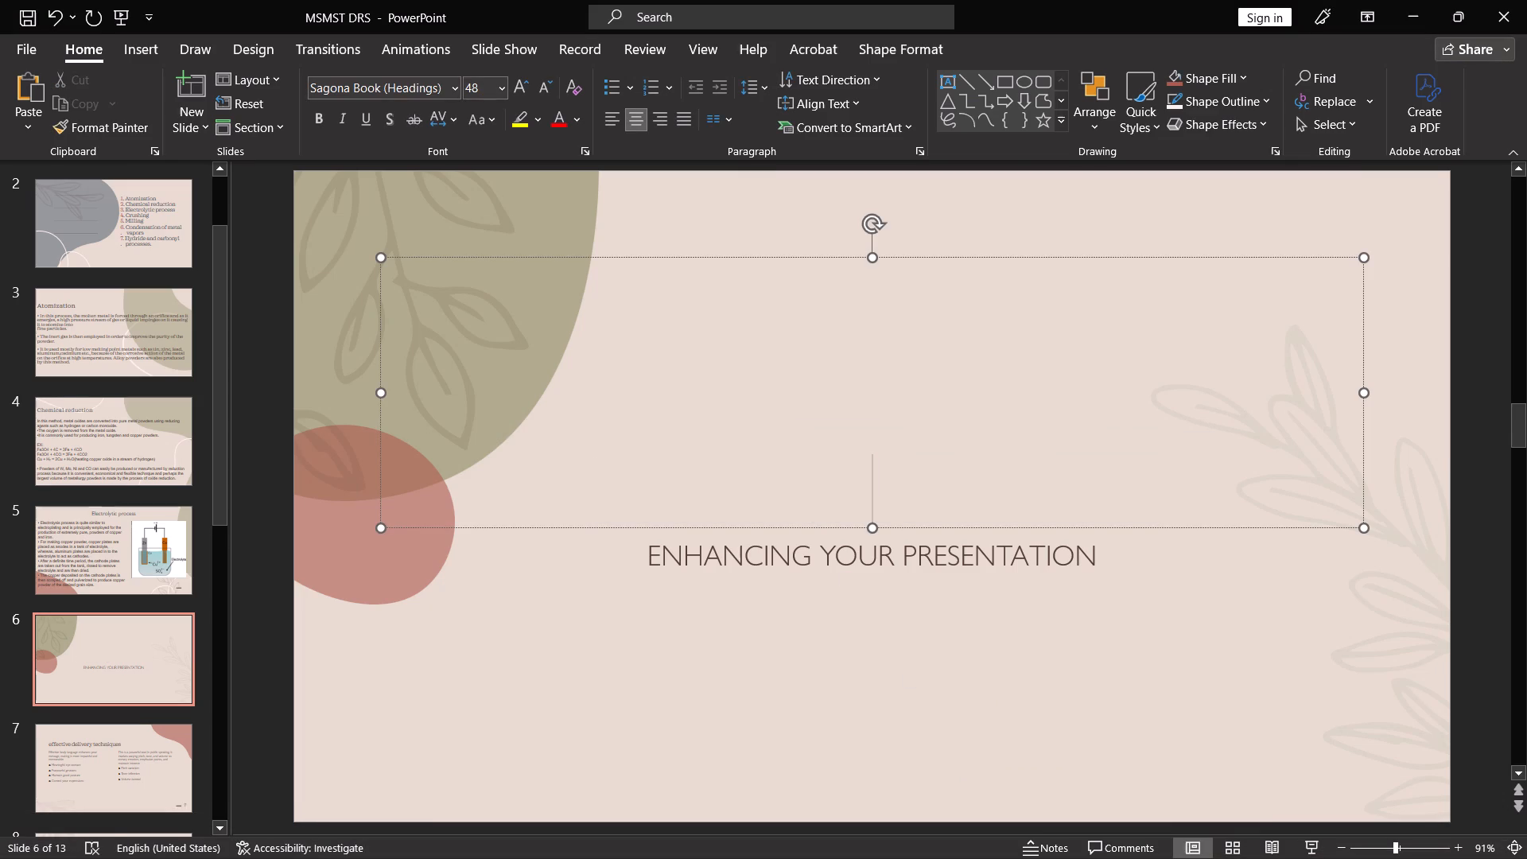
pyautogui.click(802, 708)
pyautogui.hotkey('ctrl', 'a')
pyautogui.press('BackSpace')
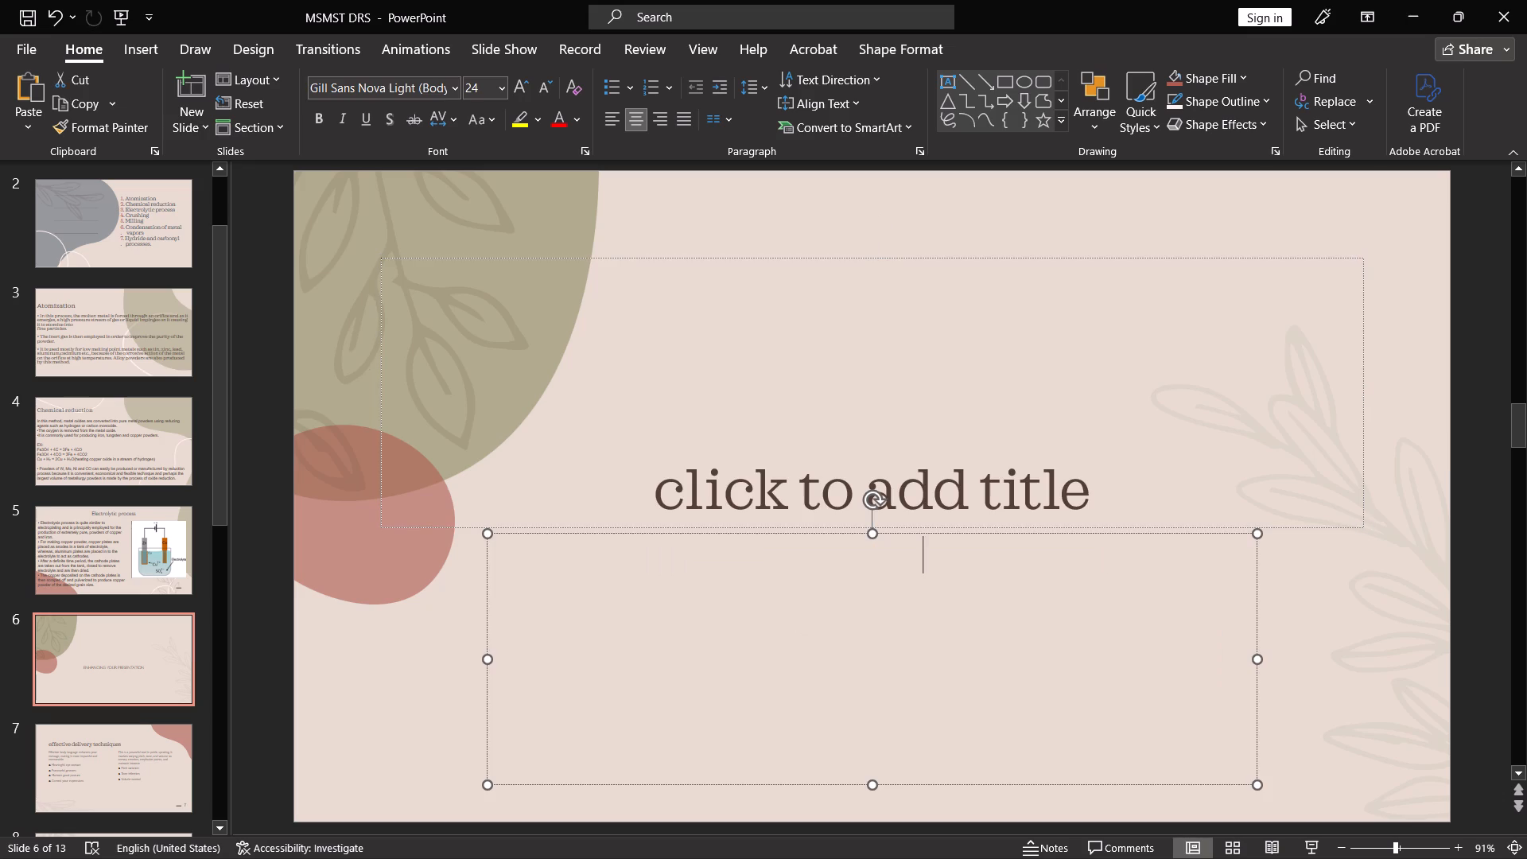
pyautogui.click(392, 641)
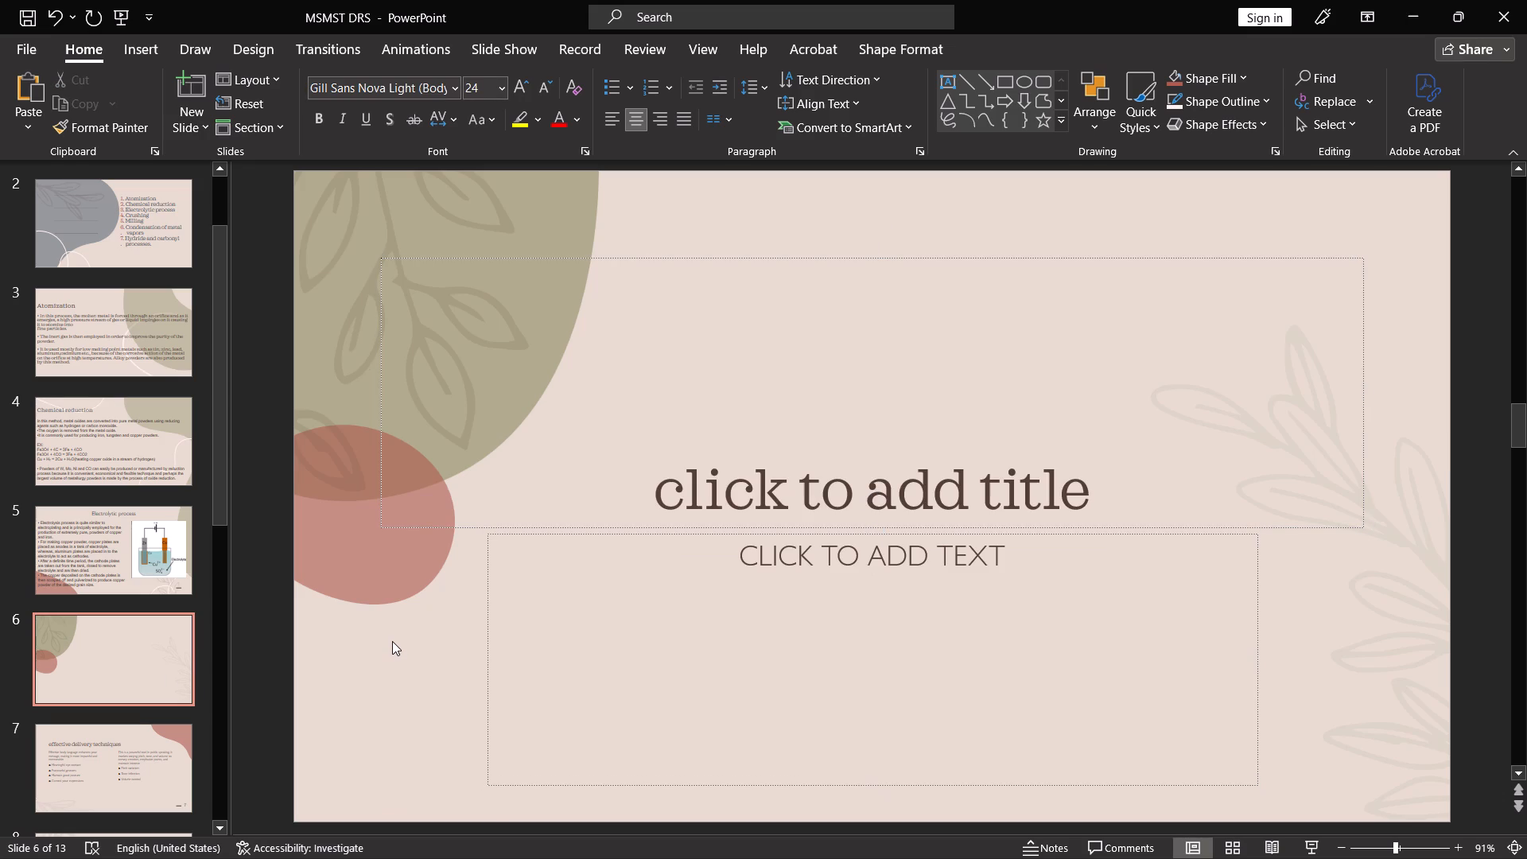
pyautogui.hotkey('ctrl', 'a')
pyautogui.press('BackSpace')
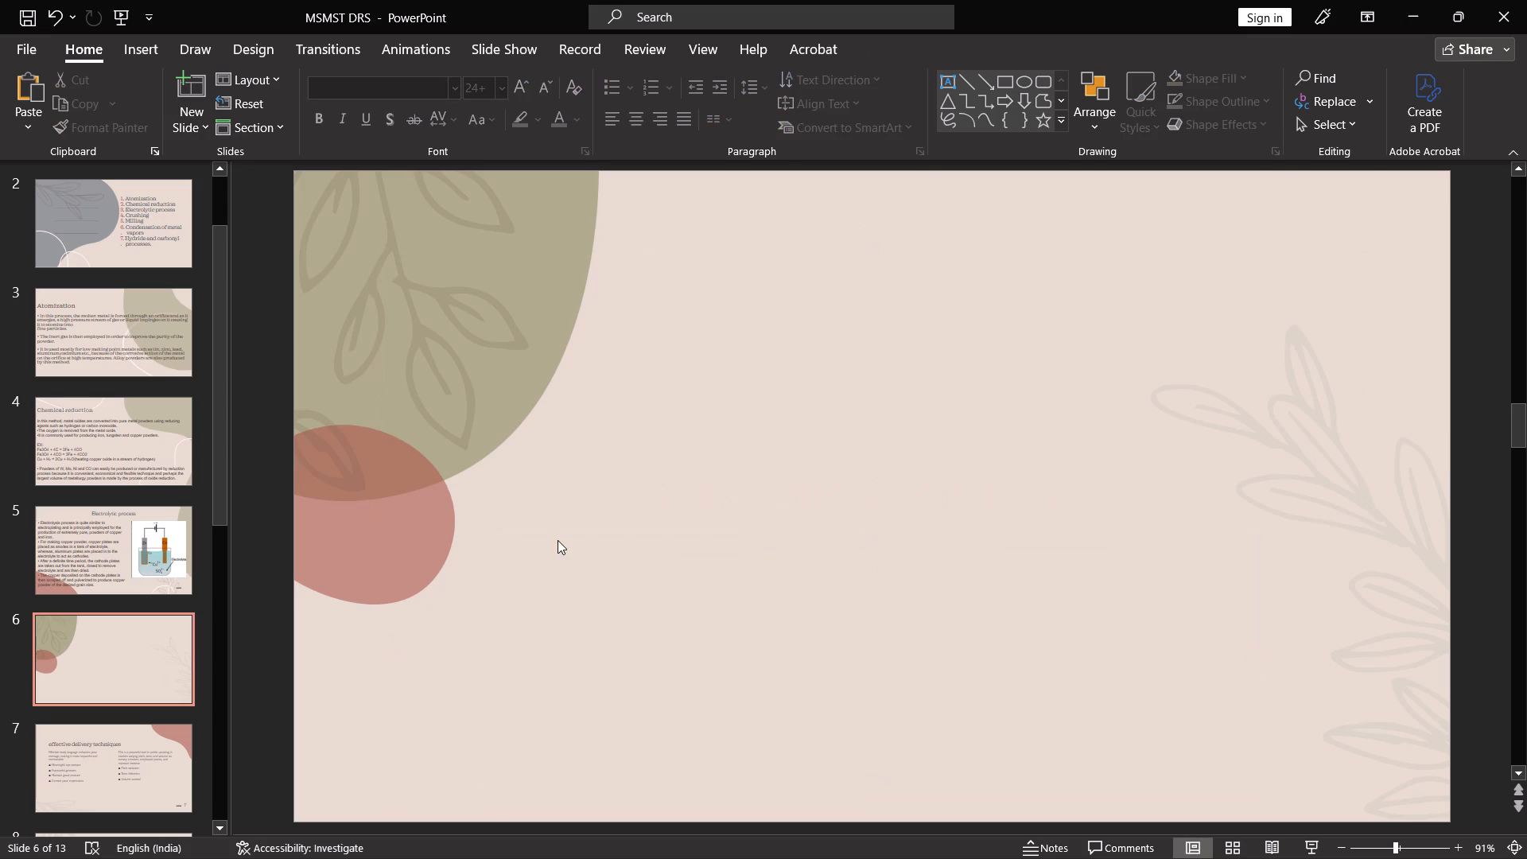
# Paste the copied "Milling Process" heading onto slide 6 and format it as 36 pt, bold and centred.
pyautogui.hotkey('ctrl', 'v')
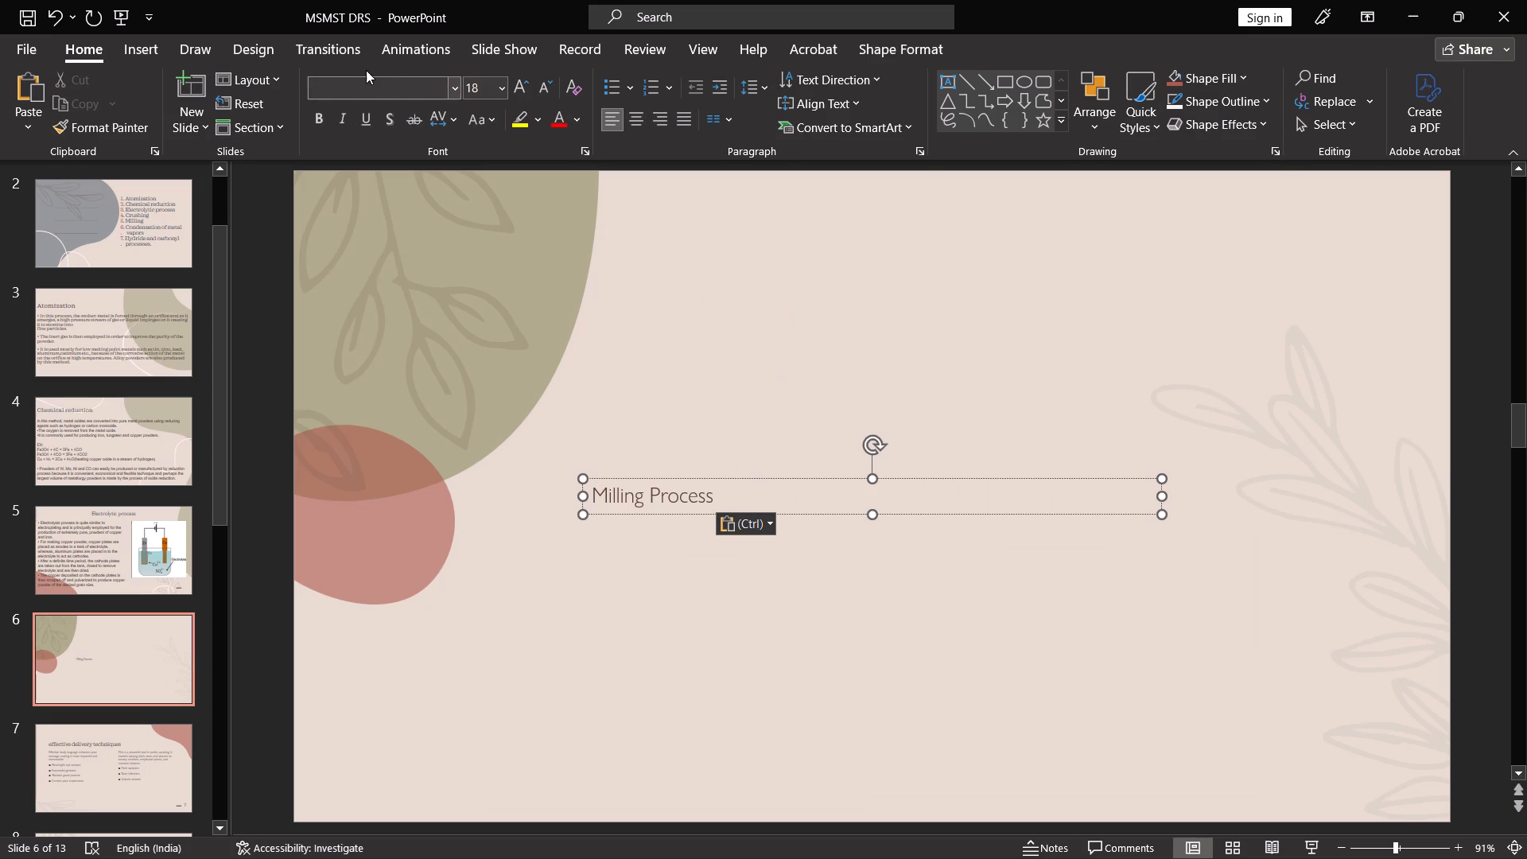
pyautogui.click(497, 87)
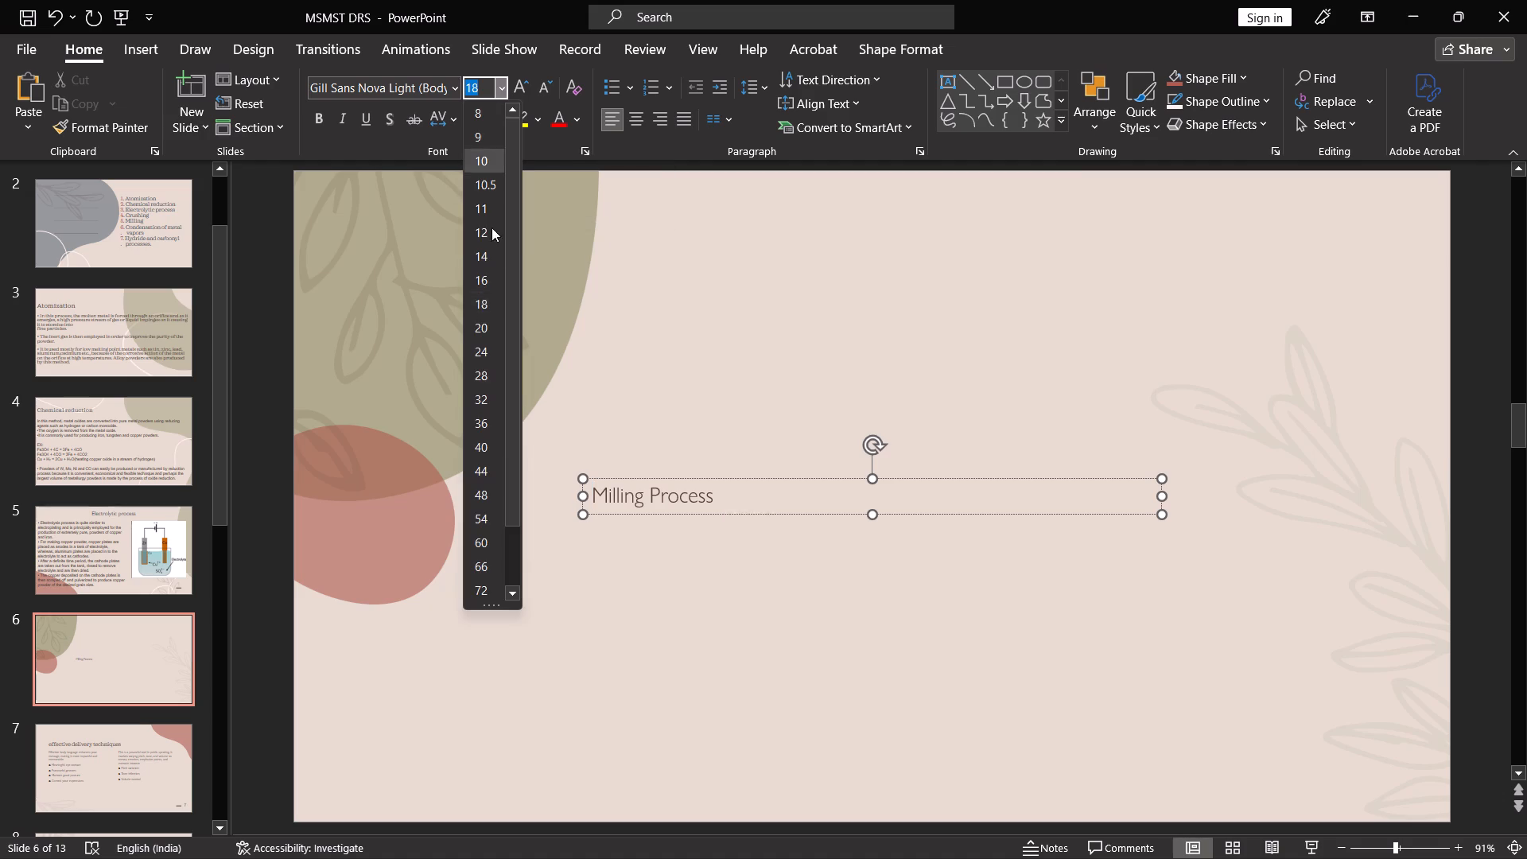
pyautogui.tripleClick(639, 494)
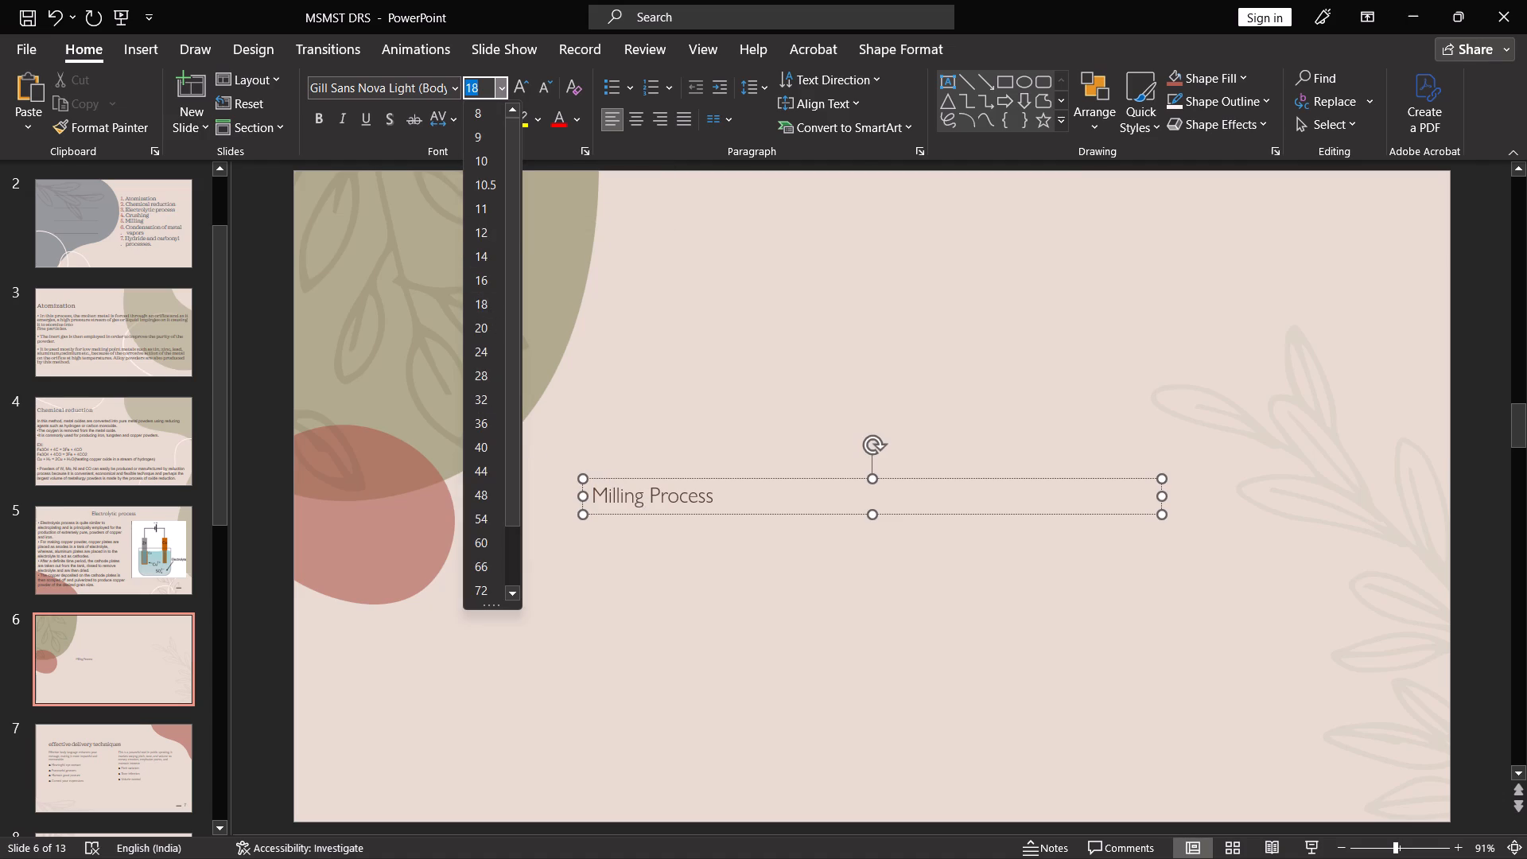
pyautogui.hotkey('ctrl', 'a')
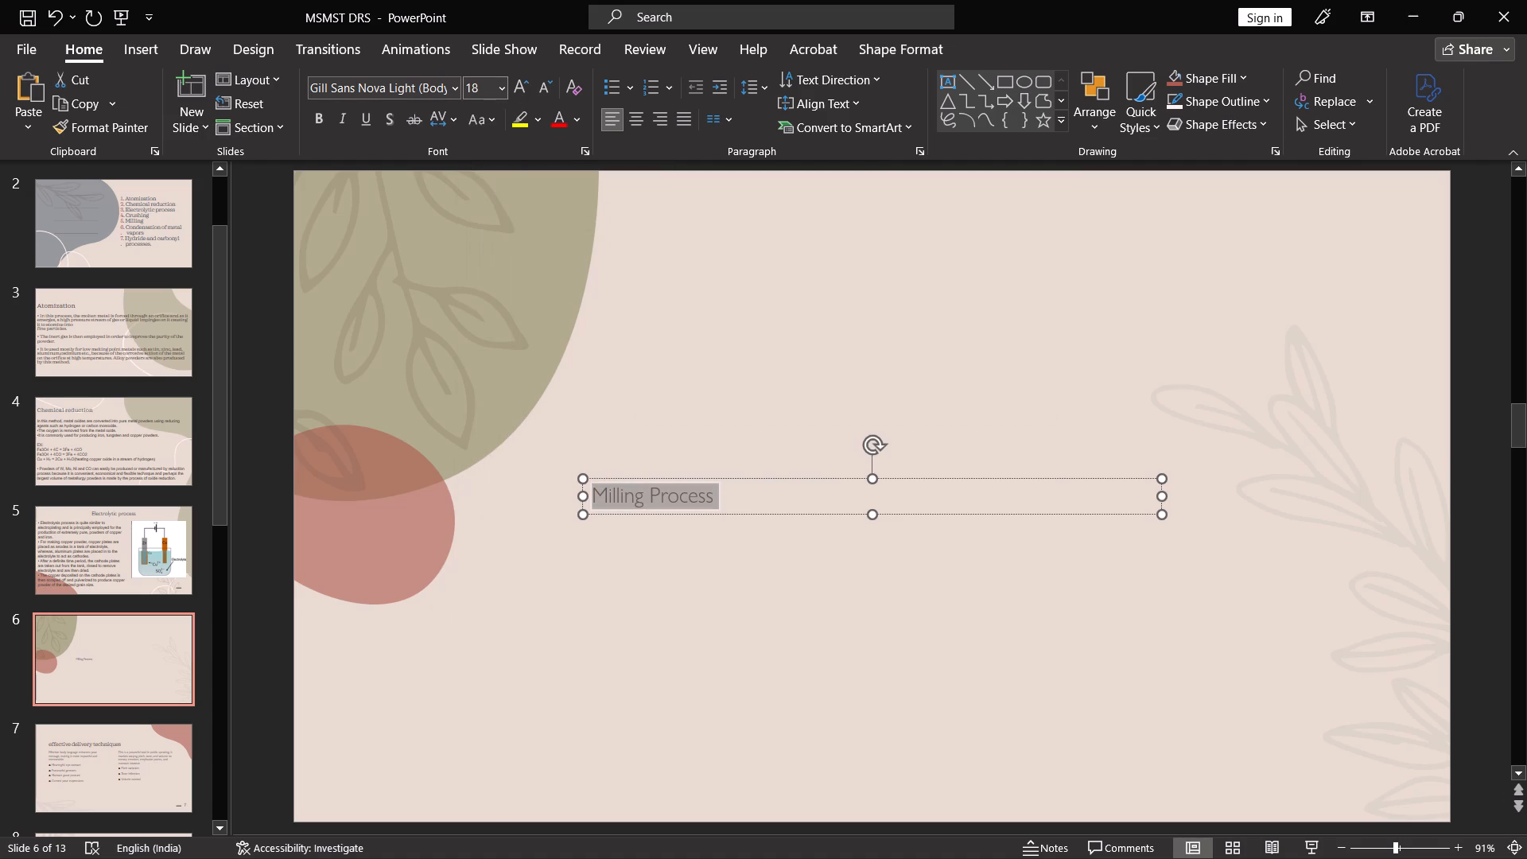
pyautogui.click(499, 89)
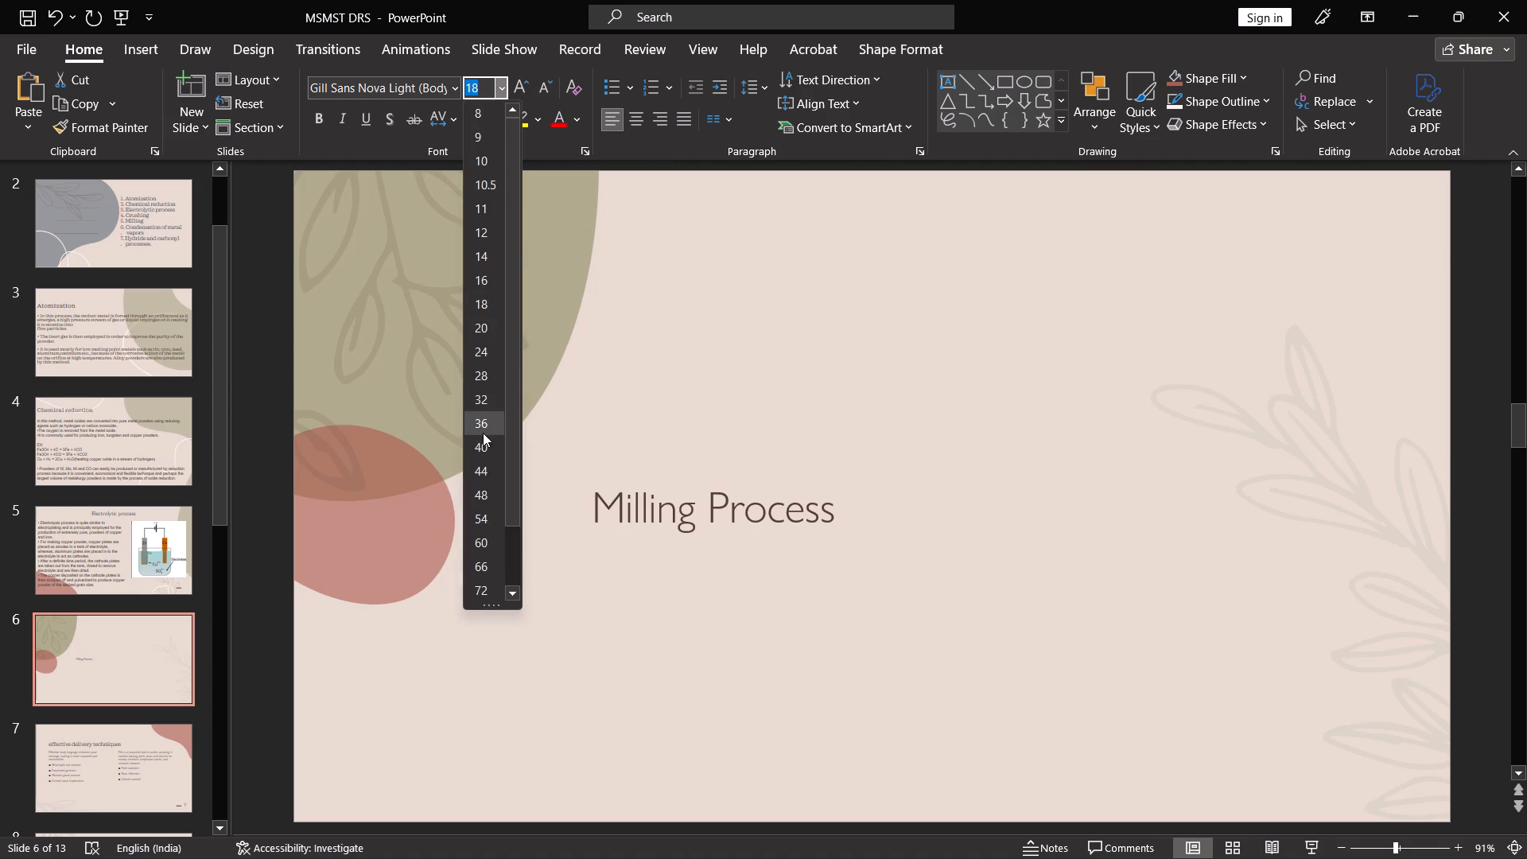
pyautogui.click(483, 433)
pyautogui.click(317, 109)
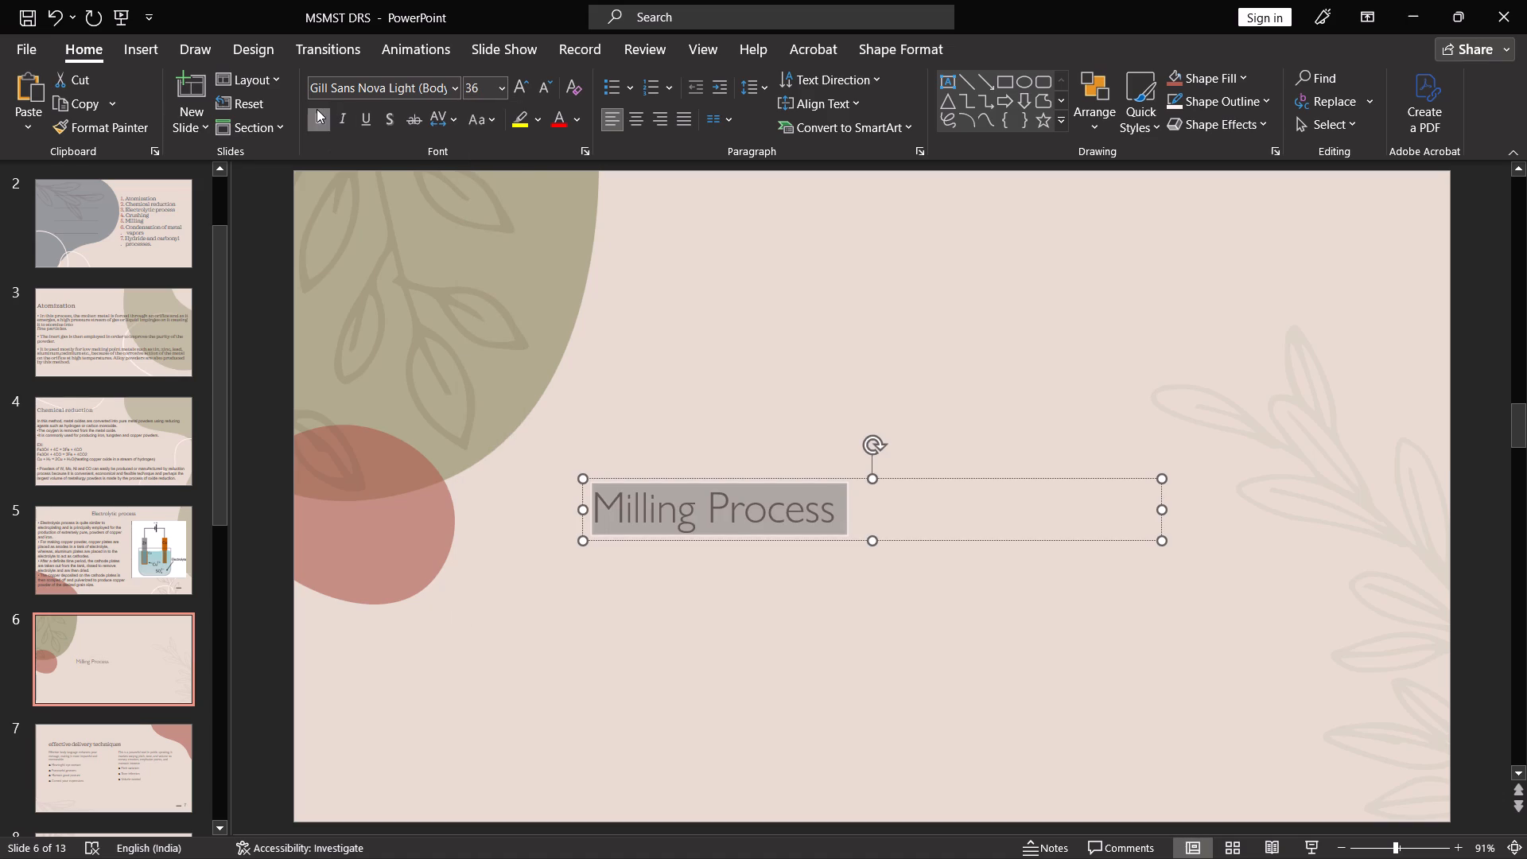
pyautogui.click(644, 117)
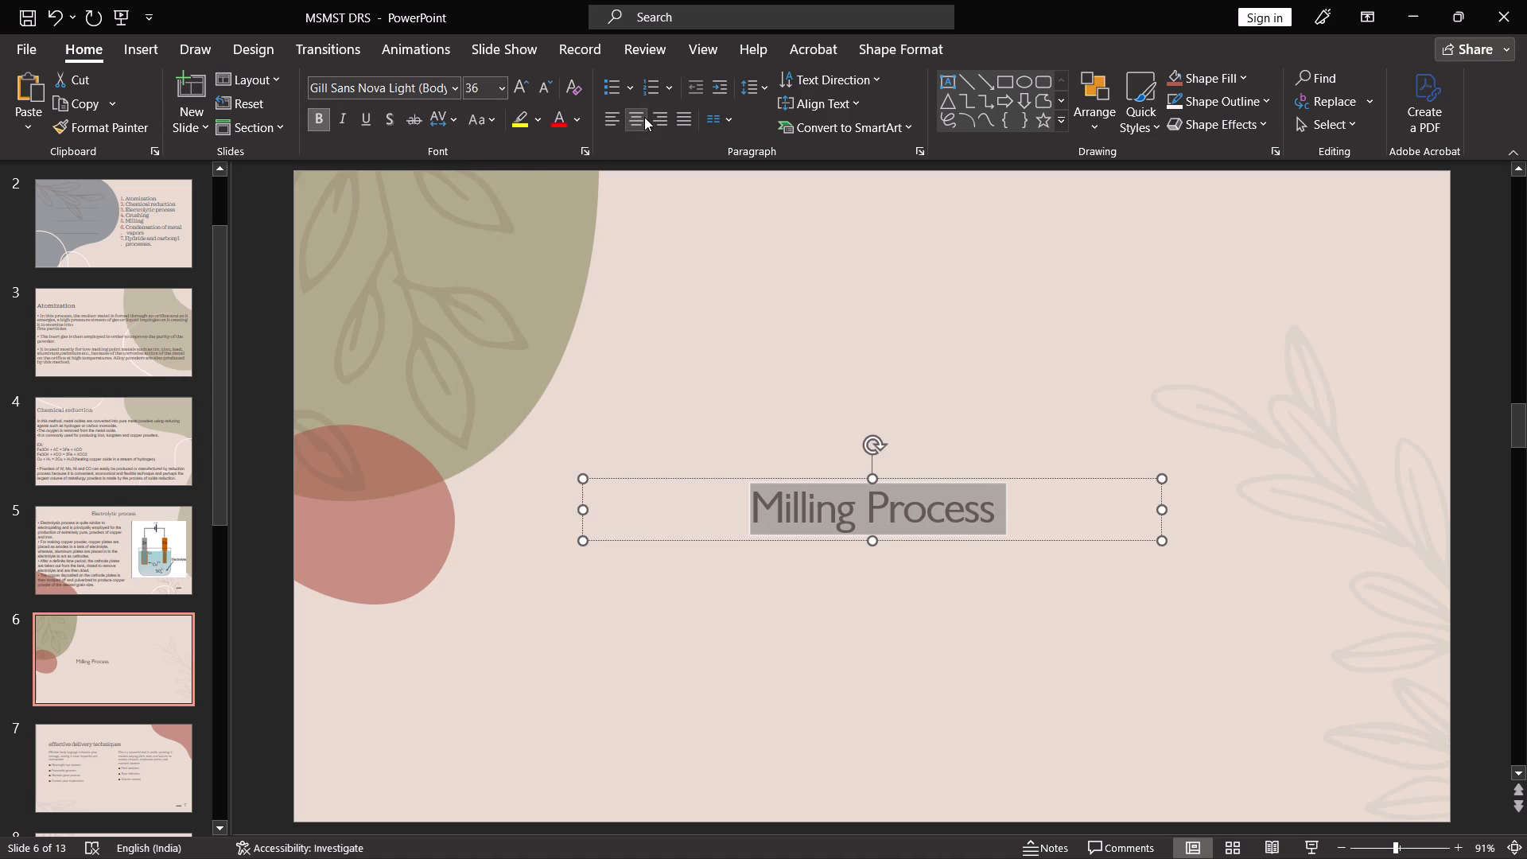
# Move the "Milling Process" heading to the top of slide 6, aligned with the slide's vertical centre line.
pyautogui.moveTo(1023, 509); pyautogui.dragTo(1013, 235)
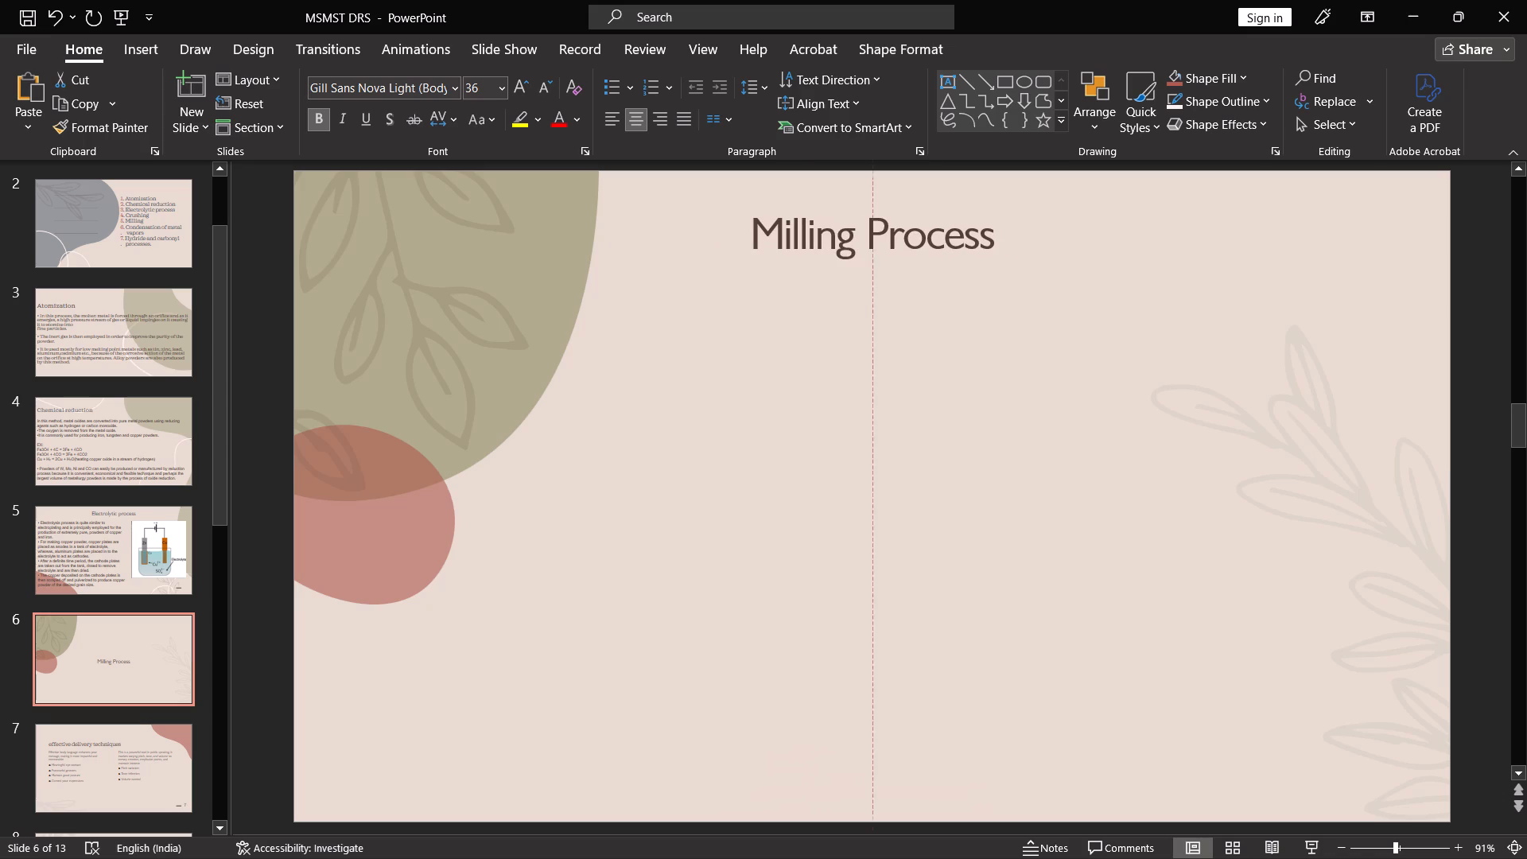
pyautogui.moveTo(1013, 235); pyautogui.dragTo(1017, 235)
pyautogui.click(1031, 229)
pyautogui.moveTo(1008, 228); pyautogui.dragTo(1021, 211)
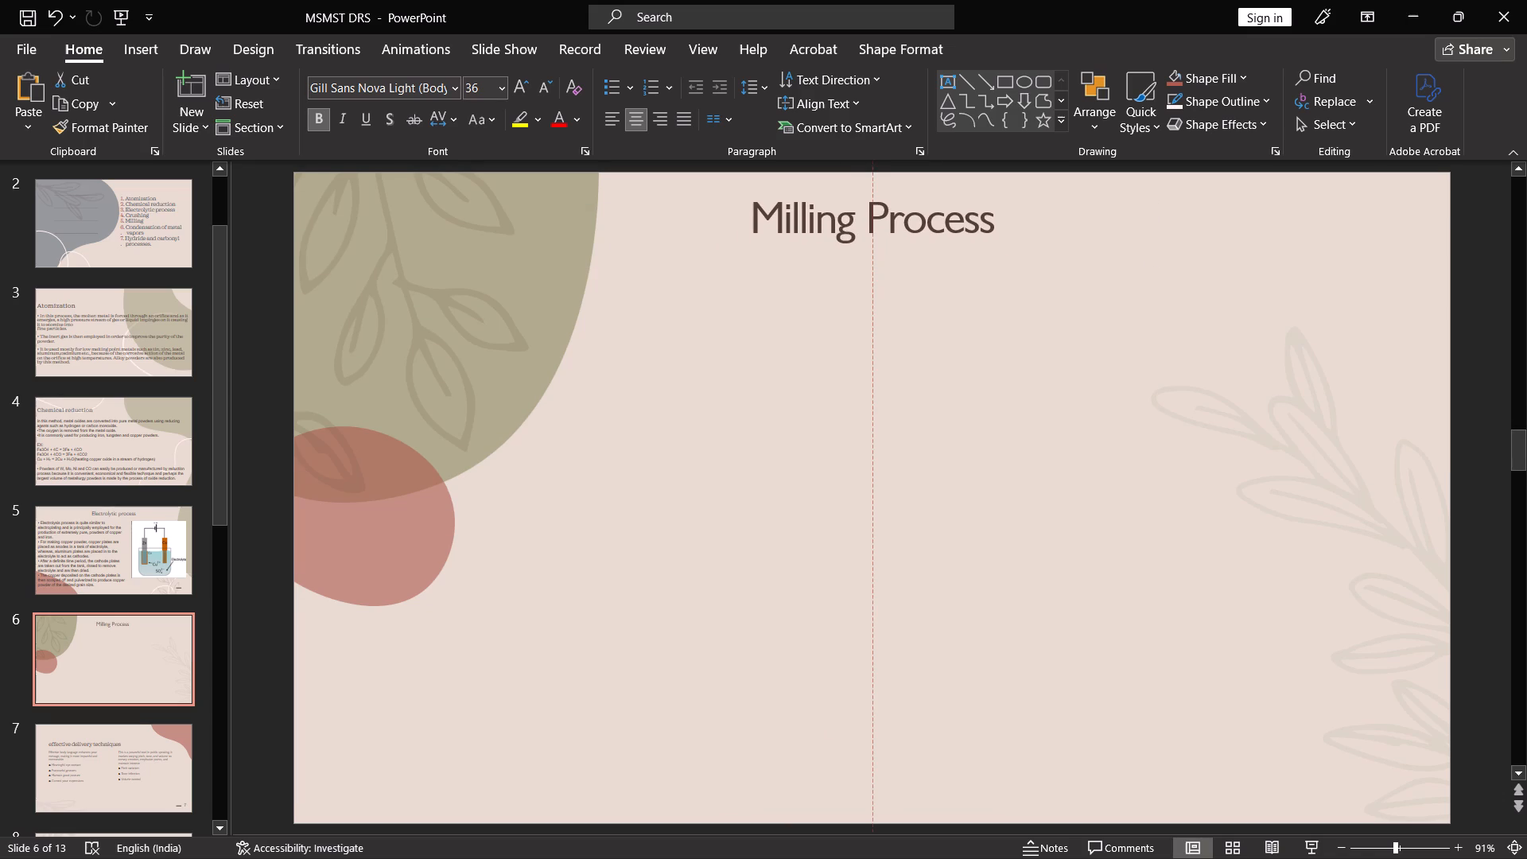
pyautogui.moveTo(1021, 211); pyautogui.dragTo(1020, 220)
pyautogui.click(818, 311)
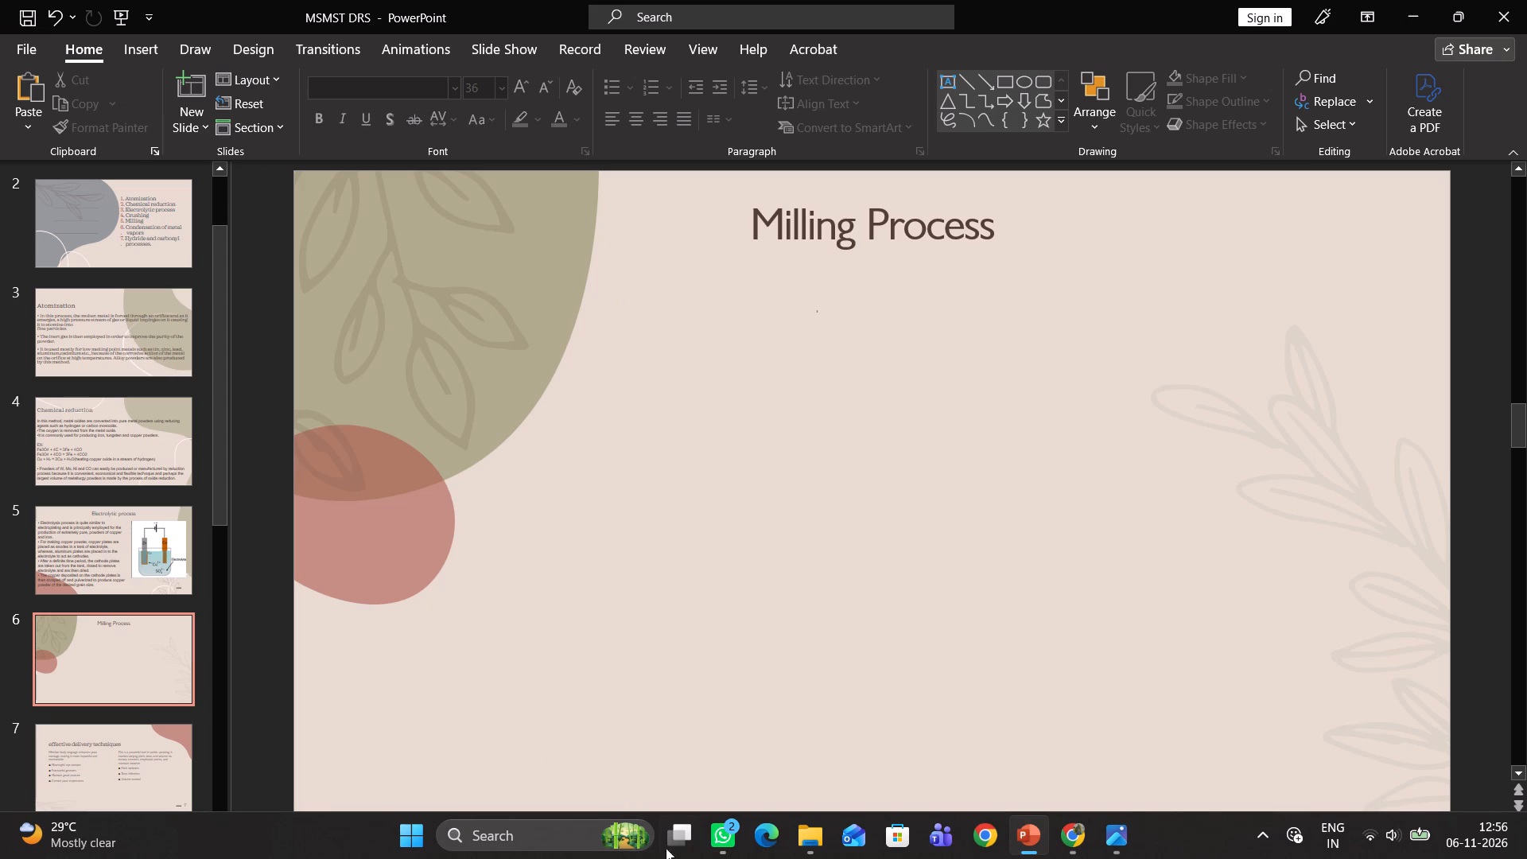
# Examine the Milling Process page of the powder metallurgy PDF in Chrome and the Crushing section of the Types of Metallurgy ChatGPT conversation.
pyautogui.click(807, 834)
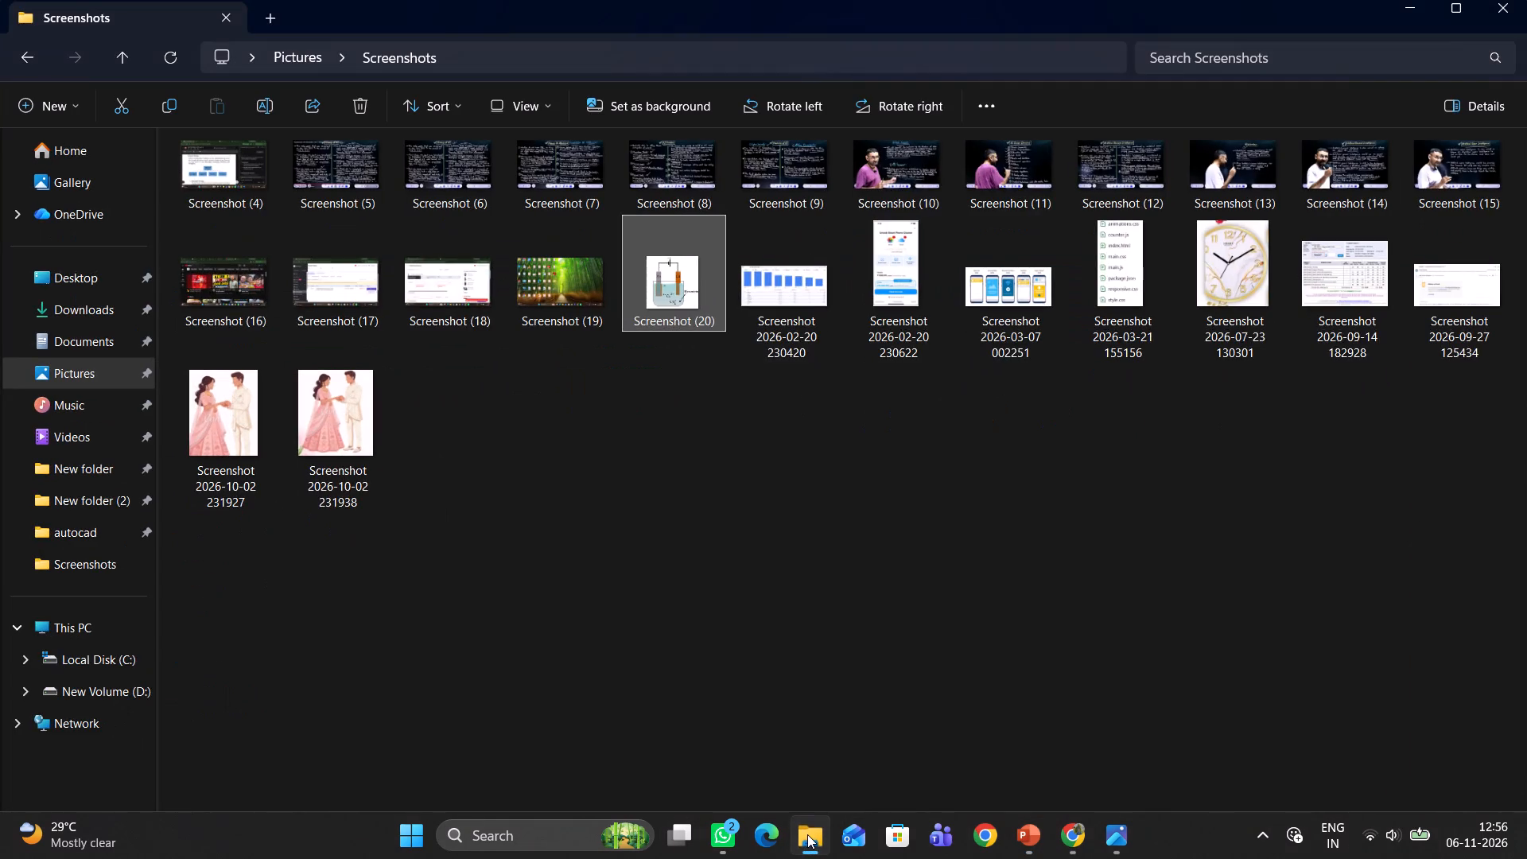
pyautogui.click(807, 834)
pyautogui.click(1059, 850)
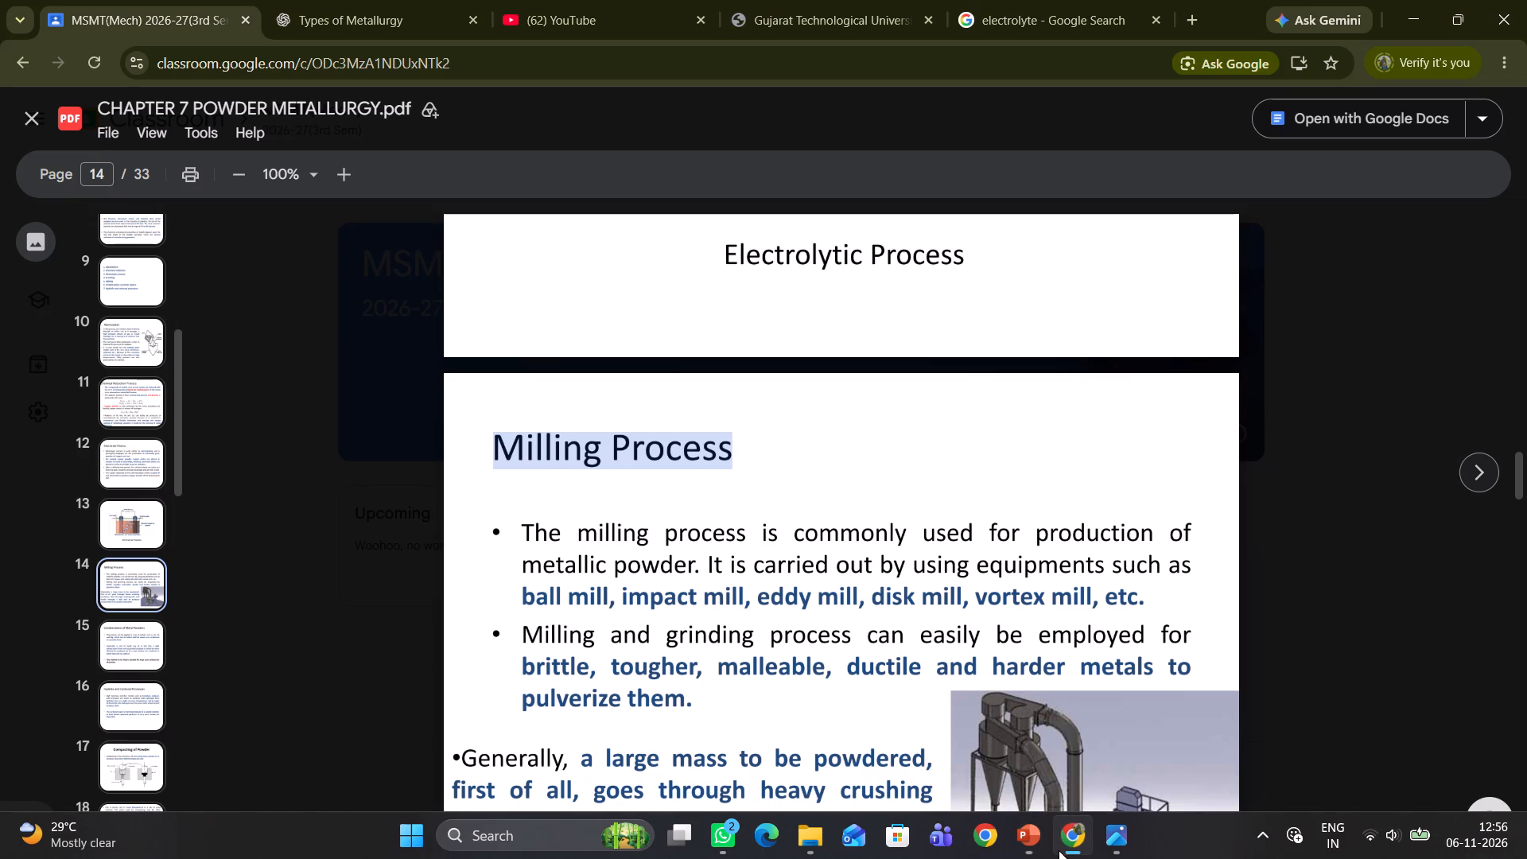
pyautogui.scroll(-4, 459, 496)
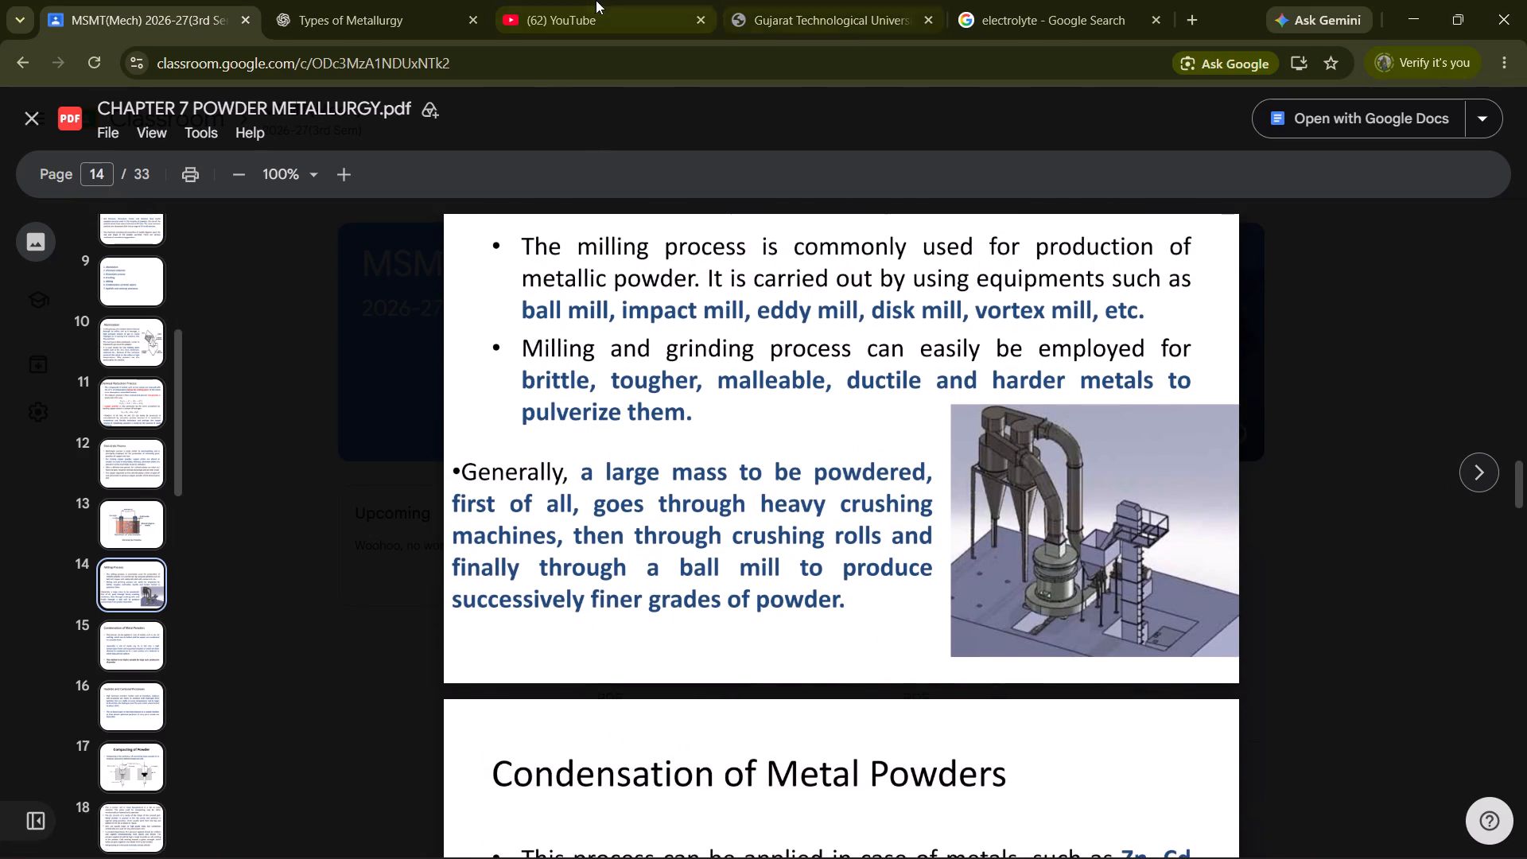
pyautogui.click(450, 0)
pyautogui.scroll(-3, 783, 562)
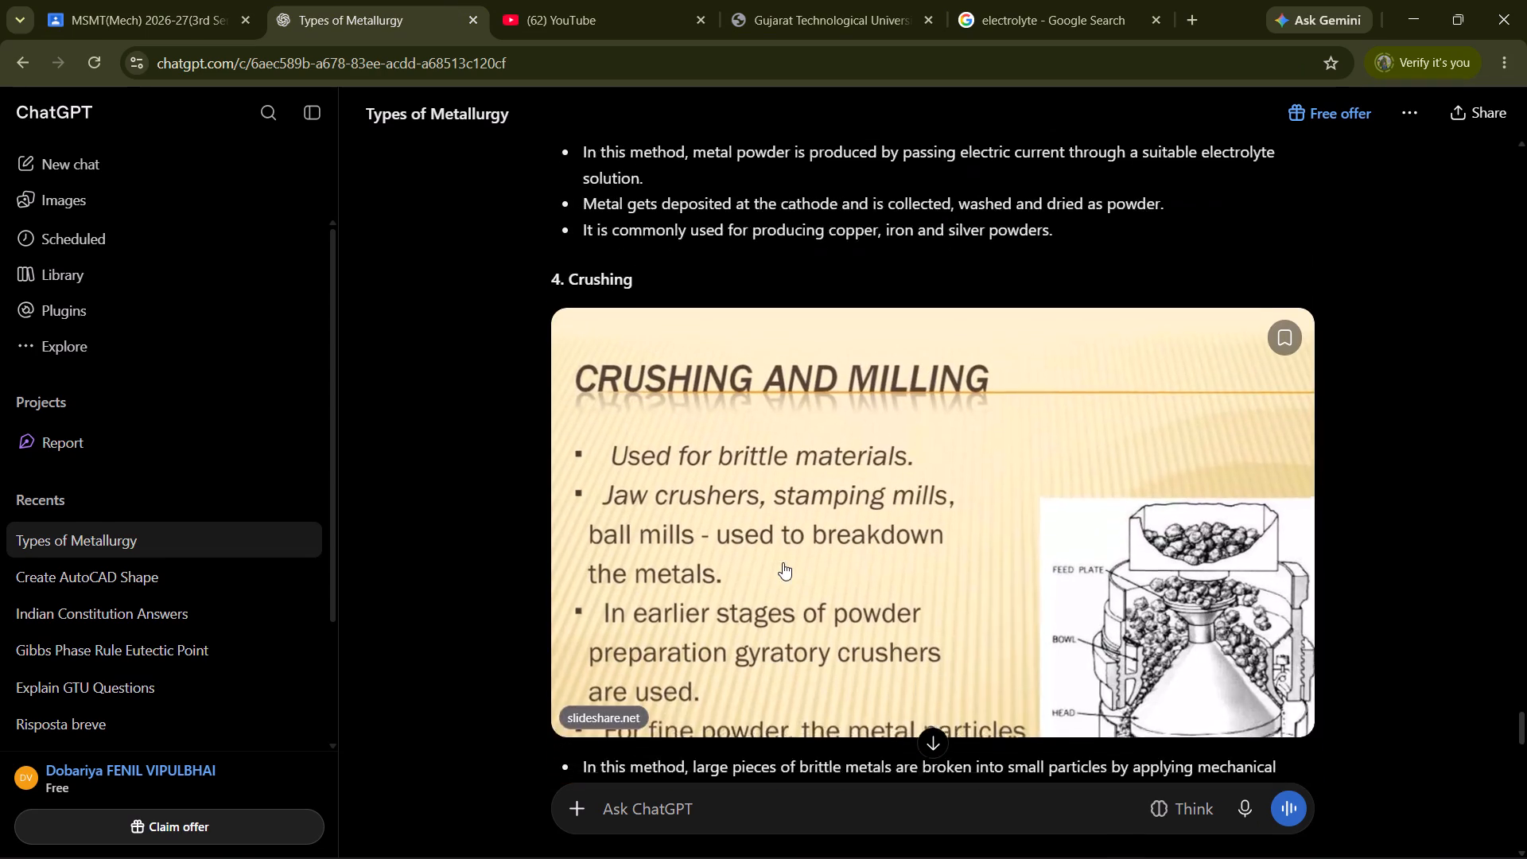
pyautogui.scroll(-1, 783, 562)
pyautogui.scroll(2, 783, 562)
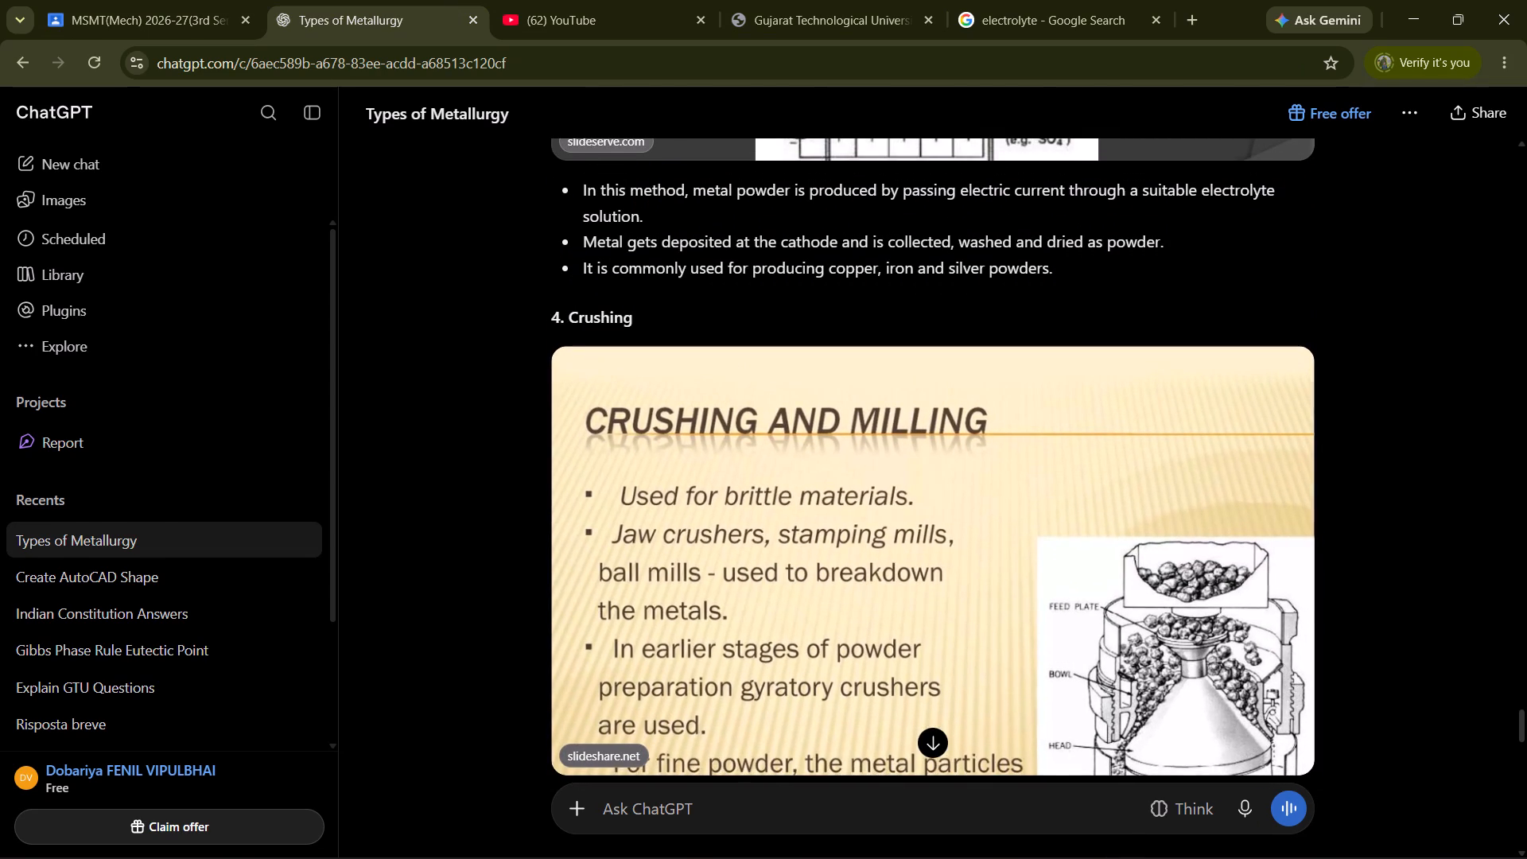
# Look through the powder metallurgy PDF pages around the Milling Process page for material on crushing.
pyautogui.click(160, 0)
pyautogui.scroll(3, 543, 403)
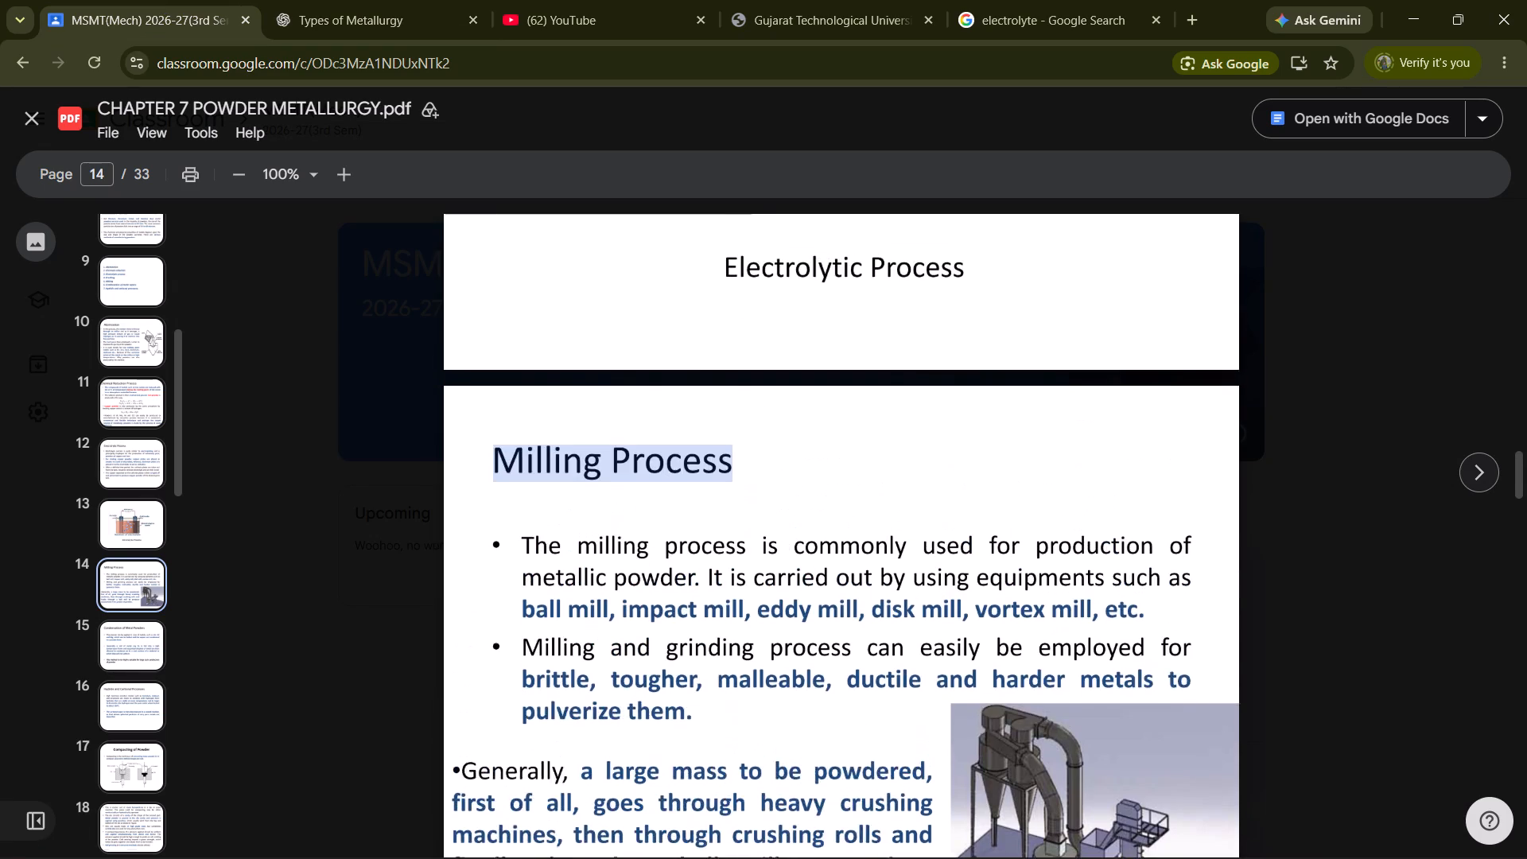
pyautogui.scroll(5, 543, 403)
pyautogui.scroll(-3, 543, 403)
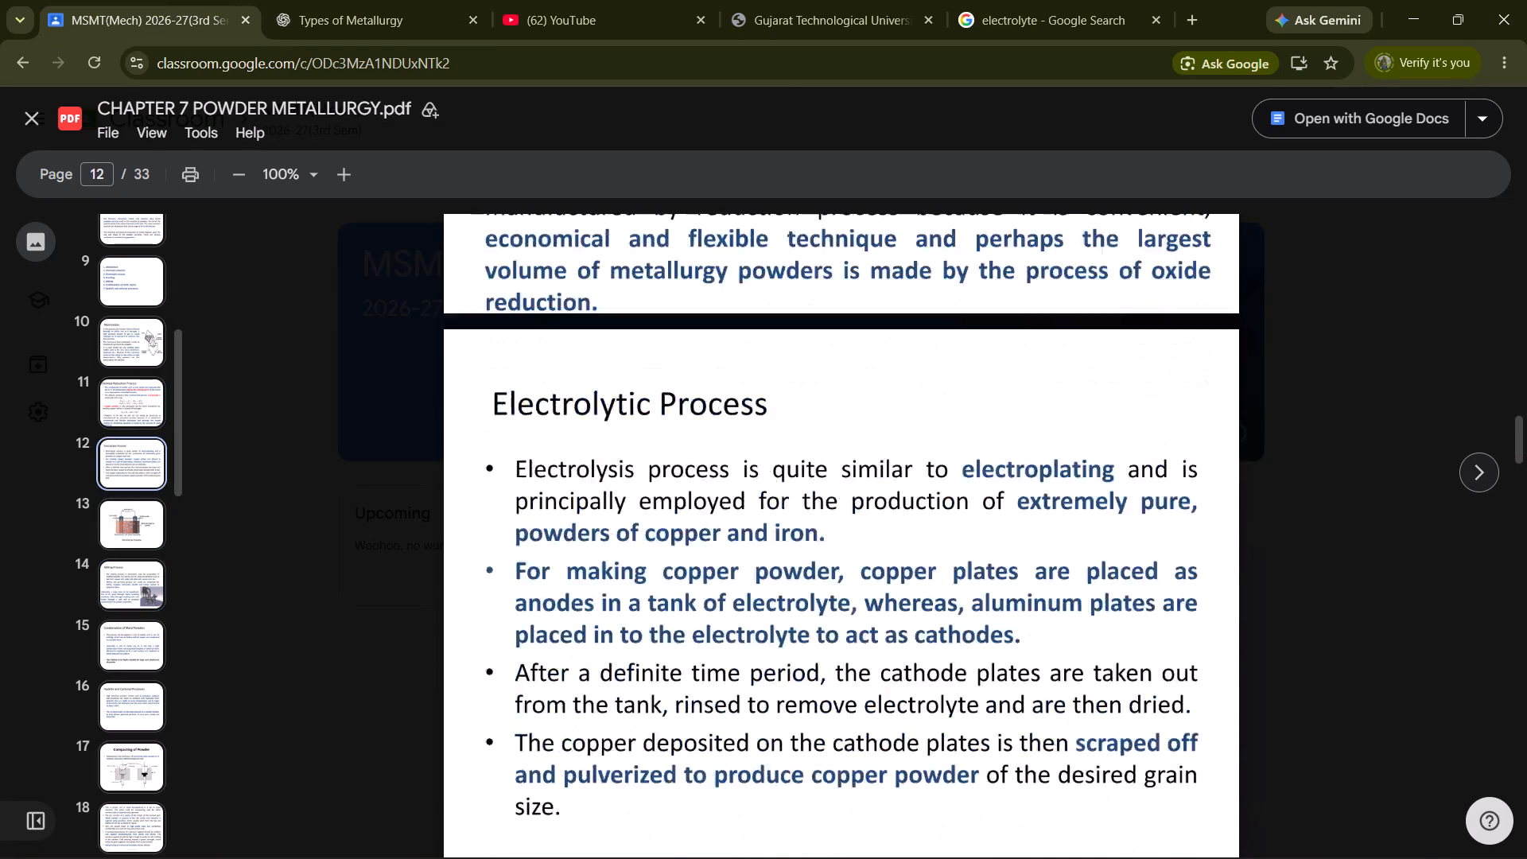
pyautogui.scroll(-7, 543, 403)
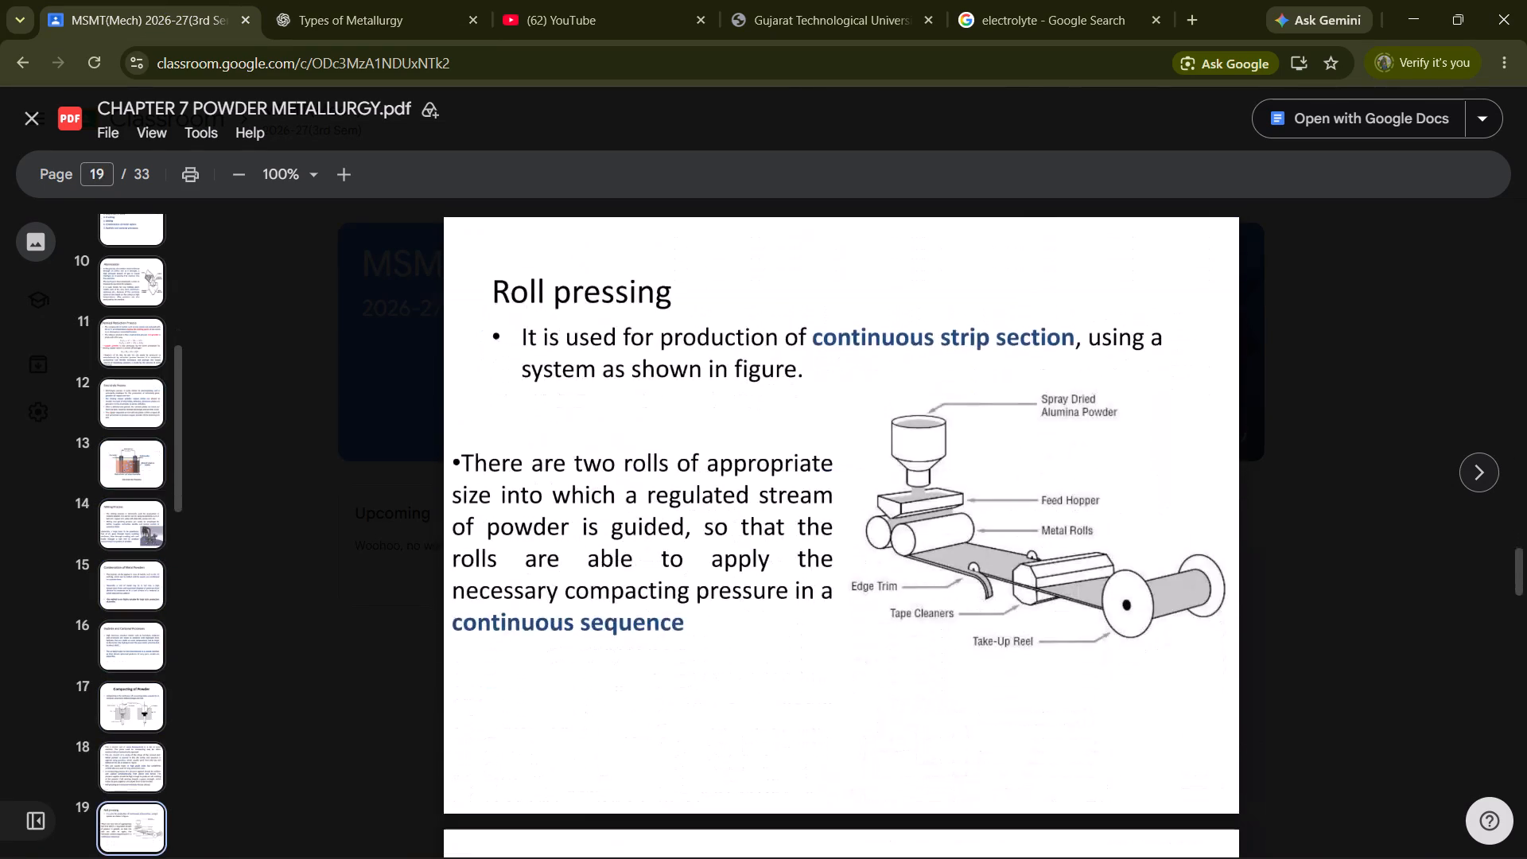
pyautogui.scroll(-2, 543, 403)
pyautogui.scroll(10, 543, 403)
pyautogui.scroll(-2, 543, 403)
pyautogui.scroll(3, 543, 403)
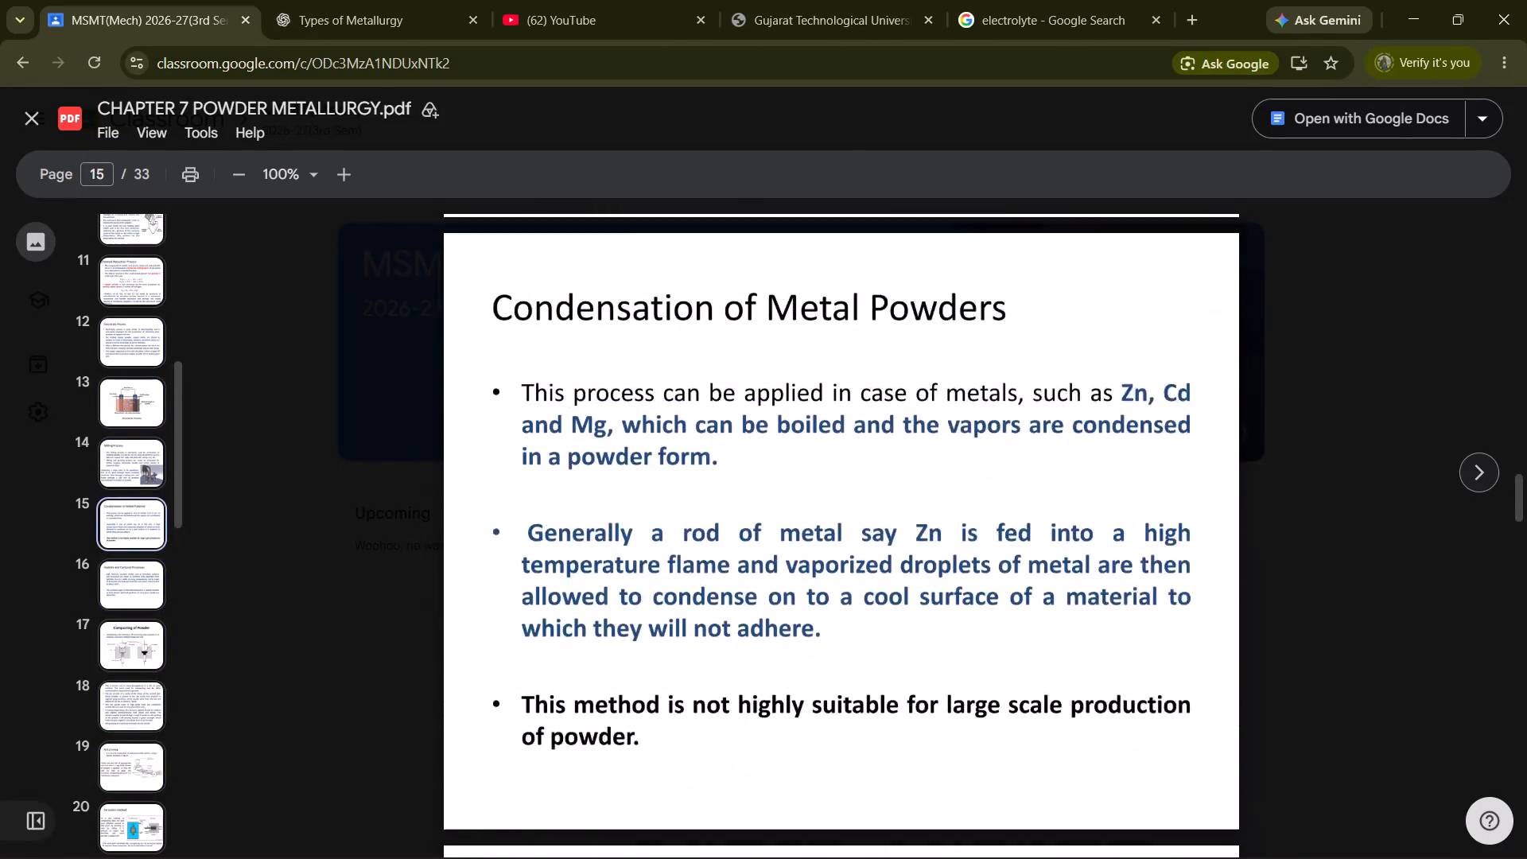
pyautogui.scroll(2, 543, 403)
pyautogui.scroll(-3, 543, 403)
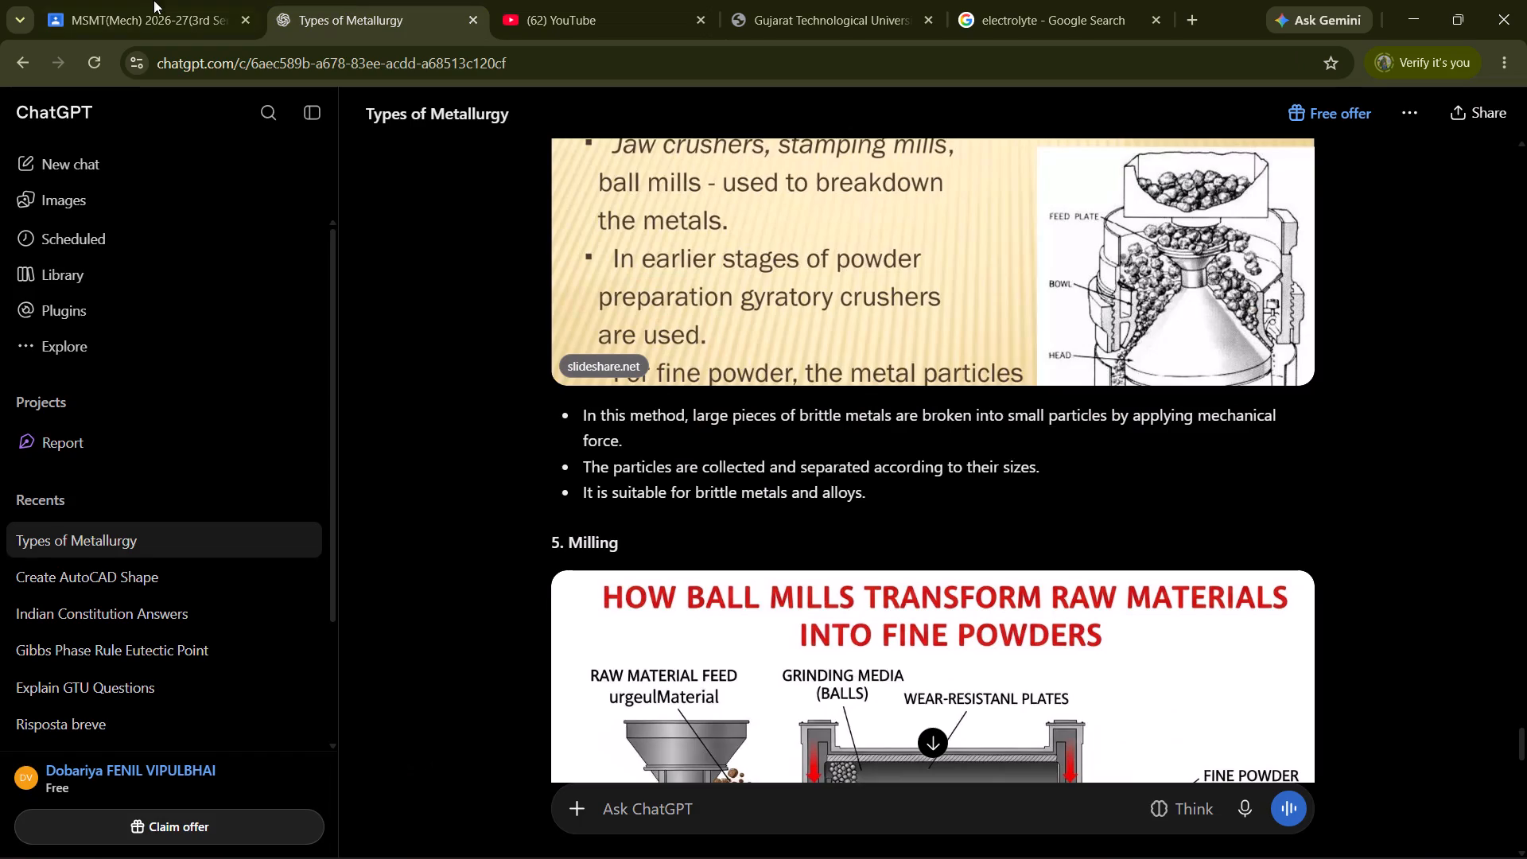
pyautogui.click(145, 0)
pyautogui.click(900, 0)
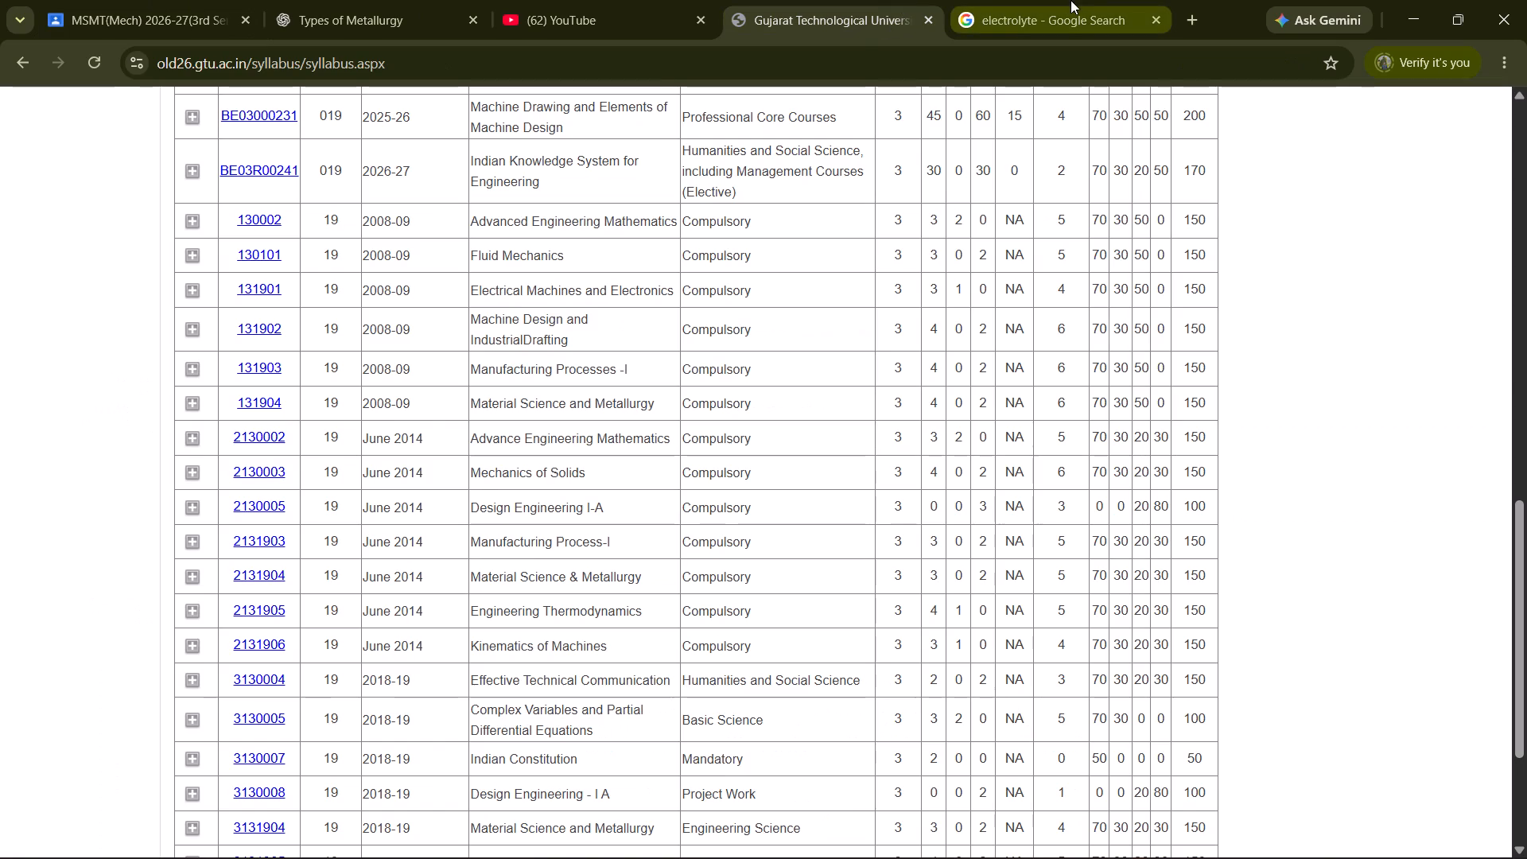
pyautogui.click(216, 0)
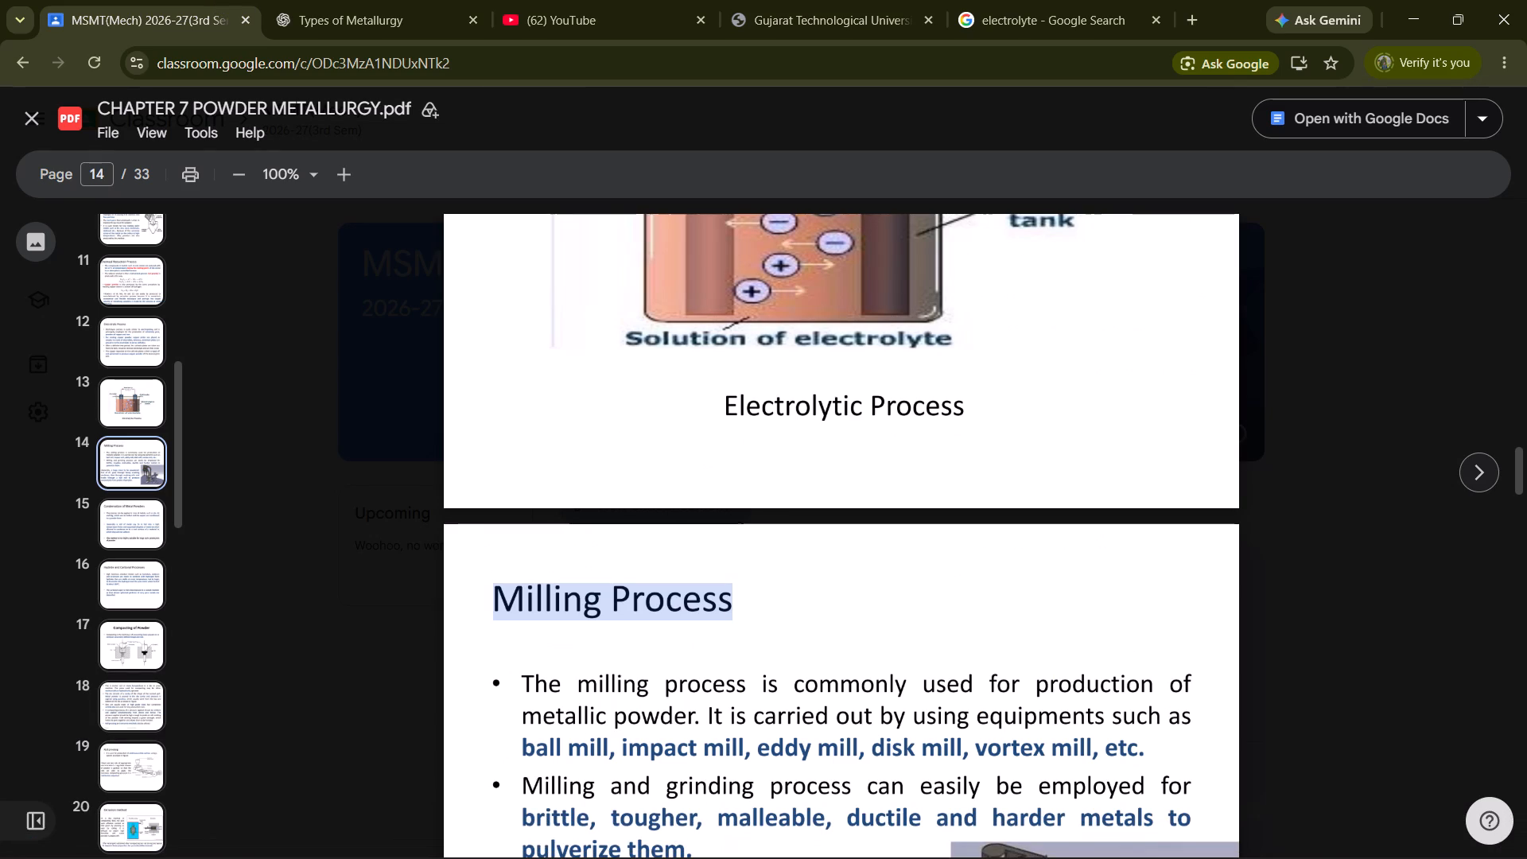
# Switch to the MSMST DRS presentation in PowerPoint and copy the word "Crushing" from the list on slide 2.
pyautogui.click(1038, 834)
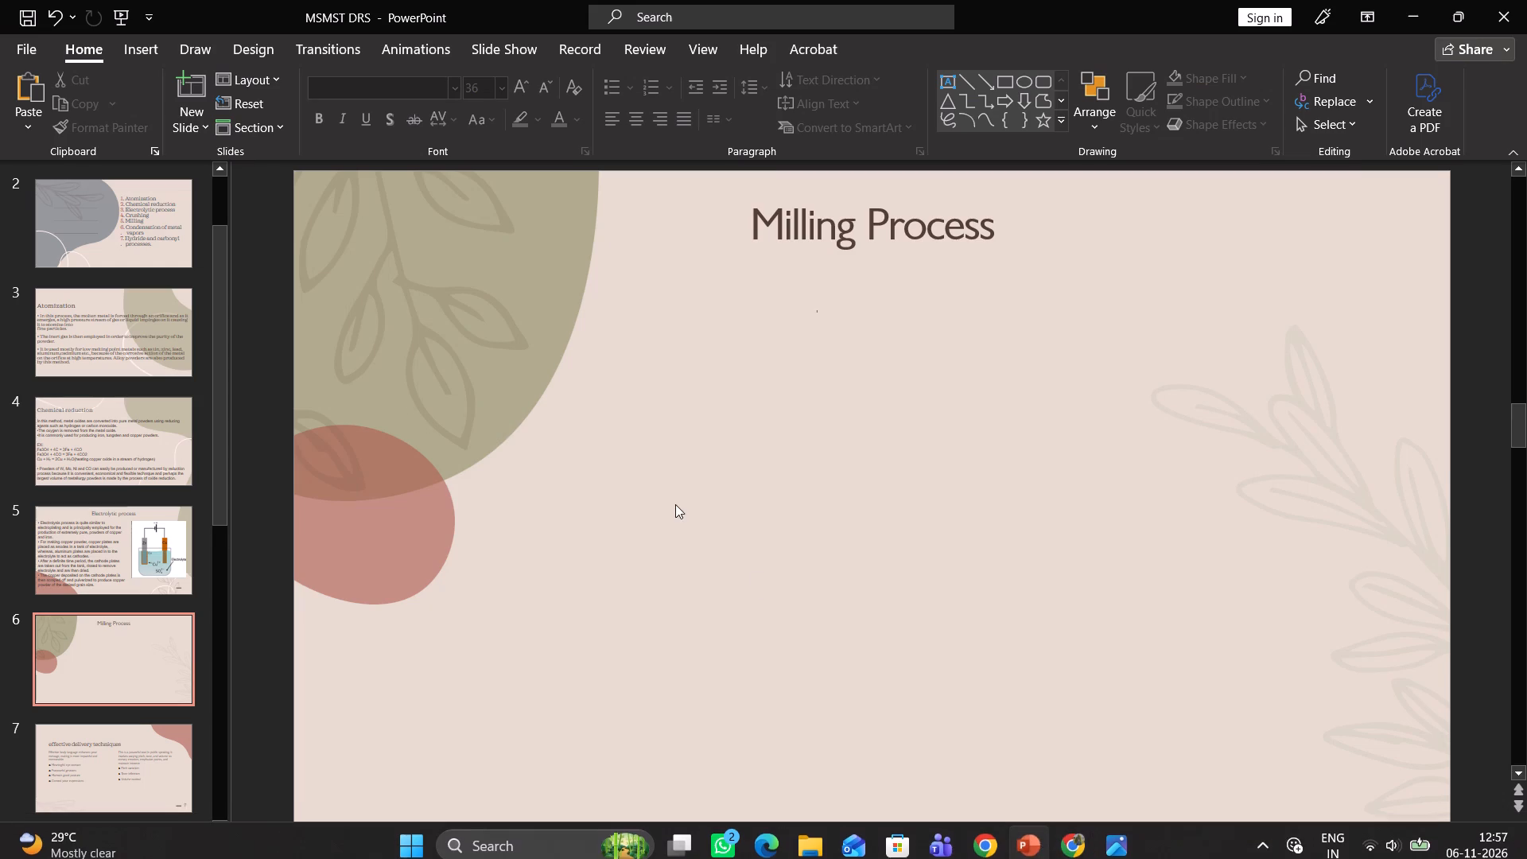
pyautogui.click(172, 227)
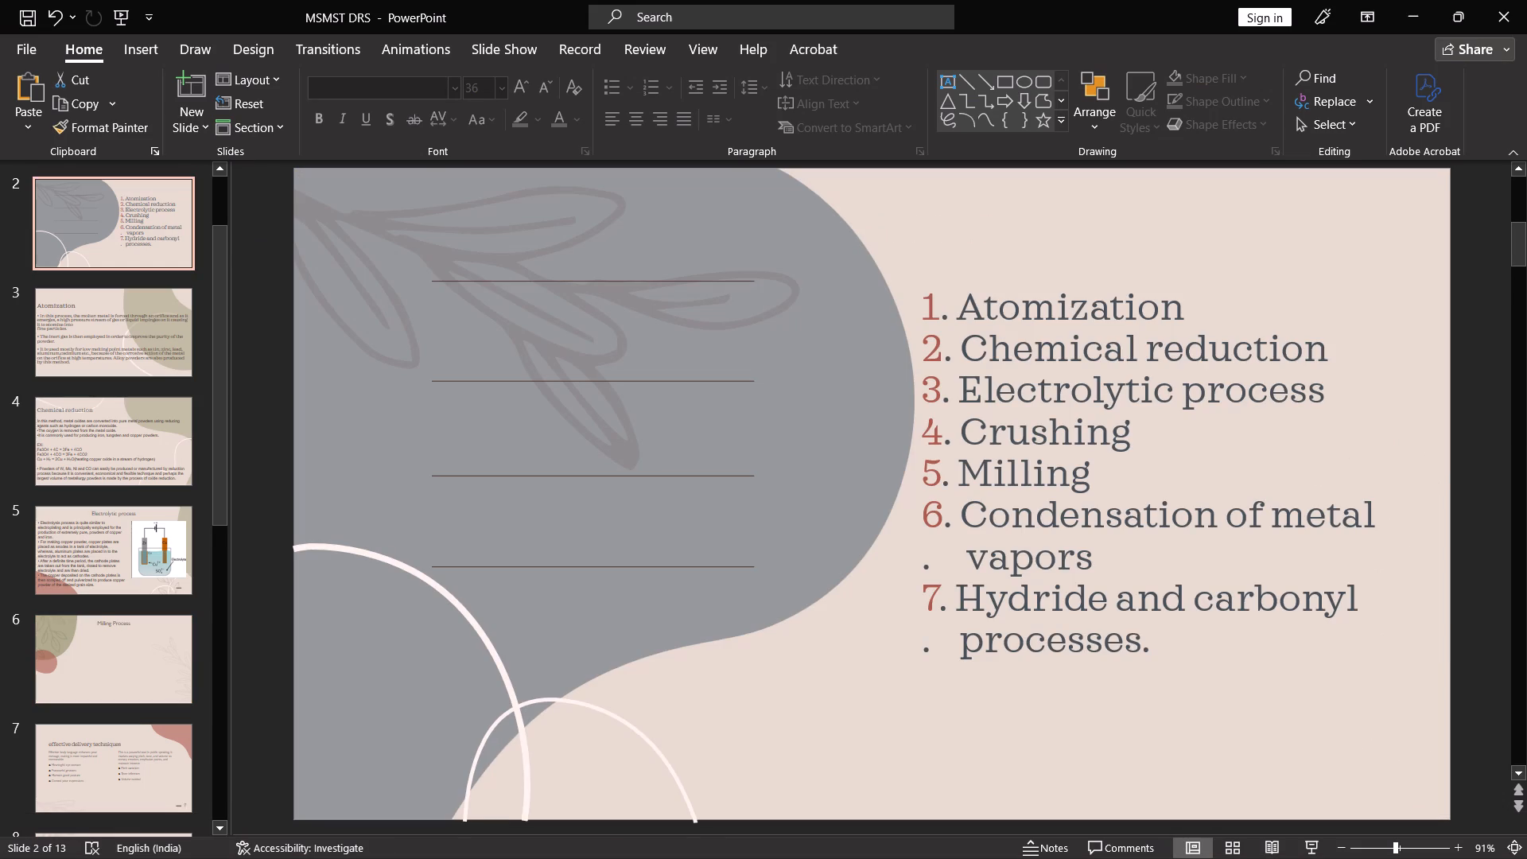
pyautogui.moveTo(1135, 435); pyautogui.dragTo(1026, 441)
pyautogui.hotkey('ctrl', 'c')
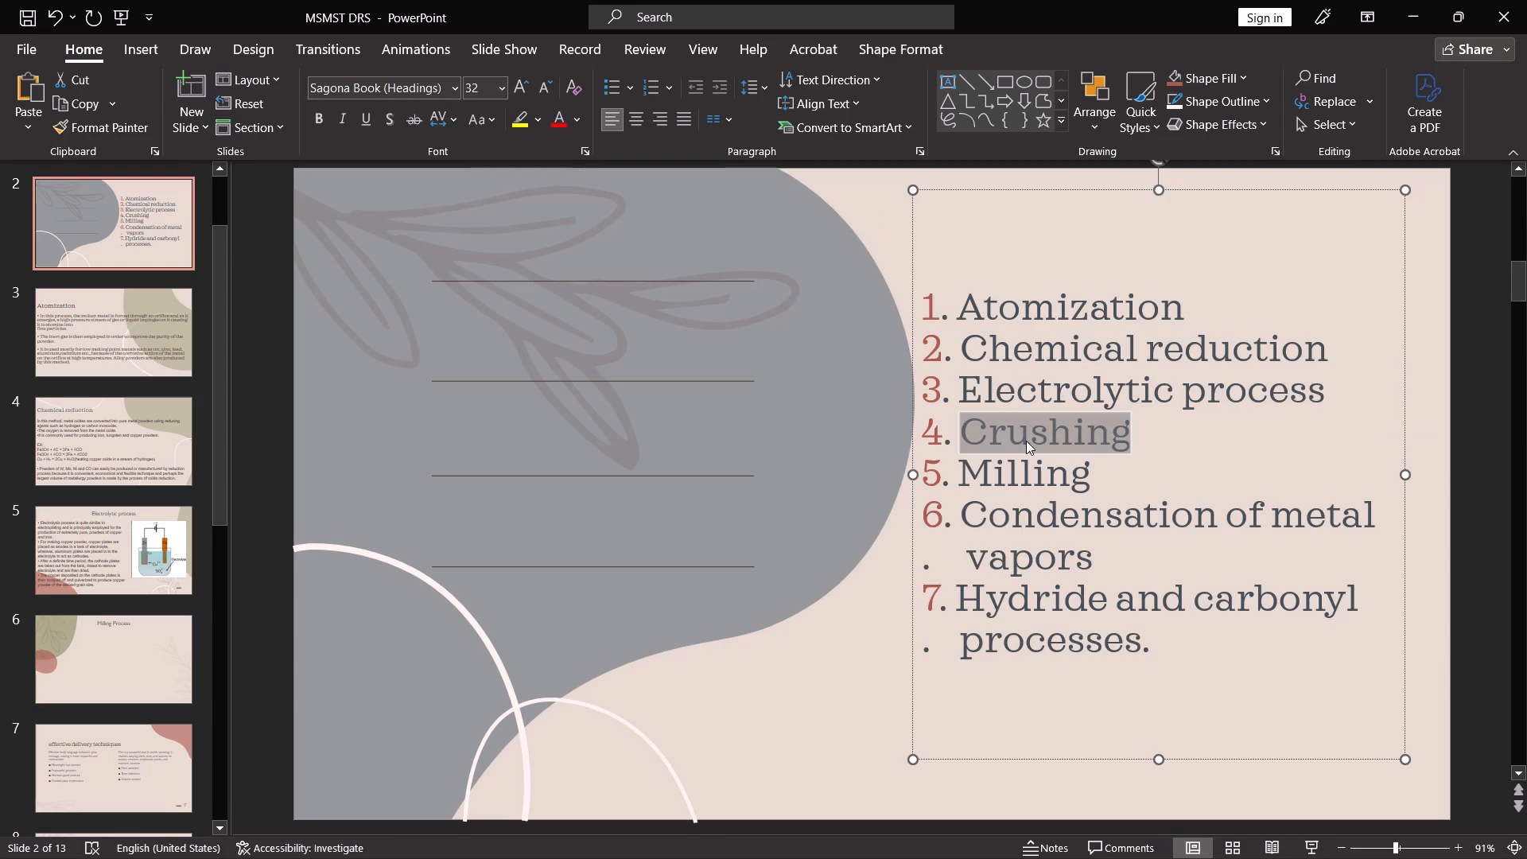
# Paste the copied word "Crushing" in front of "Milling Process" in the heading on slide 6.
pyautogui.click(84, 641)
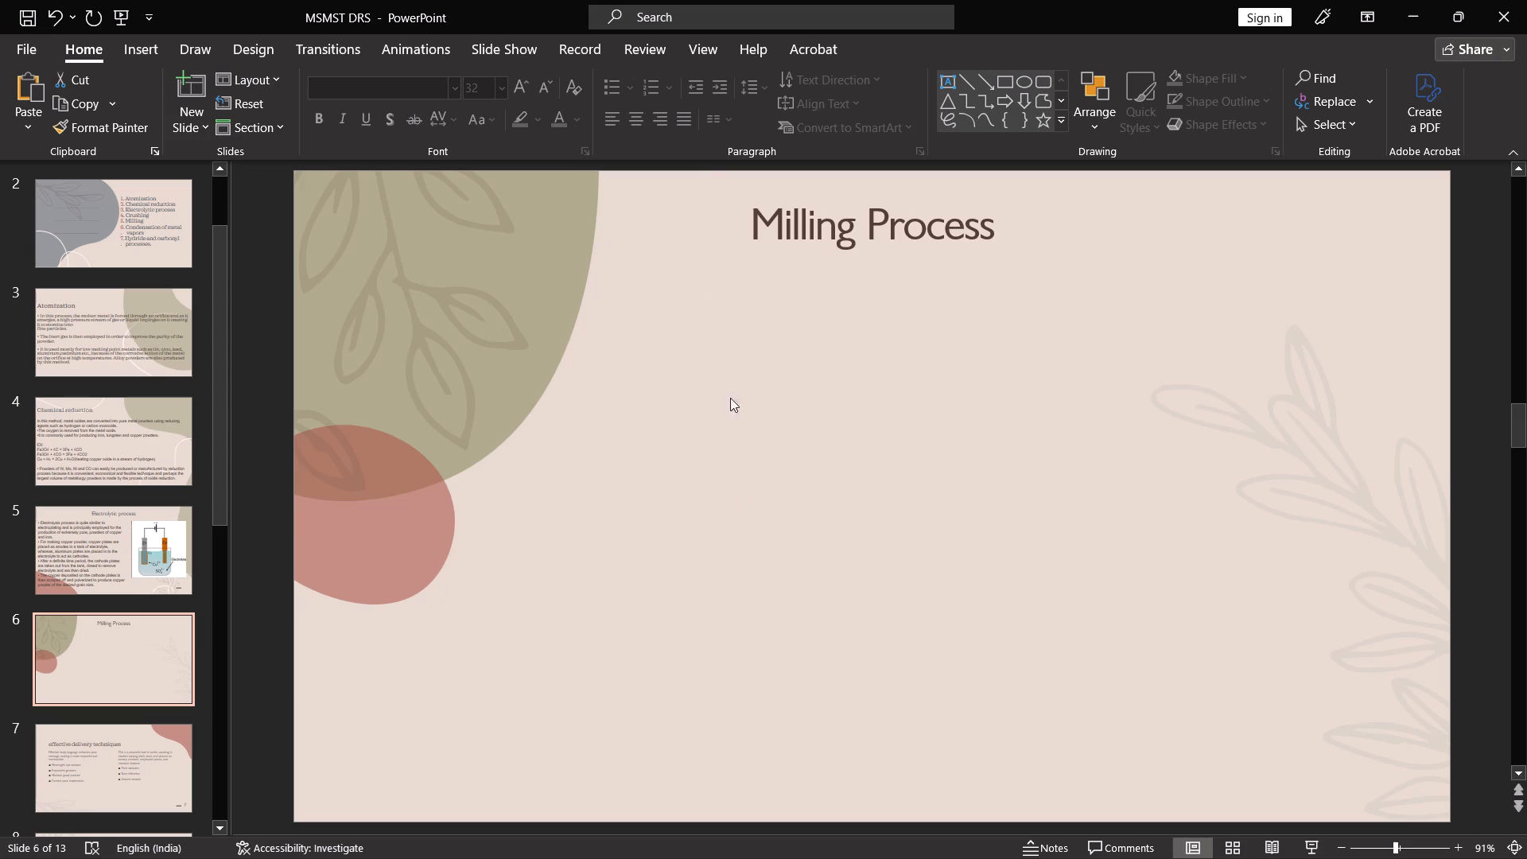
pyautogui.doubleClick(831, 218)
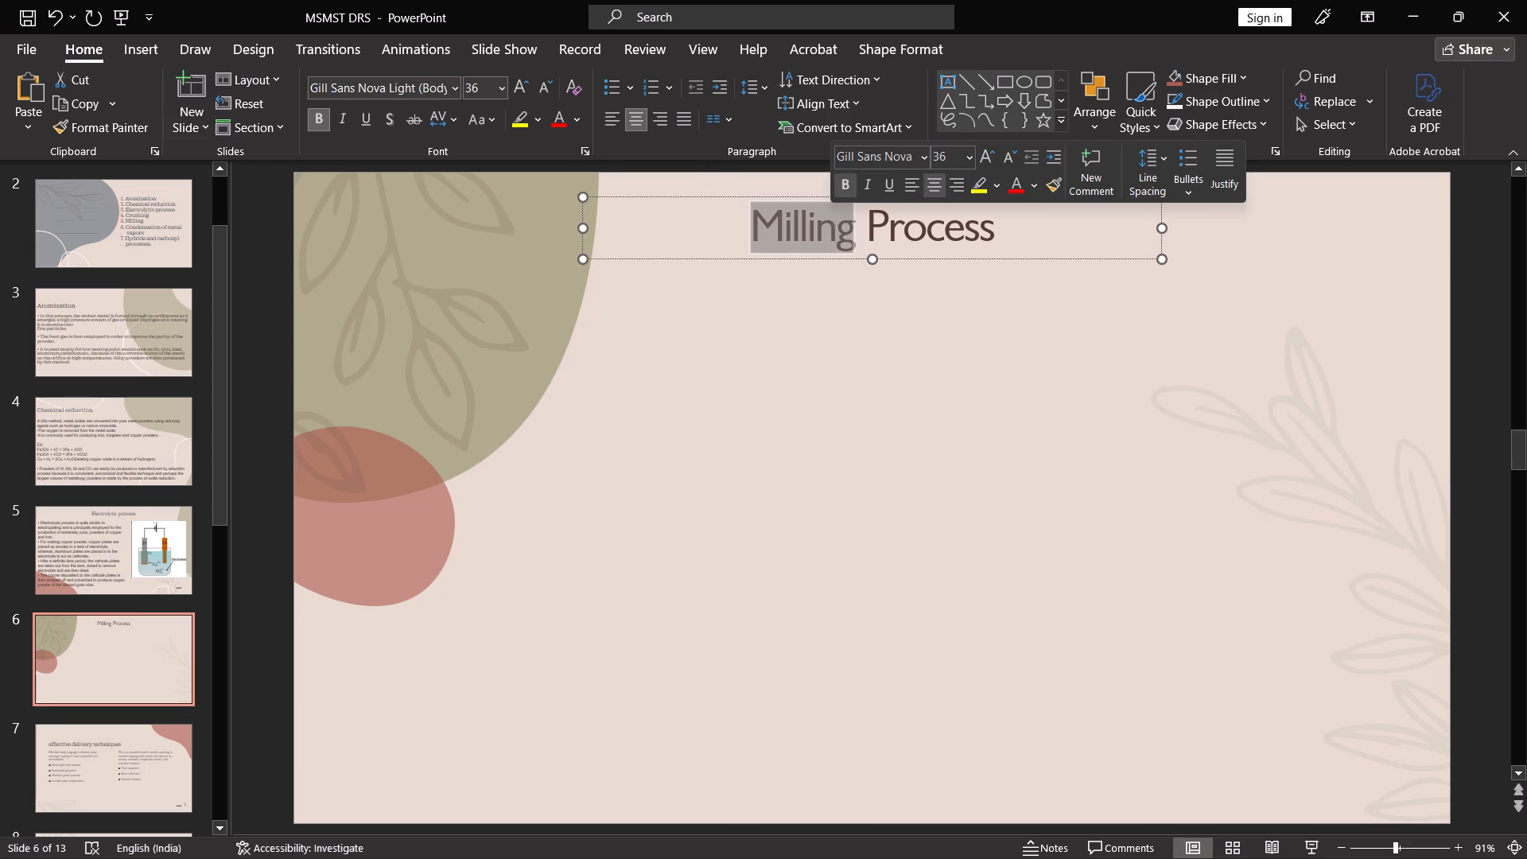
pyautogui.press('Left')
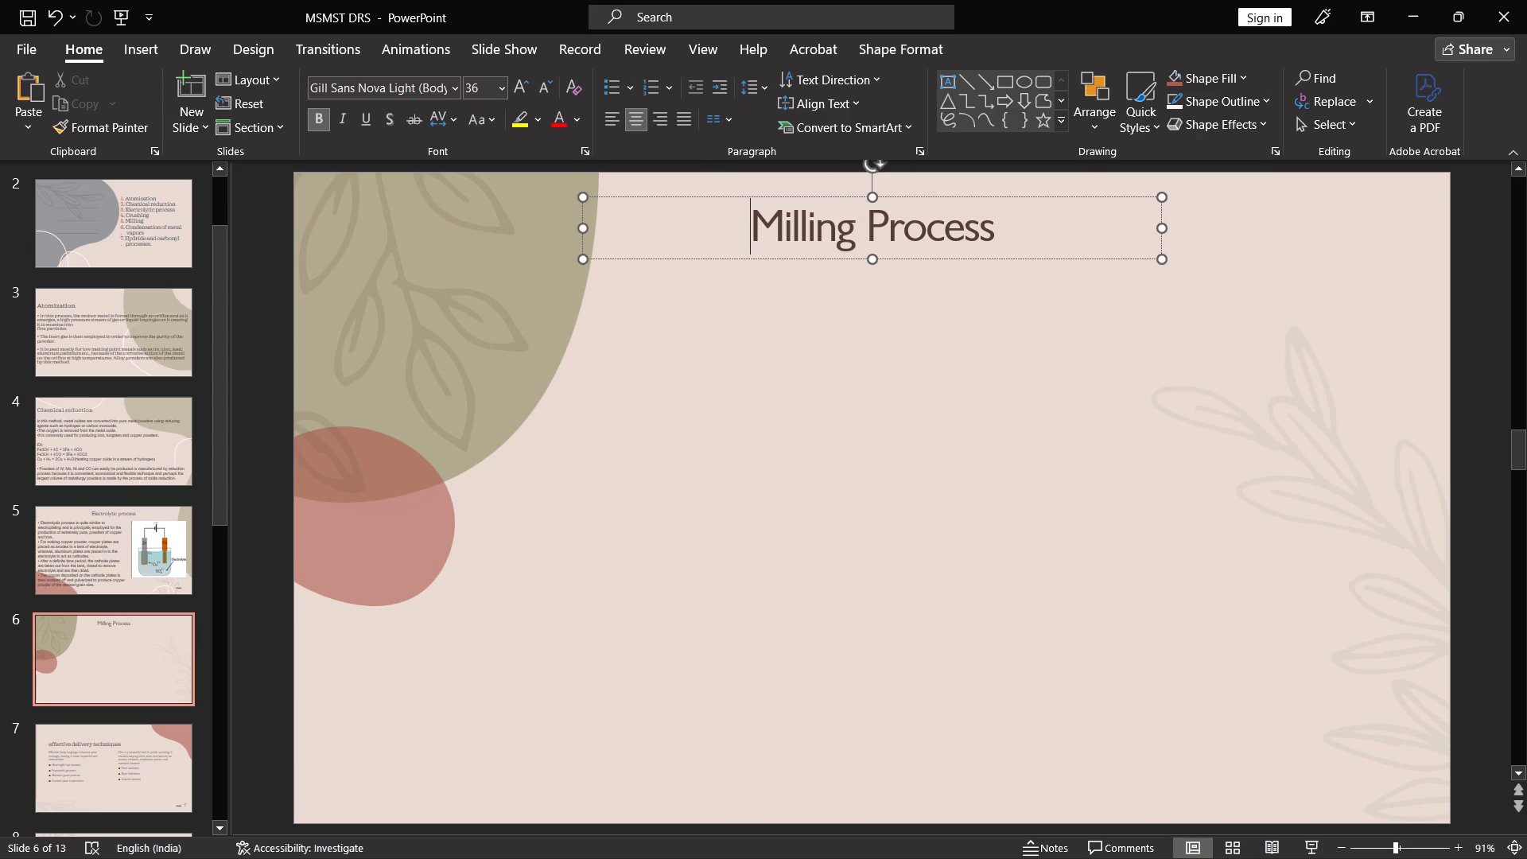
pyautogui.hotkey('ctrl', 'v')
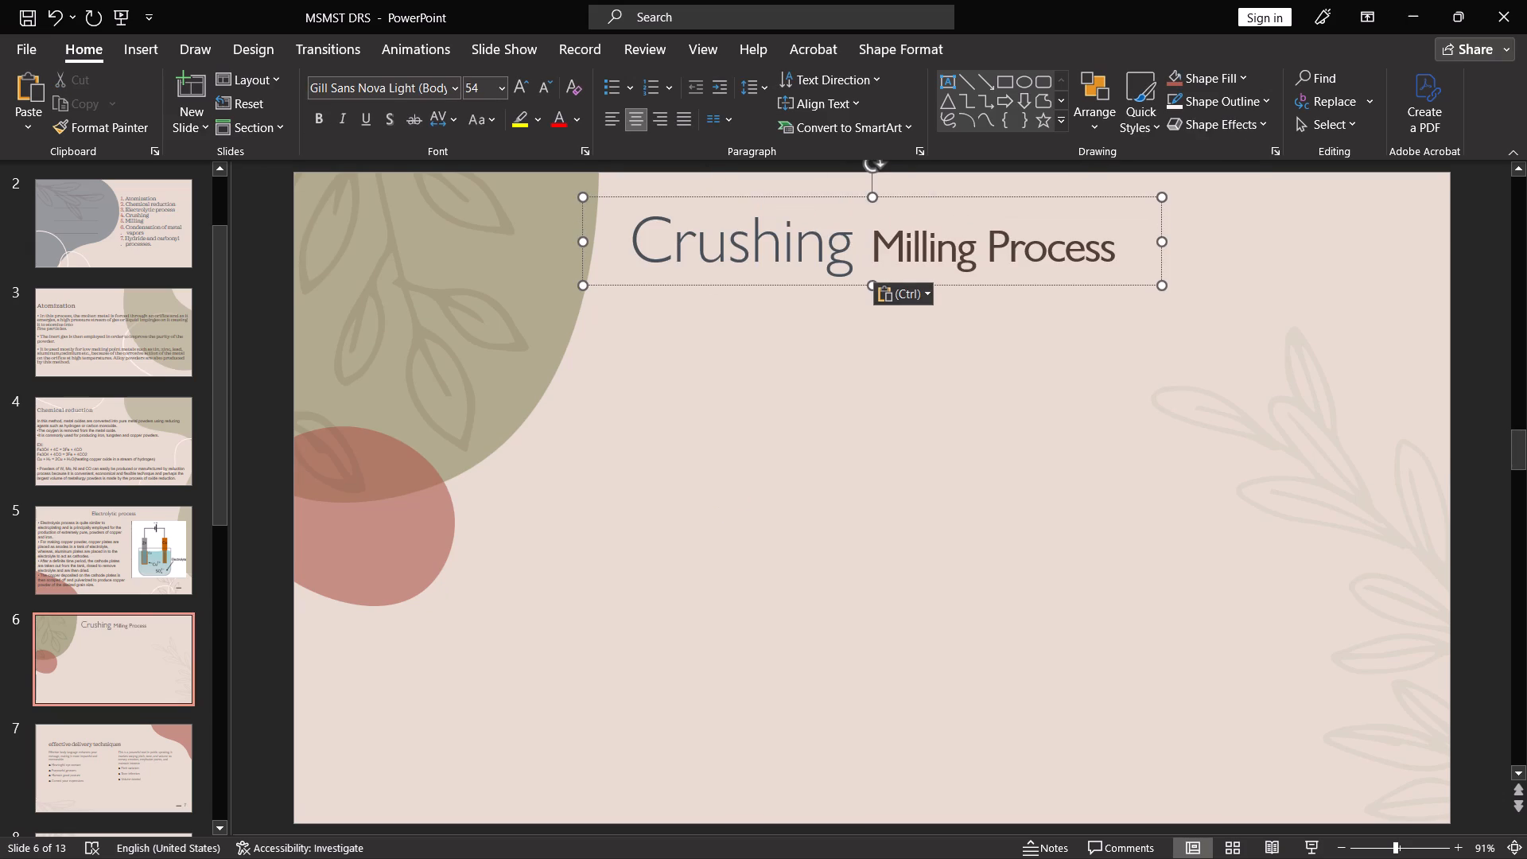
# Format the word "Crushing" in the slide 6 heading as Arial, 36 pt.
pyautogui.moveTo(844, 241); pyautogui.dragTo(675, 230)
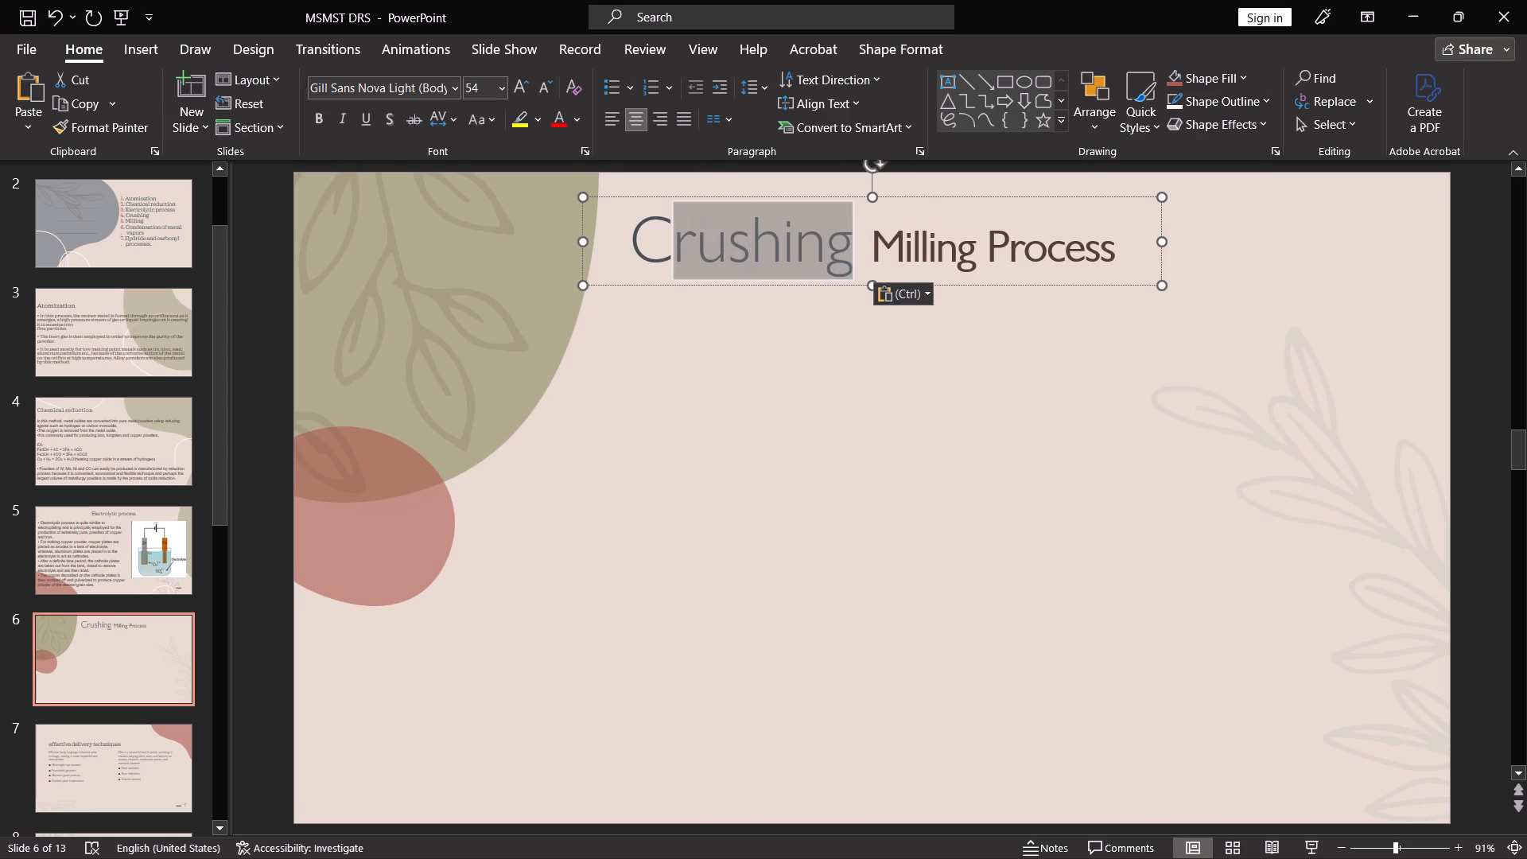
pyautogui.moveTo(675, 230); pyautogui.dragTo(639, 230)
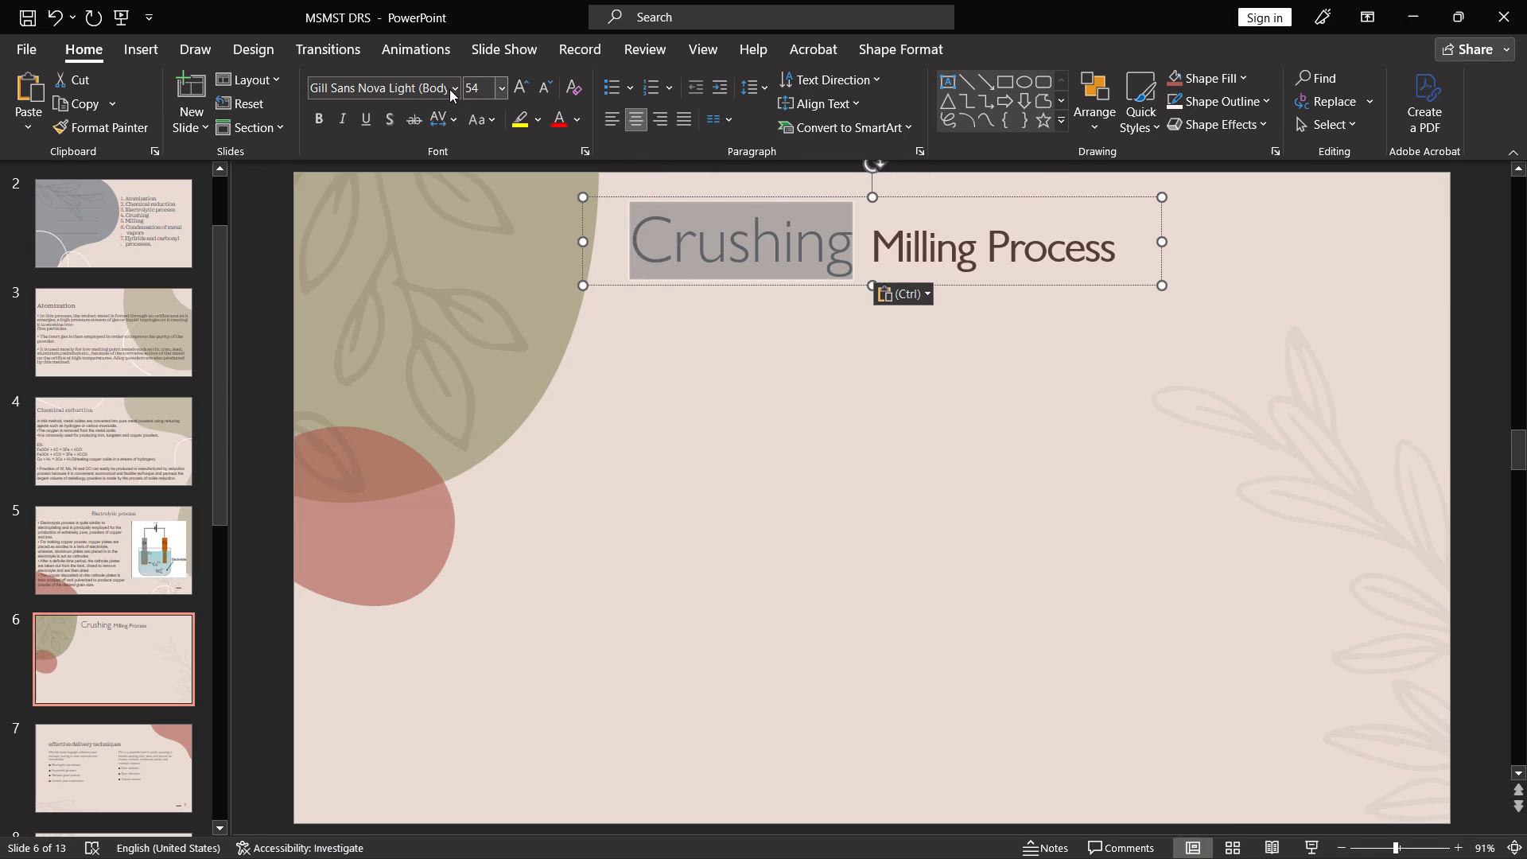
pyautogui.click(449, 89)
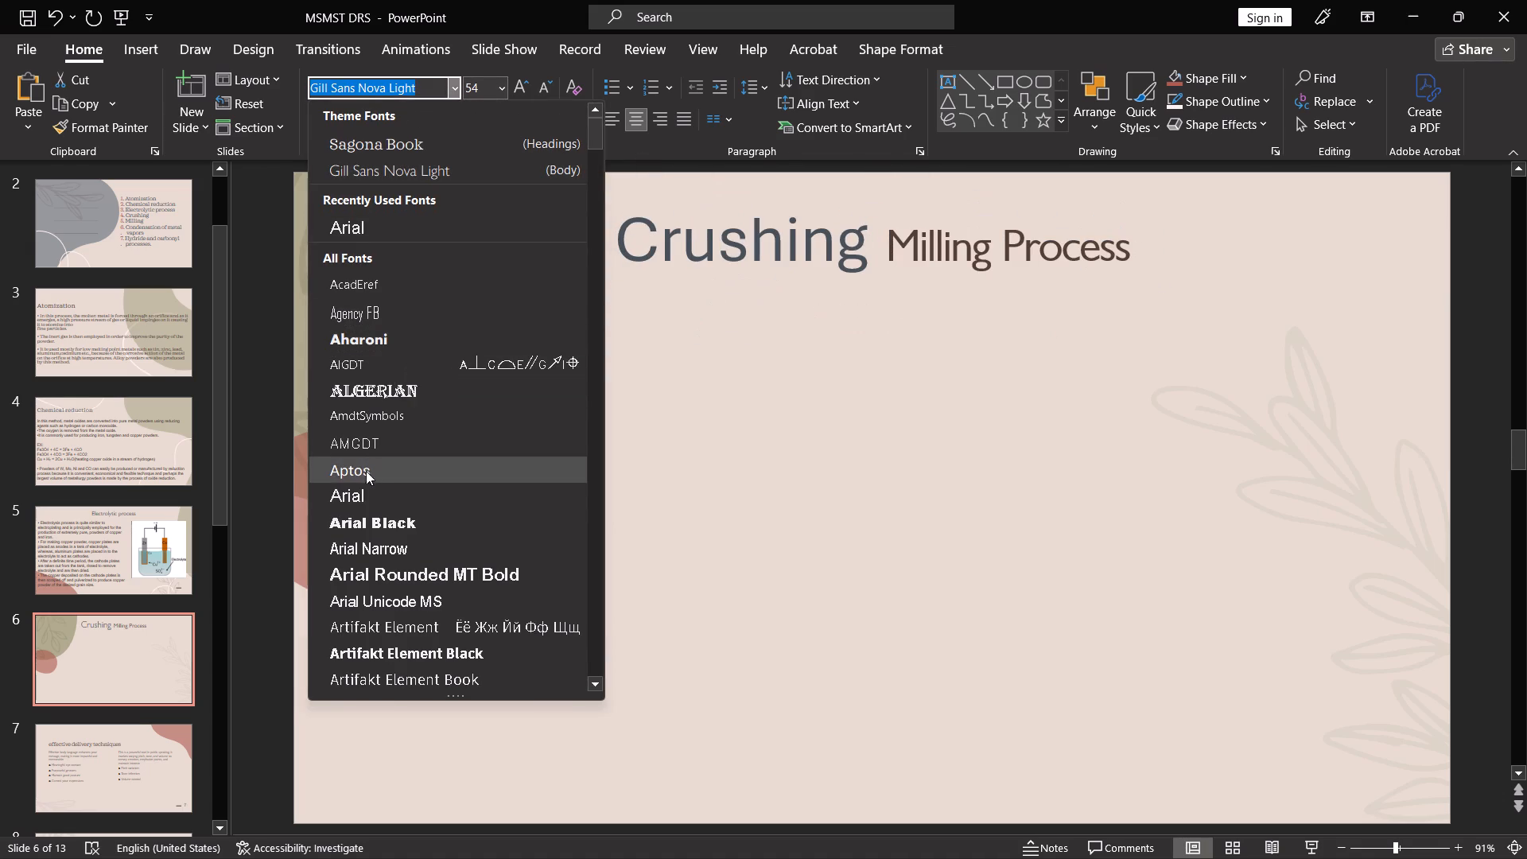
pyautogui.click(359, 492)
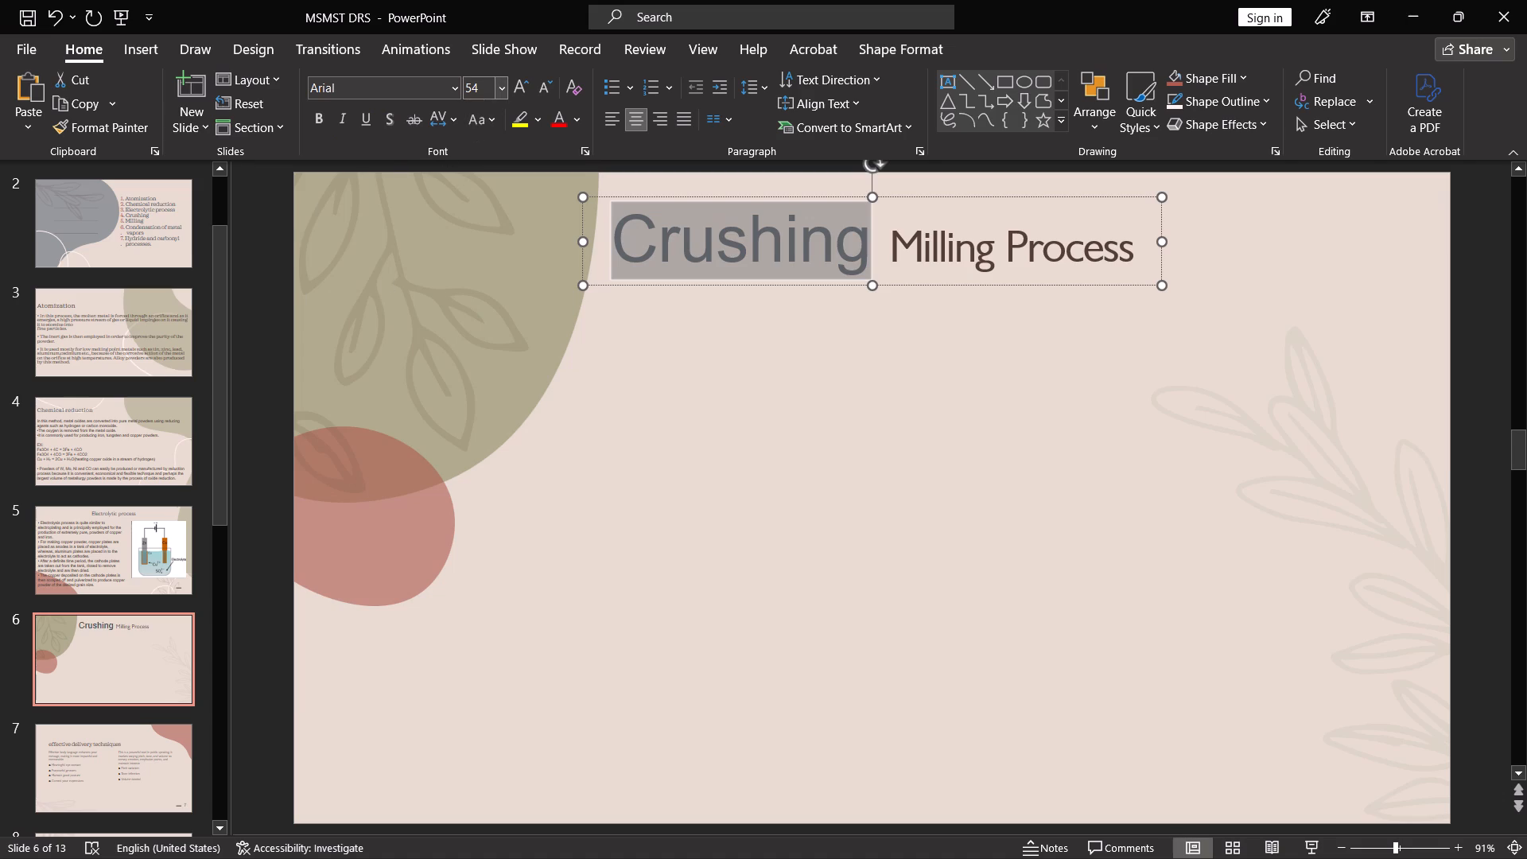
pyautogui.click(497, 87)
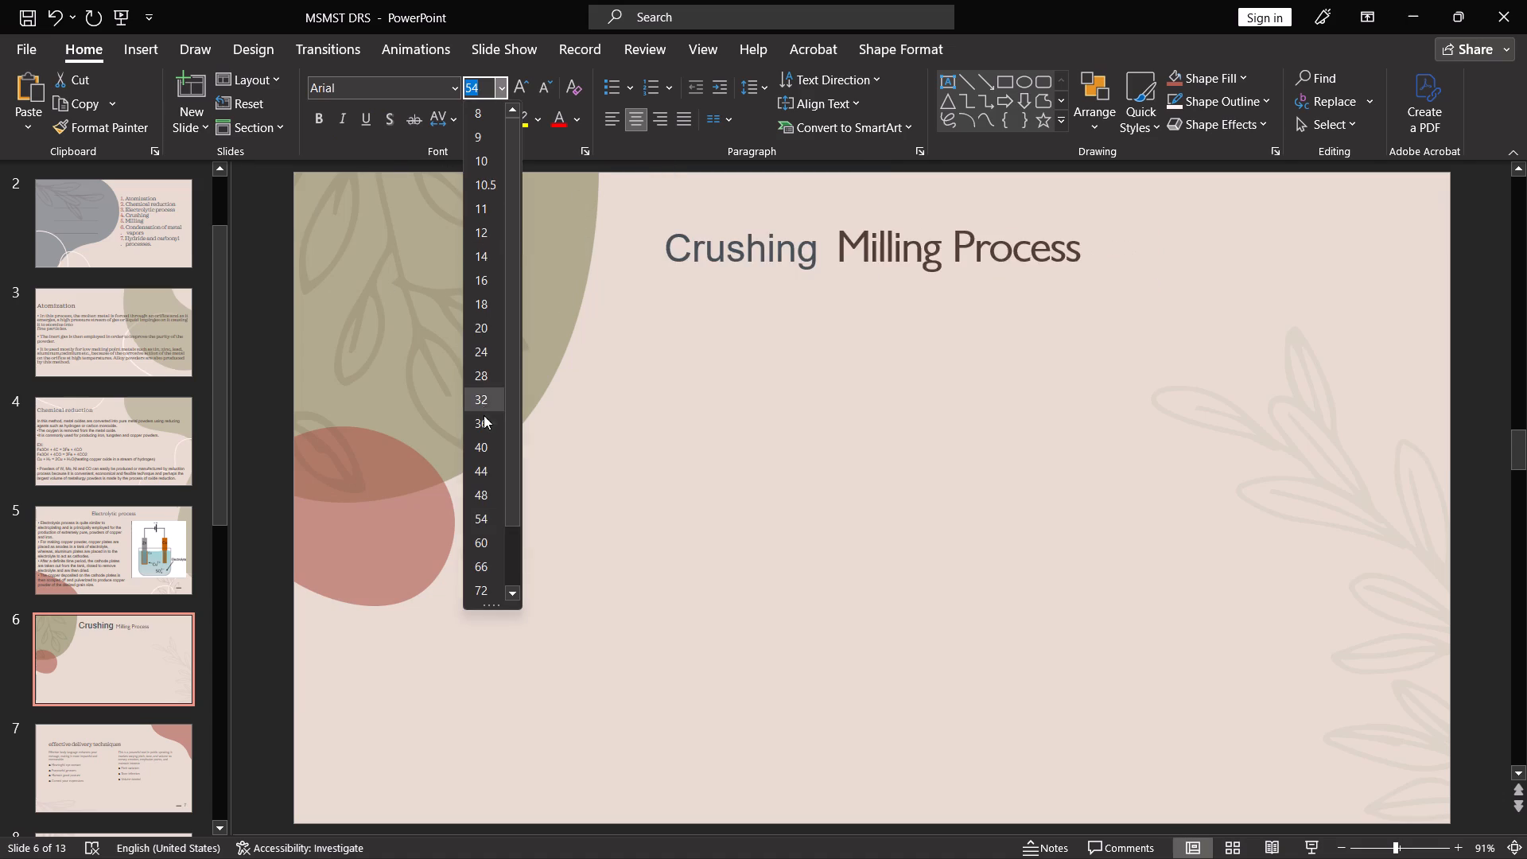
pyautogui.click(488, 426)
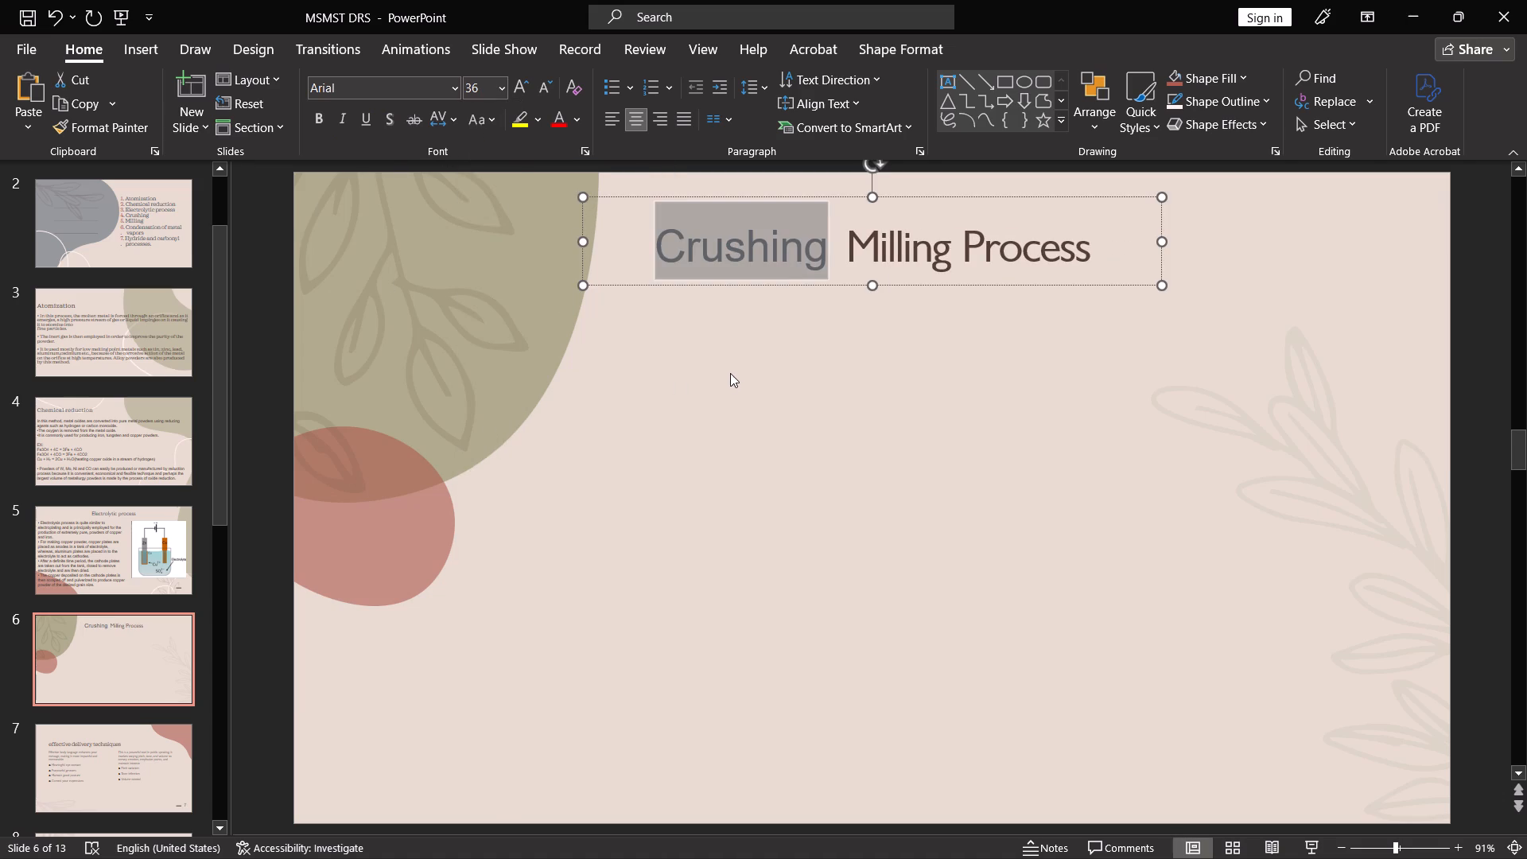
# Insert an ampersand after "Crushing", preceded by a space, so the slide 6 heading reads "Crushing & Milling Process".
pyautogui.click(832, 247)
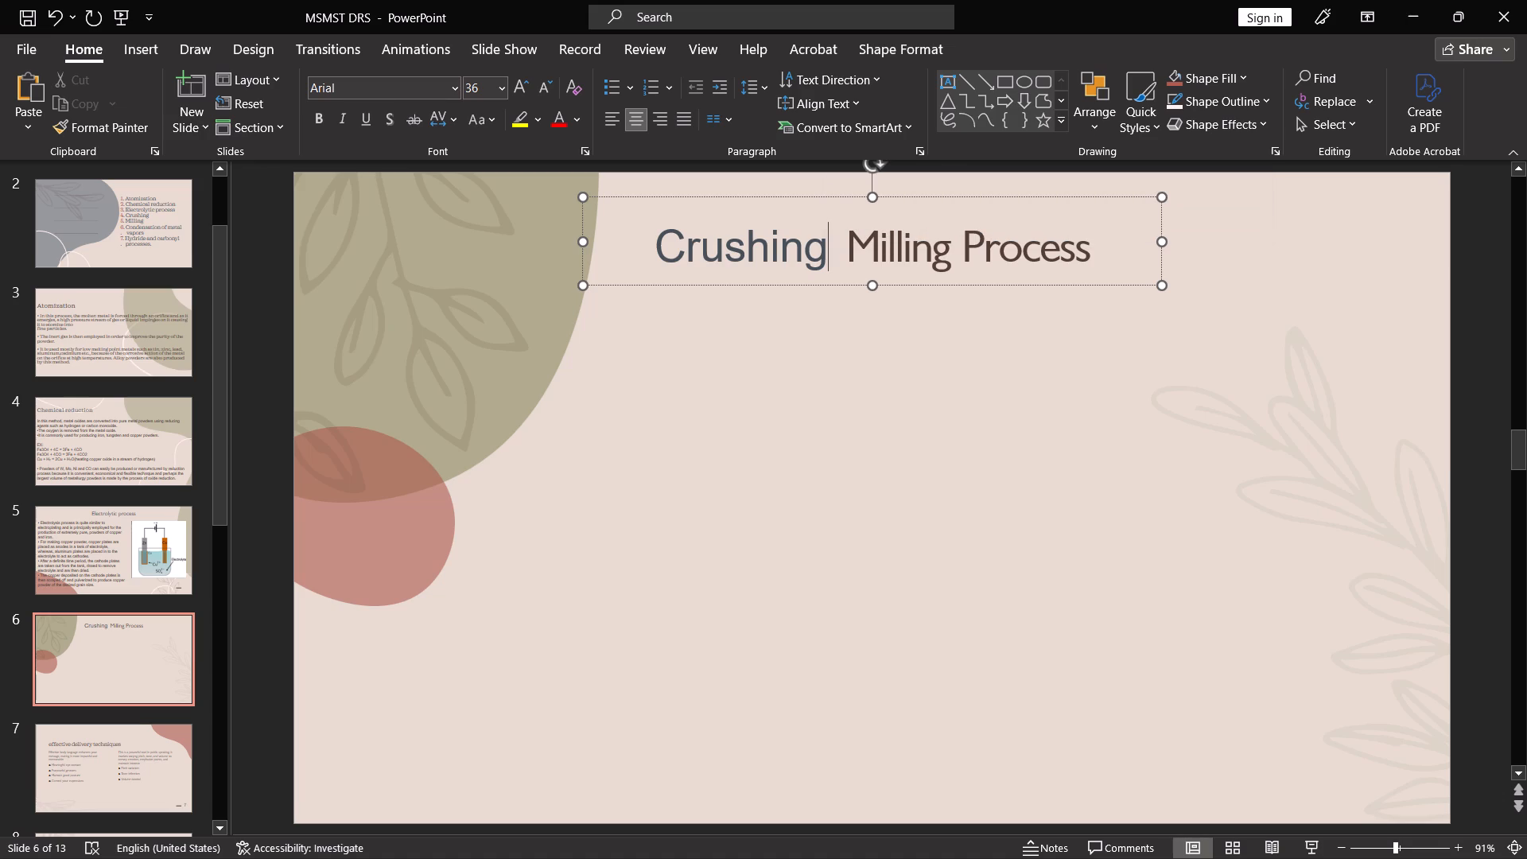
pyautogui.hotkey('ctrl', '7')
pyautogui.hotkey('ctrl', '7')
pyautogui.hotkey('shift', '&')
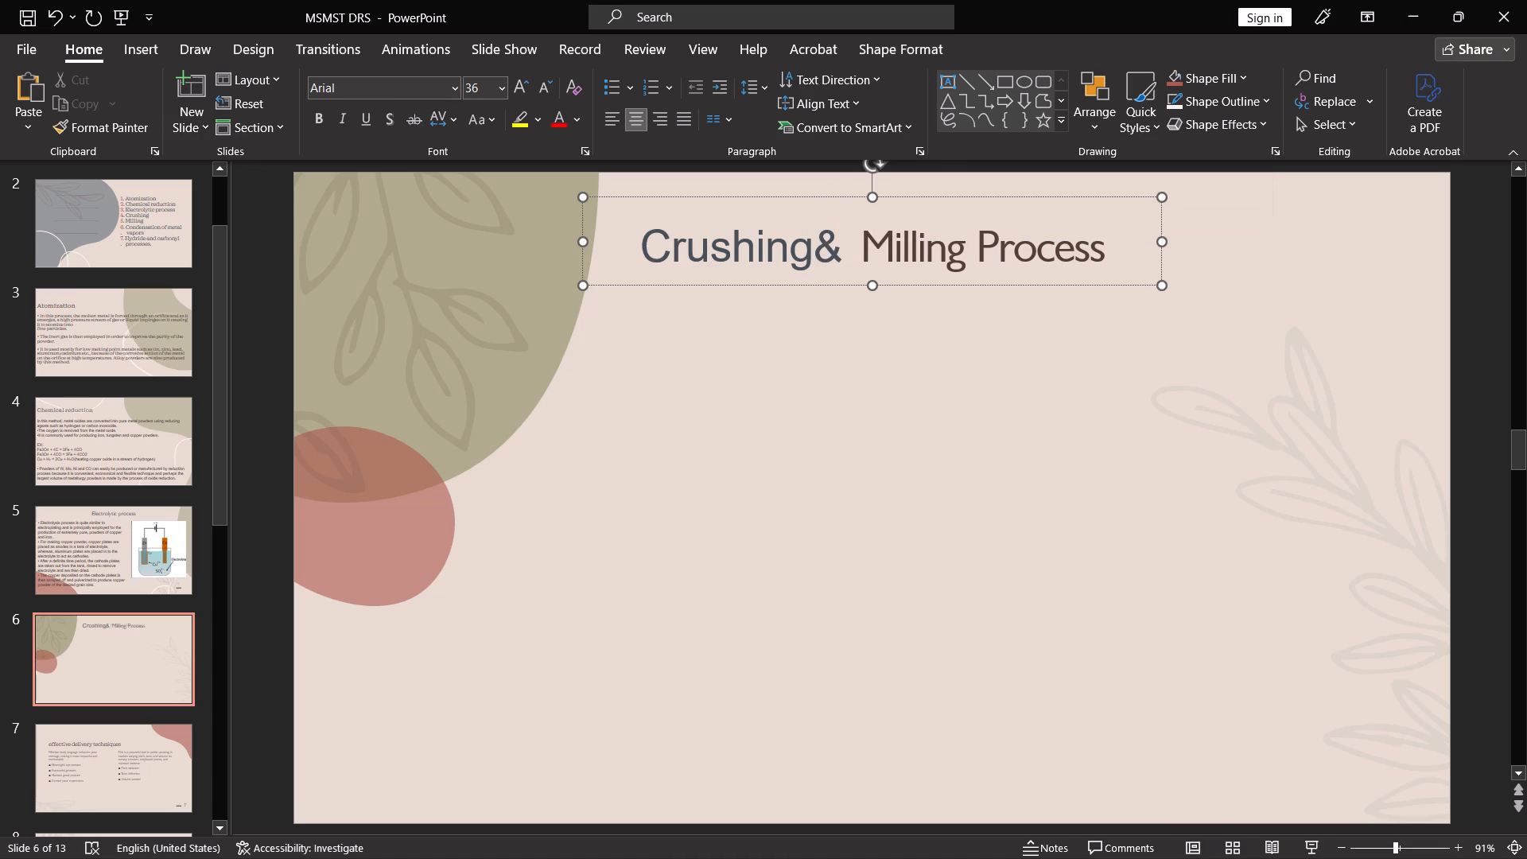
pyautogui.press('Left')
pyautogui.press('space')
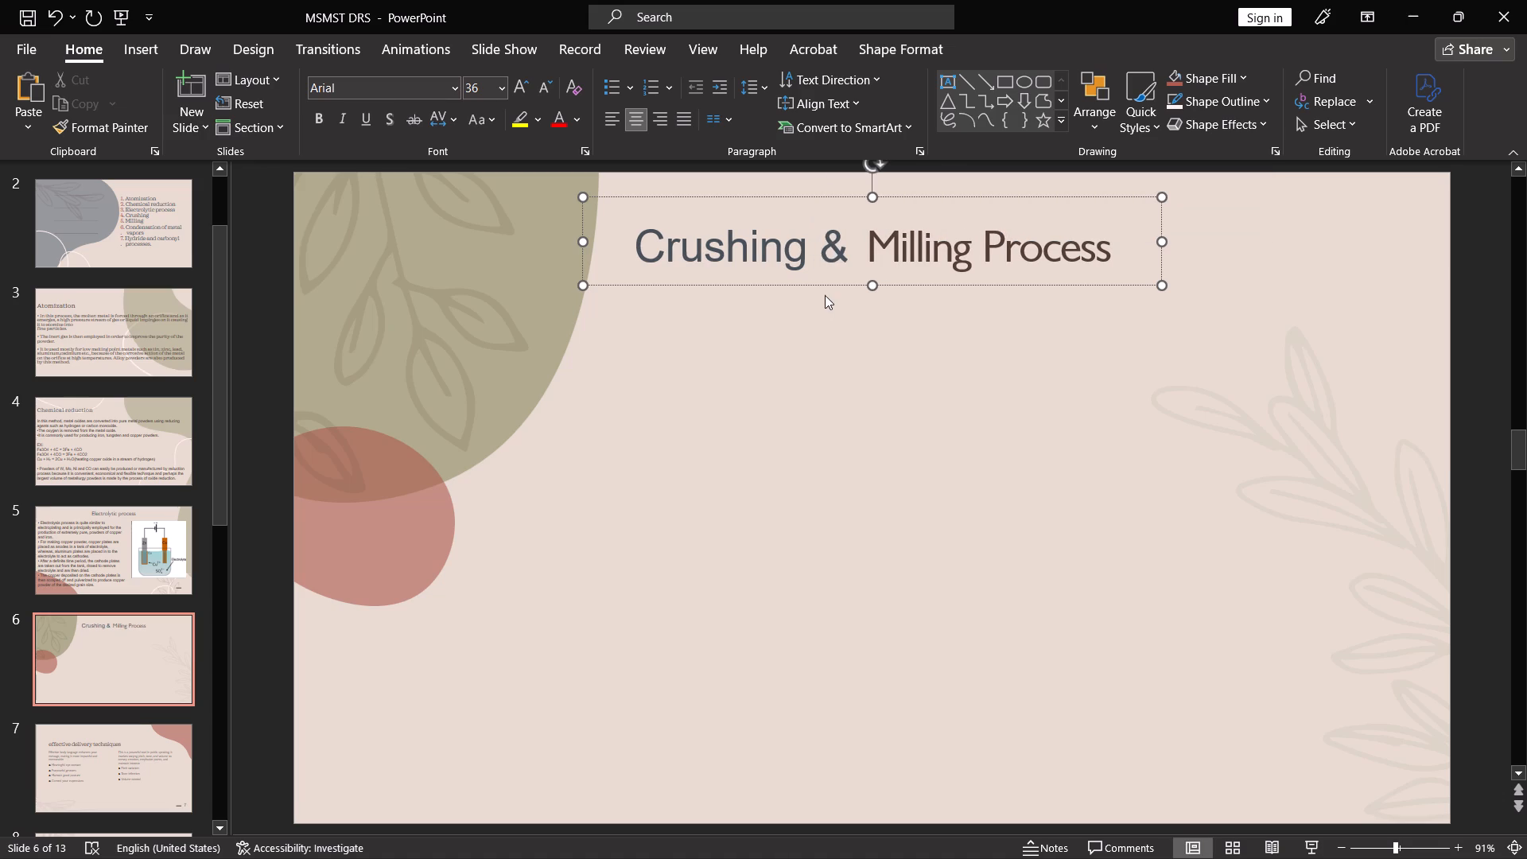
# Colour the ampersand in the slide 6 heading red.
pyautogui.click(846, 364)
pyautogui.doubleClick(841, 241)
pyautogui.click(563, 123)
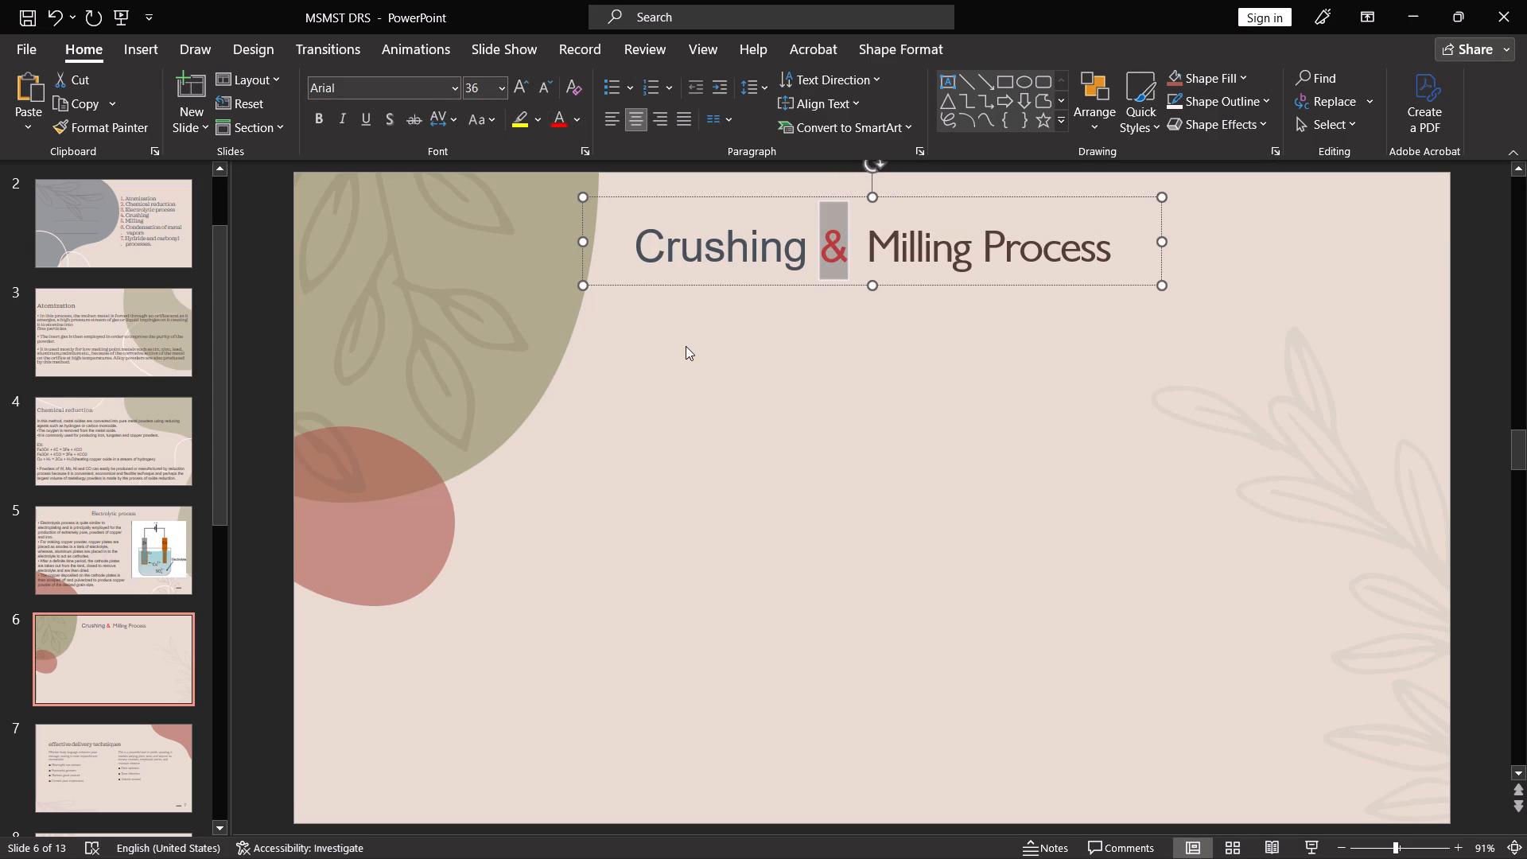
pyautogui.click(686, 346)
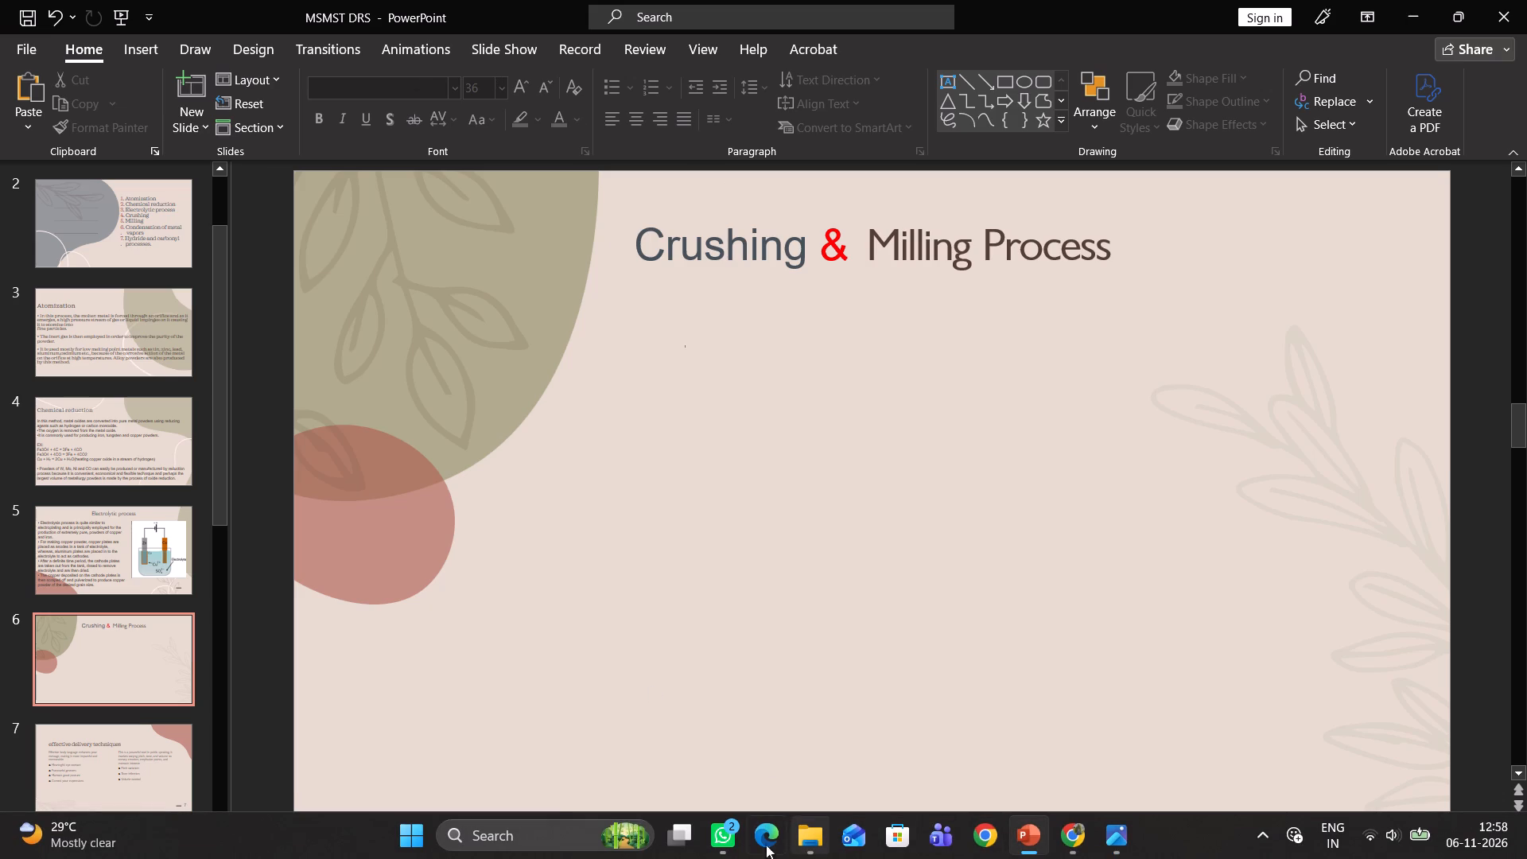
# Switch to the powder metallurgy PDF in Chrome and copy all the body text under "Milling Process" on page 14.
pyautogui.click(1081, 838)
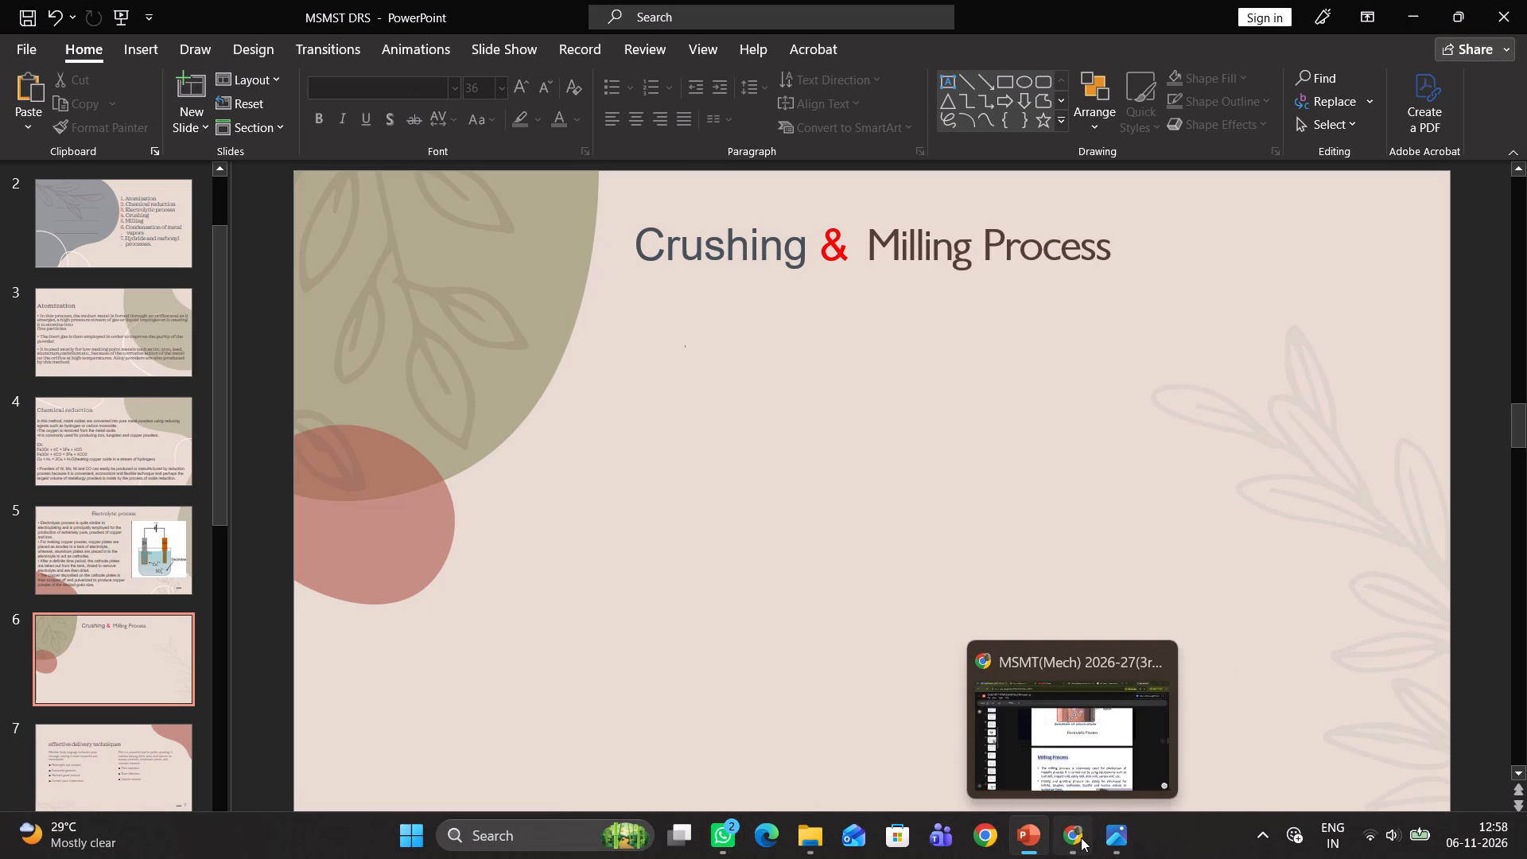
pyautogui.scroll(-2, 756, 641)
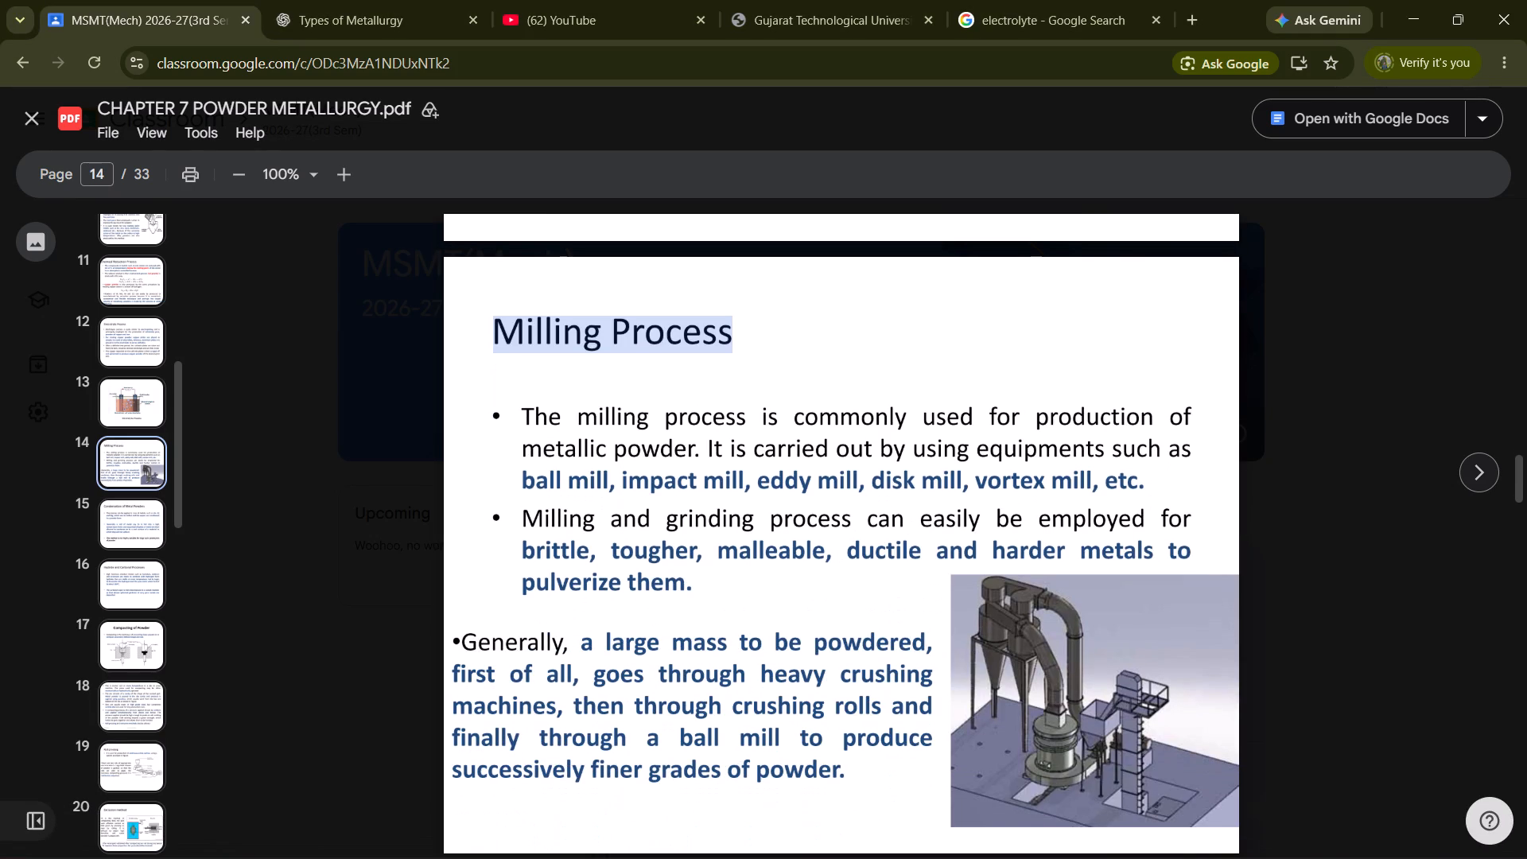
pyautogui.moveTo(511, 406); pyautogui.dragTo(836, 442)
pyautogui.scroll(-3, 678, 511)
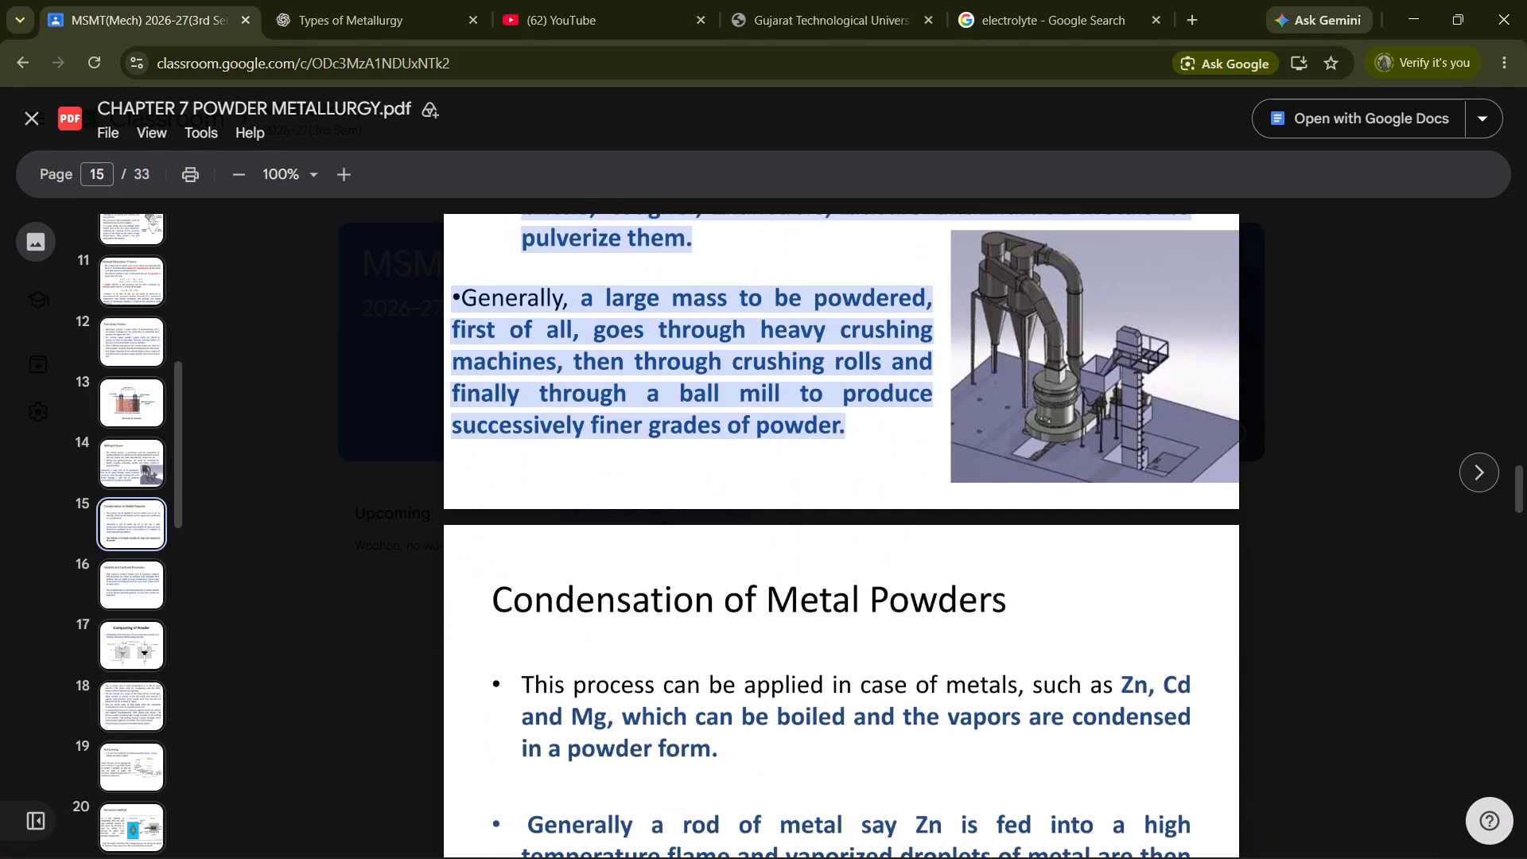
pyautogui.moveTo(836, 442); pyautogui.dragTo(844, 436)
pyautogui.hotkey('ctrl', 'c')
pyautogui.scroll(1, 880, 457)
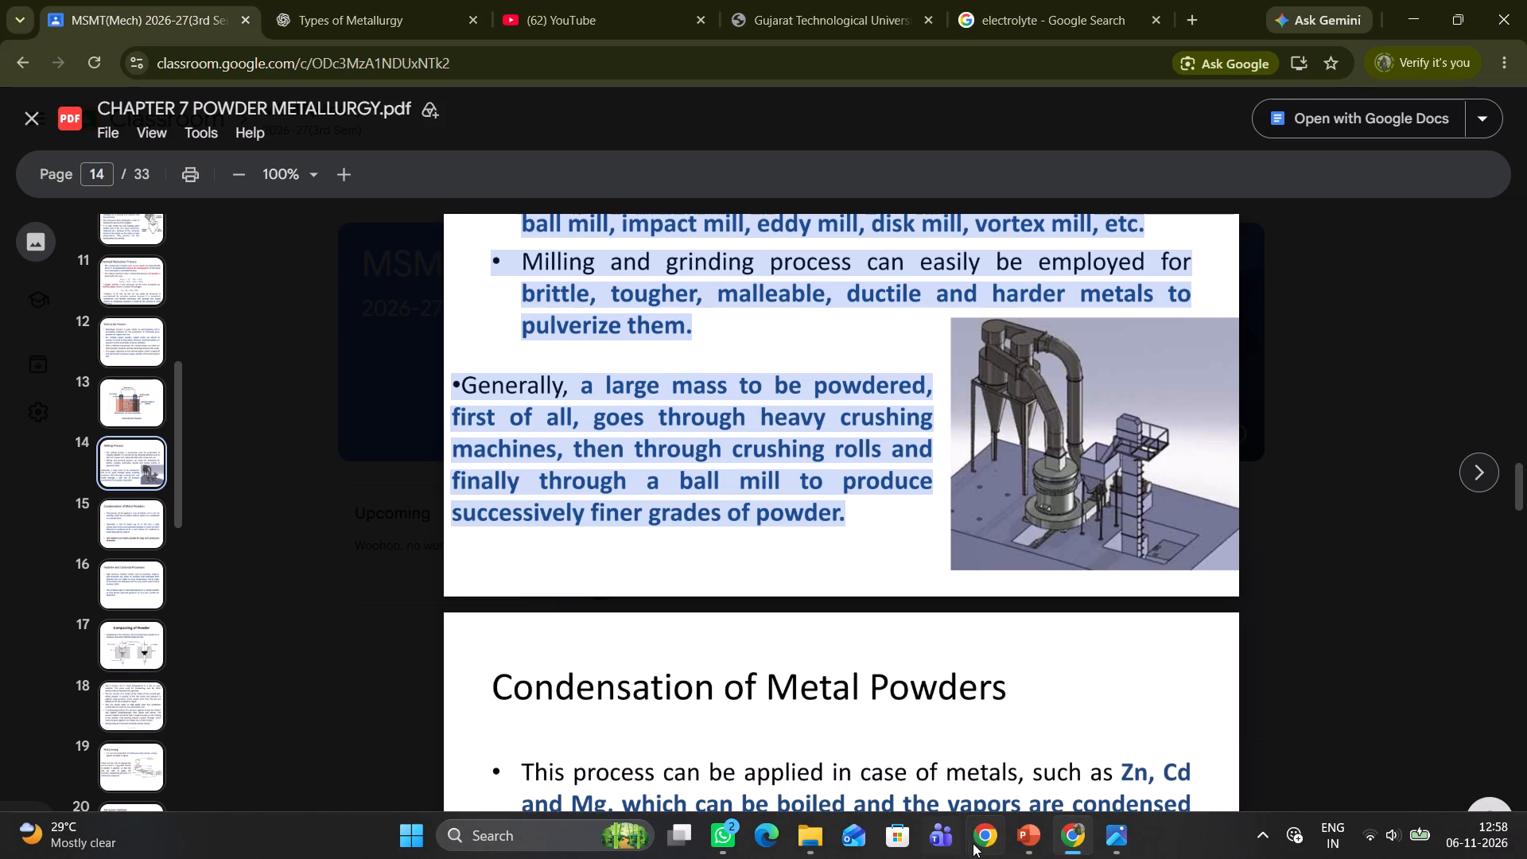
# Switch back to PowerPoint, paste the copied milling text on slide 6 and move its text box toward the slide's left side.
pyautogui.click(1020, 831)
pyautogui.click(672, 442)
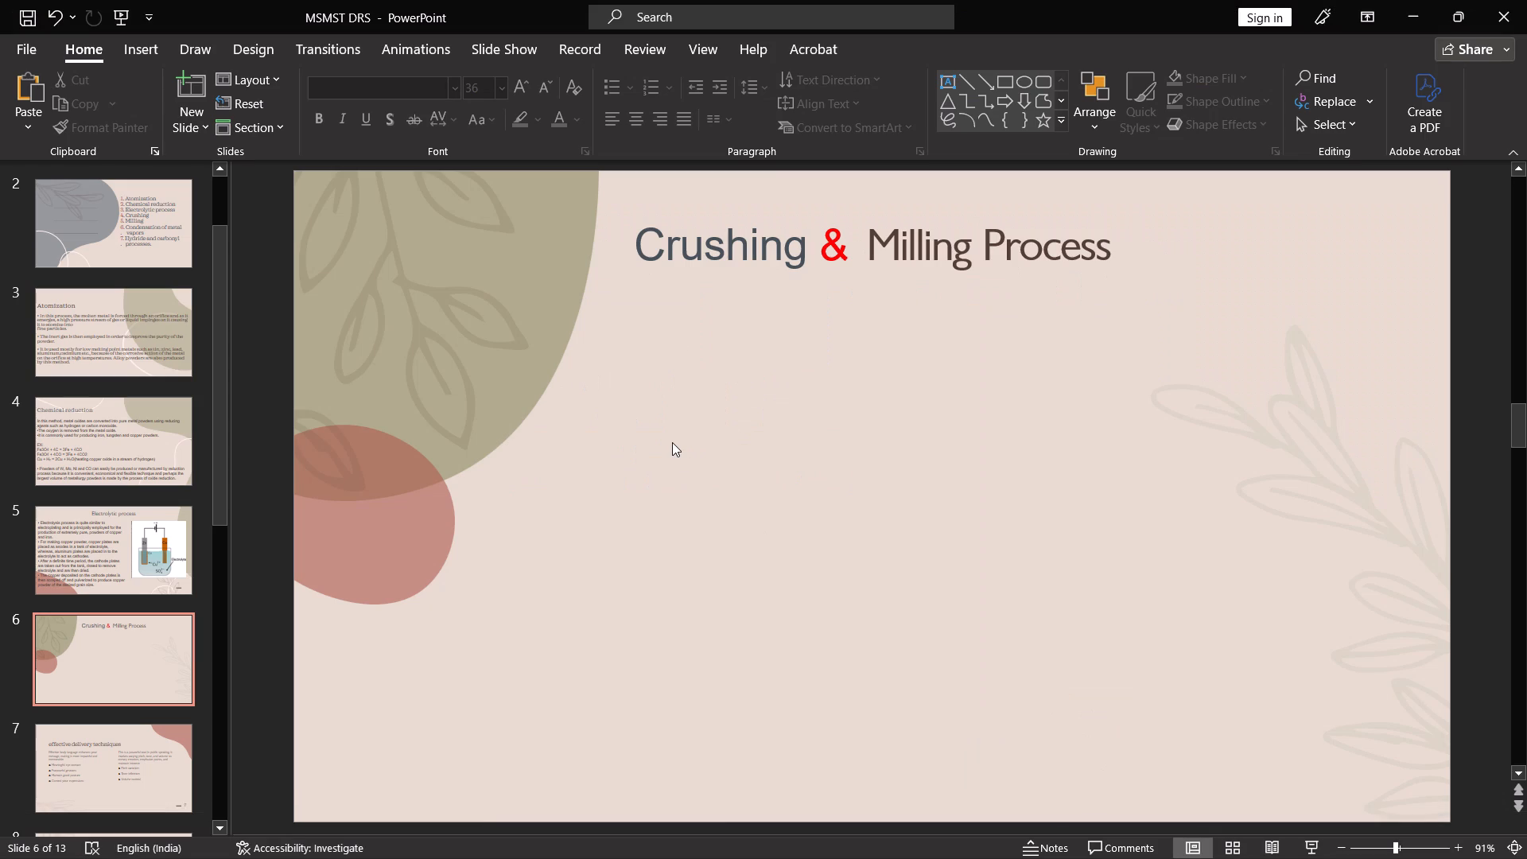
pyautogui.hotkey('ctrl', 'v')
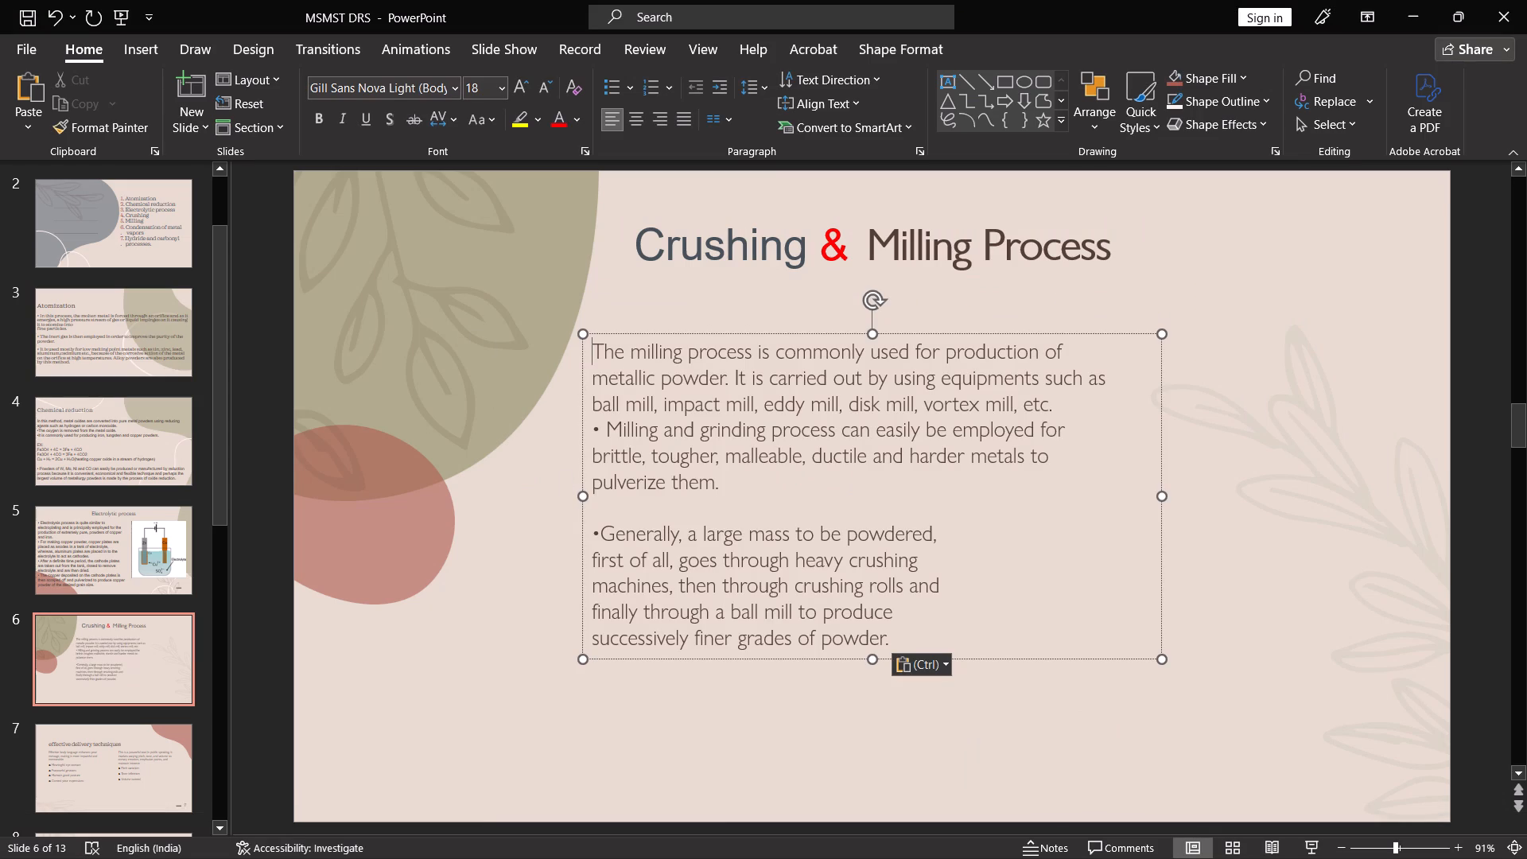
pyautogui.moveTo(1160, 468); pyautogui.dragTo(934, 457)
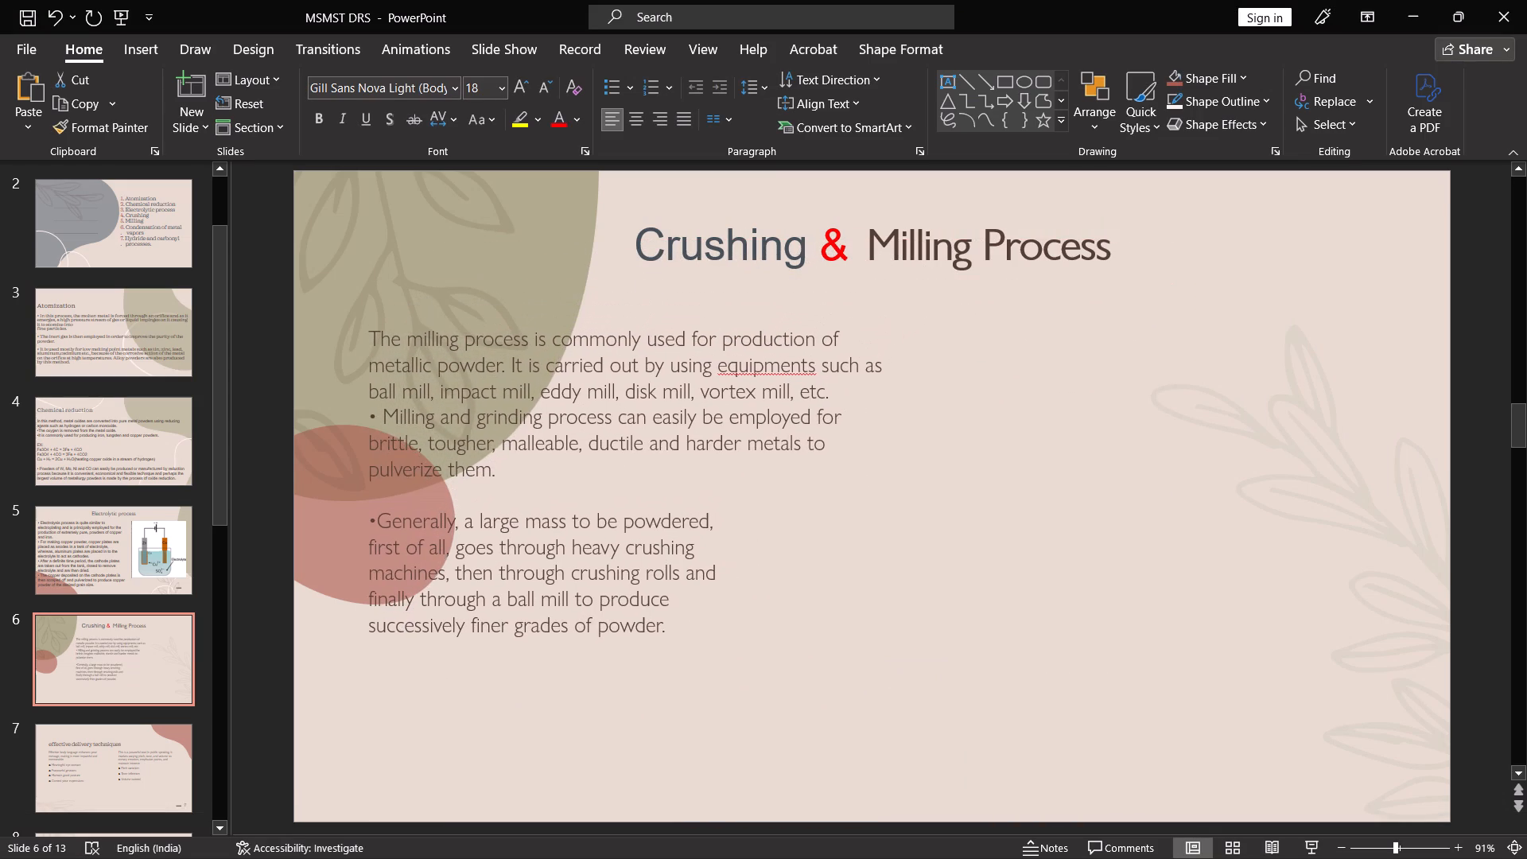
# Format all the pasted milling text on slide 6 as Arial, 24 pt.
pyautogui.click(503, 89)
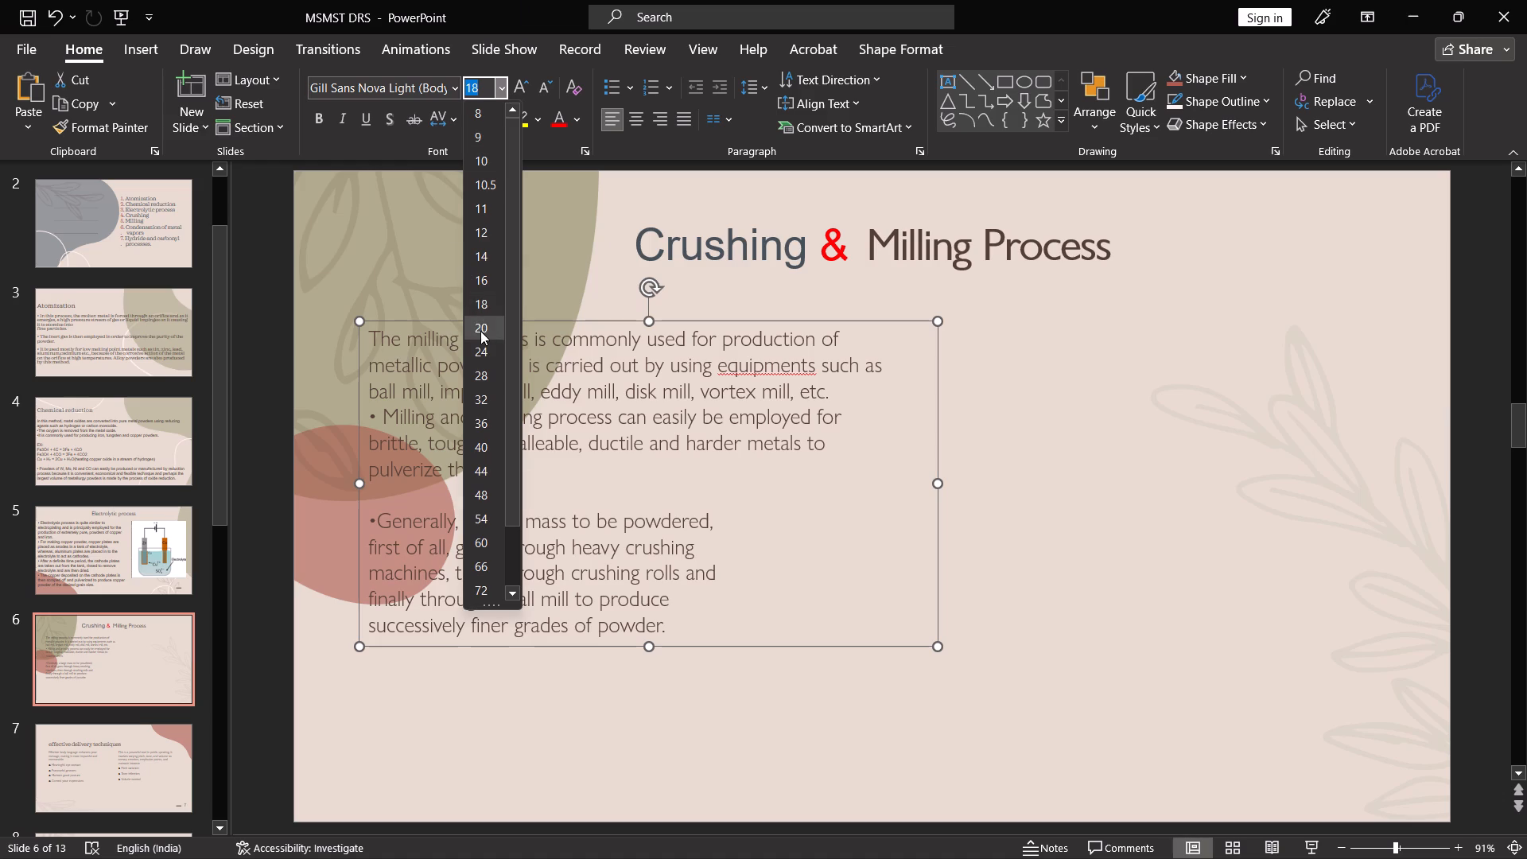
pyautogui.tripleClick(687, 423)
pyautogui.hotkey('ctrl', 'a')
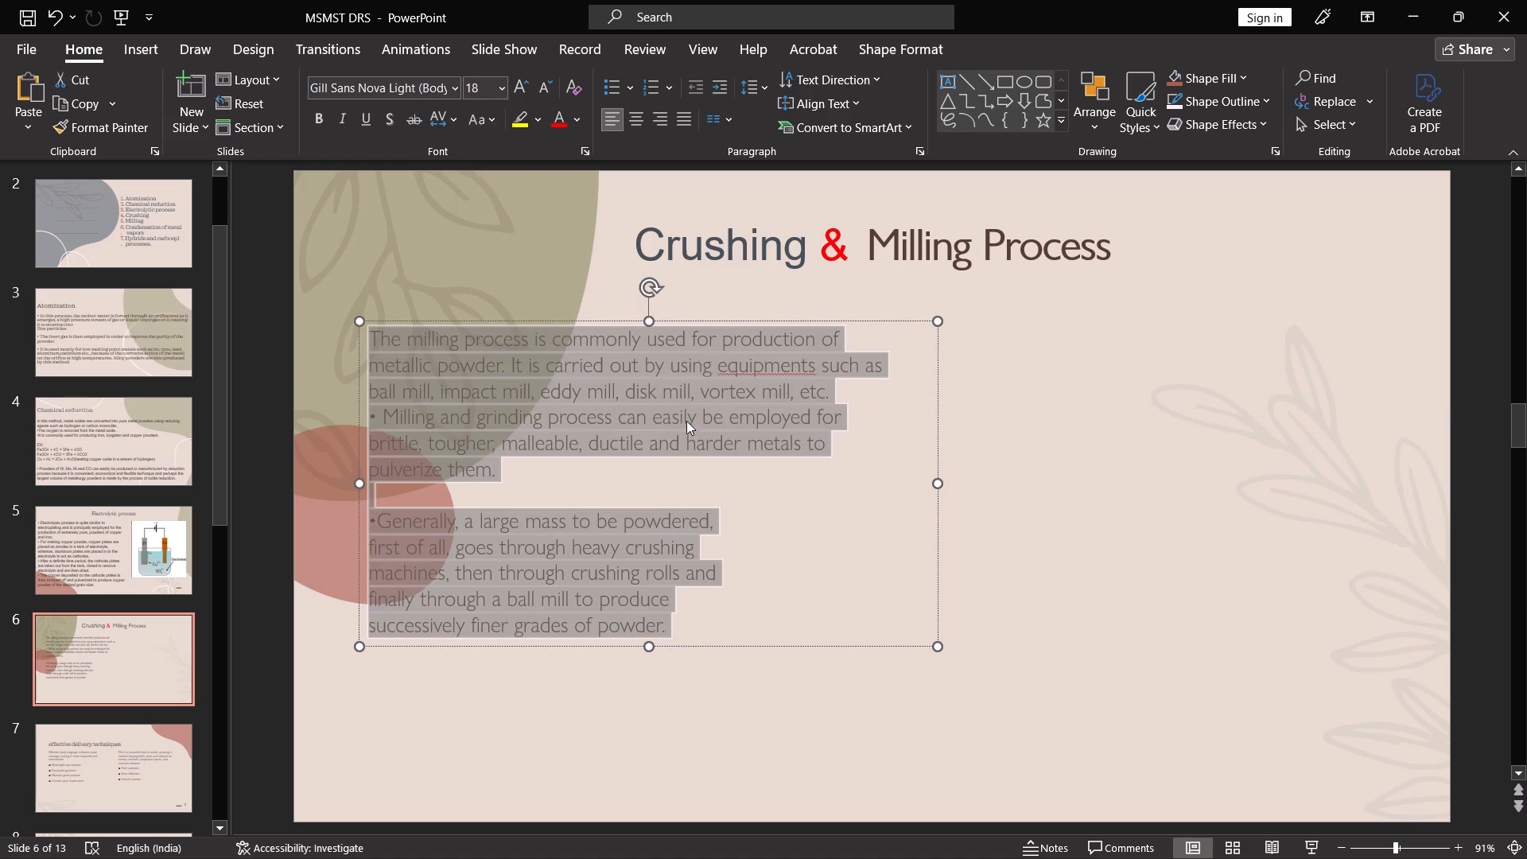
pyautogui.click(503, 91)
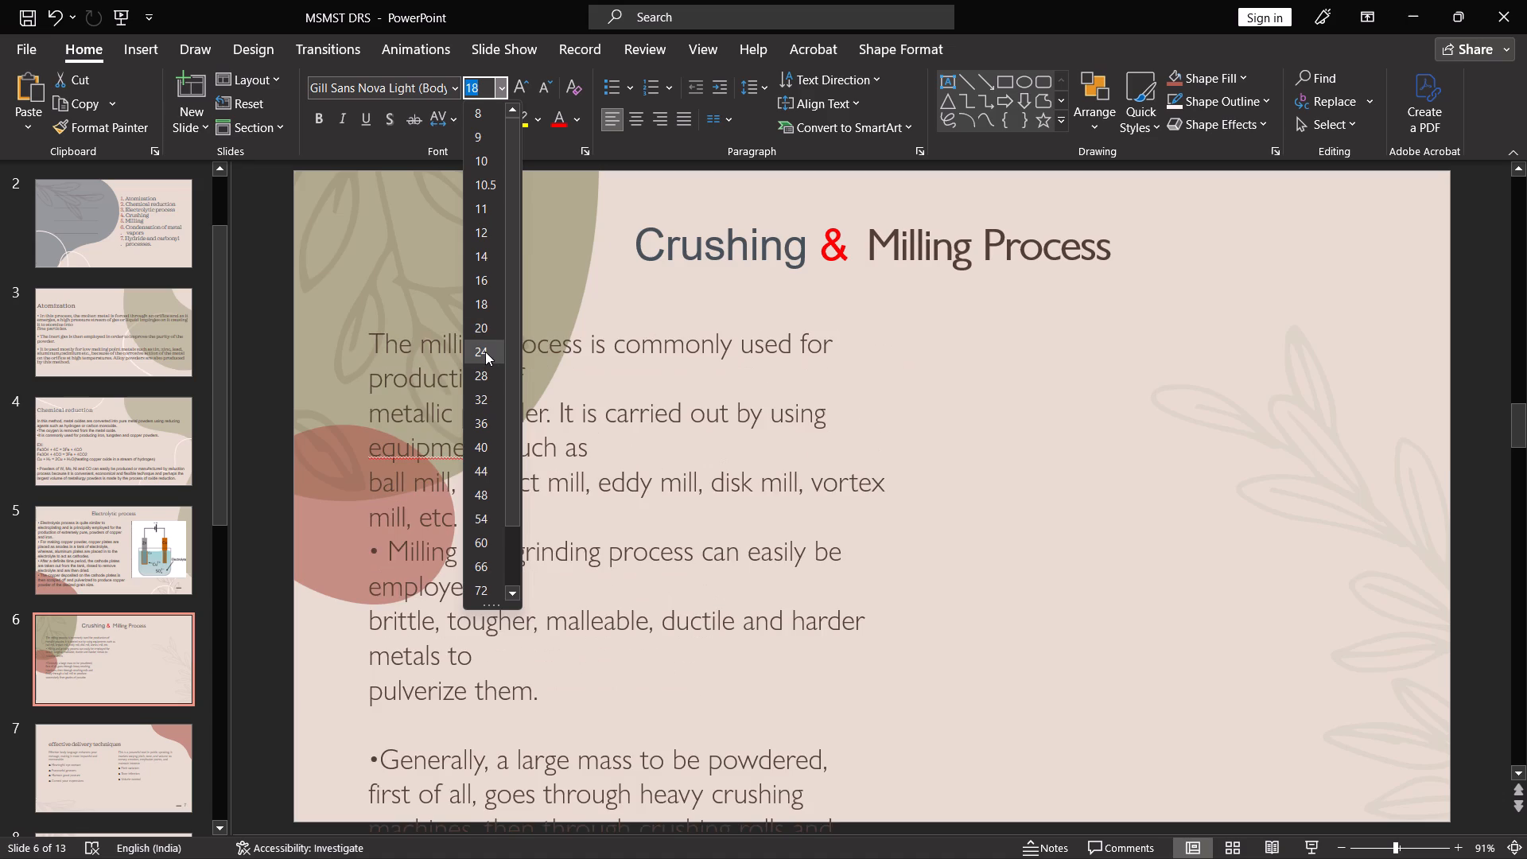
pyautogui.click(485, 352)
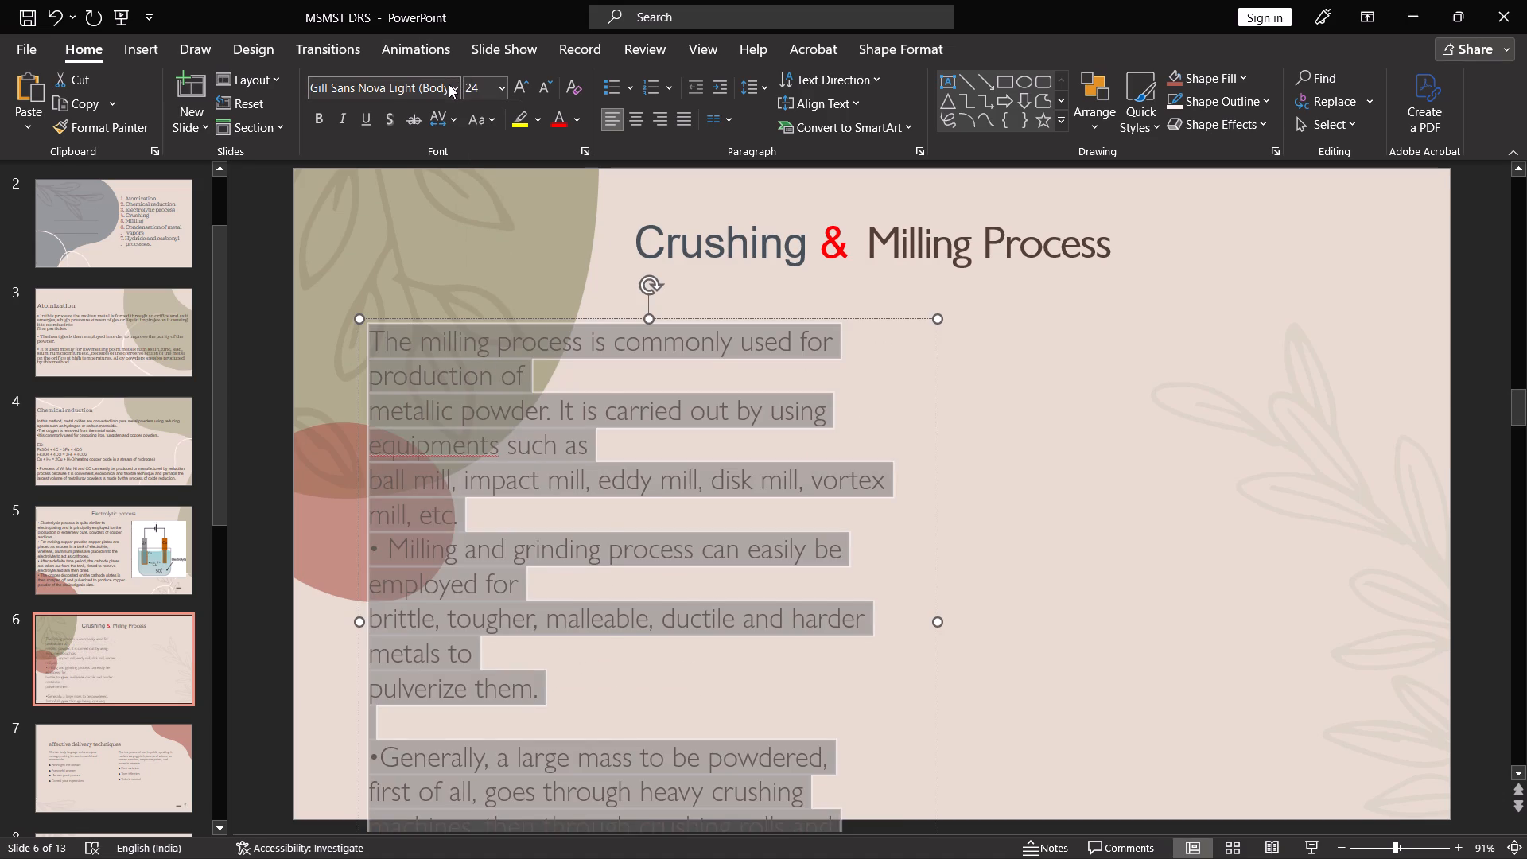
pyautogui.click(449, 84)
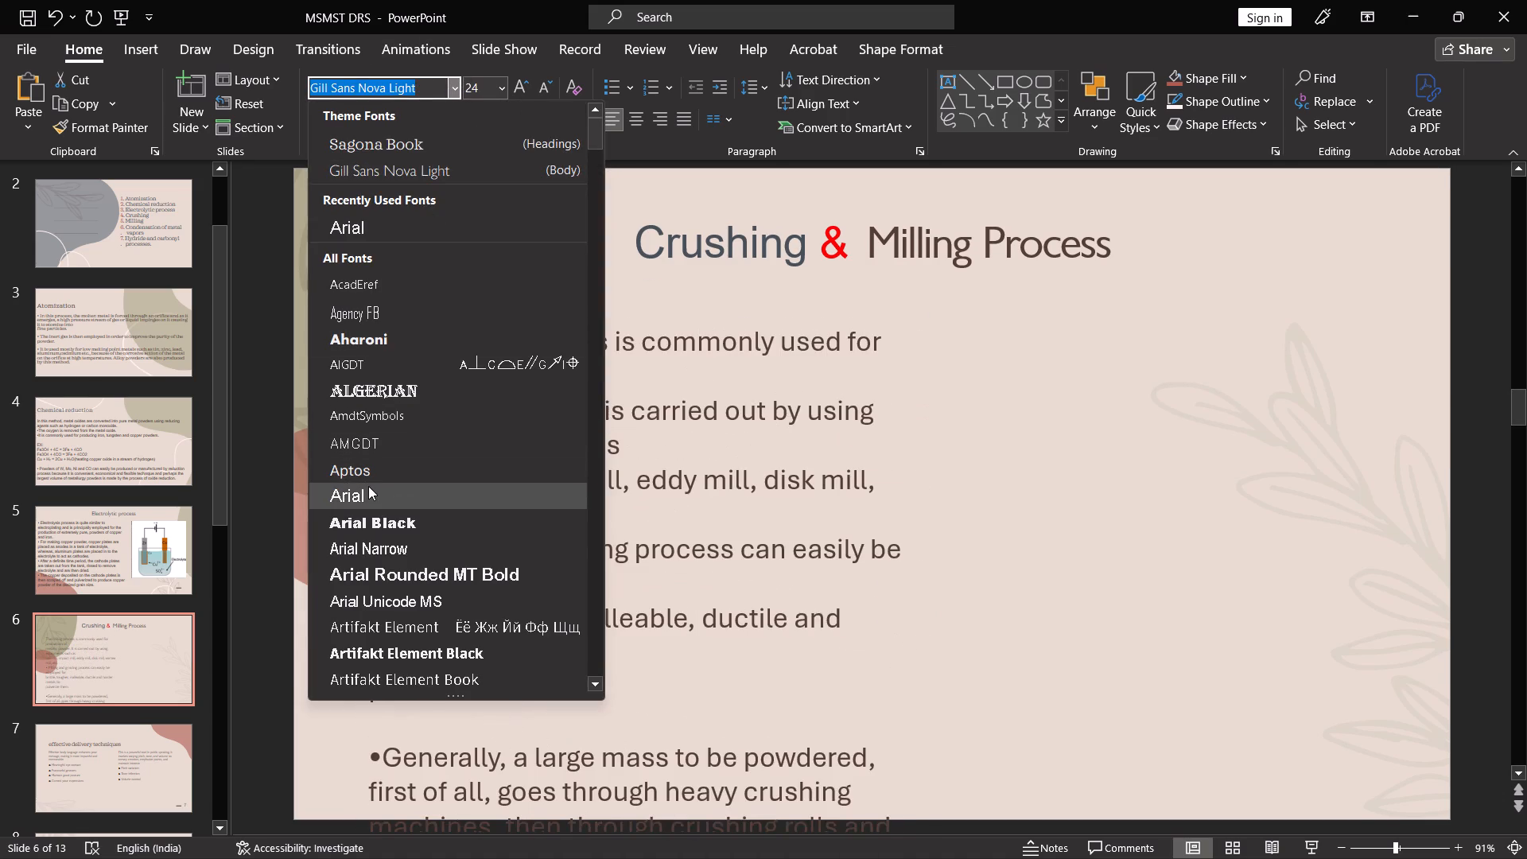
pyautogui.click(368, 486)
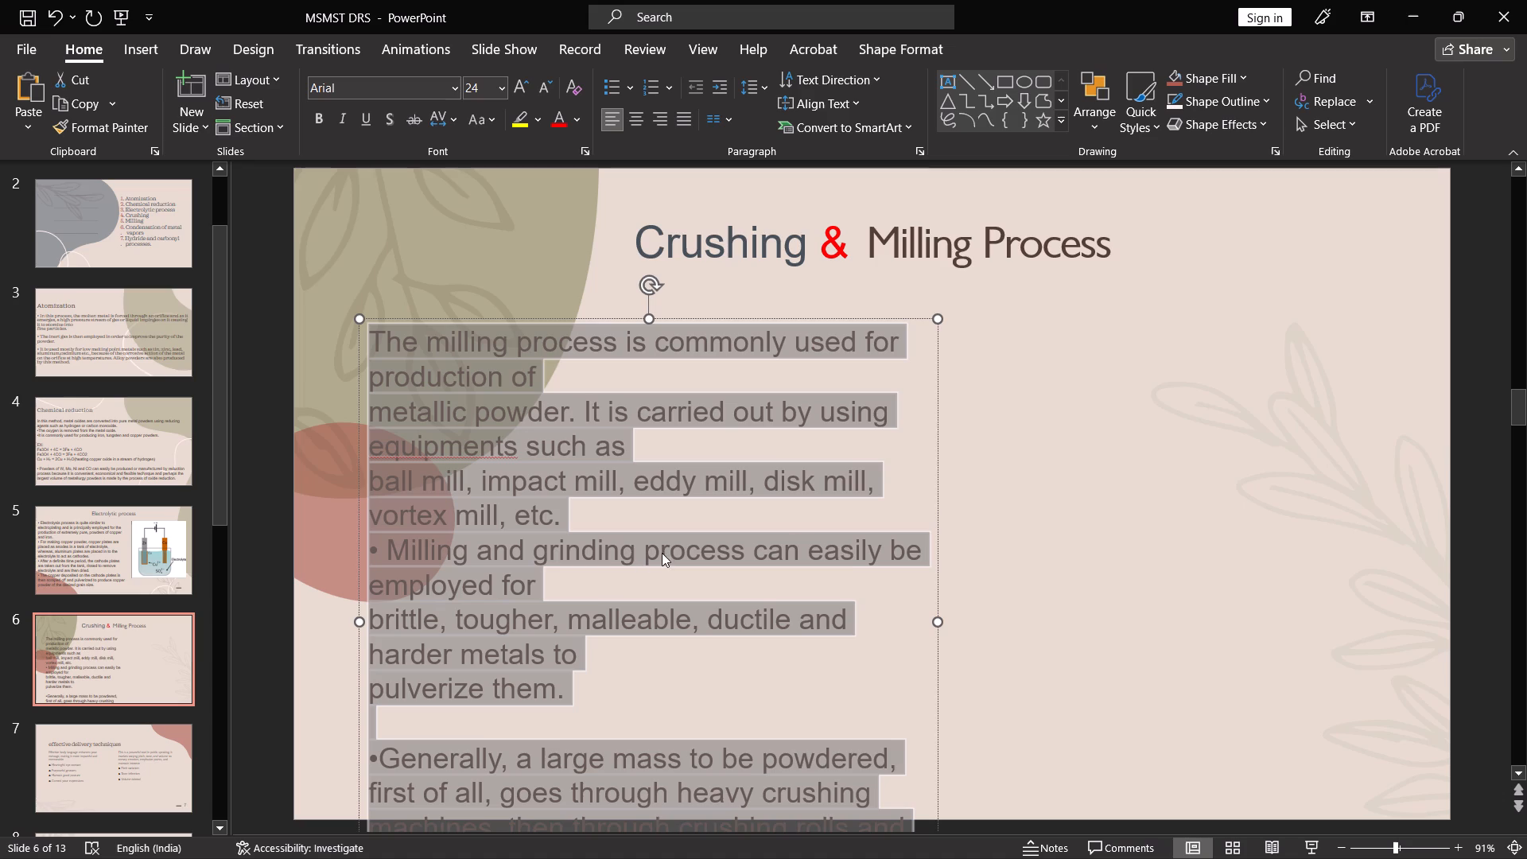
# Widen the milling text box and move it up and left so it sits directly beneath the heading.
pyautogui.moveTo(937, 624); pyautogui.dragTo(1196, 587)
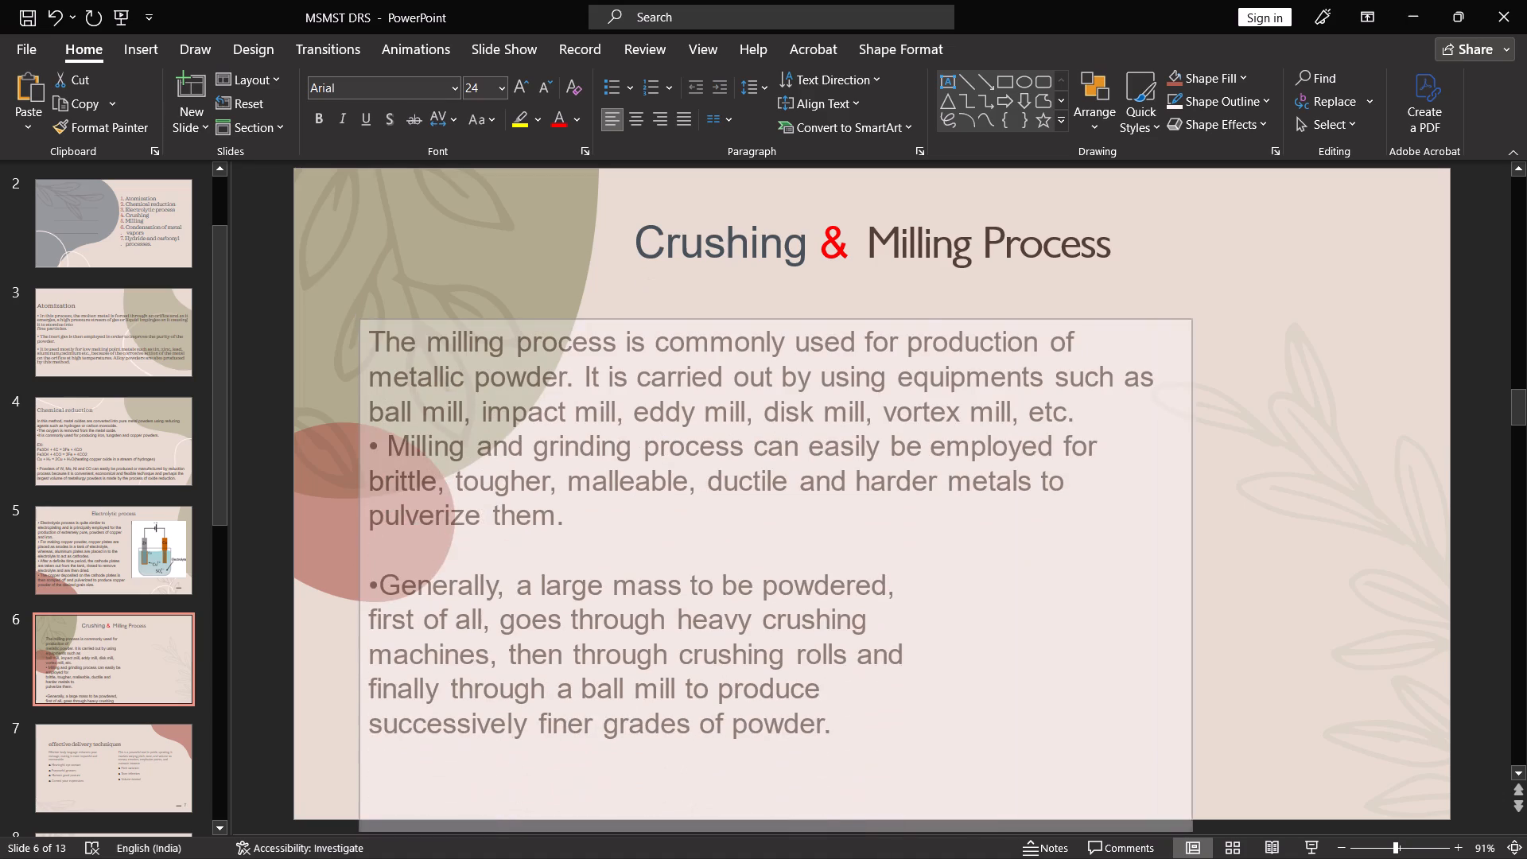
pyautogui.moveTo(1196, 587); pyautogui.dragTo(1231, 577)
pyautogui.moveTo(927, 566); pyautogui.dragTo(919, 556)
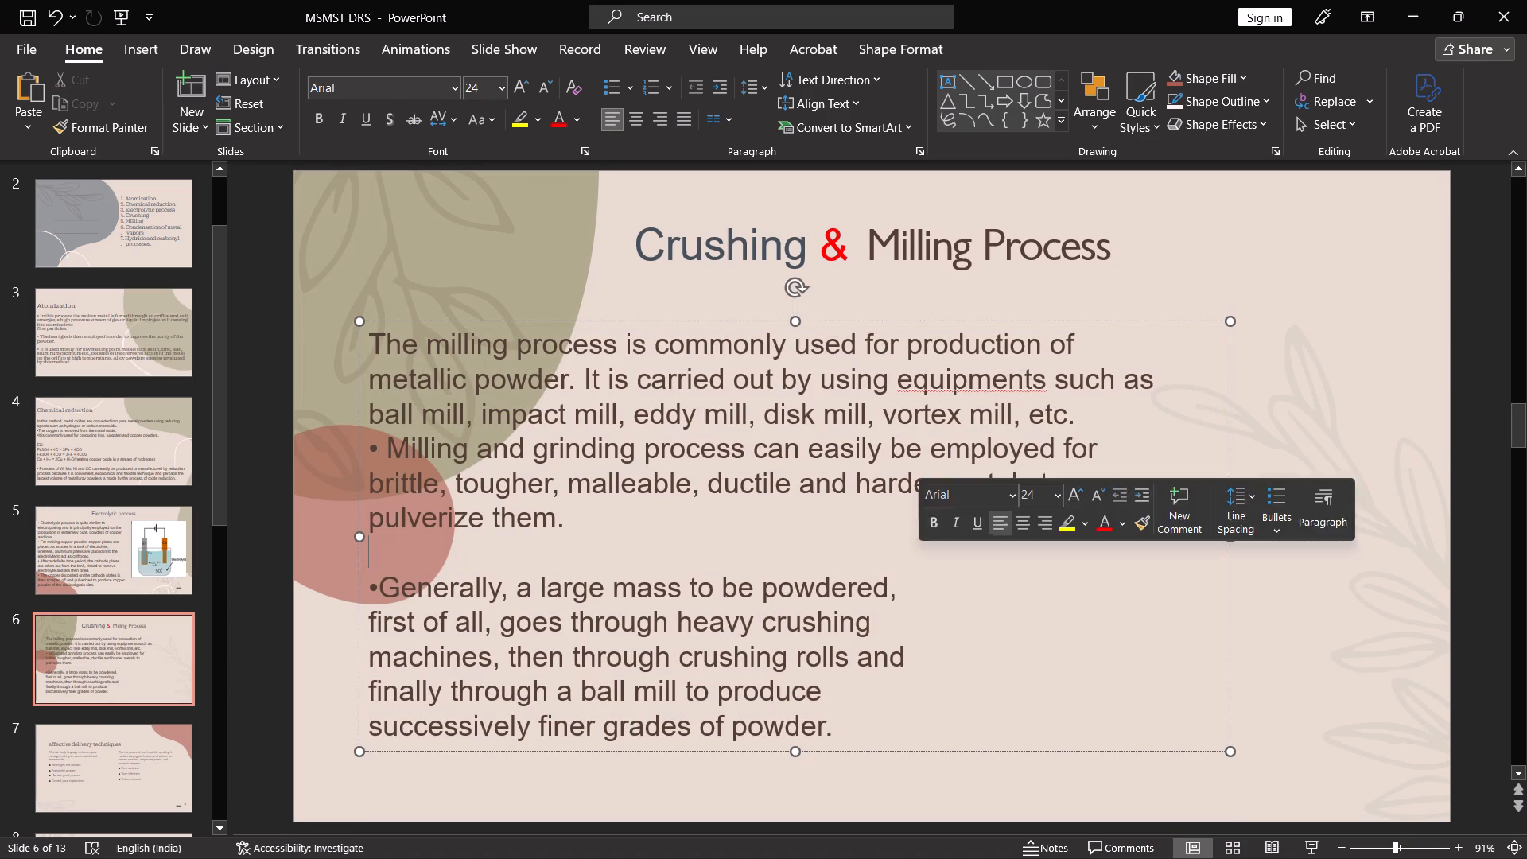
pyautogui.moveTo(699, 318); pyautogui.dragTo(696, 320)
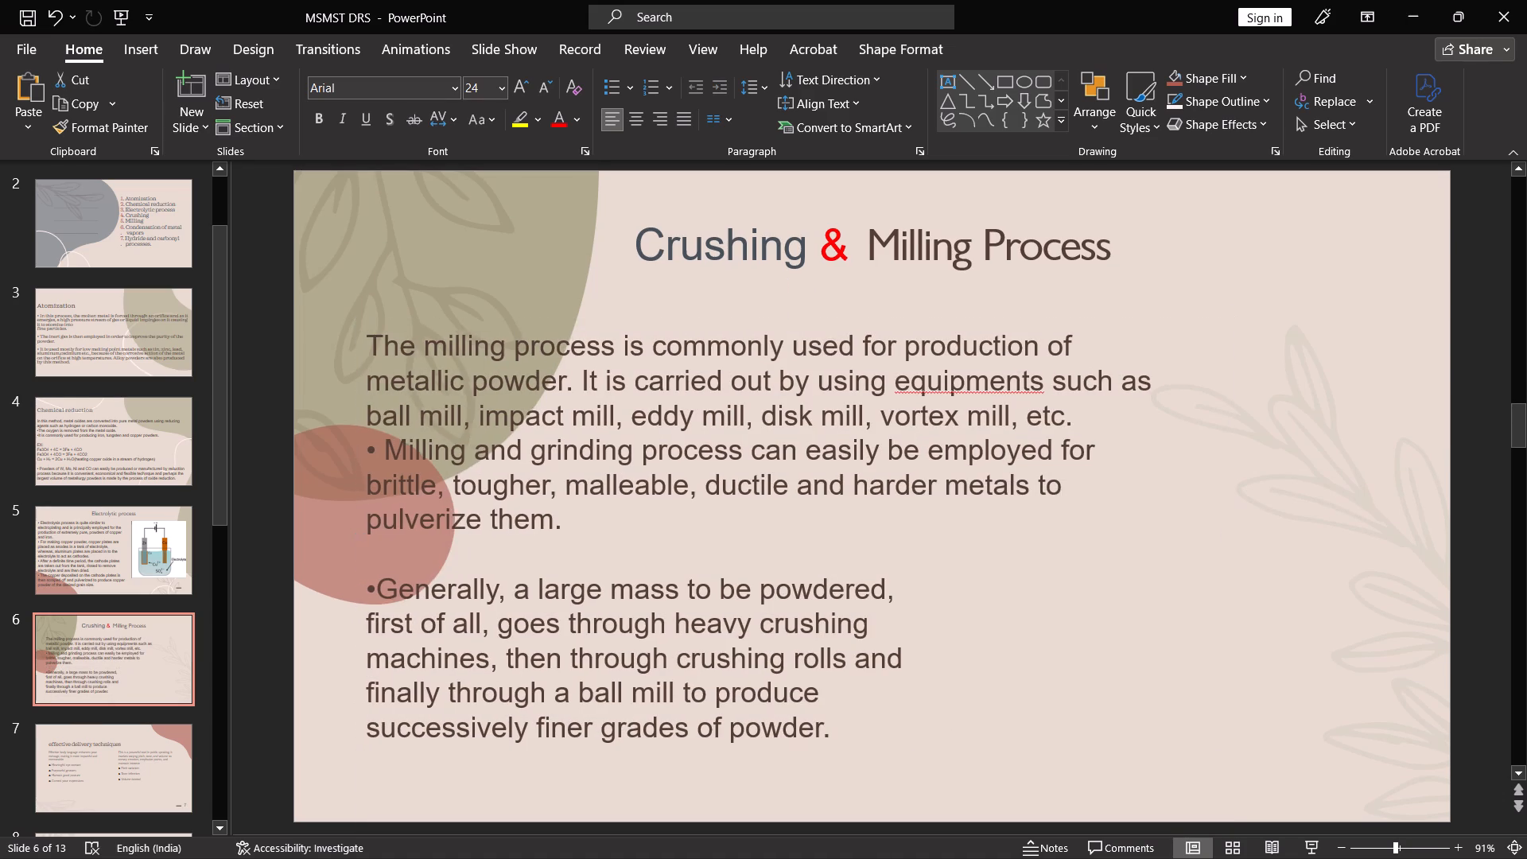
pyautogui.moveTo(696, 320); pyautogui.dragTo(653, 283)
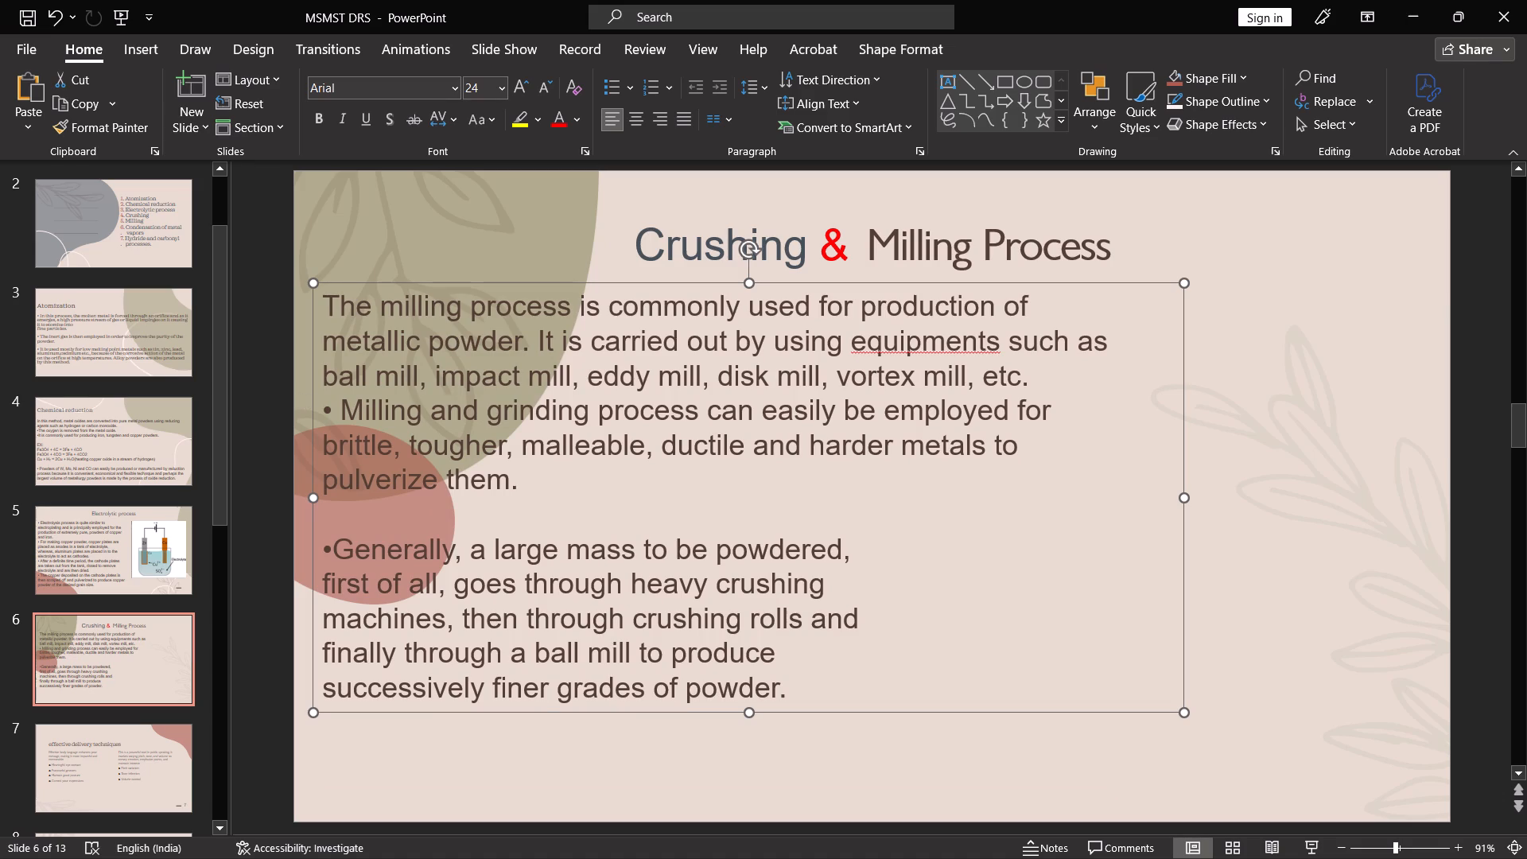
# Replace the line breaks before "metallic" and "ball mill" in the first paragraph with spaces so its text runs on.
pyautogui.click(323, 348)
pyautogui.press('BackSpace')
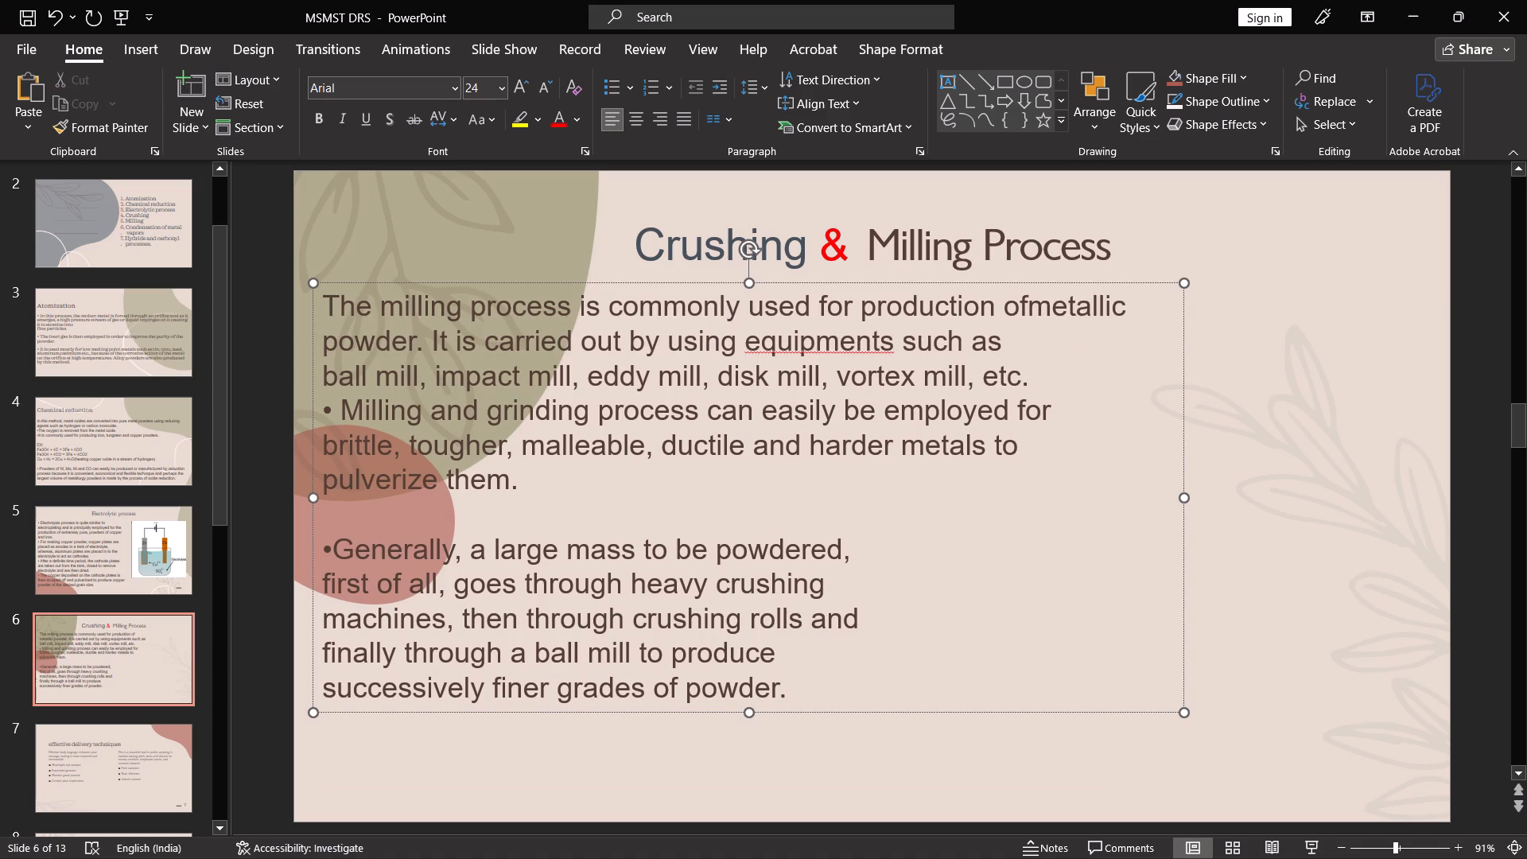
pyautogui.press('space')
pyautogui.press('Down')
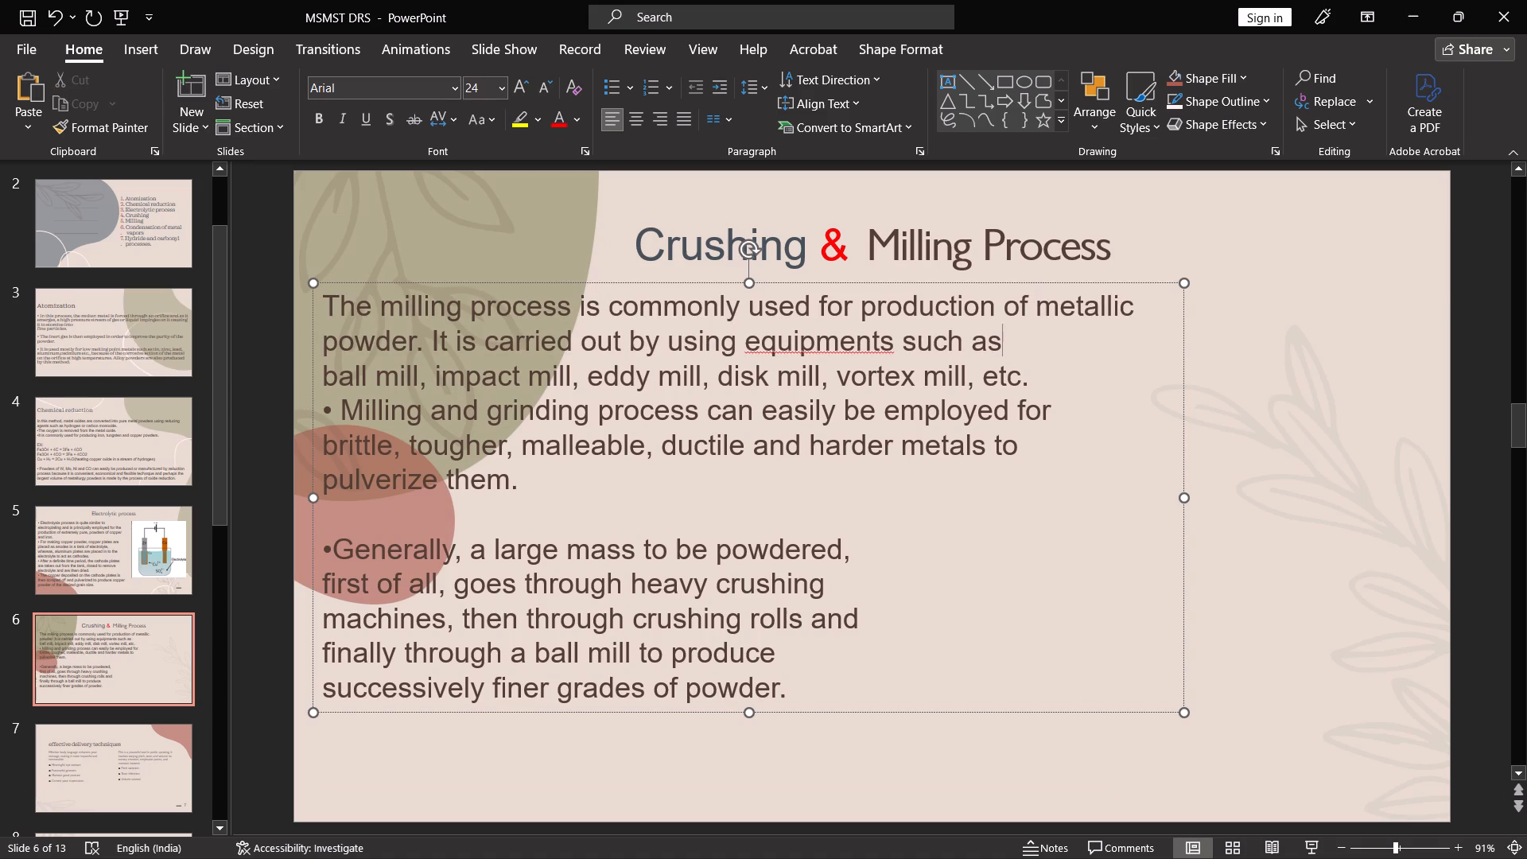
pyautogui.press('Right')
pyautogui.press('BackSpace')
pyautogui.press('space')
pyautogui.press('Right')
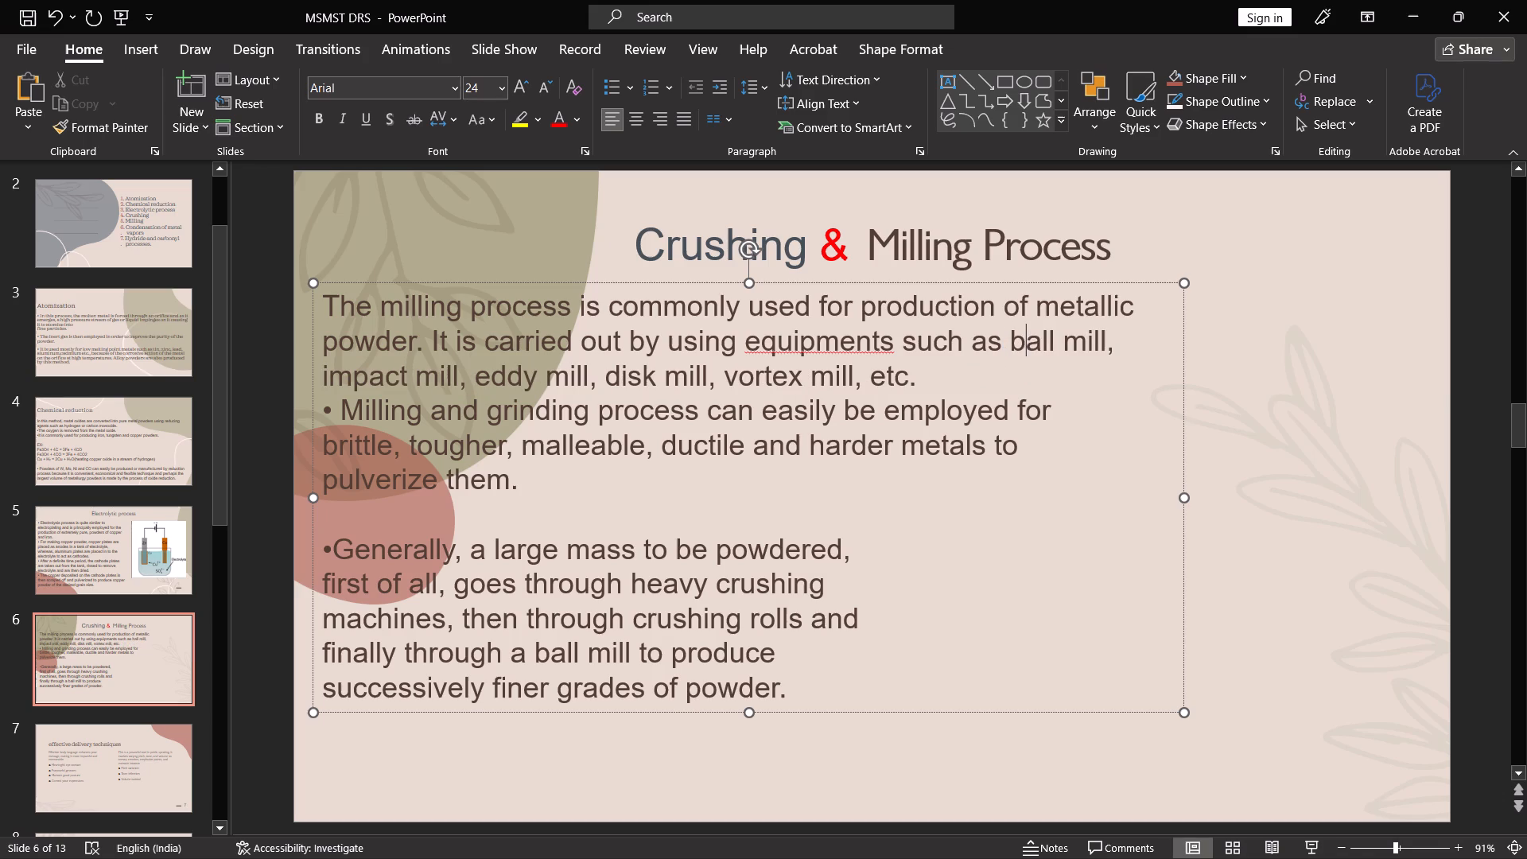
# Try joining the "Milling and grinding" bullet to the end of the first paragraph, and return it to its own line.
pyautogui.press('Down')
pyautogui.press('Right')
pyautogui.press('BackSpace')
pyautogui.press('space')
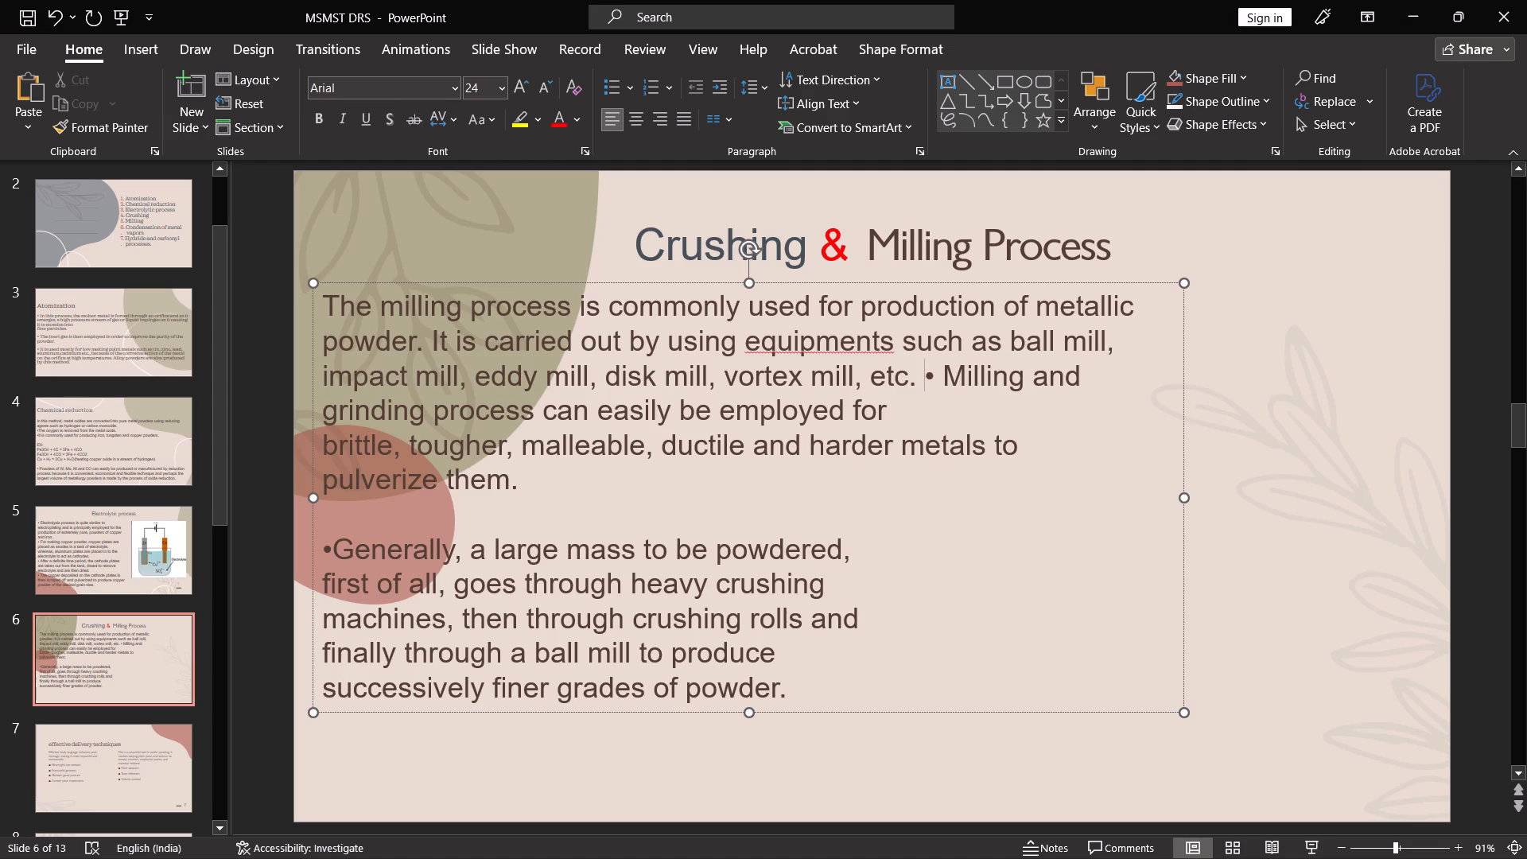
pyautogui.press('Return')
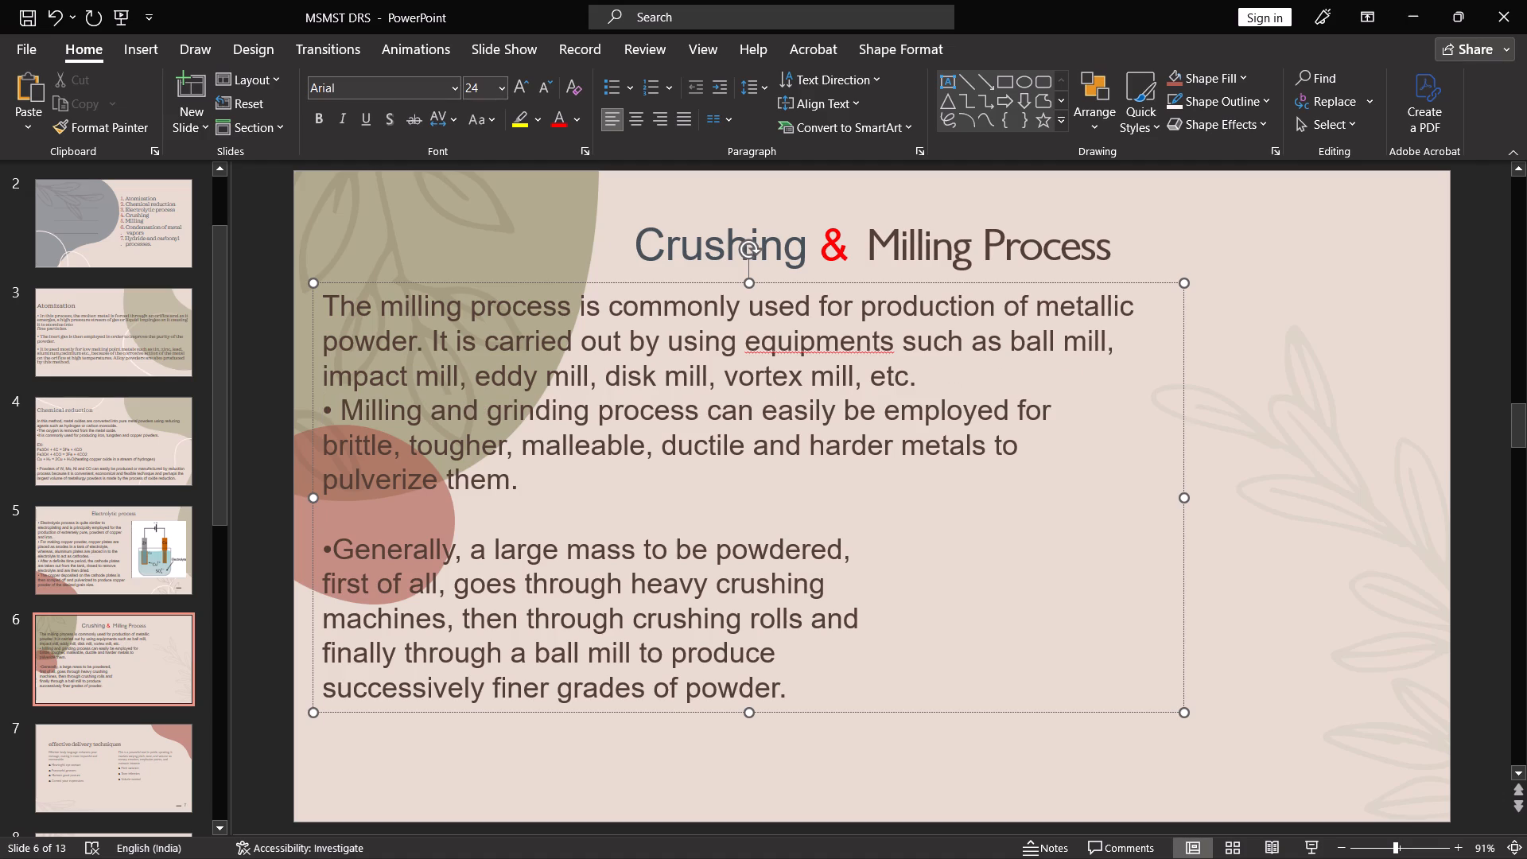
# Replace the line break before "brittle" in the "Milling and grinding" bullet with a space.
pyautogui.press('Down')
pyautogui.press('Down')
pyautogui.press('Up')
pyautogui.press('BackSpace')
pyautogui.press('space')
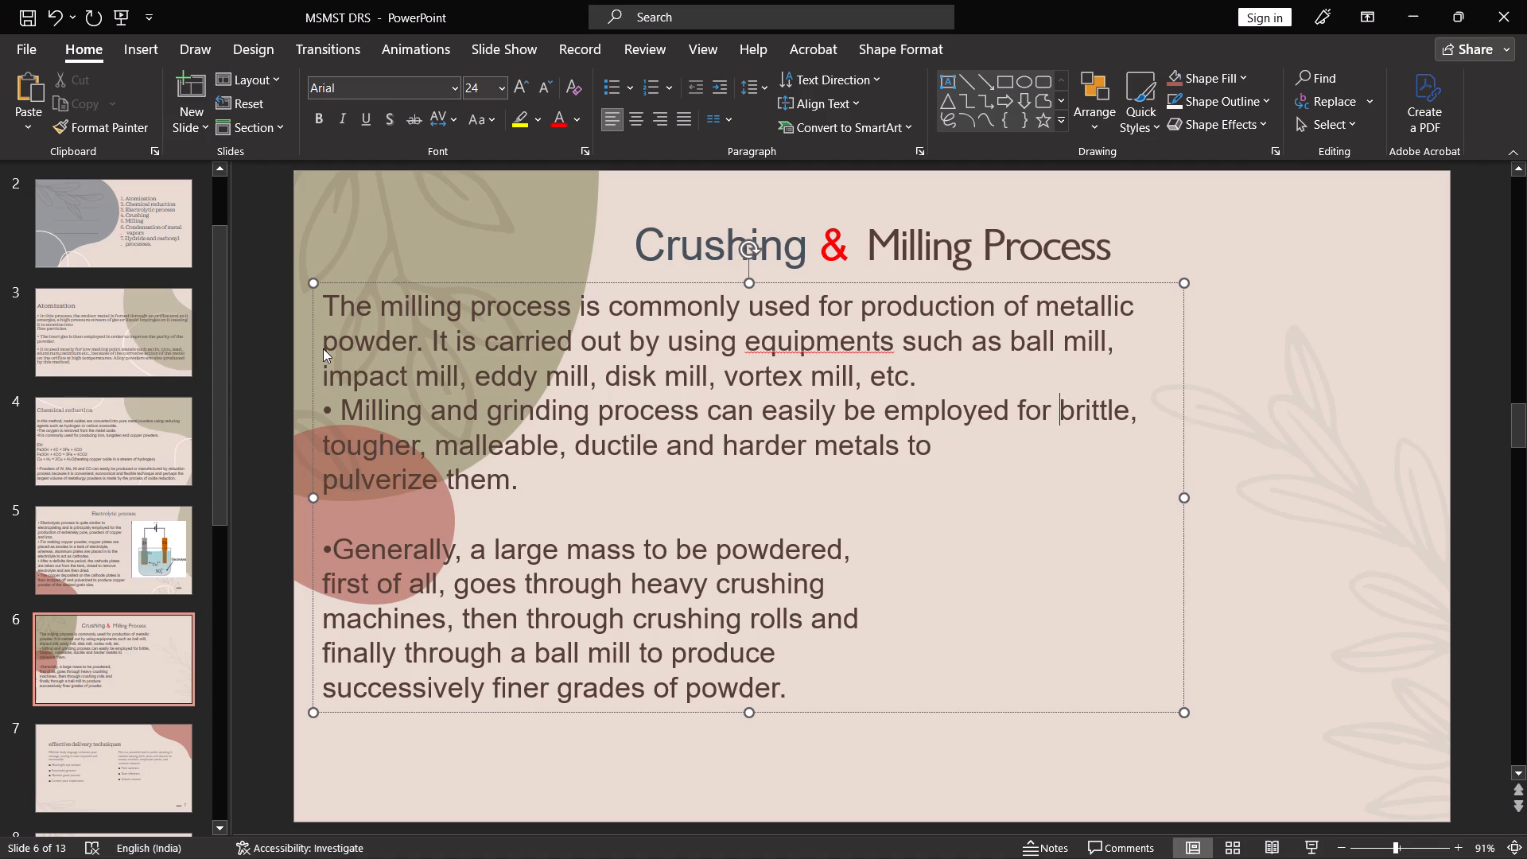
# Replace the line break before "pulverize them." in the "Milling and grinding" bullet with a space.
pyautogui.press('Down')
pyautogui.press('Down')
pyautogui.press('Left')
pyautogui.press('Right')
pyautogui.press('Up')
pyautogui.press('Left')
pyautogui.press('Left')
pyautogui.press('Left')
pyautogui.press('Left')
pyautogui.press('Left')
pyautogui.press('Left')
pyautogui.press('Left')
pyautogui.press('Left')
pyautogui.press('Down')
pyautogui.press('Left')
pyautogui.press('Left')
pyautogui.press('Left')
pyautogui.press('Left')
pyautogui.press('Left')
pyautogui.press('Left')
pyautogui.press('Left')
pyautogui.press('Left')
pyautogui.press('BackSpace')
pyautogui.press('space')
pyautogui.press('Down')
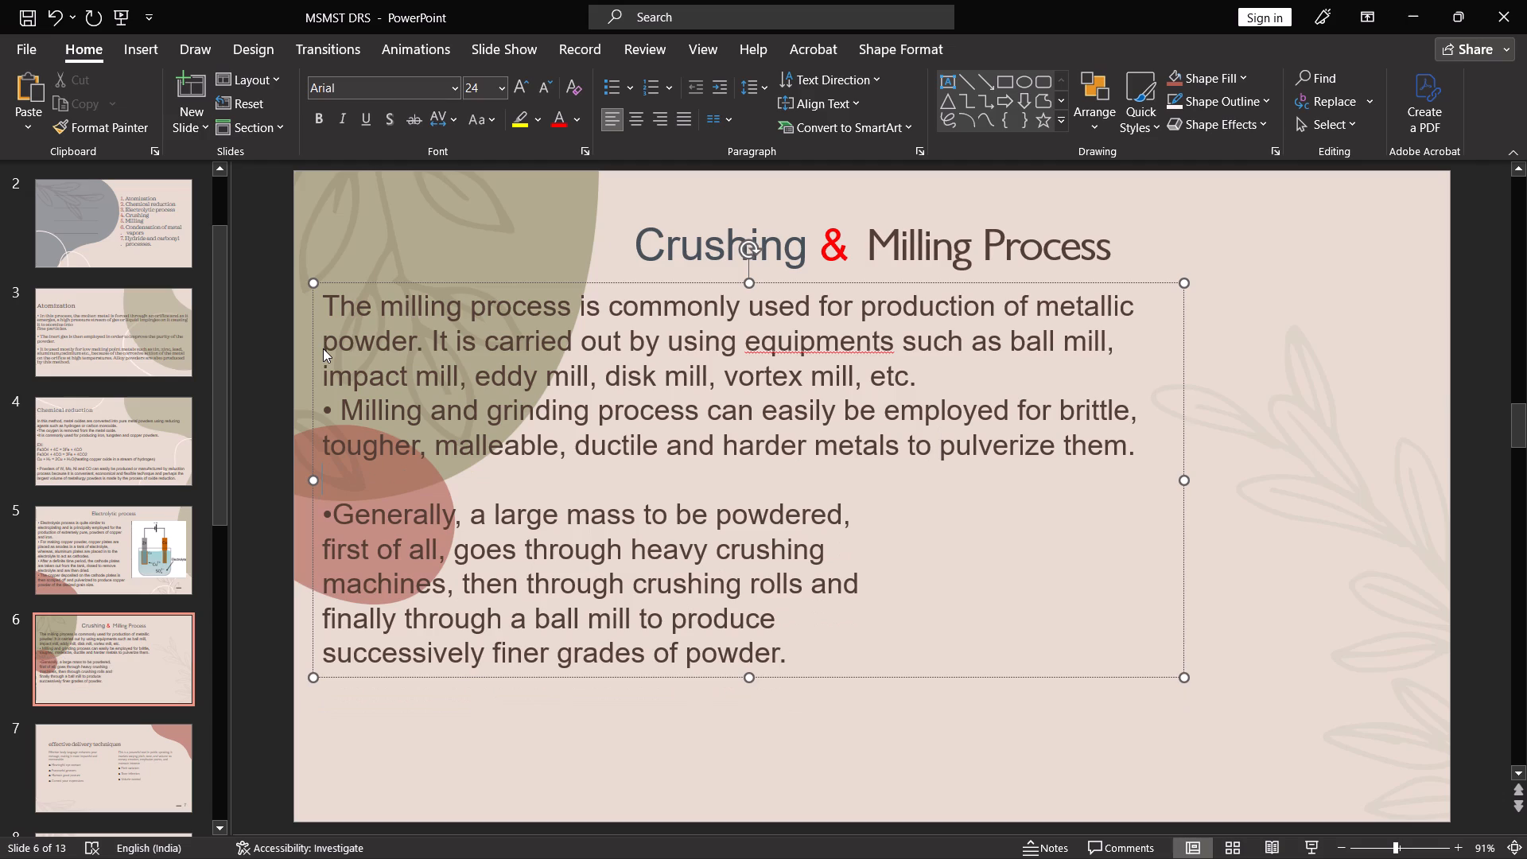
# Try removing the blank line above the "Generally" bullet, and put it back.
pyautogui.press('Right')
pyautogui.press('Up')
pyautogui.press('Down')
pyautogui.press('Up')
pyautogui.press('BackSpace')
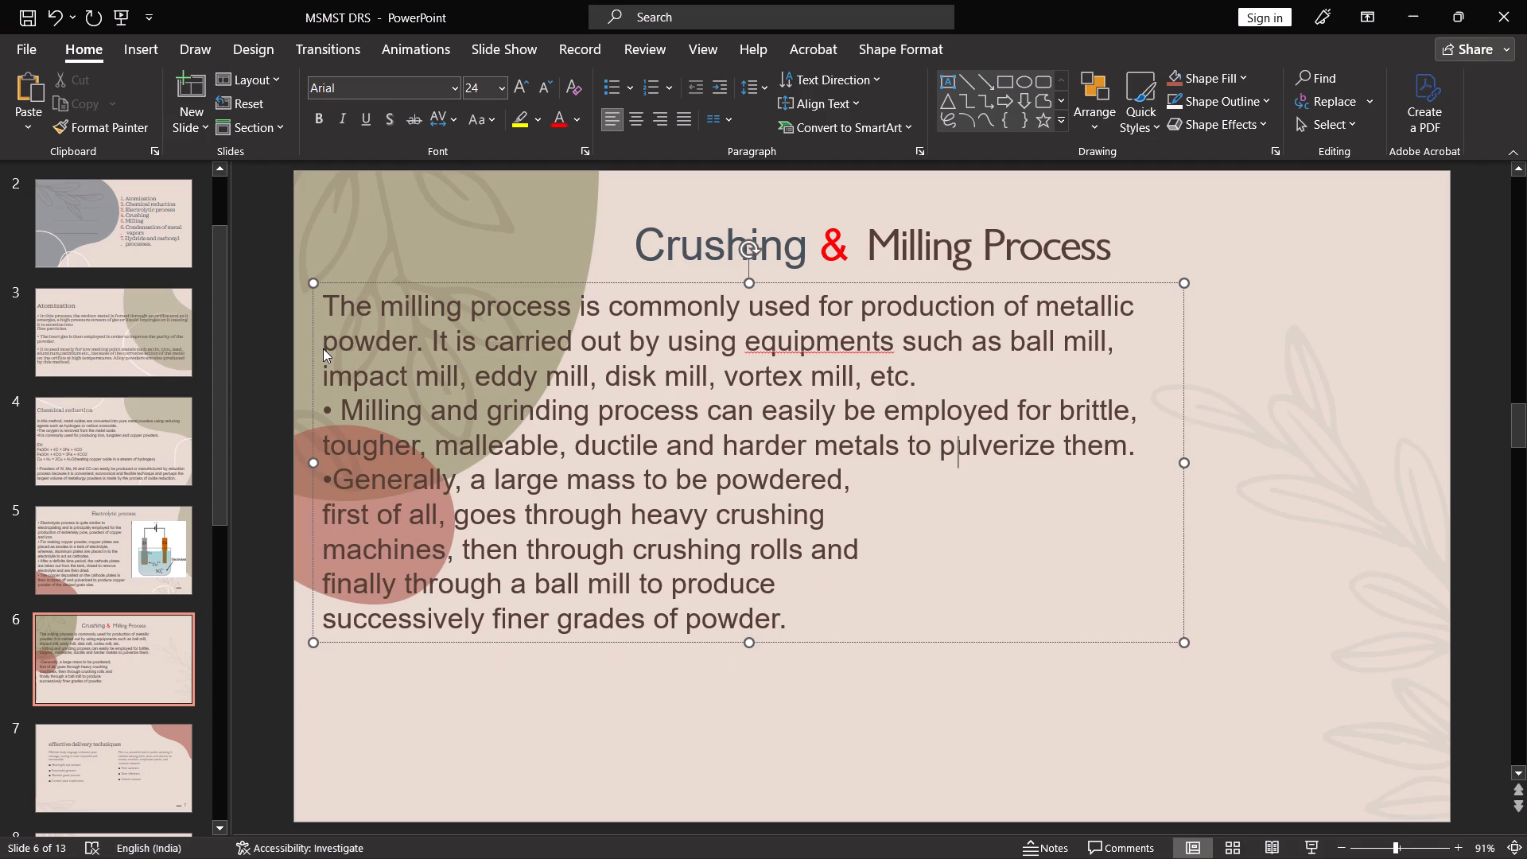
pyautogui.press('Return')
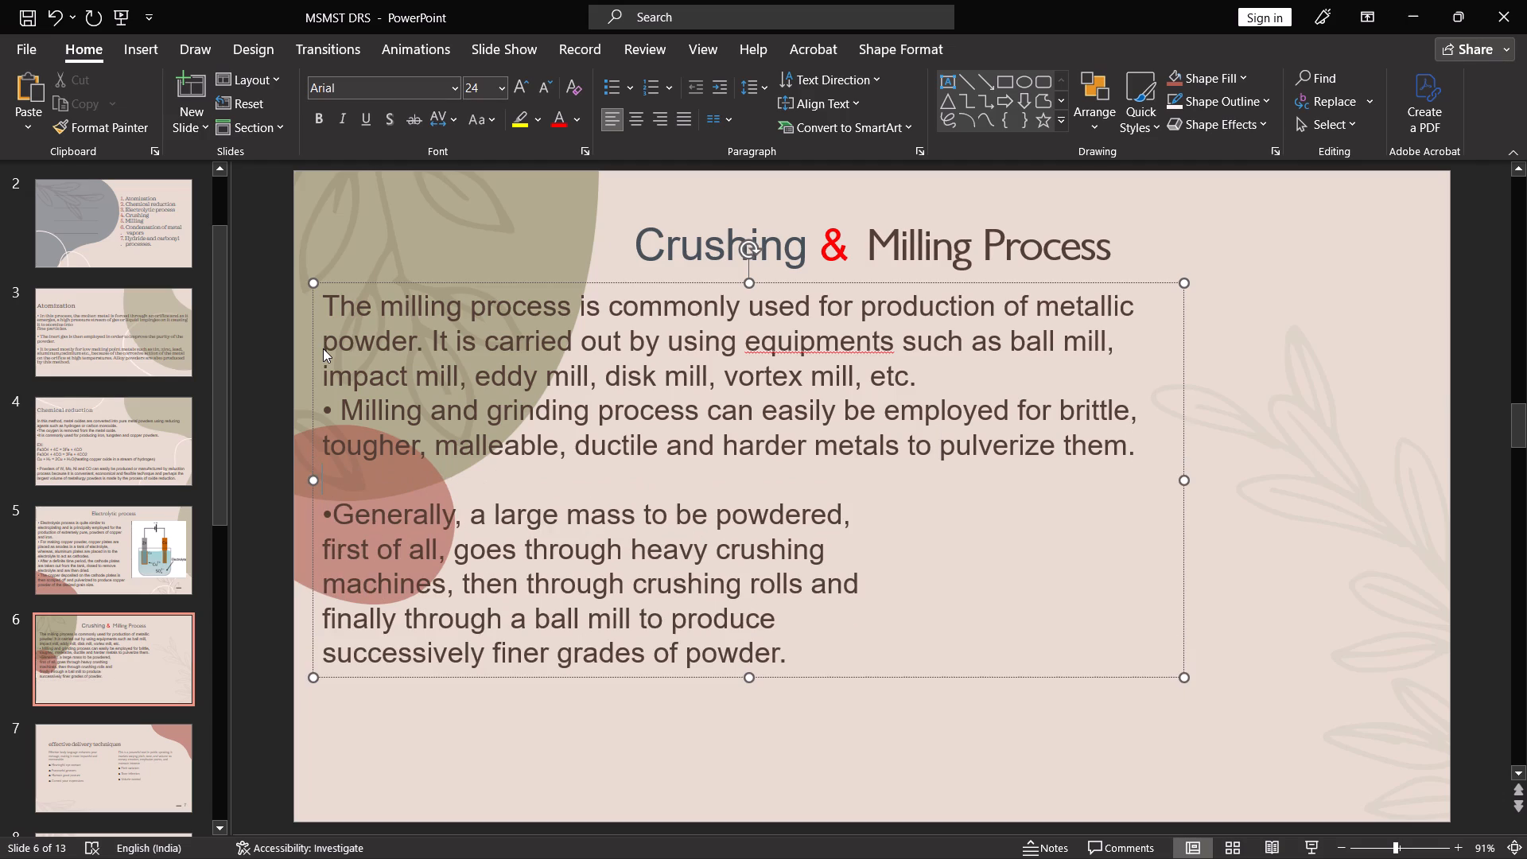
# Replace the line break before "first of all" in the "Generally" bullet with a space.
pyautogui.click(325, 547)
pyautogui.press('BackSpace')
pyautogui.press('space')
# Replace the line break before "machines" in the "Generally" bullet with a space.
pyautogui.press('Down')
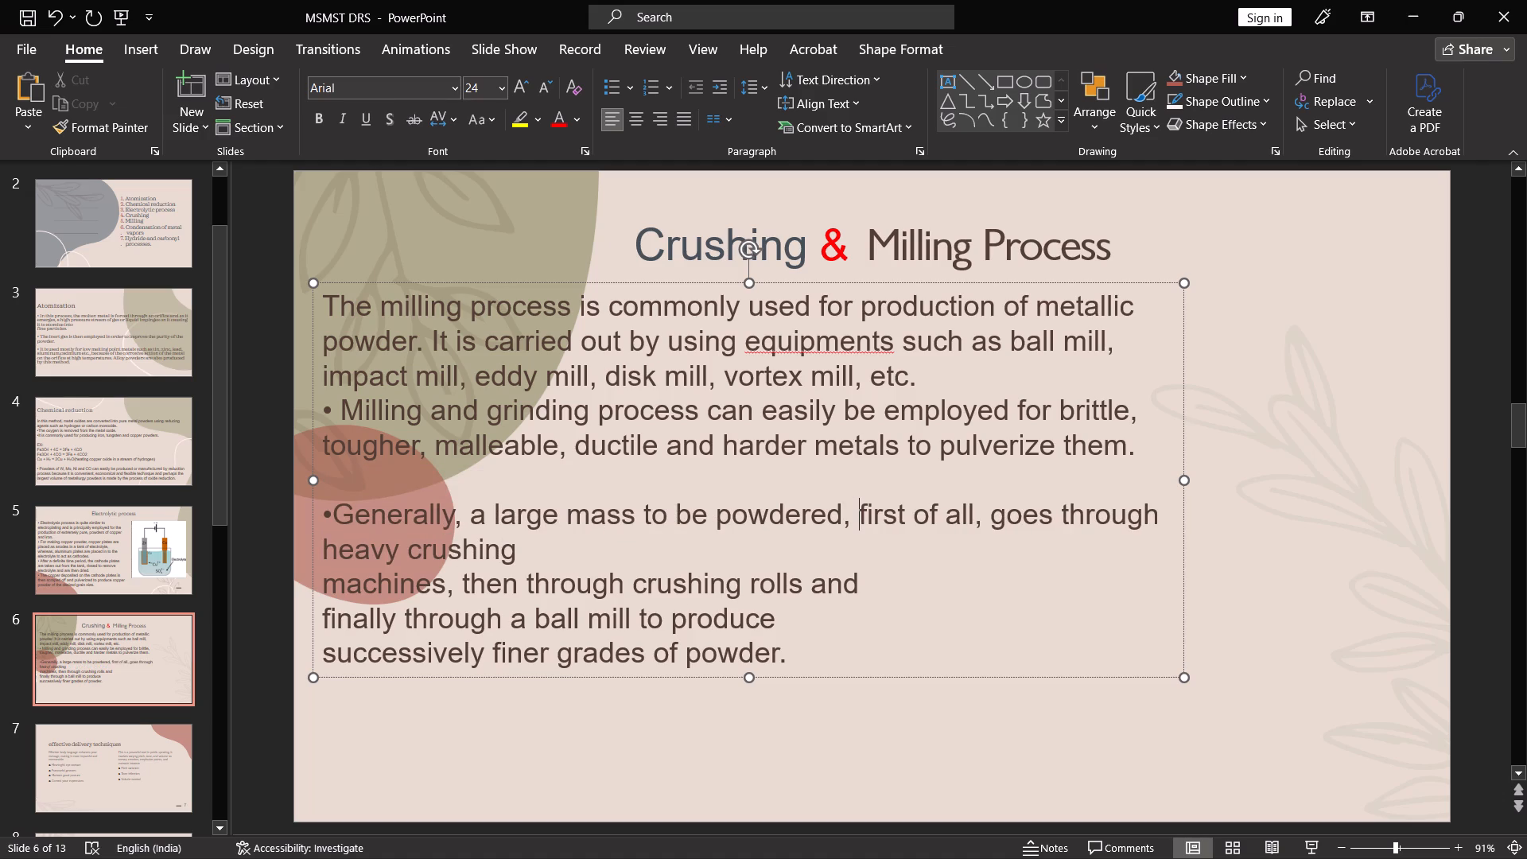
pyautogui.press('Left')
pyautogui.press('Left')
pyautogui.press('Left')
pyautogui.press('Left')
pyautogui.press('Left')
pyautogui.press('Left')
pyautogui.press('Left')
pyautogui.press('Left')
pyautogui.press('Left')
pyautogui.press('Left')
pyautogui.press('Down')
pyautogui.press('Left')
pyautogui.press('Left')
pyautogui.press('Left')
pyautogui.press('Left')
pyautogui.press('Left')
pyautogui.press('Right')
pyautogui.press('BackSpace')
pyautogui.press('space')
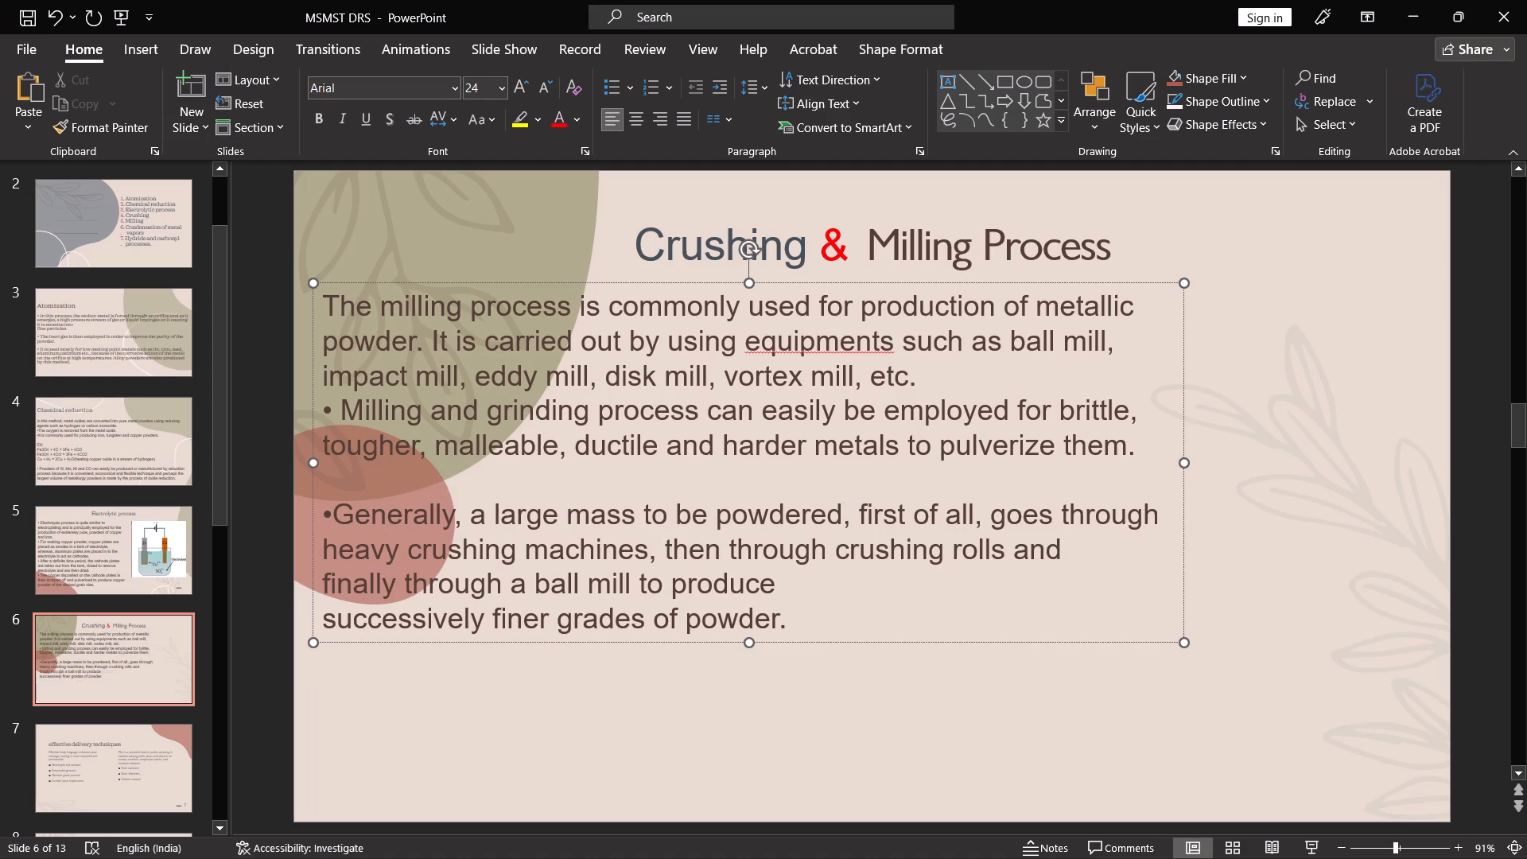
# Replace the line break before "finally" in the "Generally" bullet with a space.
pyautogui.press('Right')
pyautogui.press('Right')
pyautogui.press('Right')
pyautogui.press('Right')
pyautogui.press('Right')
pyautogui.press('Right')
pyautogui.press('Down')
pyautogui.press('Right')
pyautogui.press('Right')
pyautogui.press('Right')
pyautogui.press('Right')
pyautogui.press('Right')
pyautogui.press('Right')
pyautogui.press('Right')
pyautogui.press('Right')
pyautogui.press('Right')
pyautogui.press('Right')
pyautogui.press('Right')
pyautogui.press('Right')
pyautogui.press('Right')
pyautogui.press('Up')
pyautogui.press('Right')
pyautogui.press('Right')
pyautogui.press('Right')
pyautogui.press('Right')
pyautogui.press('Right')
pyautogui.press('Right')
pyautogui.press('Right')
pyautogui.press('Right')
pyautogui.press('Right')
pyautogui.press('Right')
pyautogui.press('Right')
pyautogui.press('Right')
pyautogui.press('Right')
pyautogui.press('Right')
pyautogui.press('Right')
pyautogui.press('Right')
pyautogui.press('Right')
pyautogui.press('Right')
pyautogui.press('Right')
pyautogui.press('Right')
pyautogui.press('Right')
pyautogui.press('BackSpace')
pyautogui.press('space')
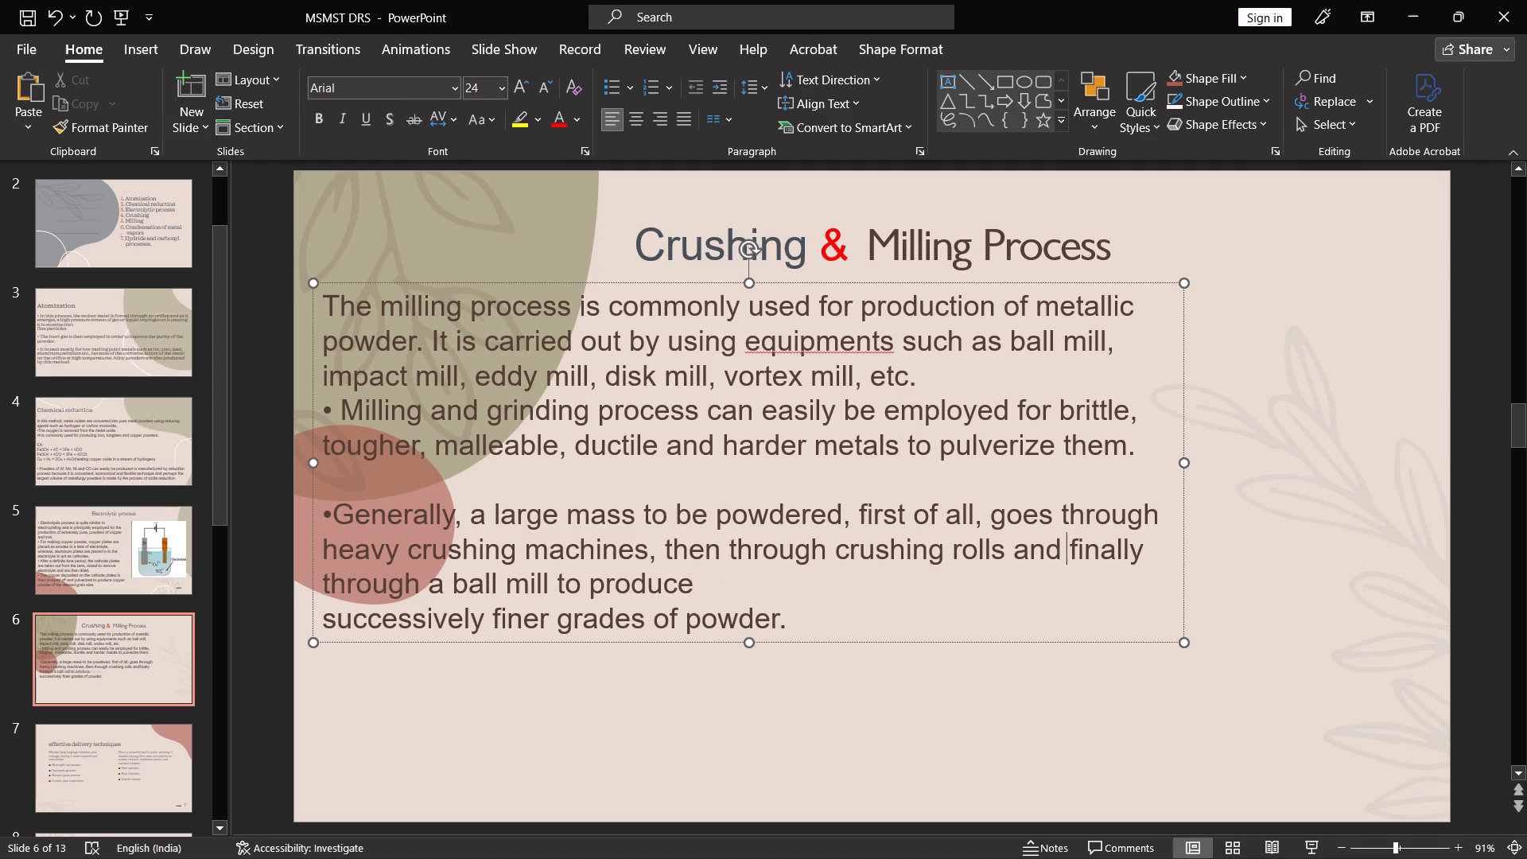
# Replace the line break before "successively" in the "Generally" bullet with a space and deselect the text box.
pyautogui.press('Down')
pyautogui.press('Right')
pyautogui.press('BackSpace')
pyautogui.press('Left')
pyautogui.press('Right')
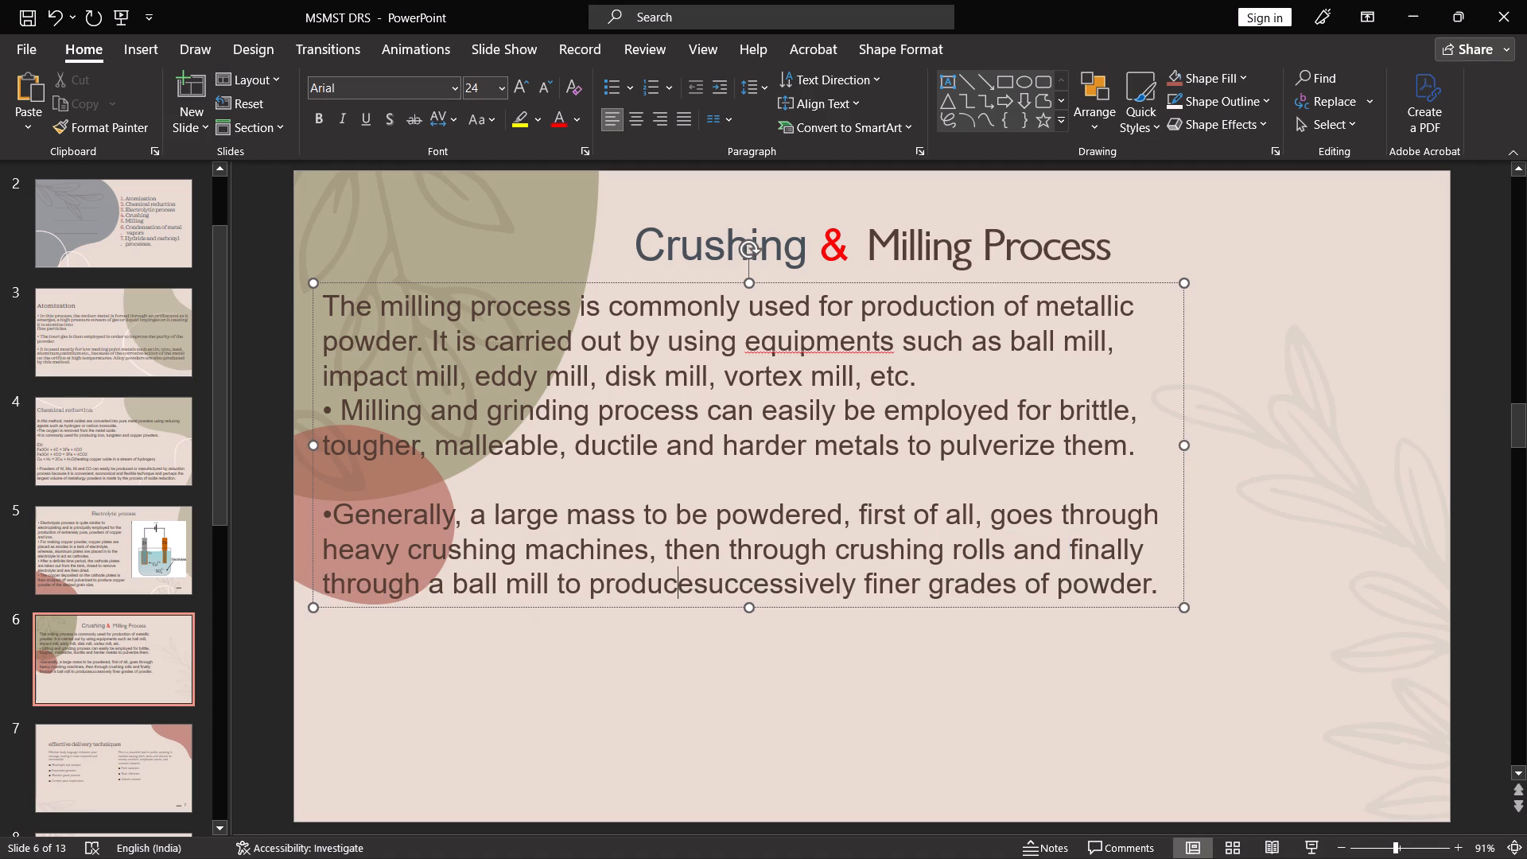
pyautogui.press('space')
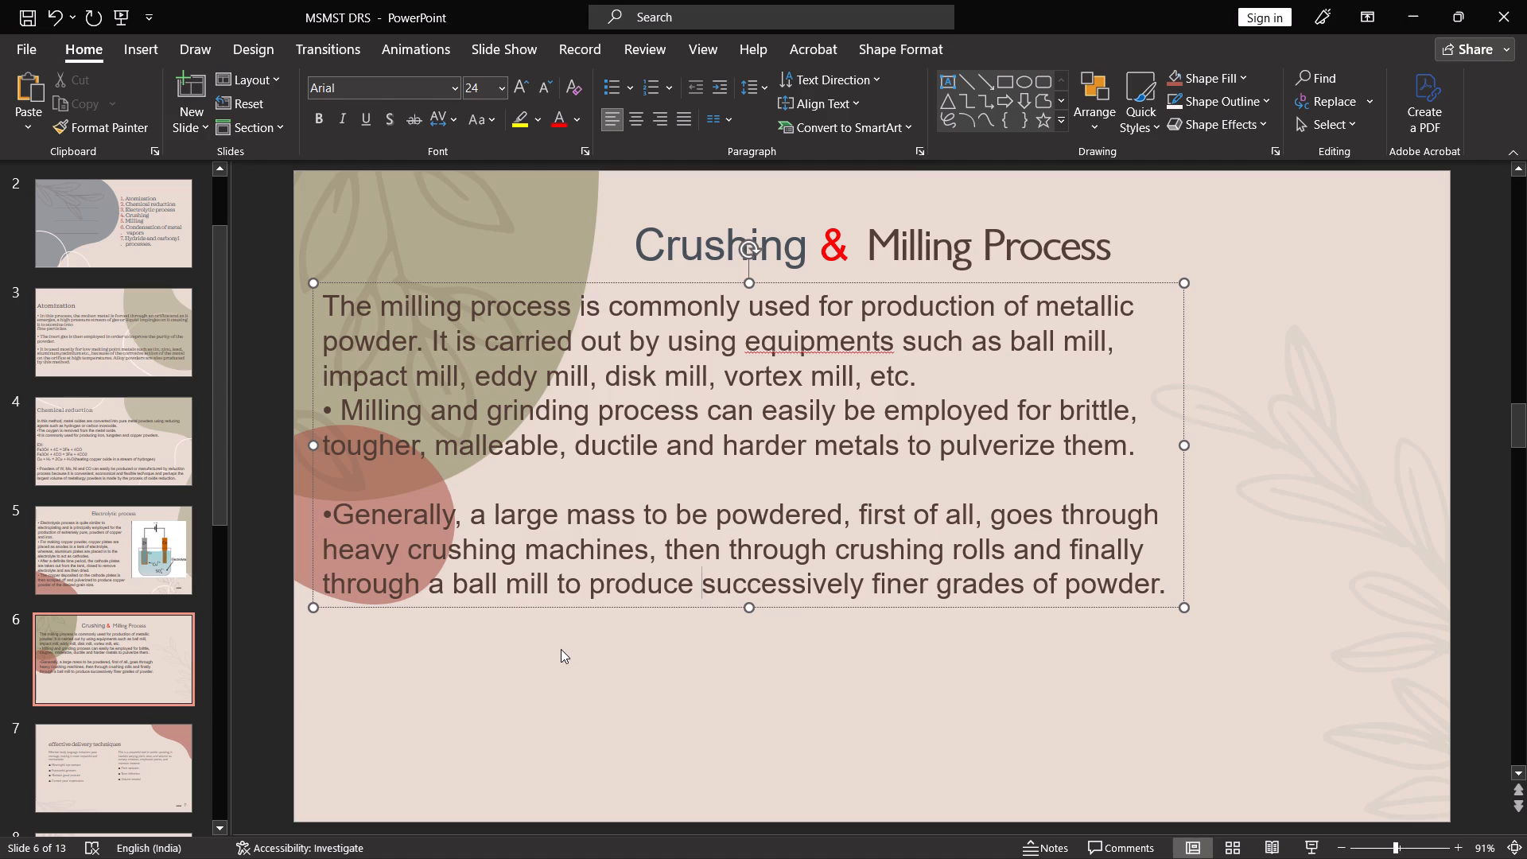
pyautogui.click(561, 649)
pyautogui.click(638, 461)
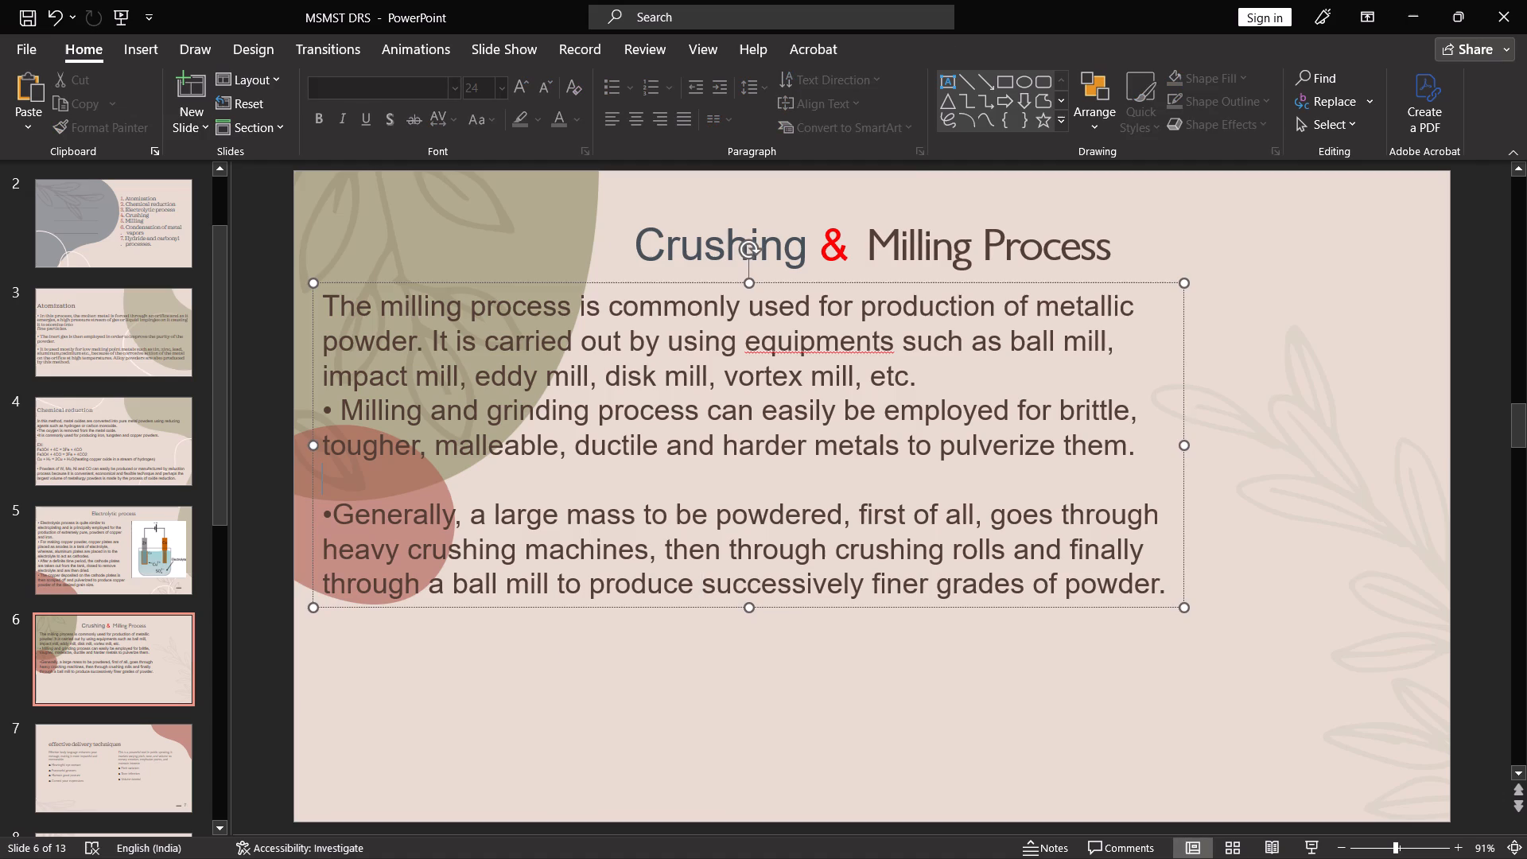
pyautogui.click(1269, 406)
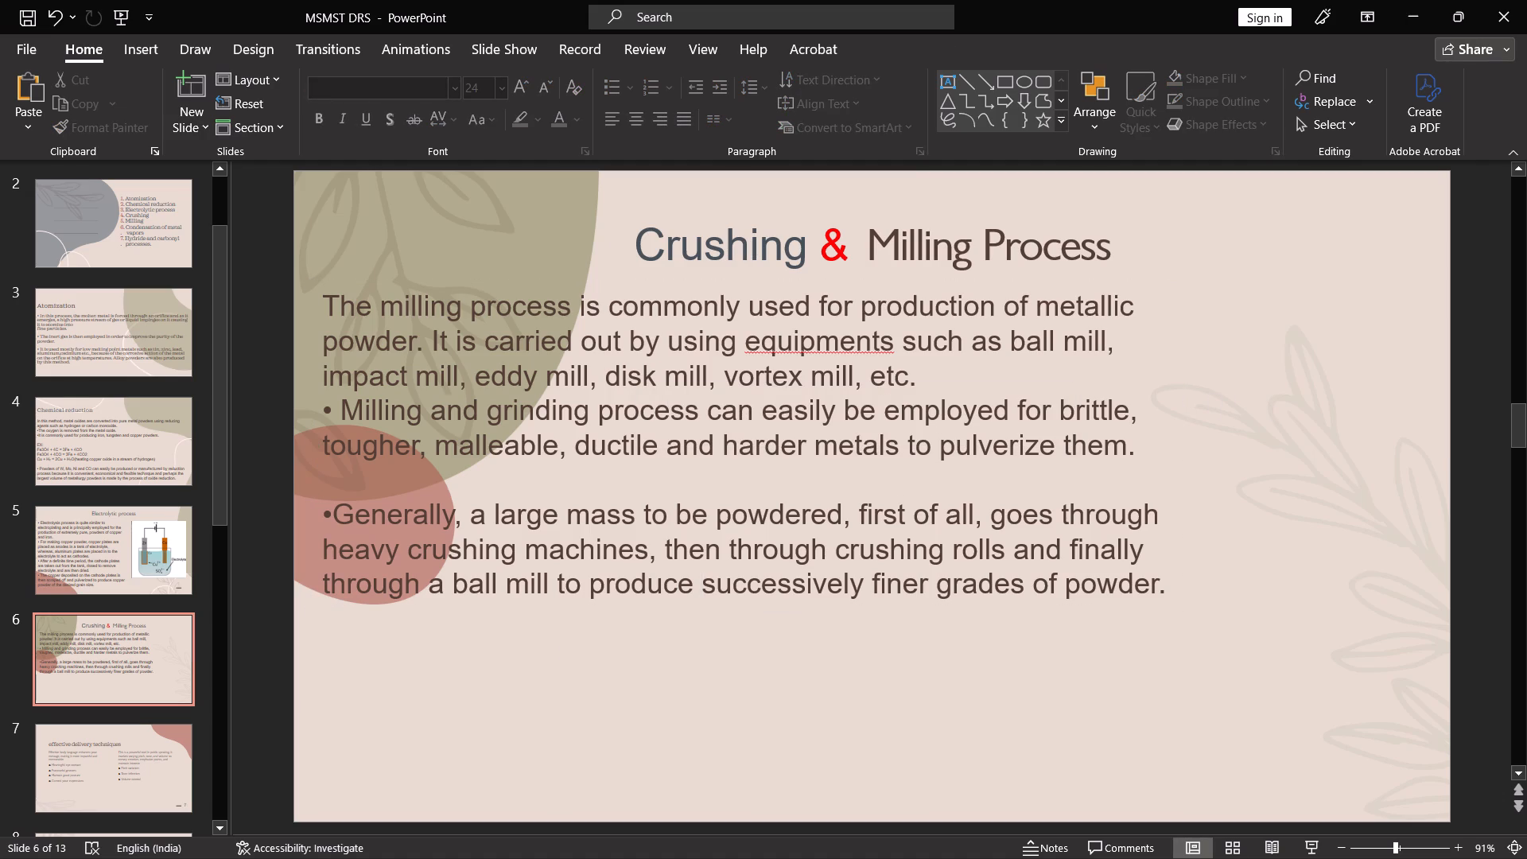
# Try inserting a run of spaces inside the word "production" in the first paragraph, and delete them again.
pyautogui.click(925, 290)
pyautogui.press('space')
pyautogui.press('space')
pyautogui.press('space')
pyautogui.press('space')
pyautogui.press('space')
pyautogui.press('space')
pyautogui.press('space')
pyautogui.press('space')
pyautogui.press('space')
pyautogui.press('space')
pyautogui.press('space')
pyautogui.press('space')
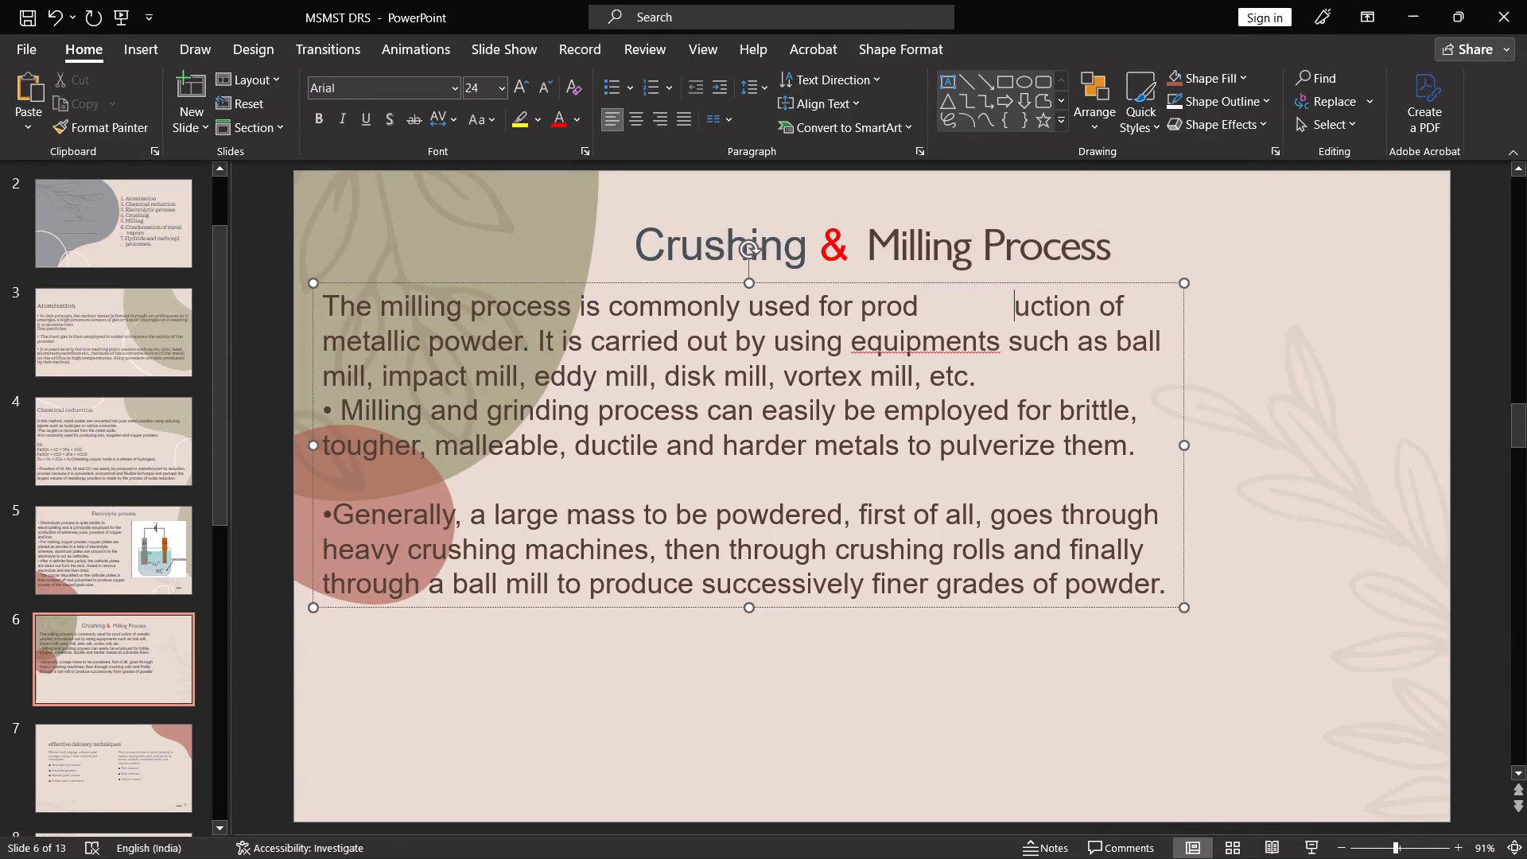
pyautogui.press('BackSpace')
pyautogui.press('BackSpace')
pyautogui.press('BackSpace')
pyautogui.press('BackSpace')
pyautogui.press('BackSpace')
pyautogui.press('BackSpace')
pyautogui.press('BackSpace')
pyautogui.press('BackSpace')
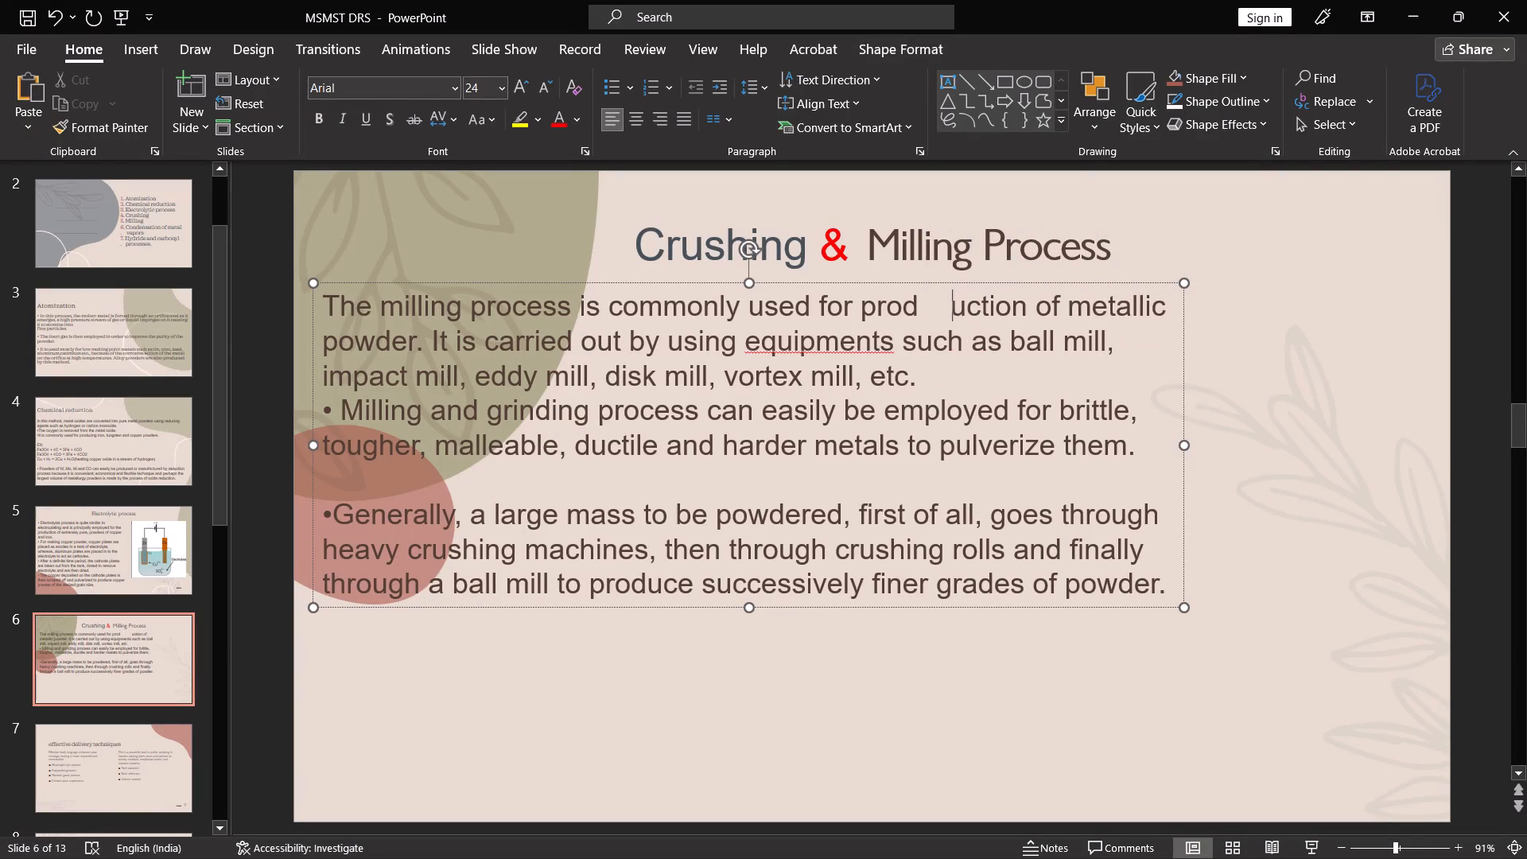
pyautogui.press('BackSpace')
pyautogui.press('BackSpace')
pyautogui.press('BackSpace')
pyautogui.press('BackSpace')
# Move the body text box down the slide, leaving a wider gap beneath the "Crushing & Milling Process" title.
pyautogui.moveTo(854, 344); pyautogui.dragTo(857, 305)
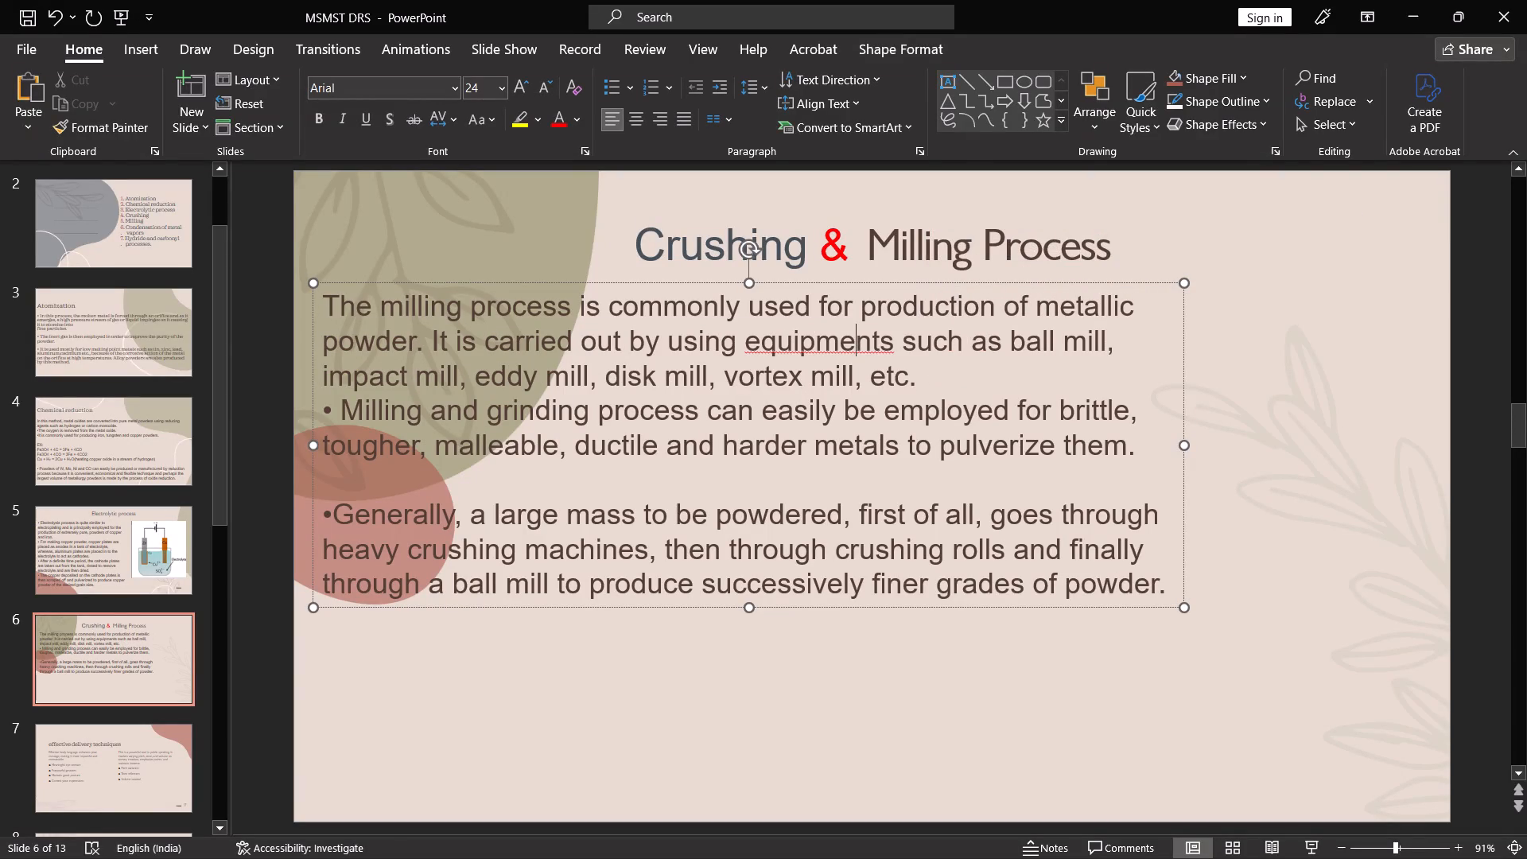
pyautogui.moveTo(857, 305); pyautogui.dragTo(857, 305)
pyautogui.click(857, 305)
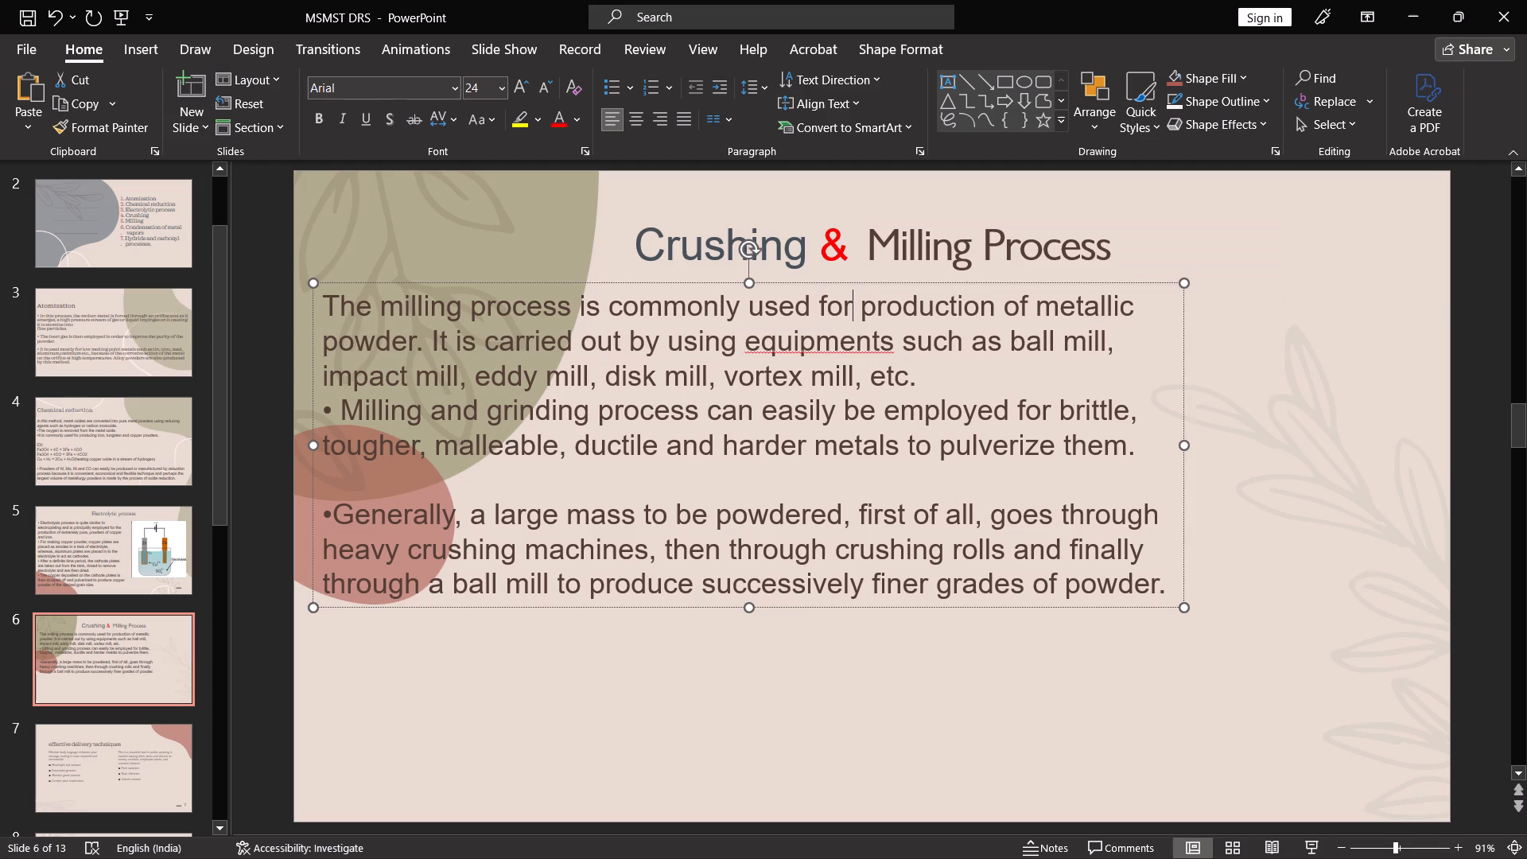
pyautogui.click(847, 285)
pyautogui.moveTo(847, 285); pyautogui.dragTo(842, 363)
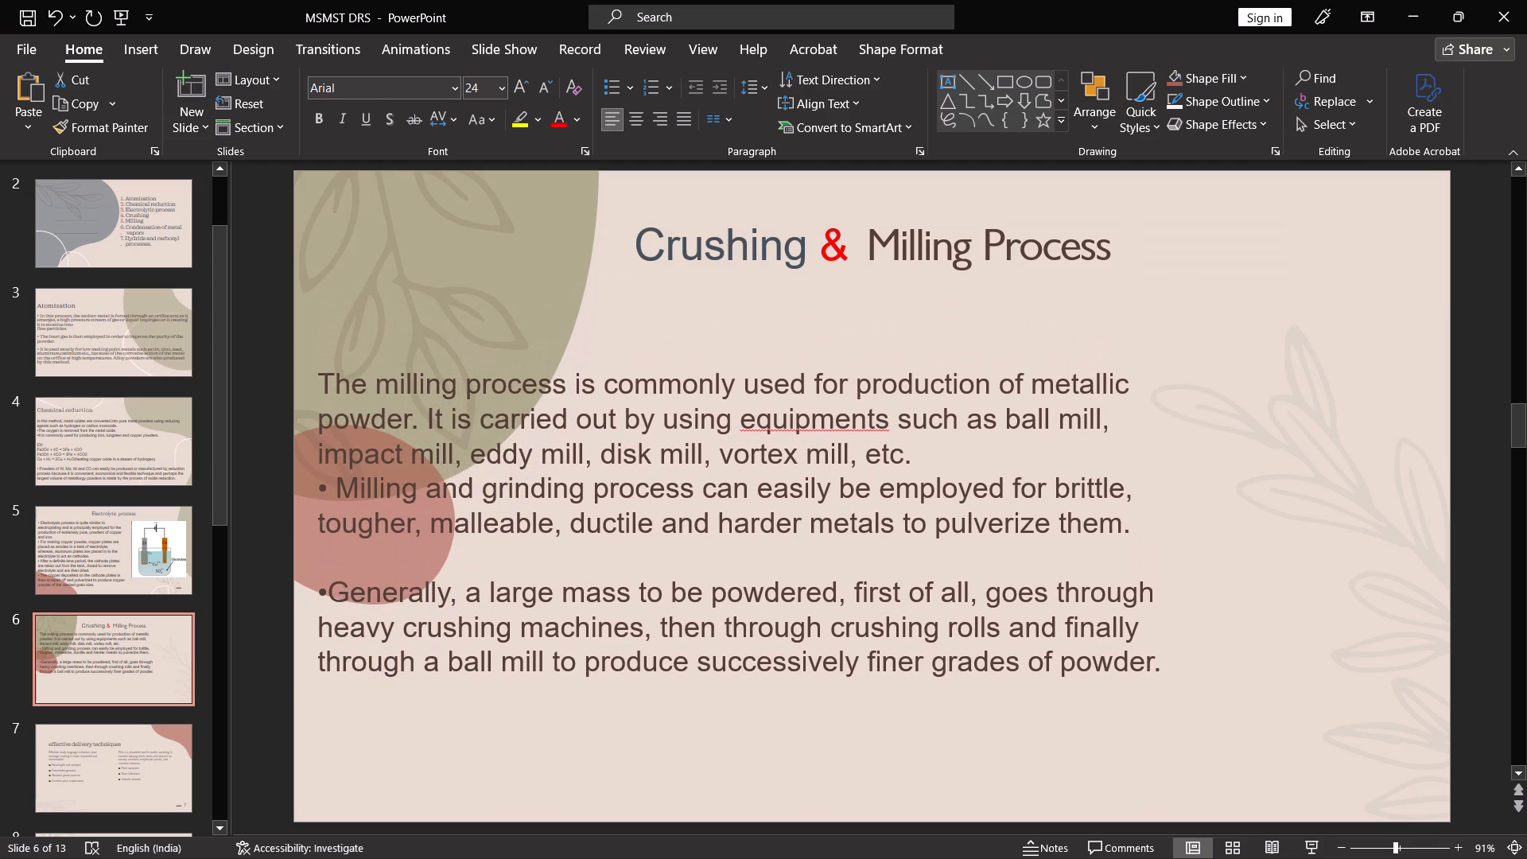
pyautogui.moveTo(842, 363); pyautogui.dragTo(842, 361)
pyautogui.click(1213, 426)
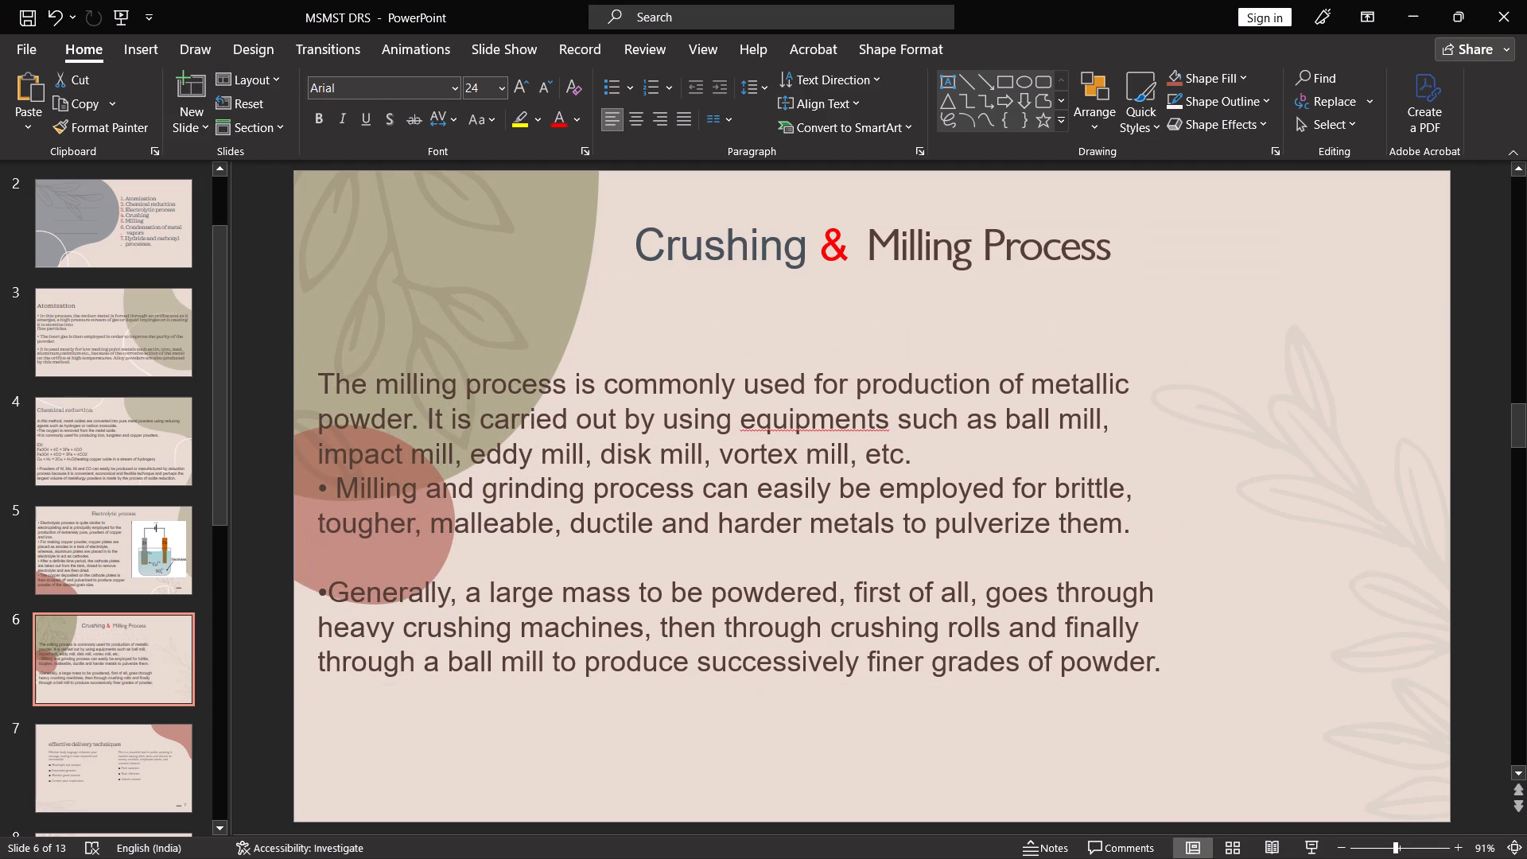
# Switch to Google Chrome, search Google Images for "crushing and milling" and browse the image results.
pyautogui.click(1078, 838)
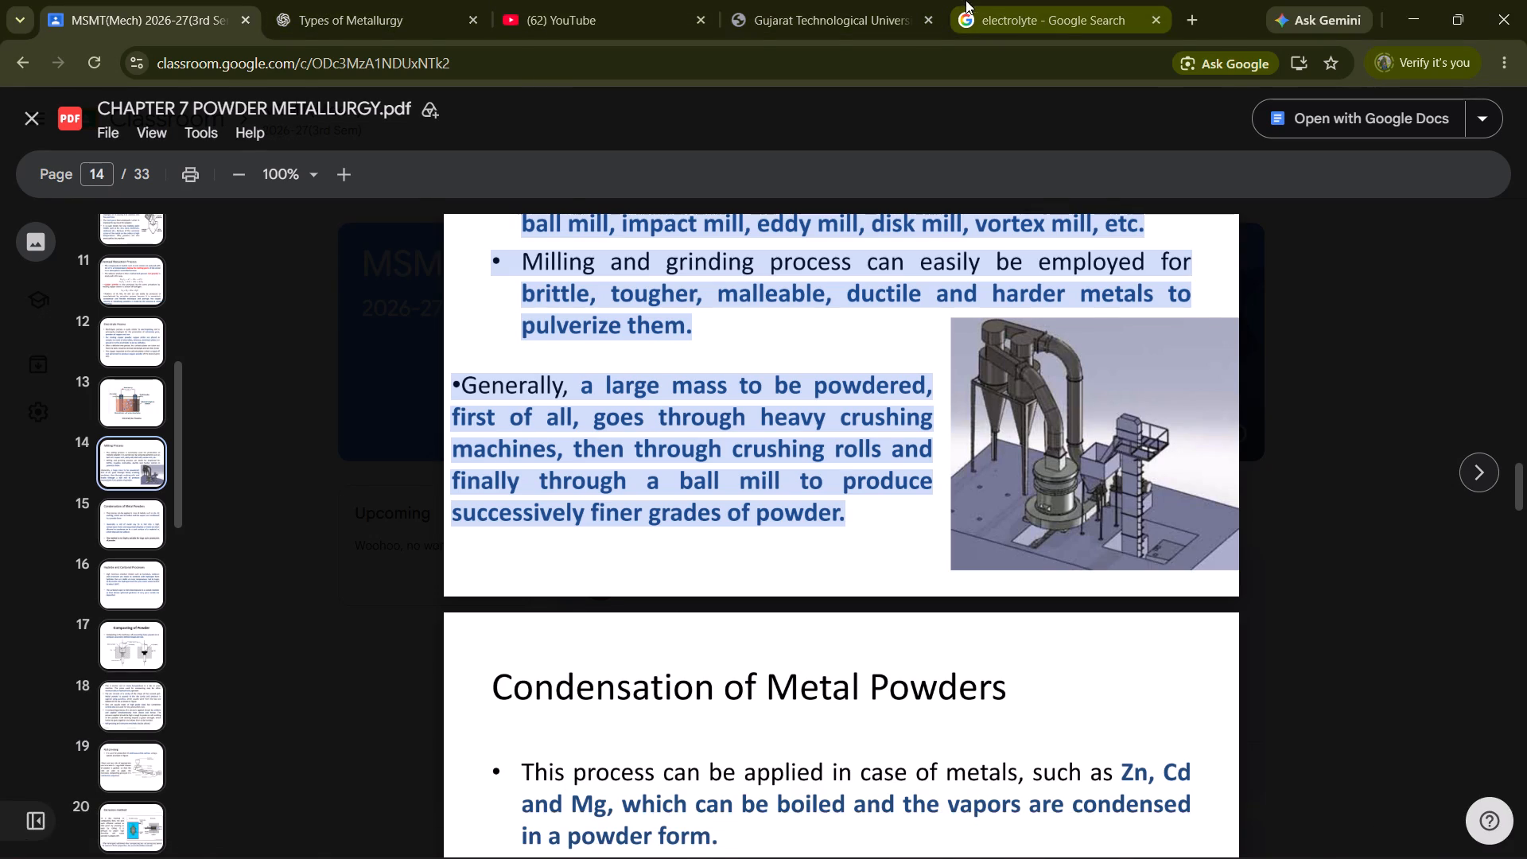
pyautogui.click(984, 0)
pyautogui.click(890, 122)
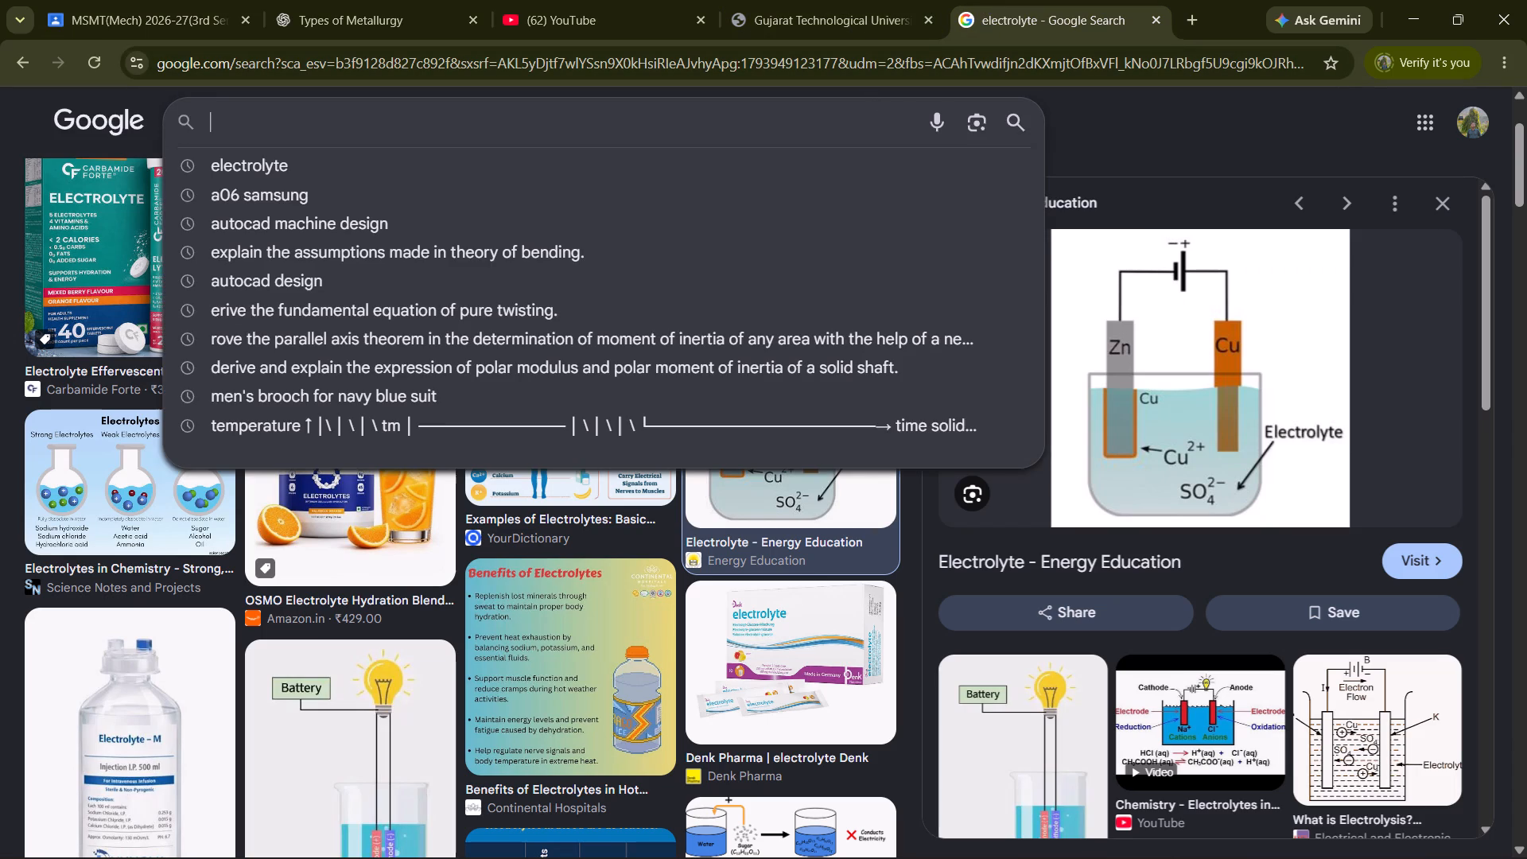
pyautogui.write('crushing and m')
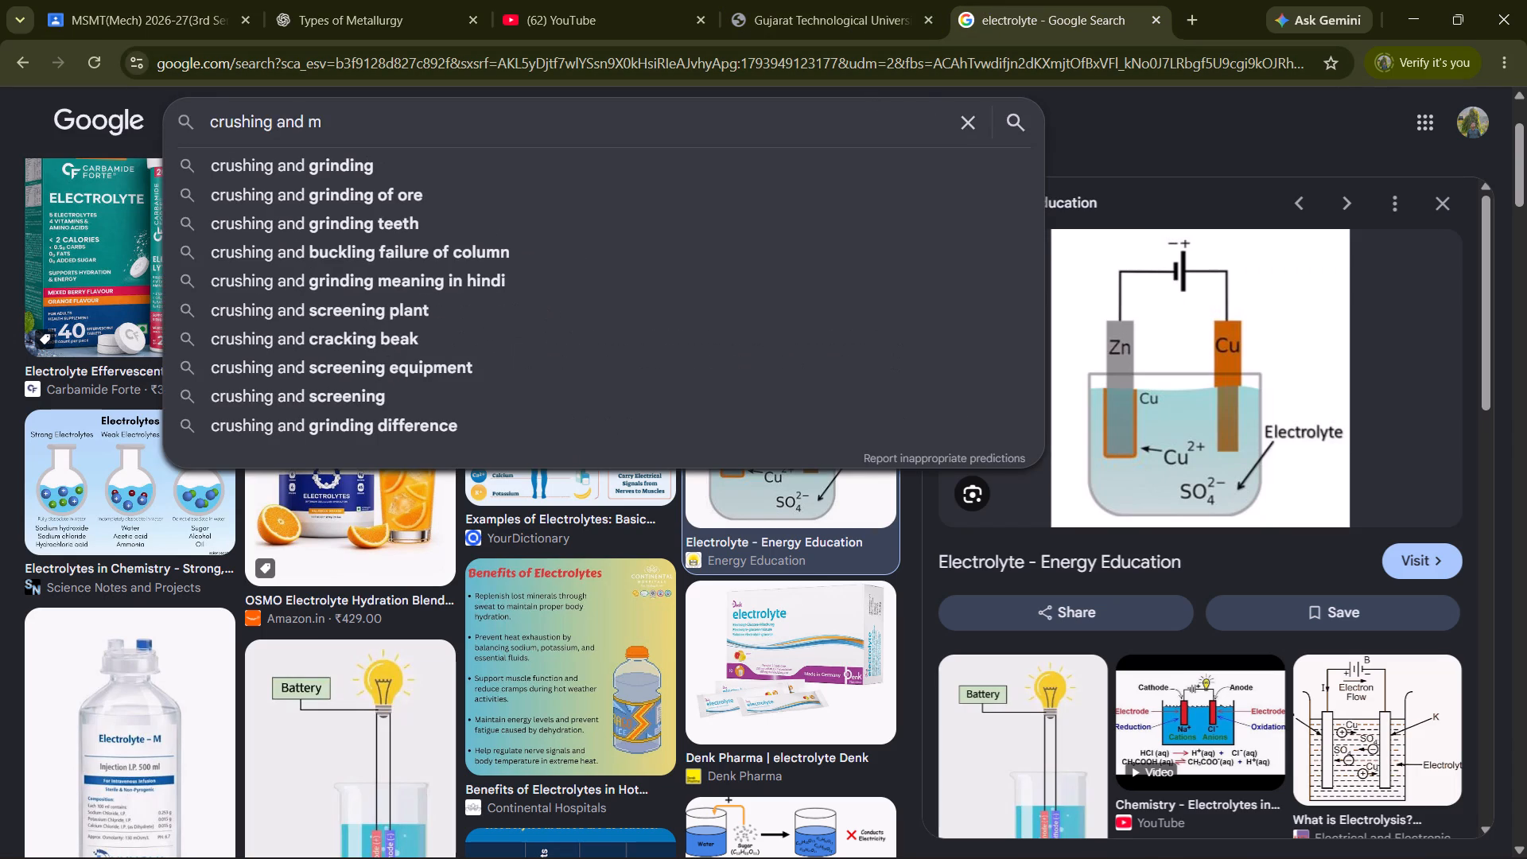
pyautogui.write('illi')
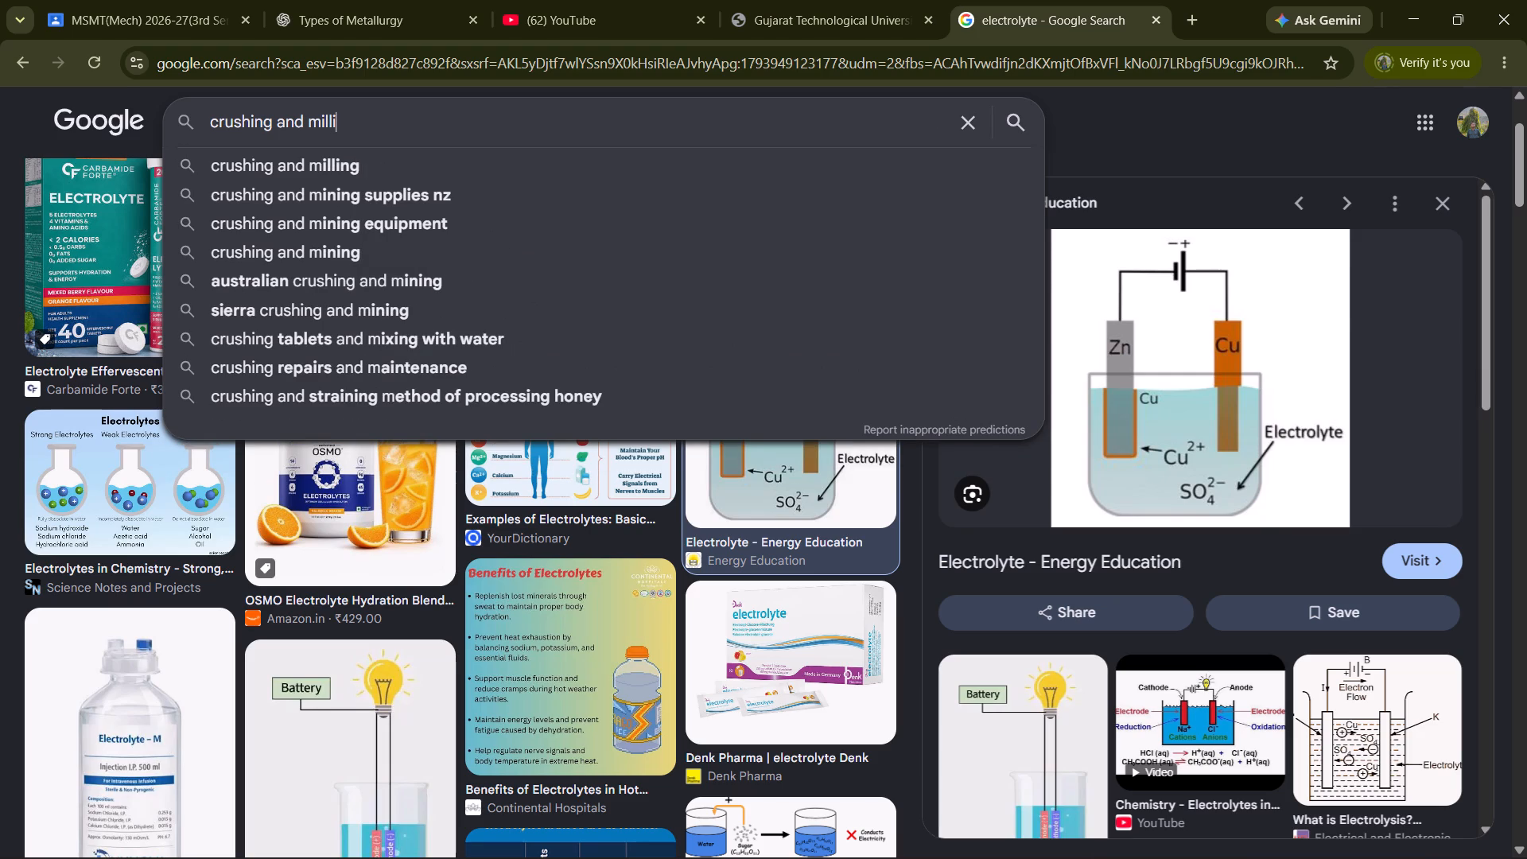
pyautogui.click(688, 164)
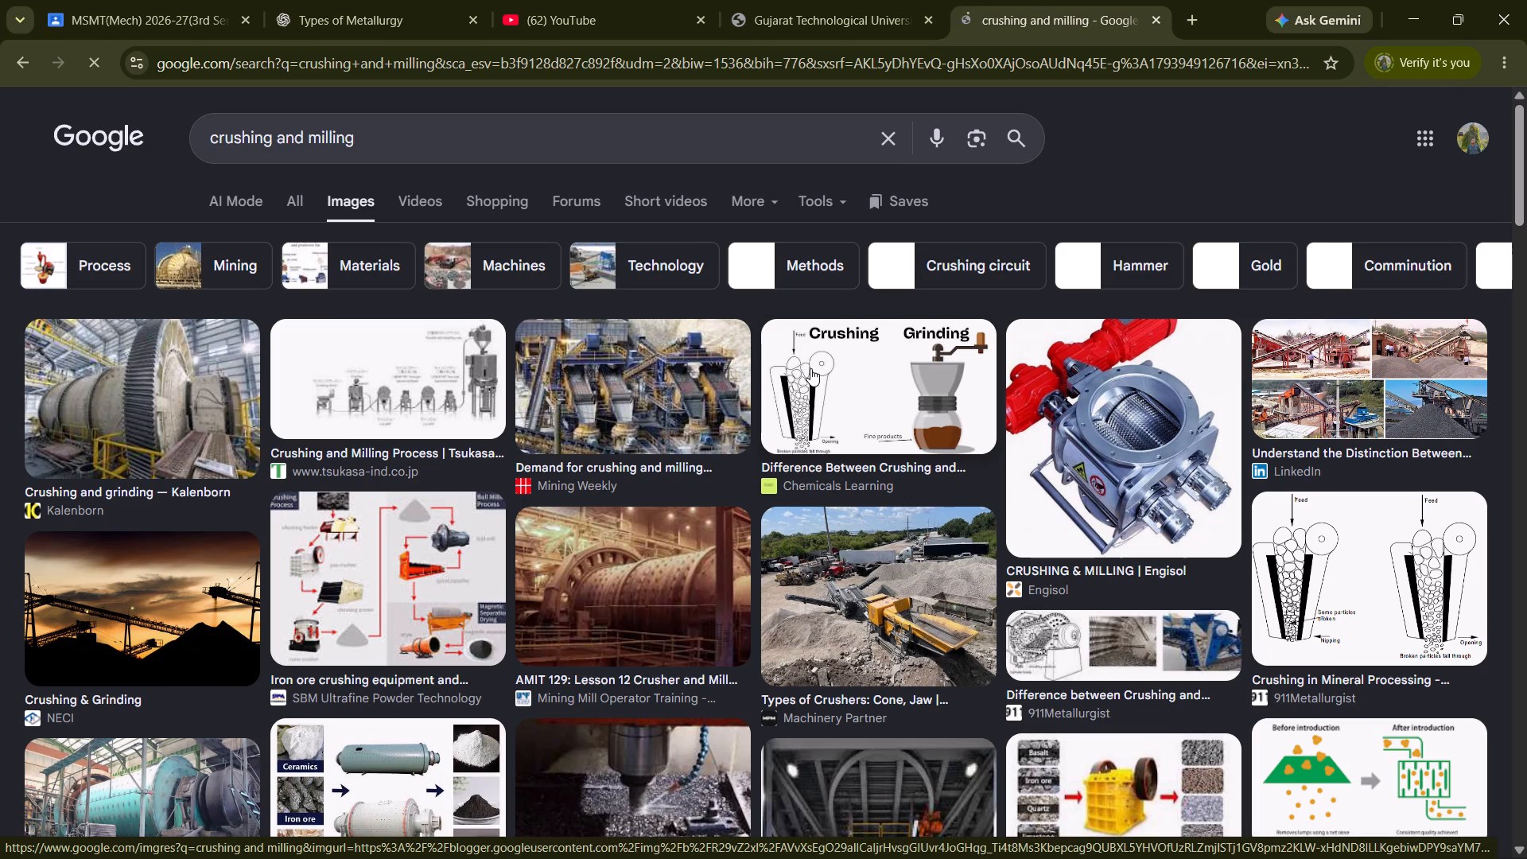
pyautogui.scroll(-2, 861, 459)
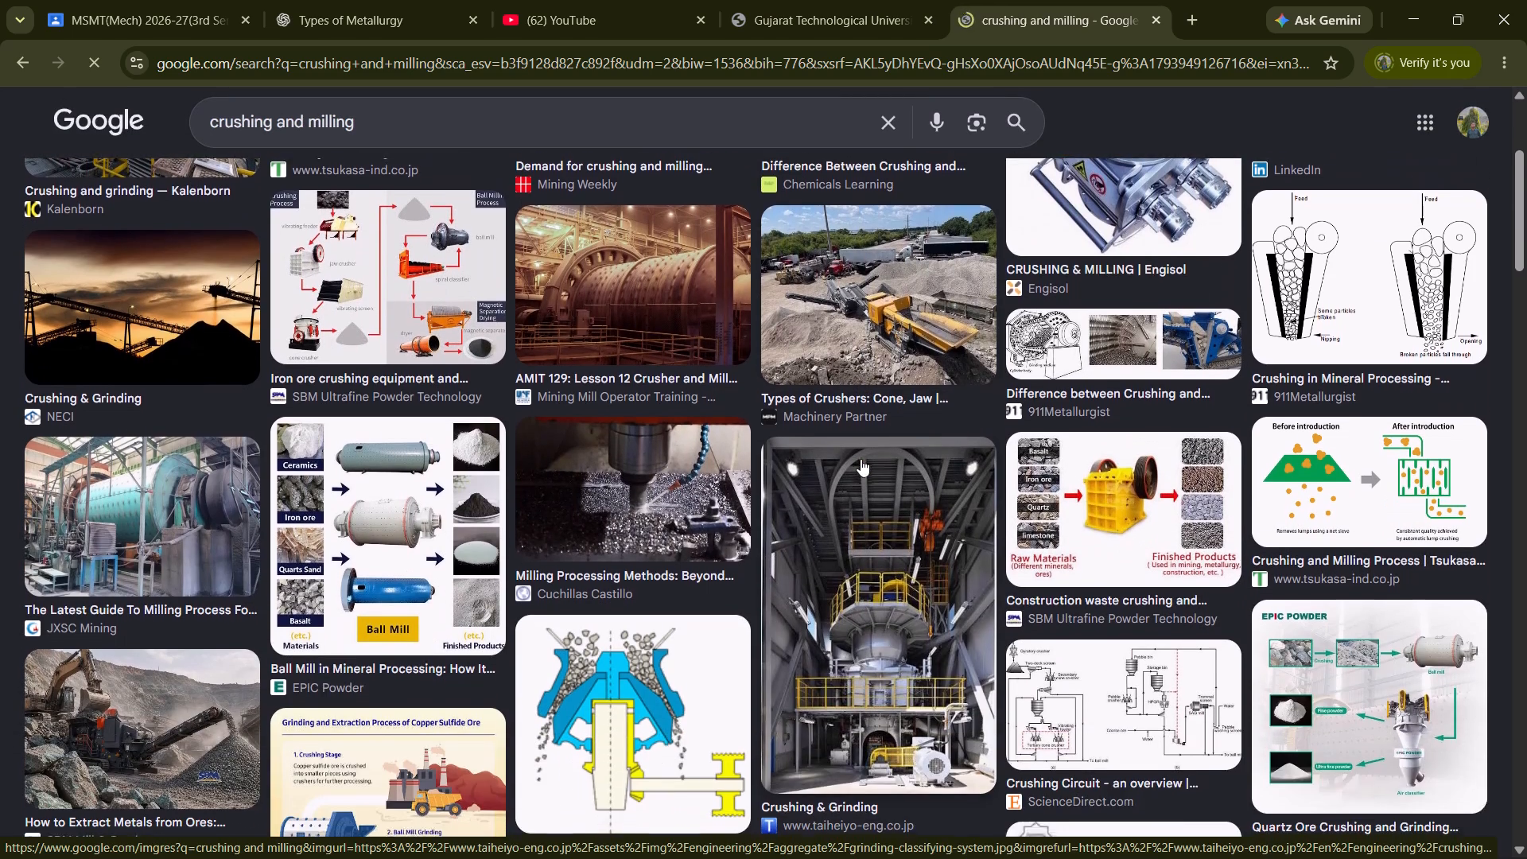
pyautogui.scroll(-2, 861, 459)
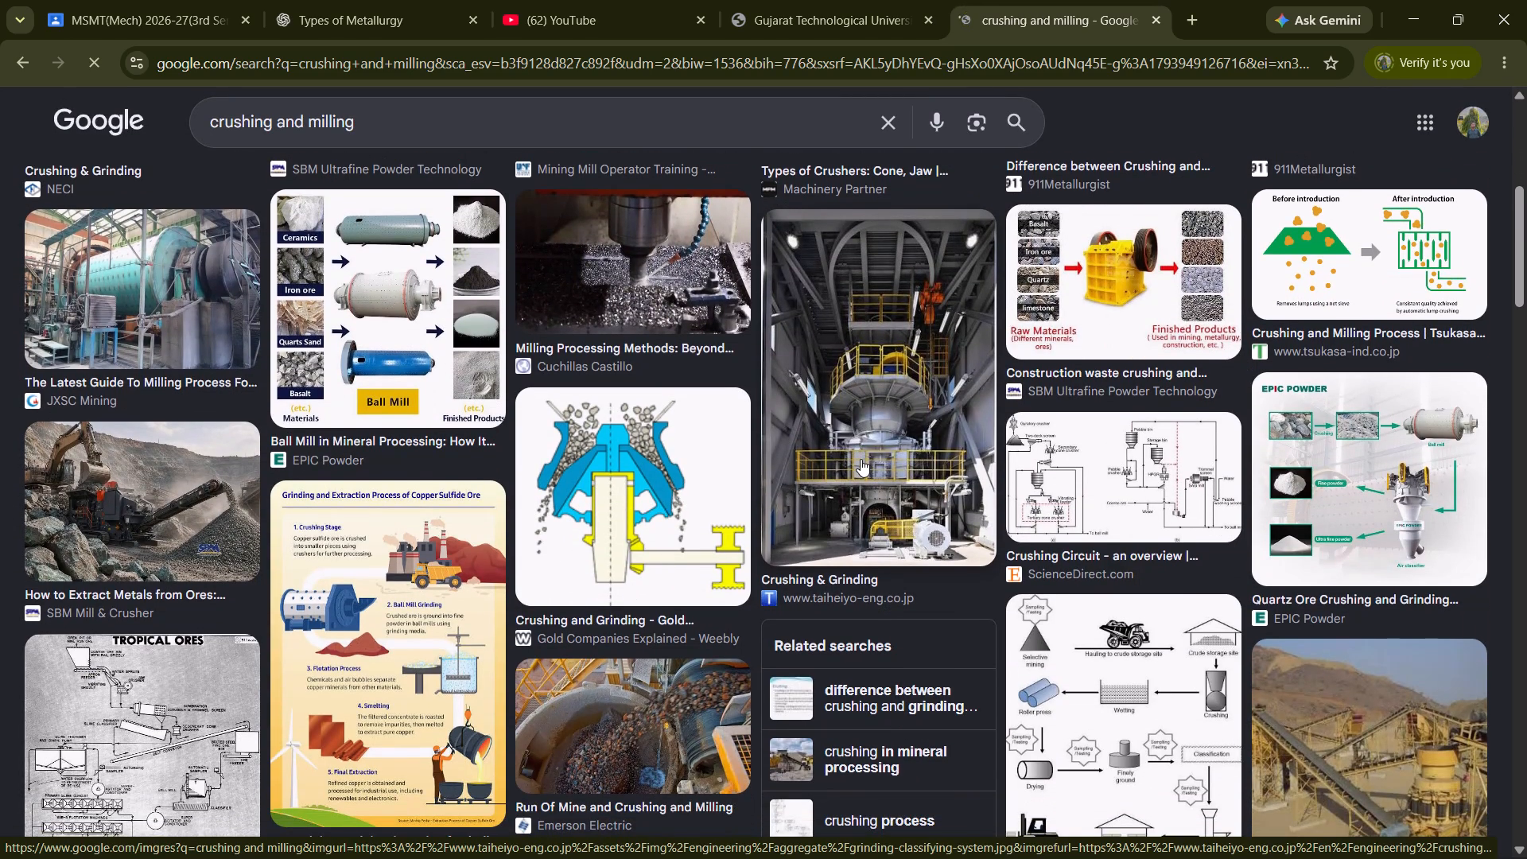
pyautogui.scroll(-2, 861, 459)
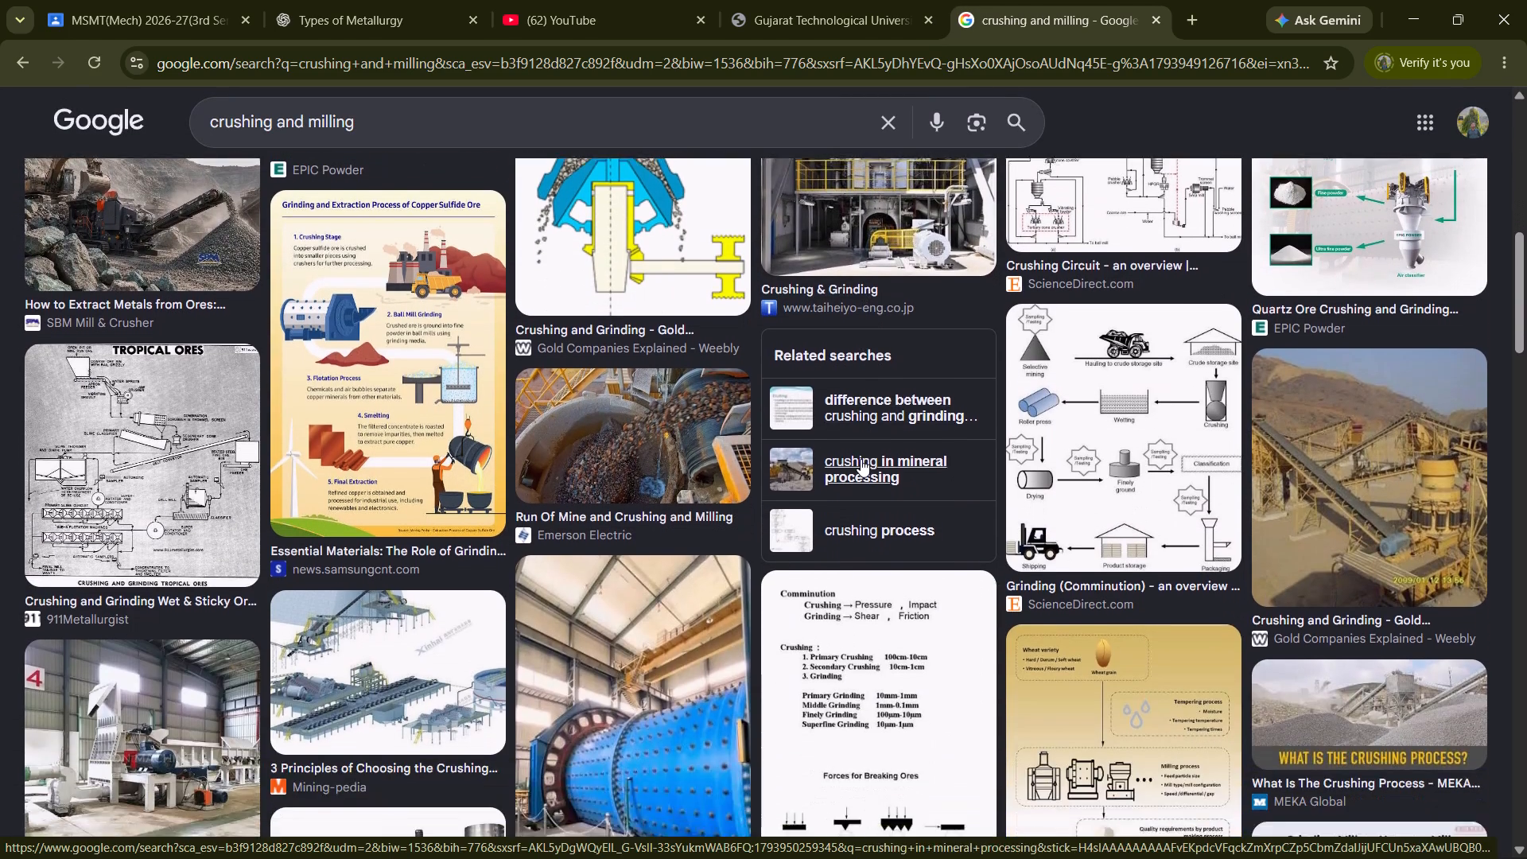
pyautogui.scroll(-1, 861, 459)
pyautogui.scroll(6, 861, 459)
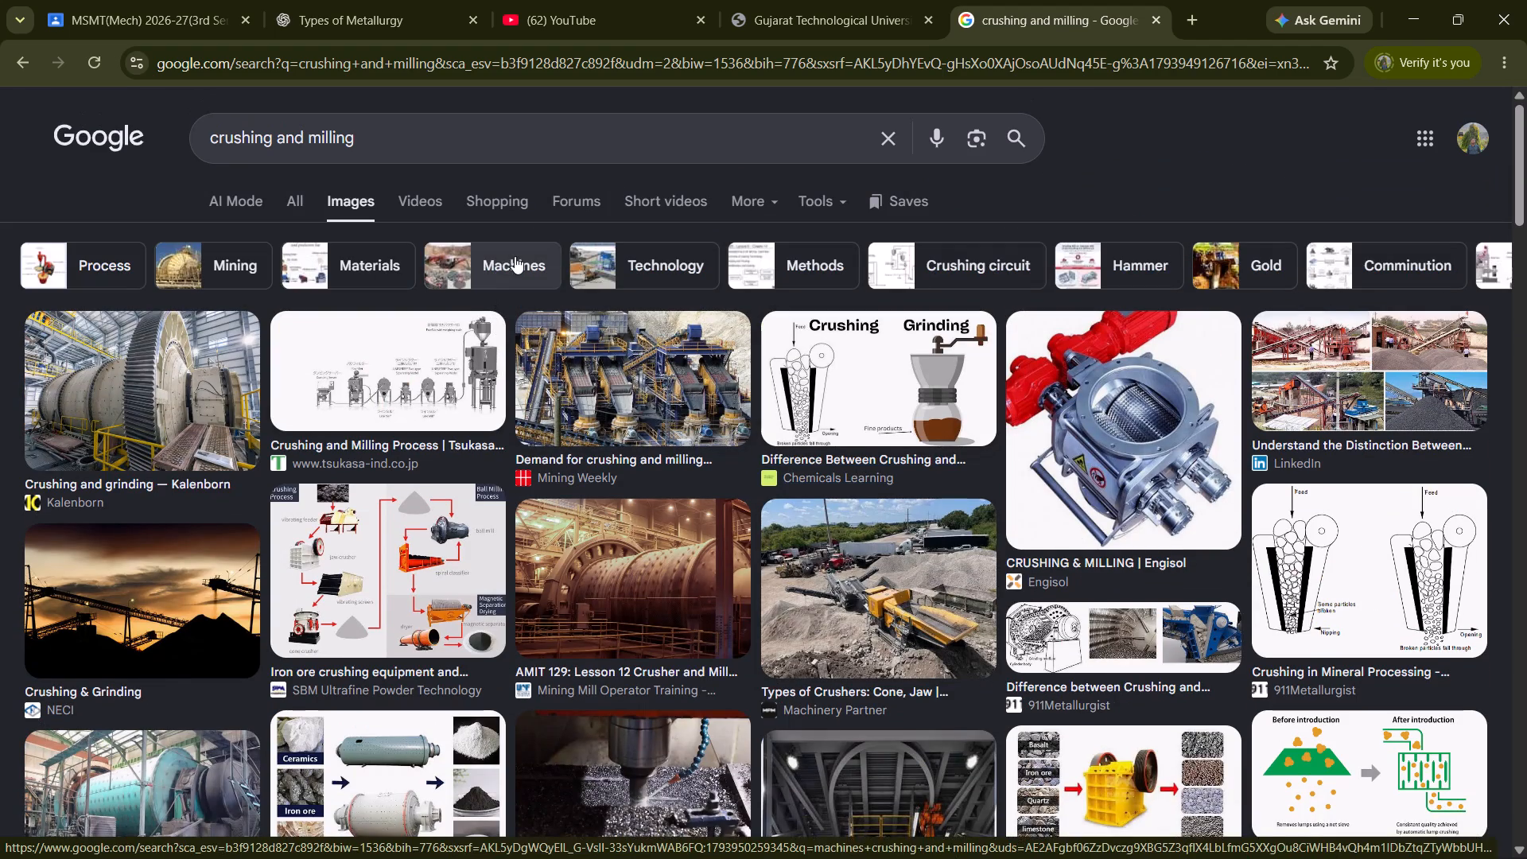
# Refine the image search to "crushing and milling 2d".
pyautogui.click(526, 153)
pyautogui.press('space')
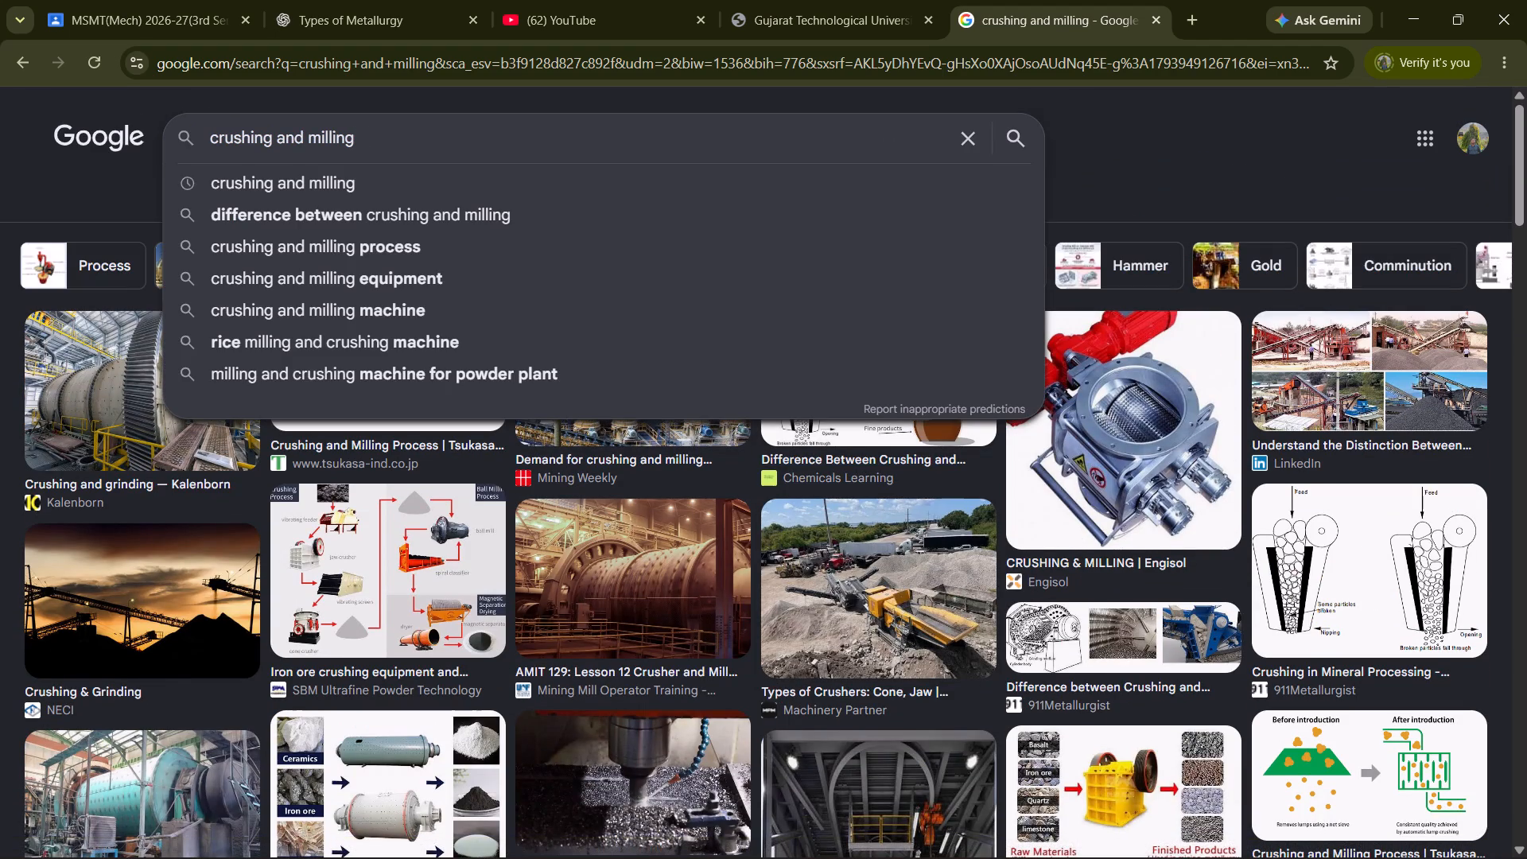
pyautogui.write('2d')
pyautogui.press('Return')
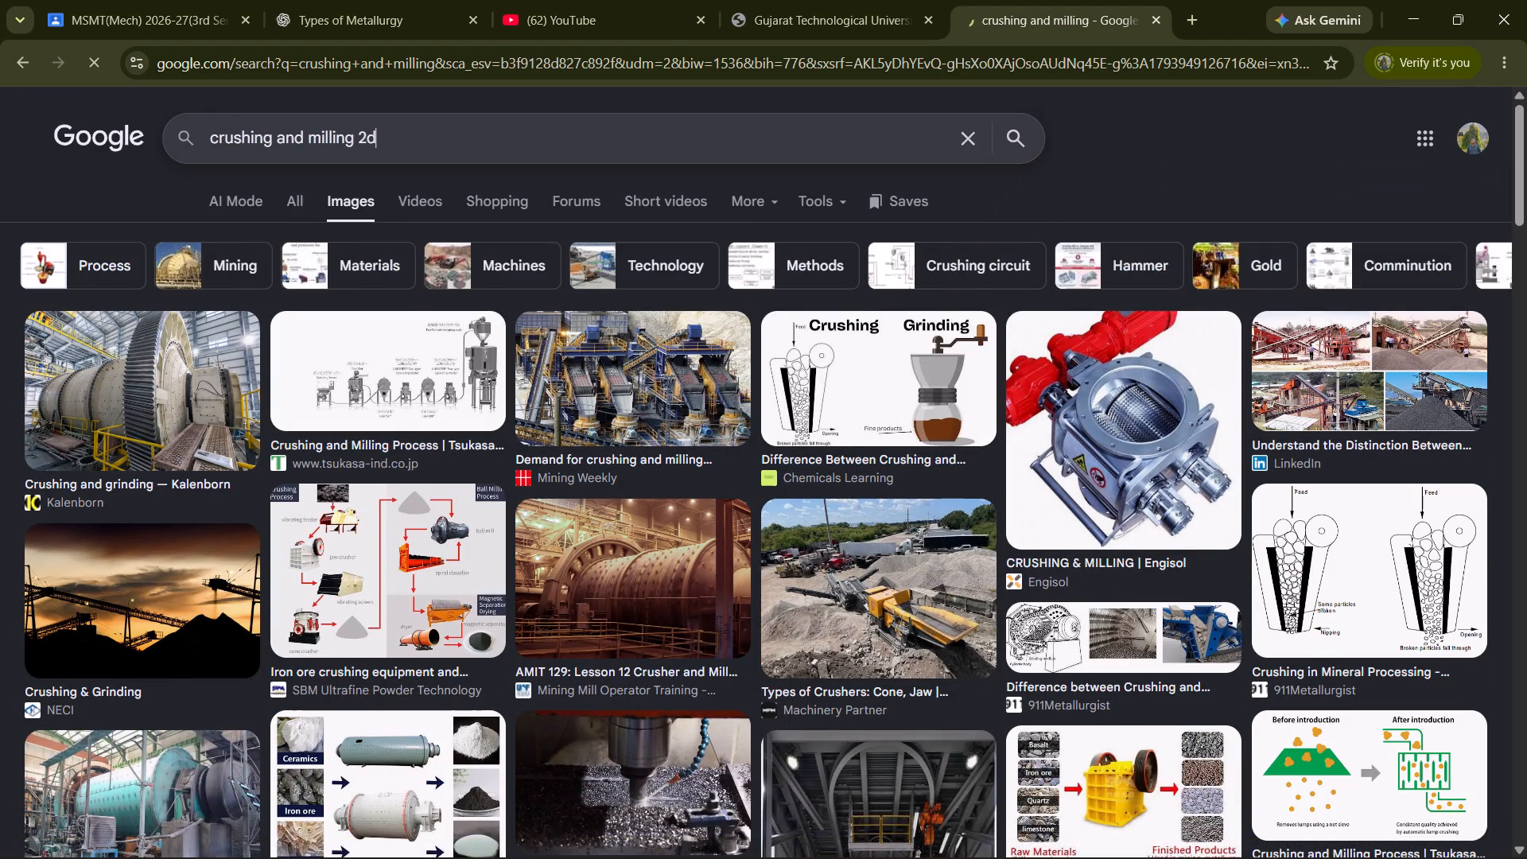
pyautogui.press('Return')
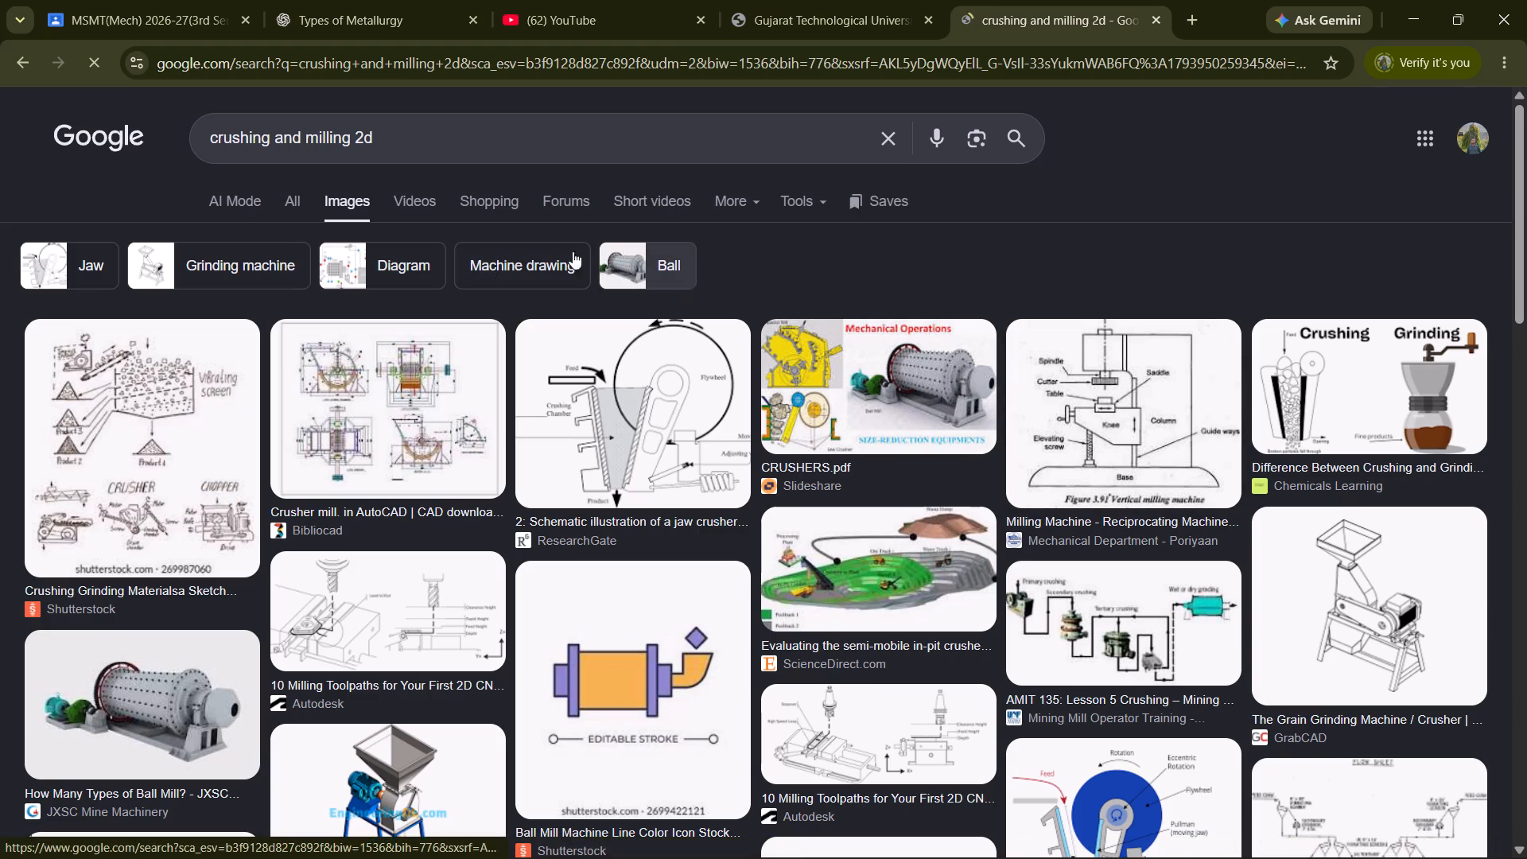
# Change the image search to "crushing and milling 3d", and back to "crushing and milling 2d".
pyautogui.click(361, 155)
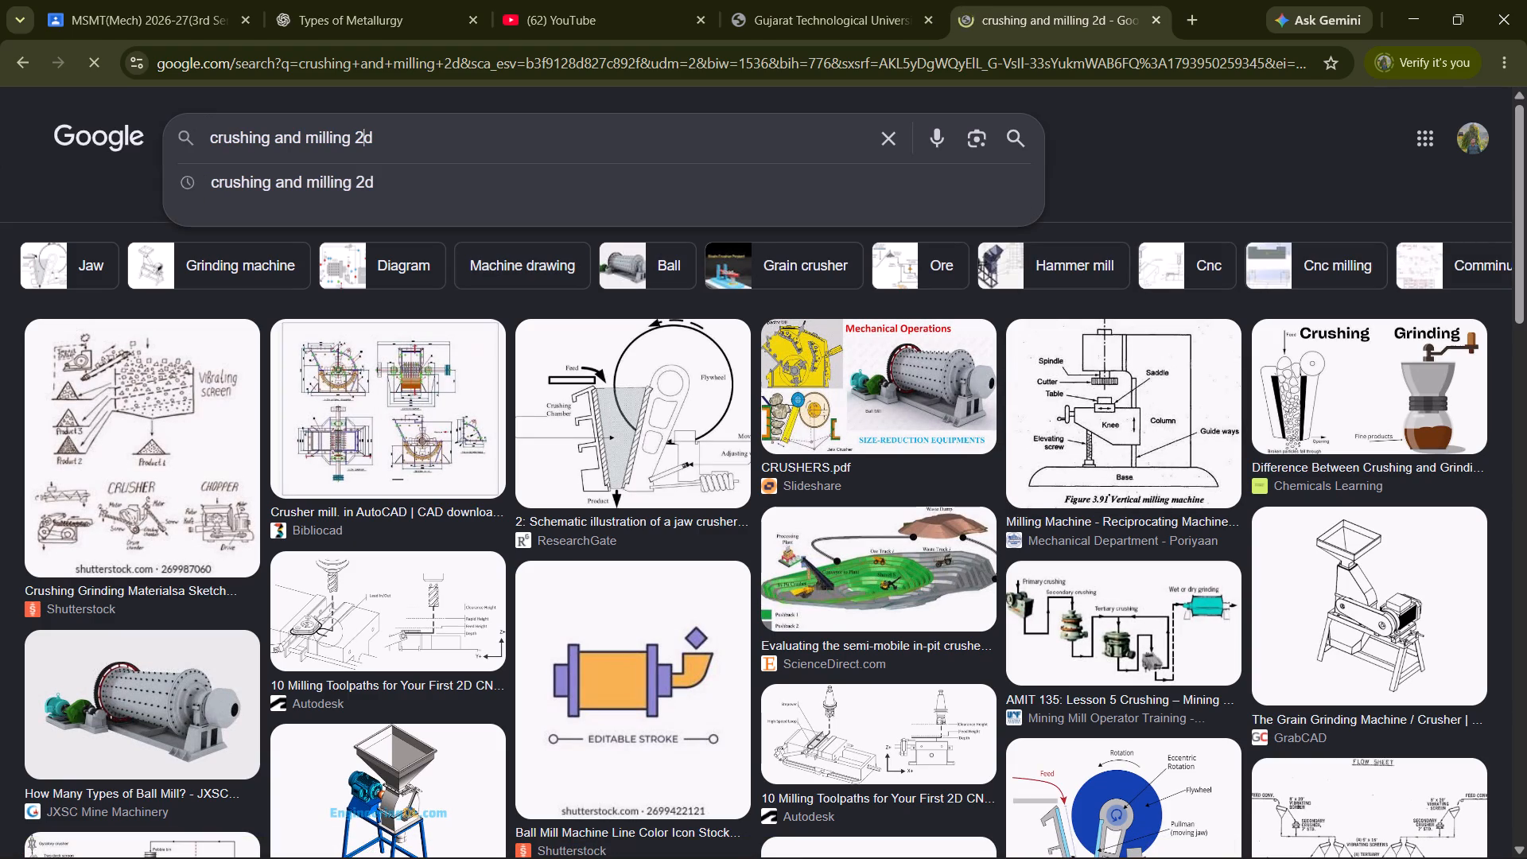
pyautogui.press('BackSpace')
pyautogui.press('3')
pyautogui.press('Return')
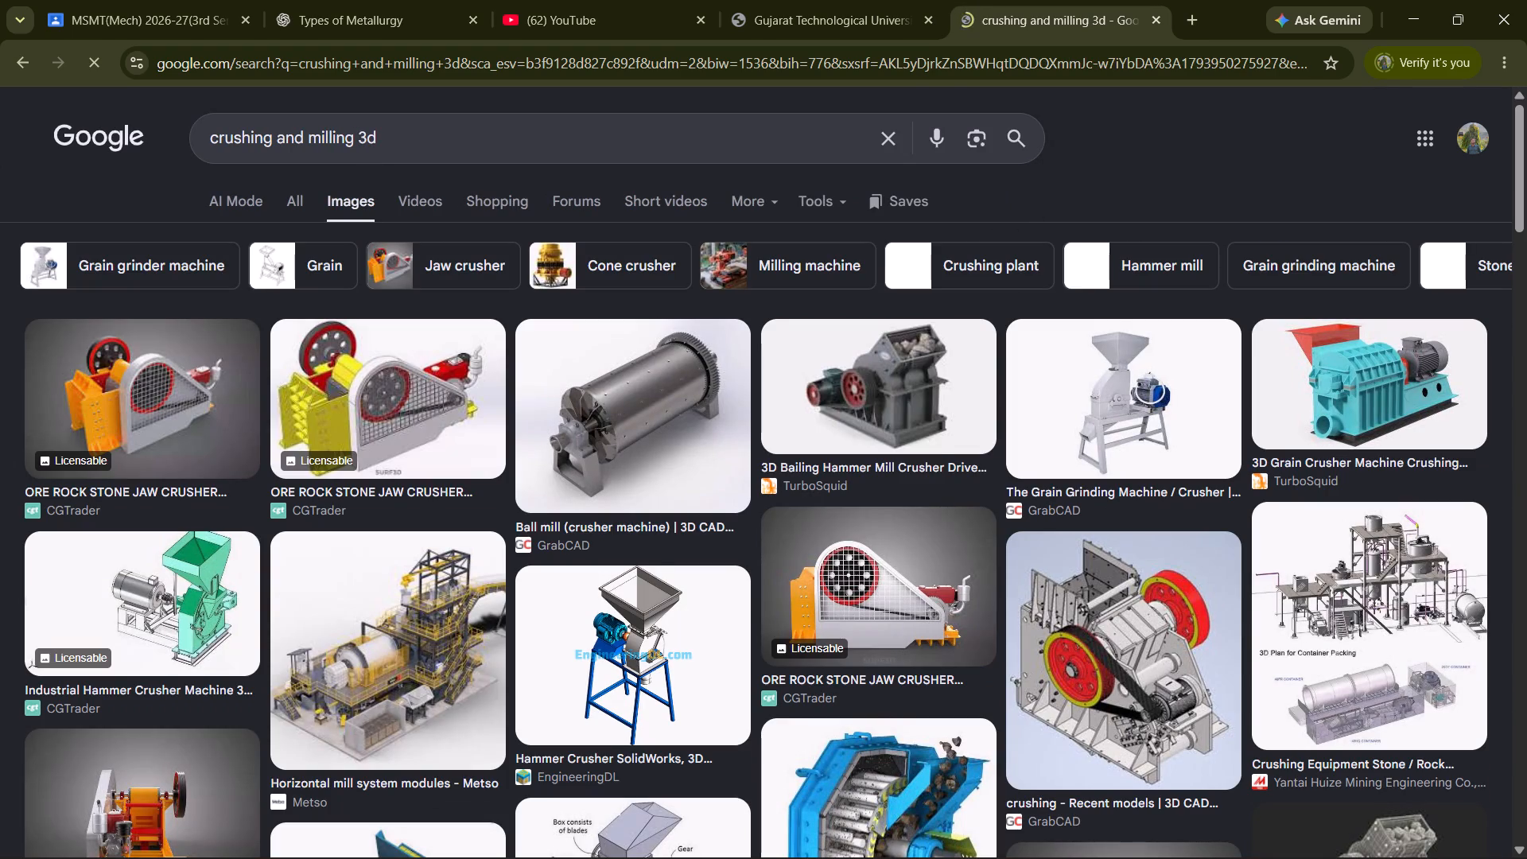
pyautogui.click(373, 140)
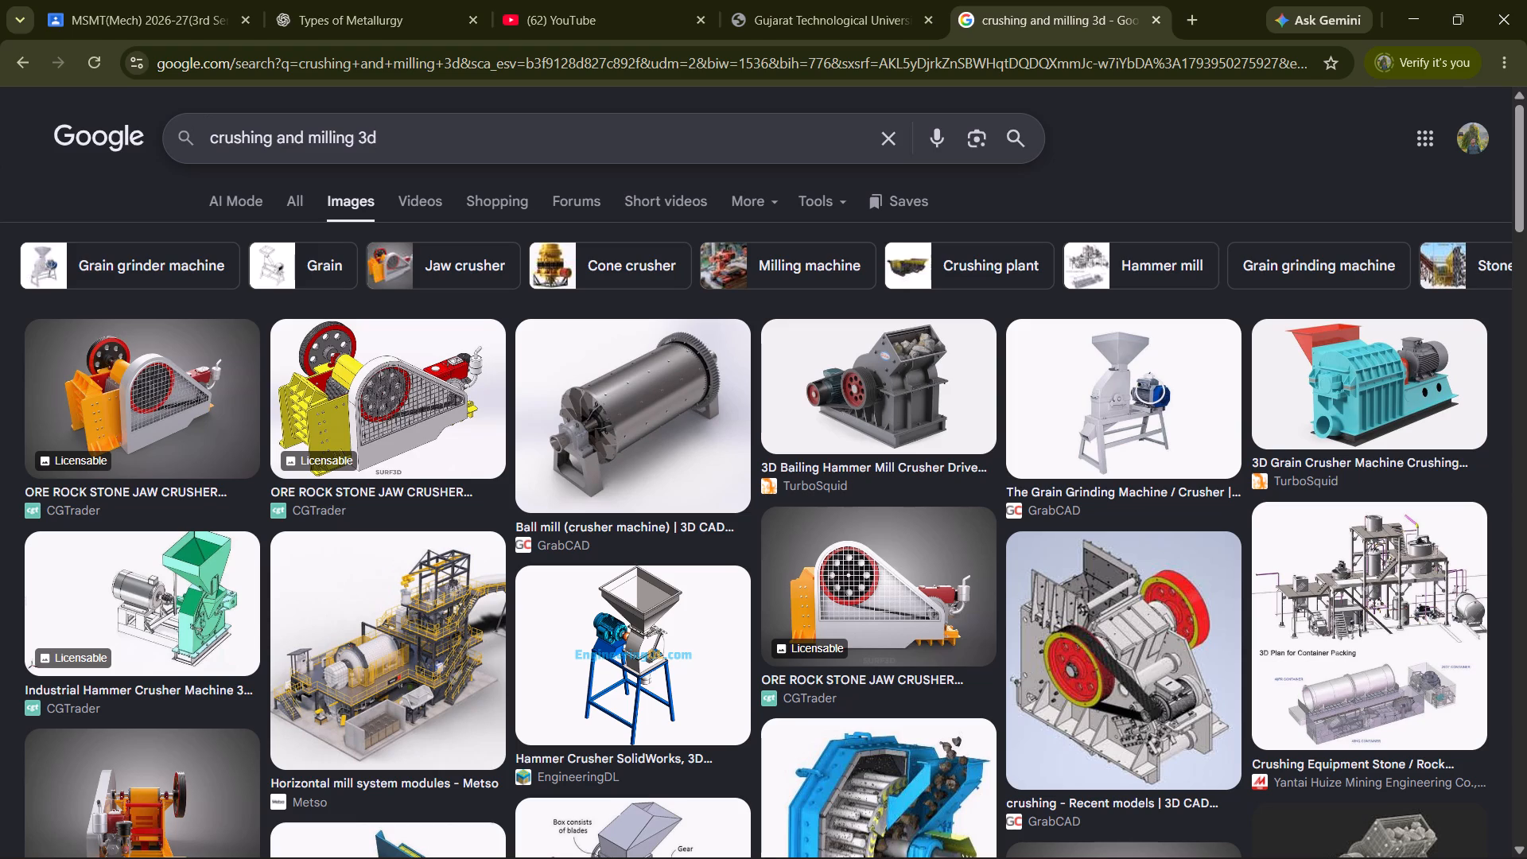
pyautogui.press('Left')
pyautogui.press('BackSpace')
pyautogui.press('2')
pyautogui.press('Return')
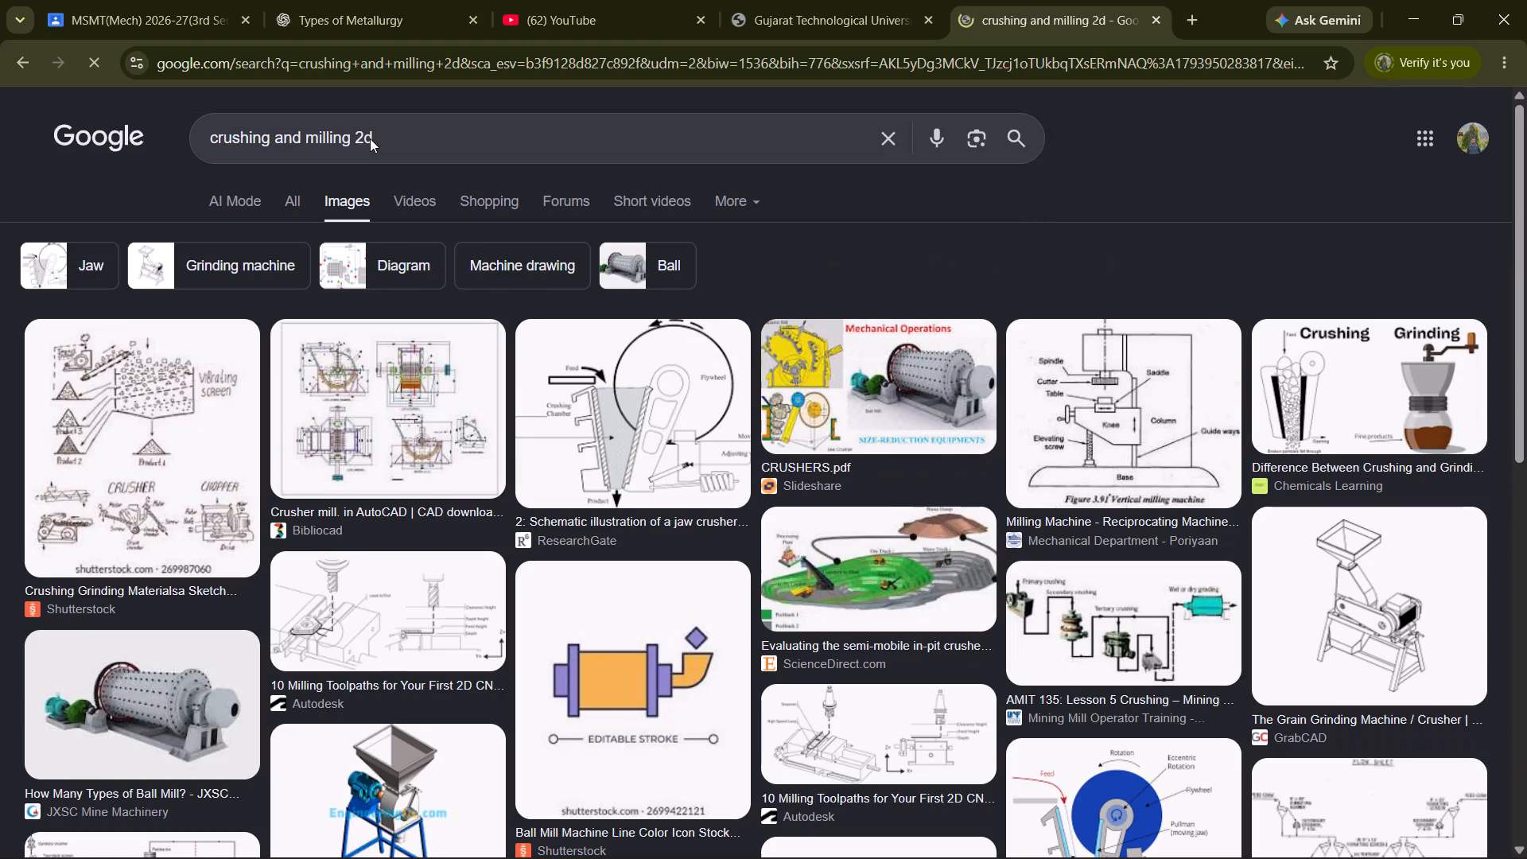
# Find the Chemicals Learning "Crushing / Grinding" diagram in the image results and open its source article.
pyautogui.scroll(-1, 573, 453)
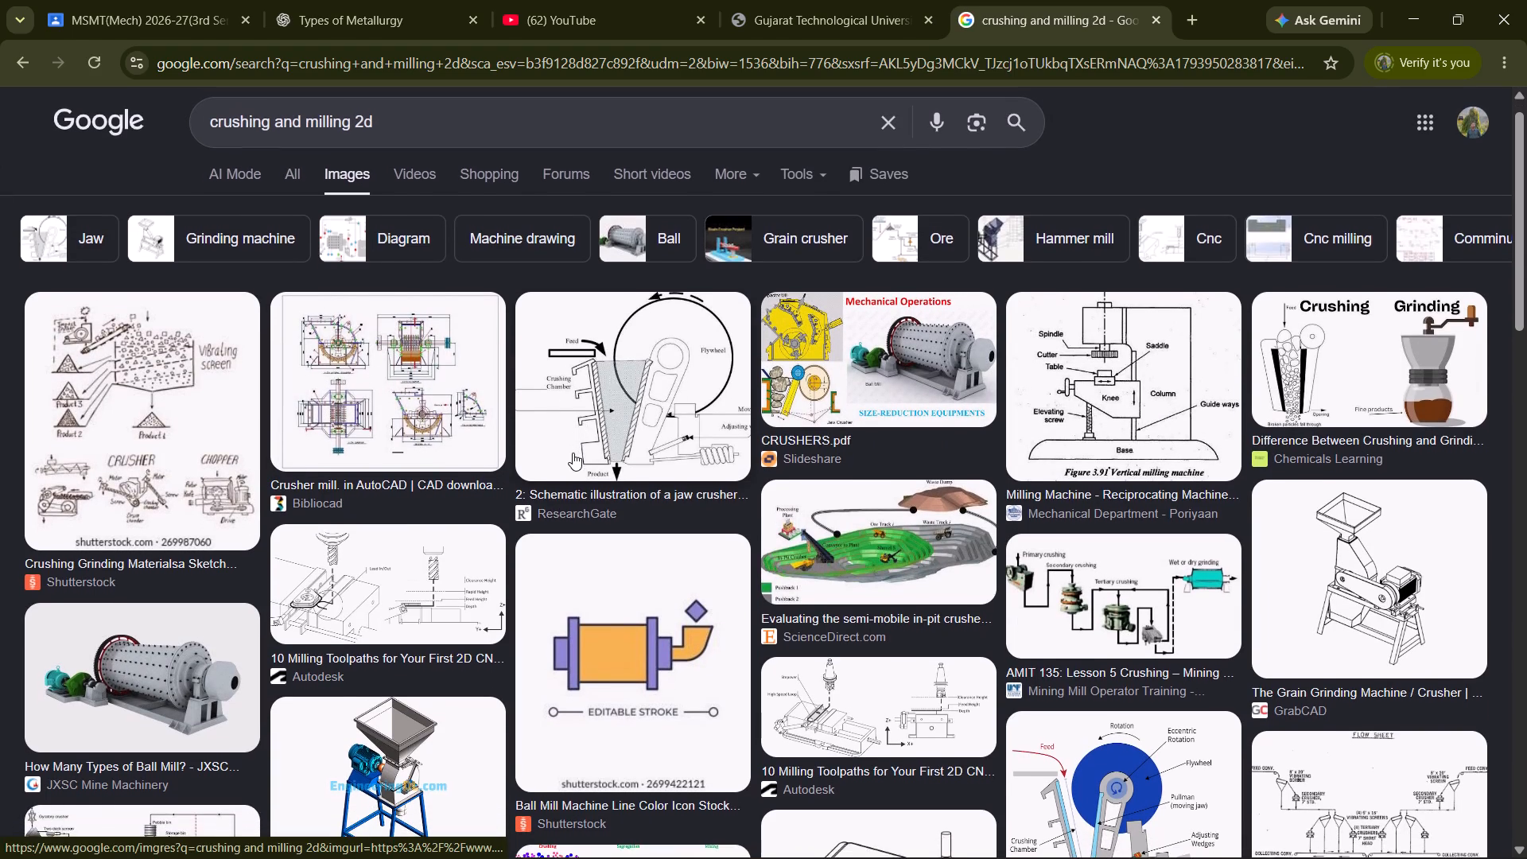
pyautogui.scroll(-1, 573, 453)
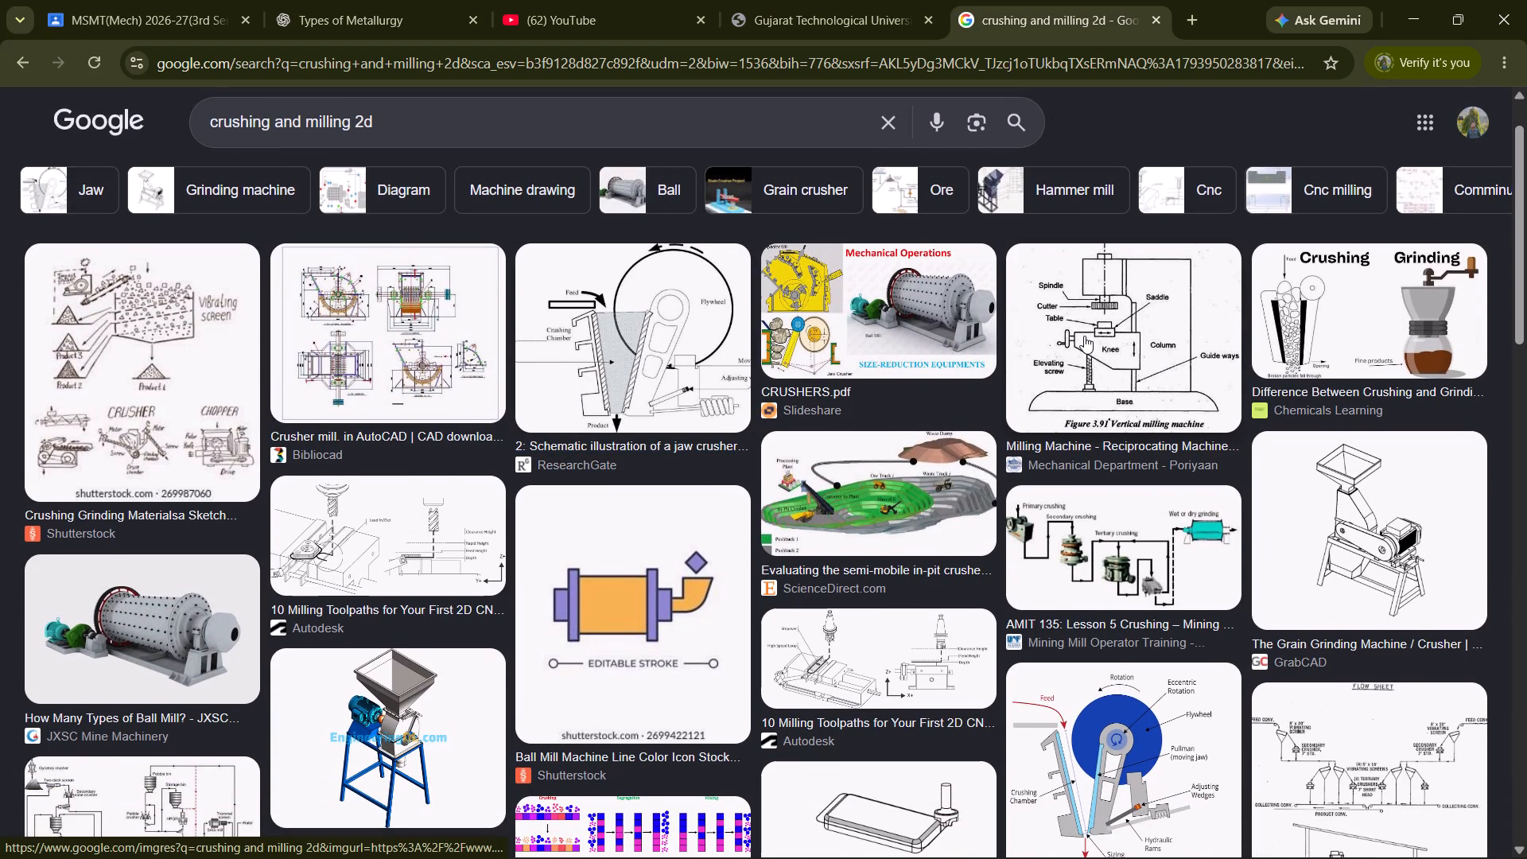
pyautogui.click(1287, 317)
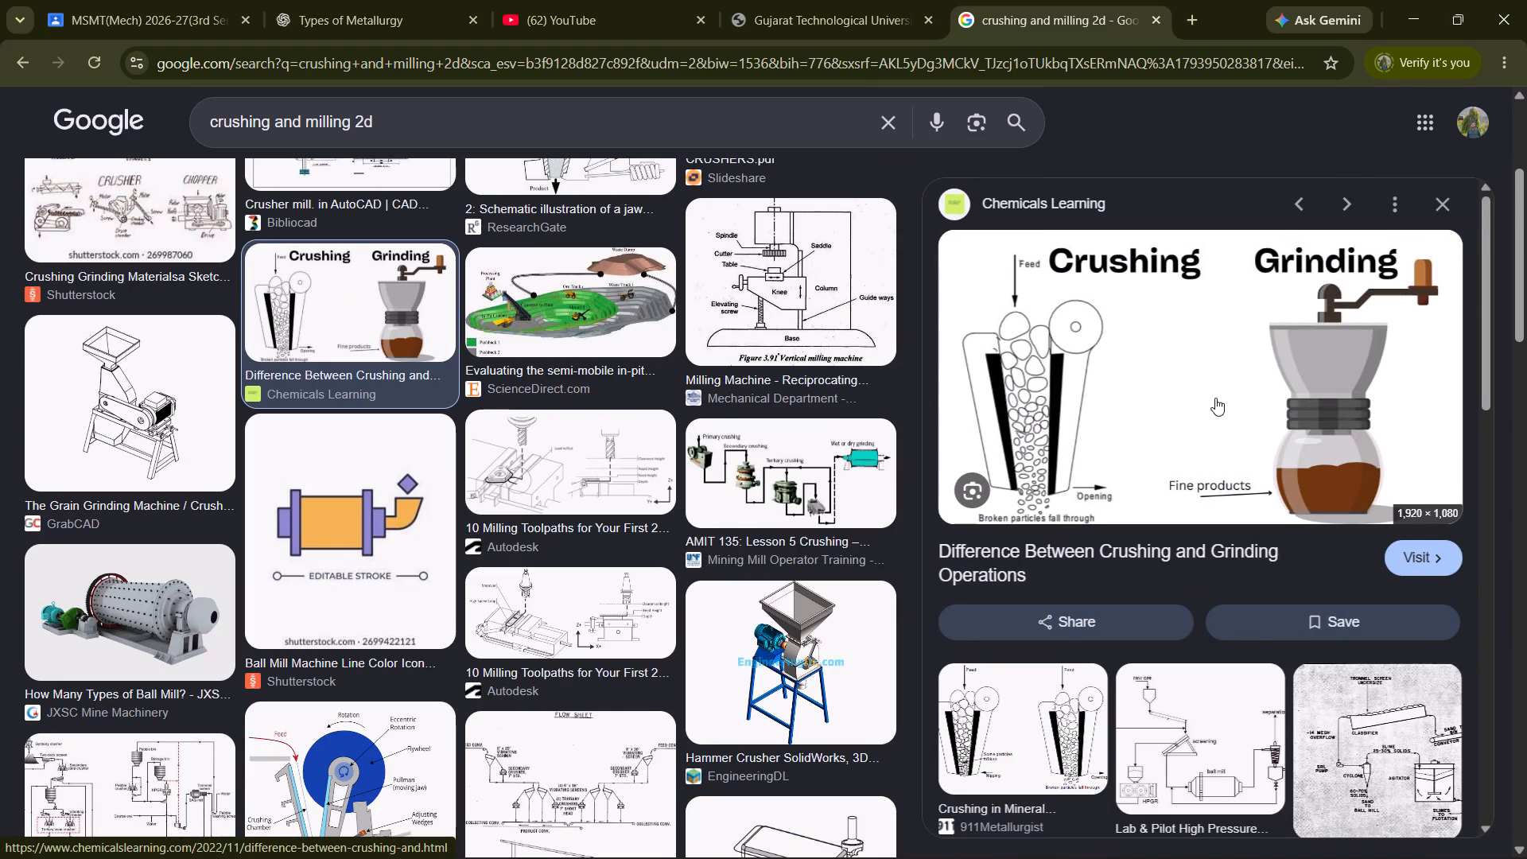
pyautogui.click(1399, 445)
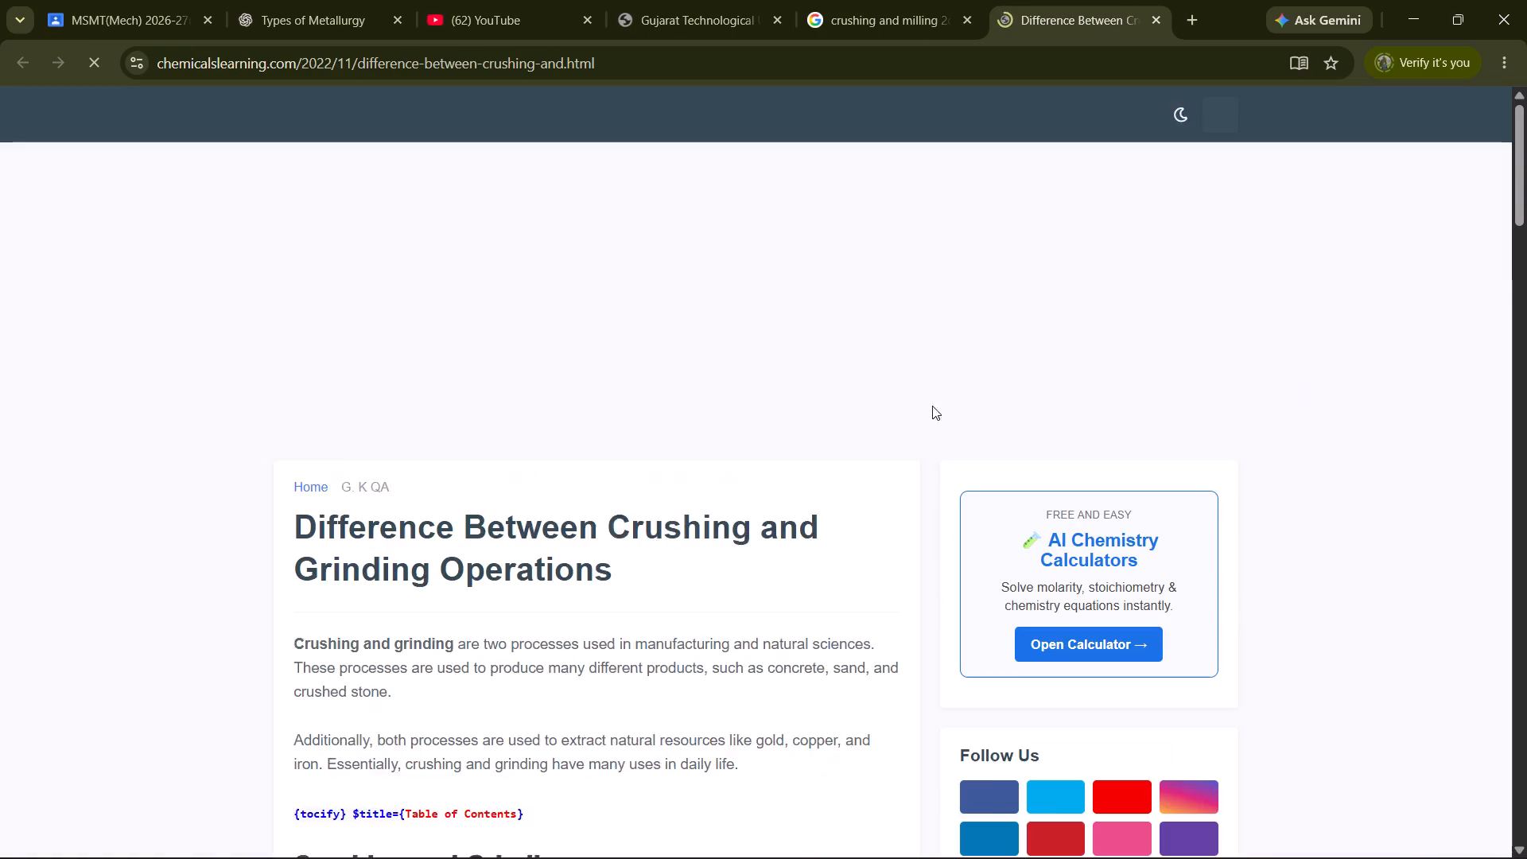
# Open the article's crushing and grinding diagram as a full-size image, dismissing the advertisement, and copy the image.
pyautogui.scroll(-2, 889, 428)
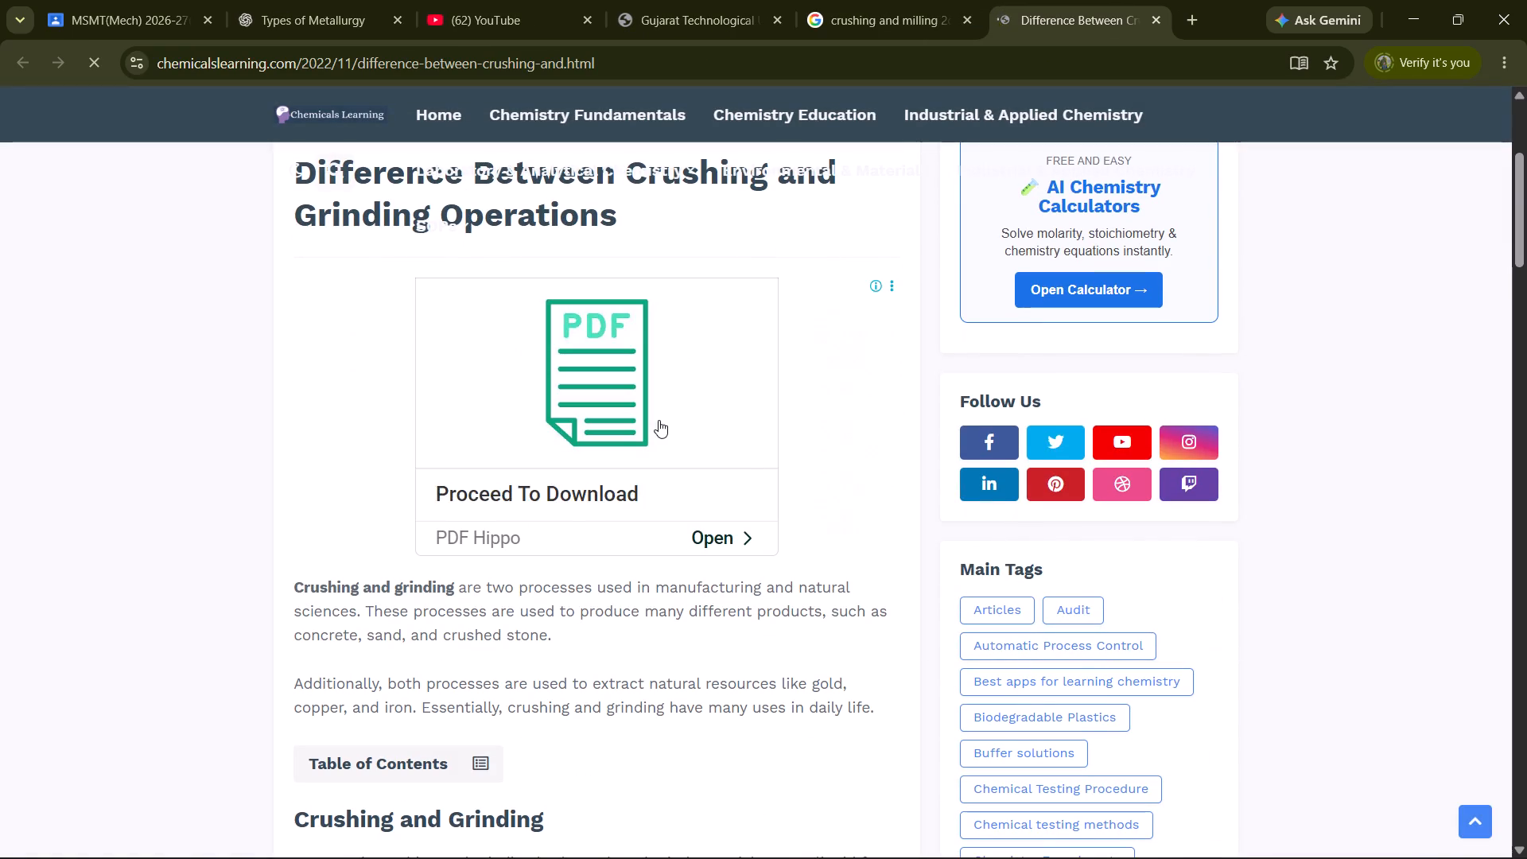
pyautogui.scroll(-5, 659, 420)
pyautogui.scroll(1, 659, 420)
pyautogui.click(662, 363)
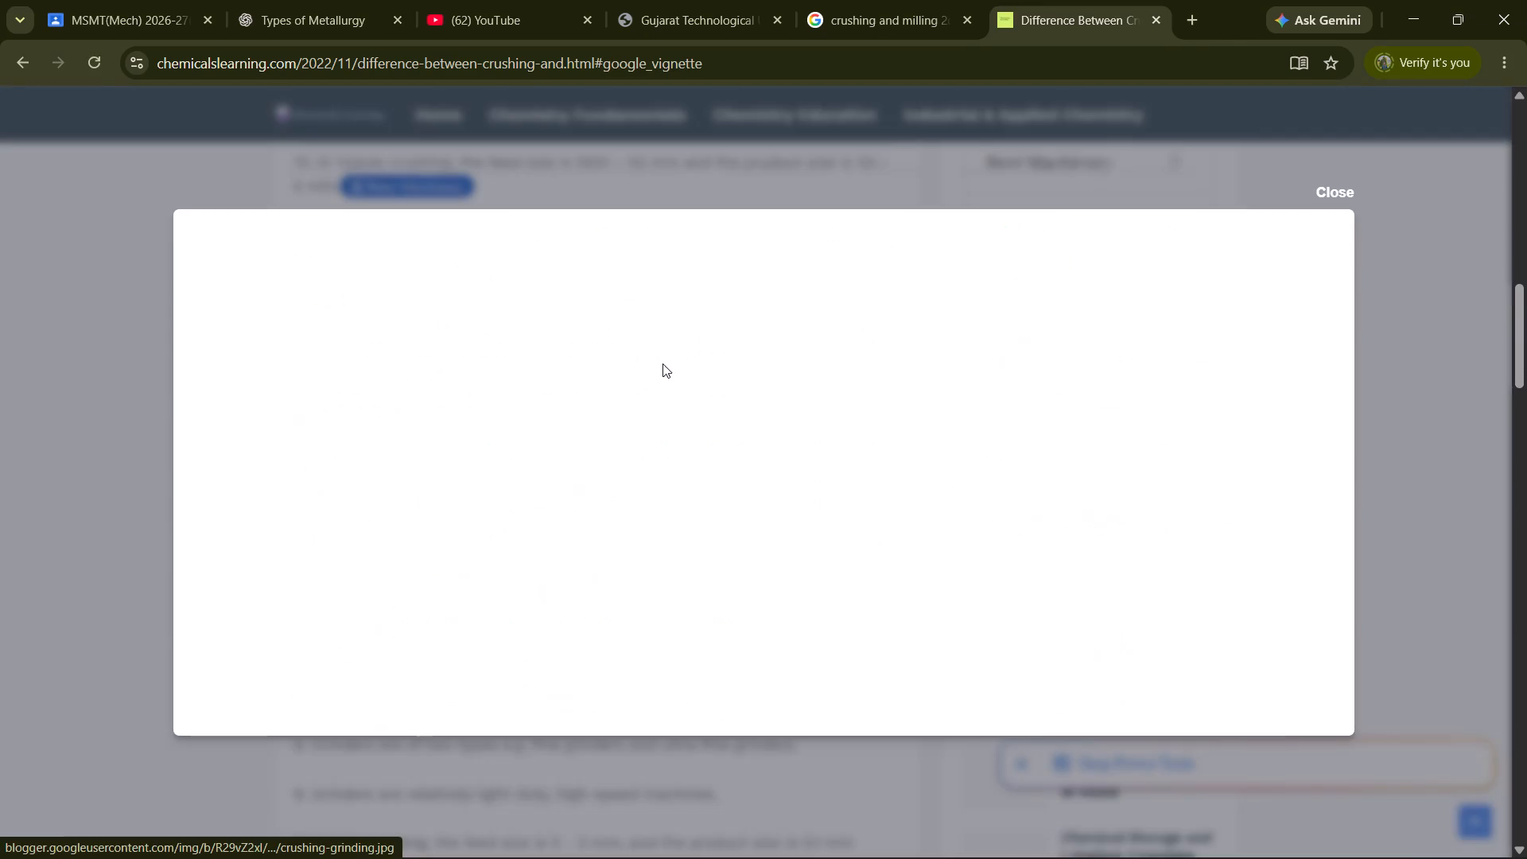
pyautogui.click(1332, 192)
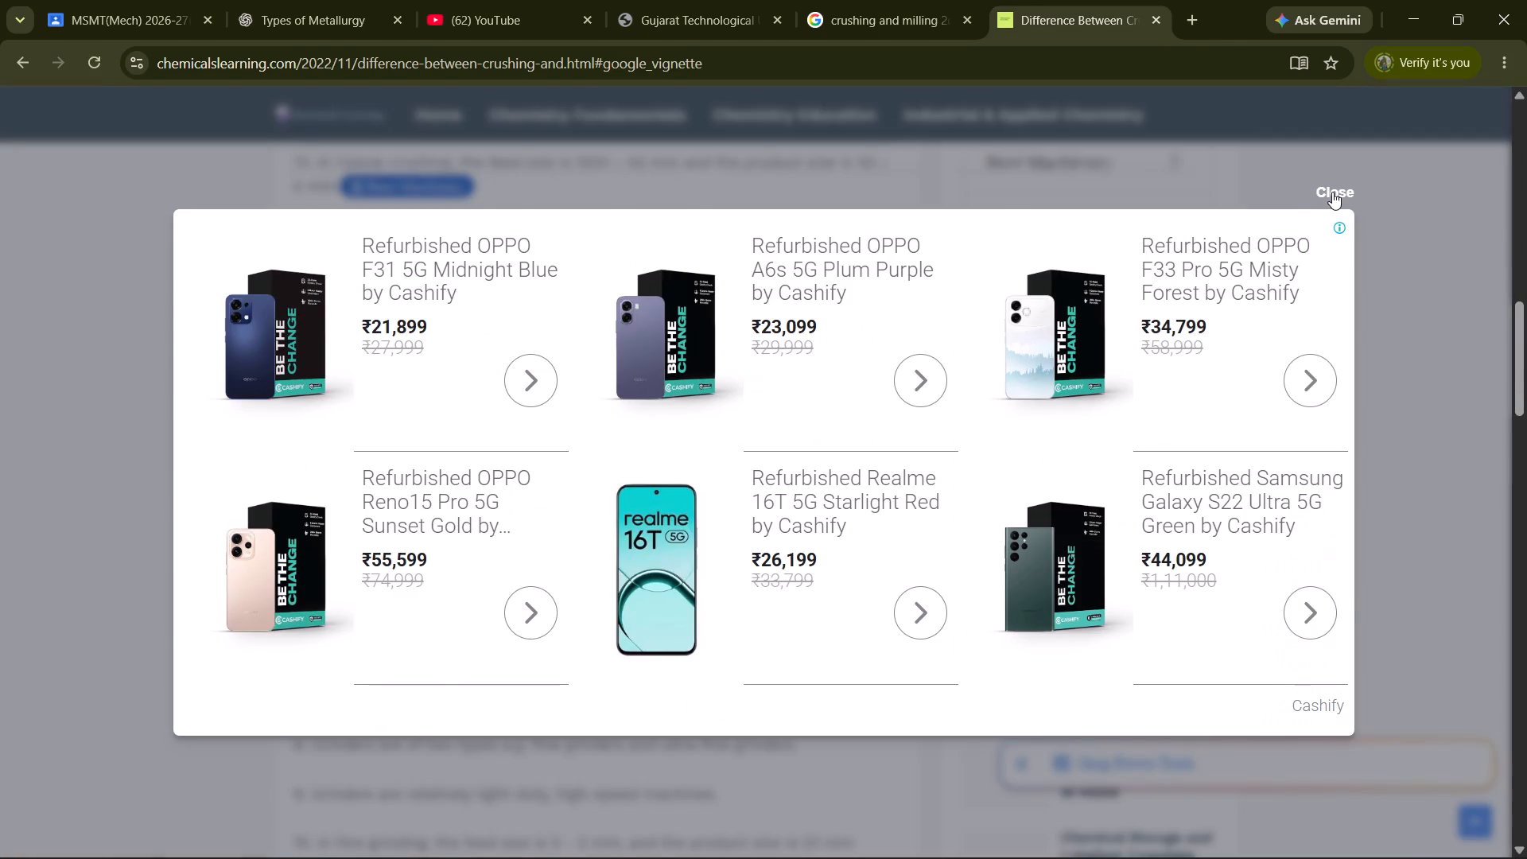
pyautogui.rightClick(852, 345)
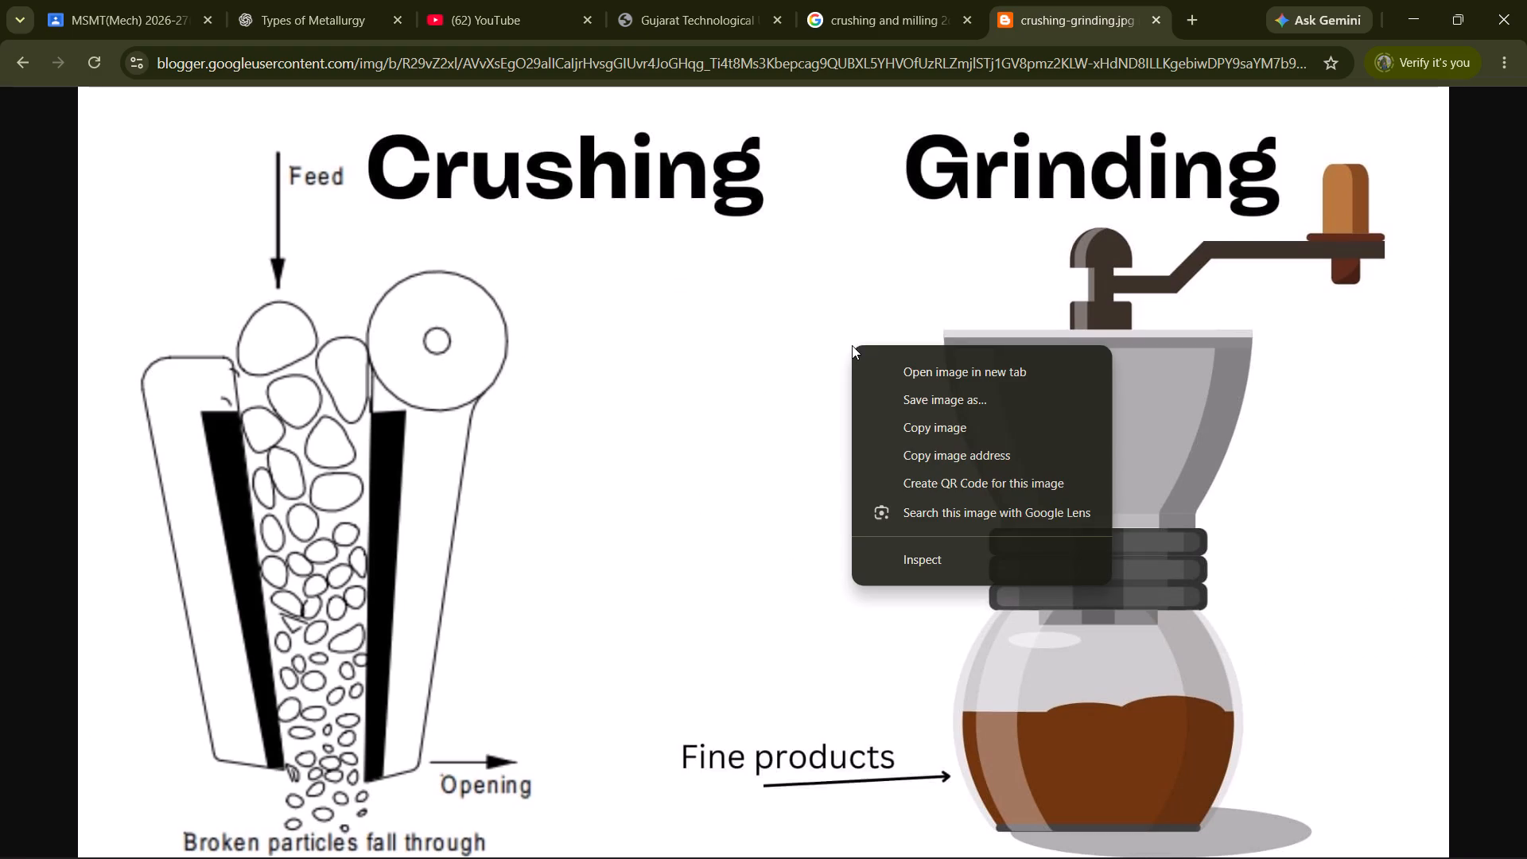
pyautogui.click(999, 433)
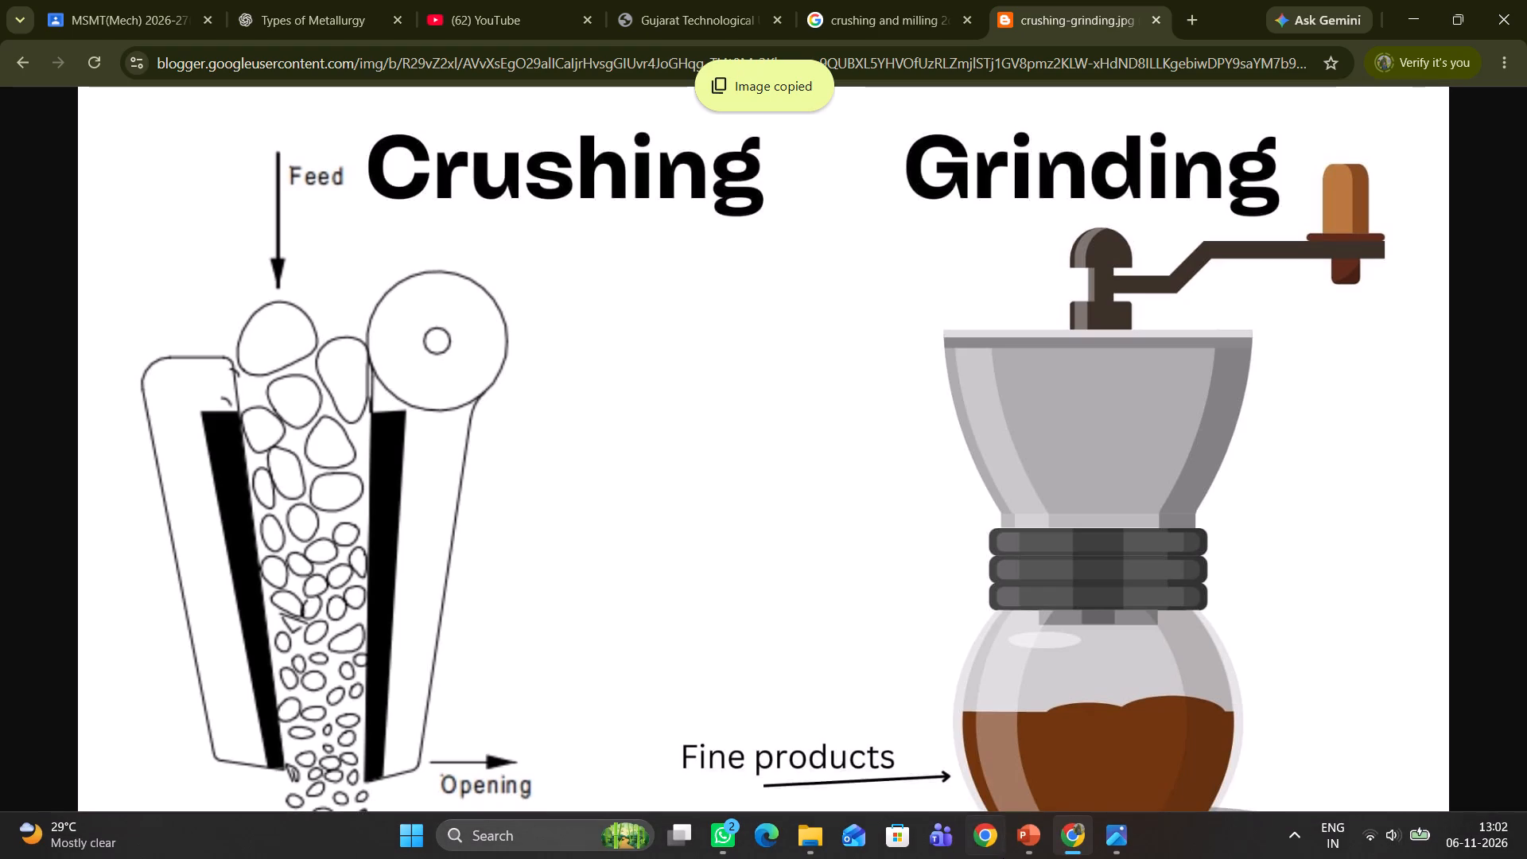
# Switch to PowerPoint, paste the diagram onto the "Crushing & Milling Process" slide and shrink it into the slide's upper right corner.
pyautogui.click(1032, 840)
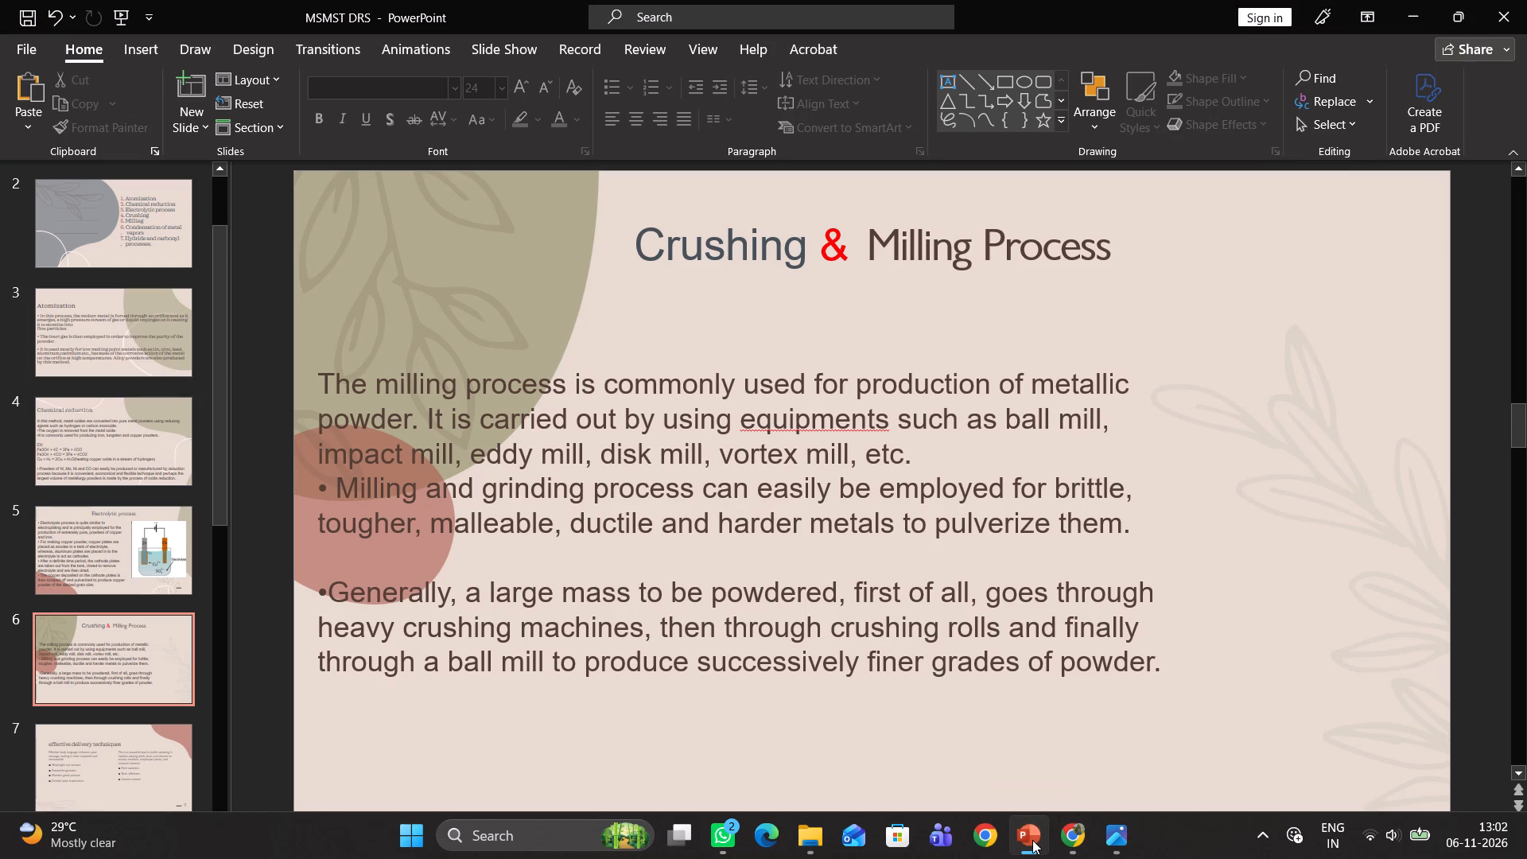
pyautogui.hotkey('ctrl', 'v')
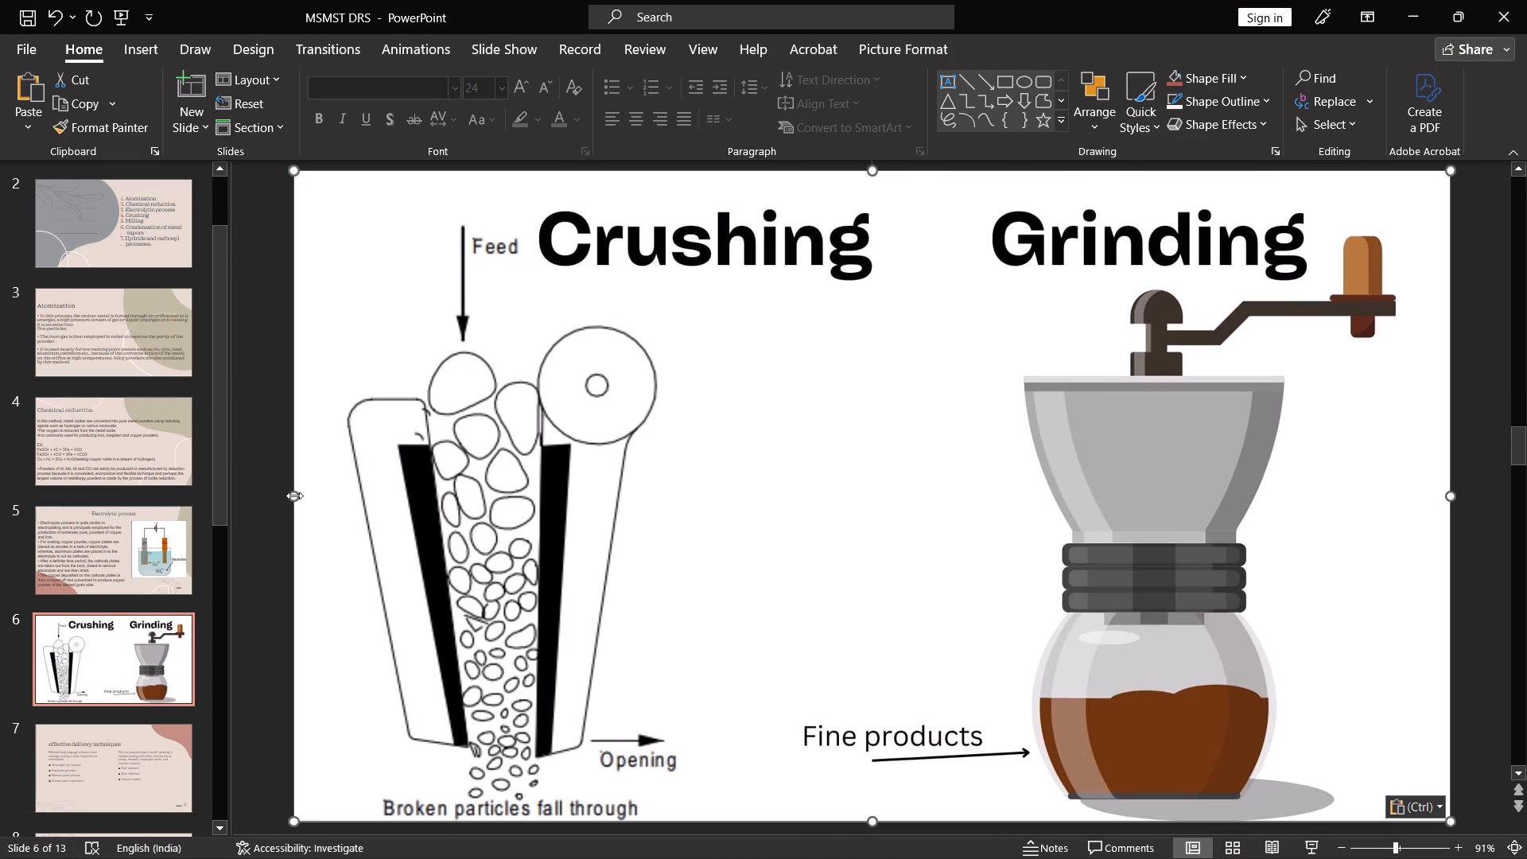
pyautogui.moveTo(294, 496); pyautogui.dragTo(1121, 510)
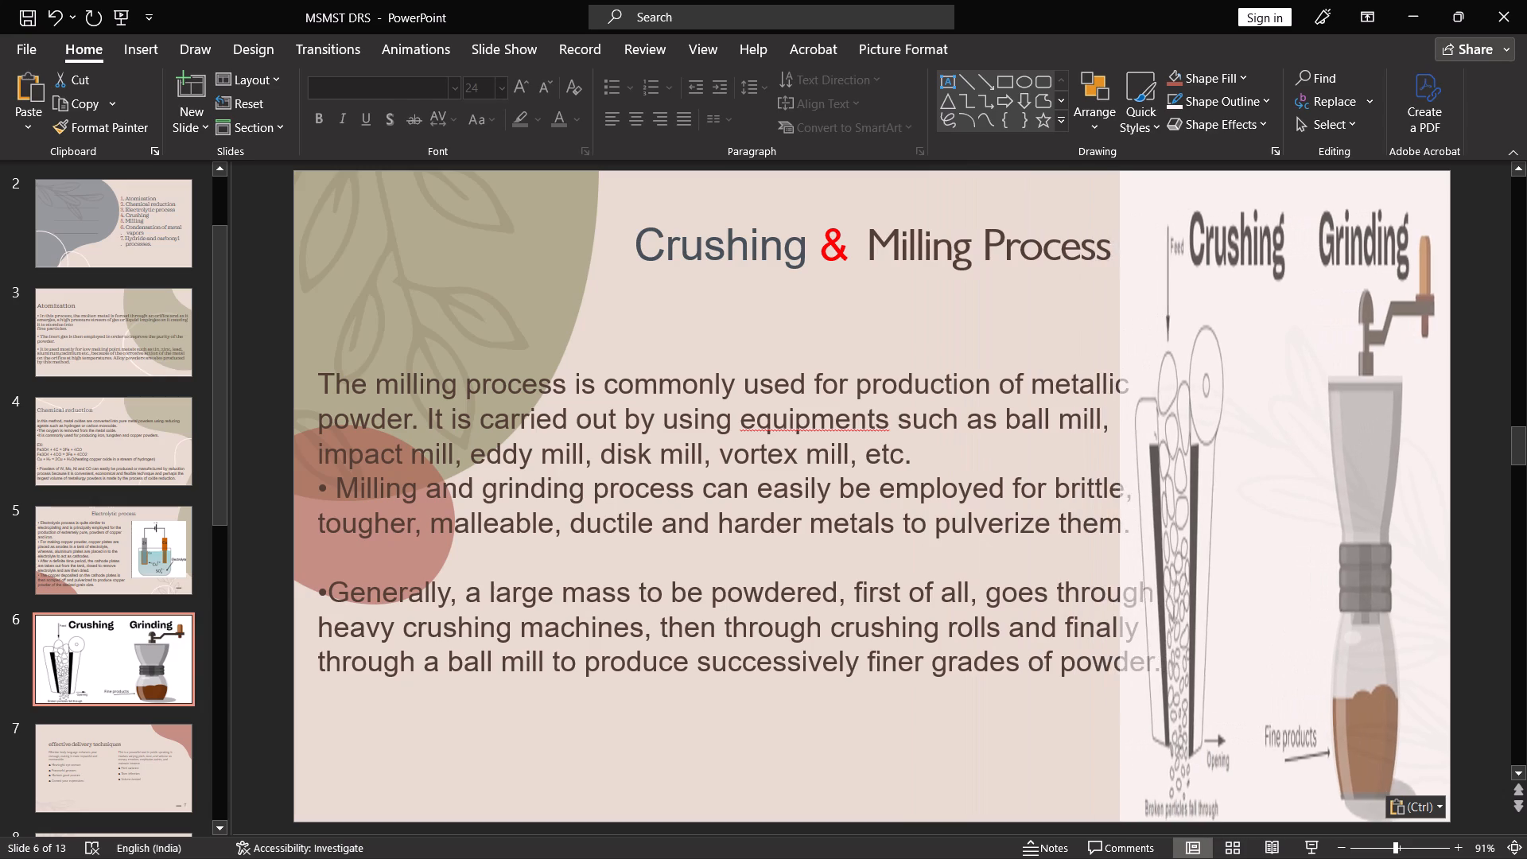
pyautogui.moveTo(1121, 510); pyautogui.dragTo(1087, 518)
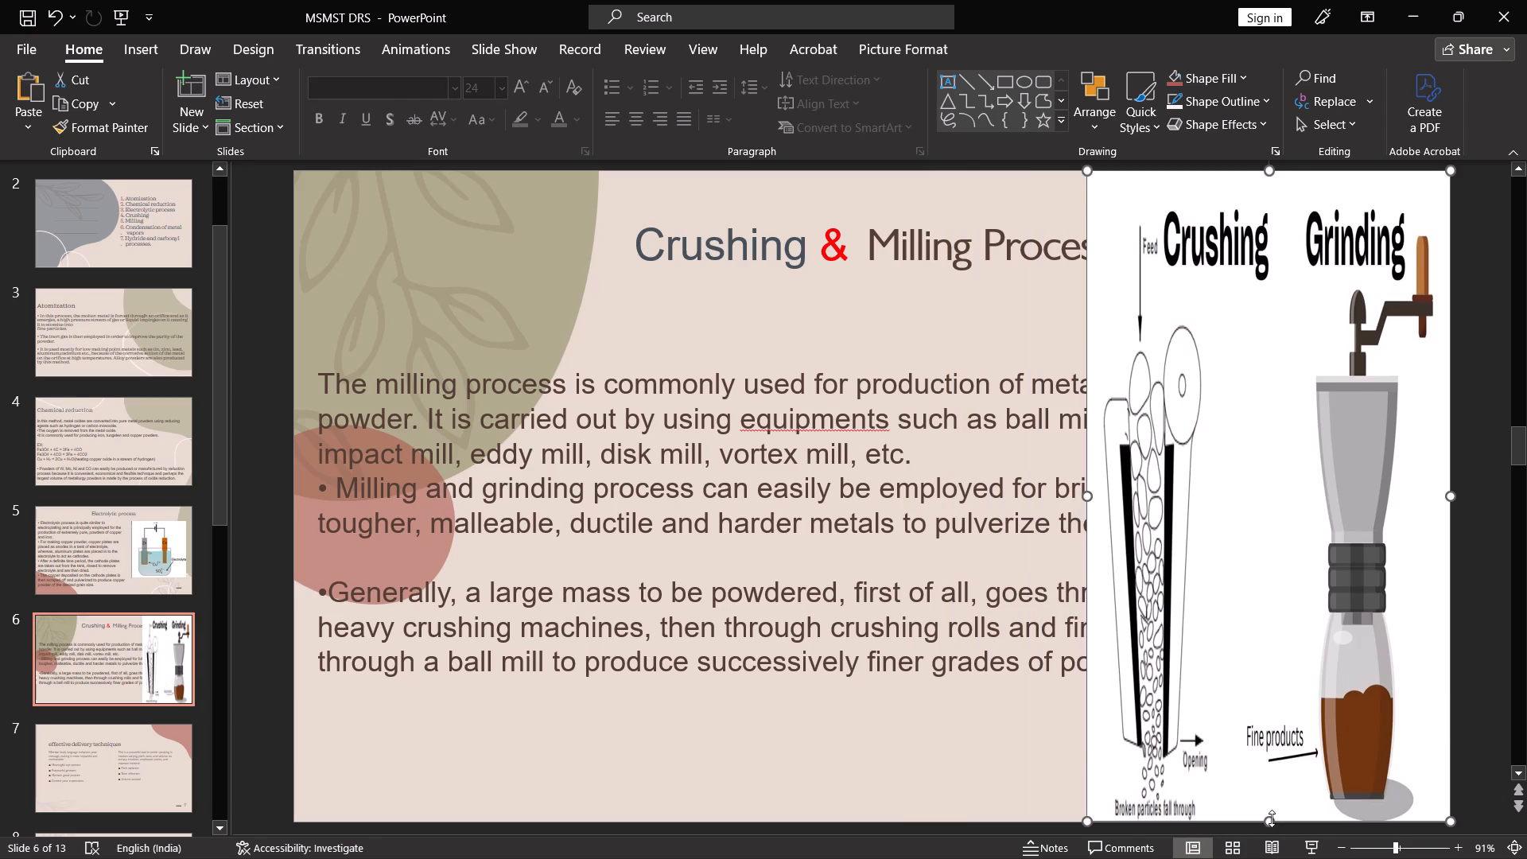
pyautogui.moveTo(1272, 818); pyautogui.dragTo(1232, 422)
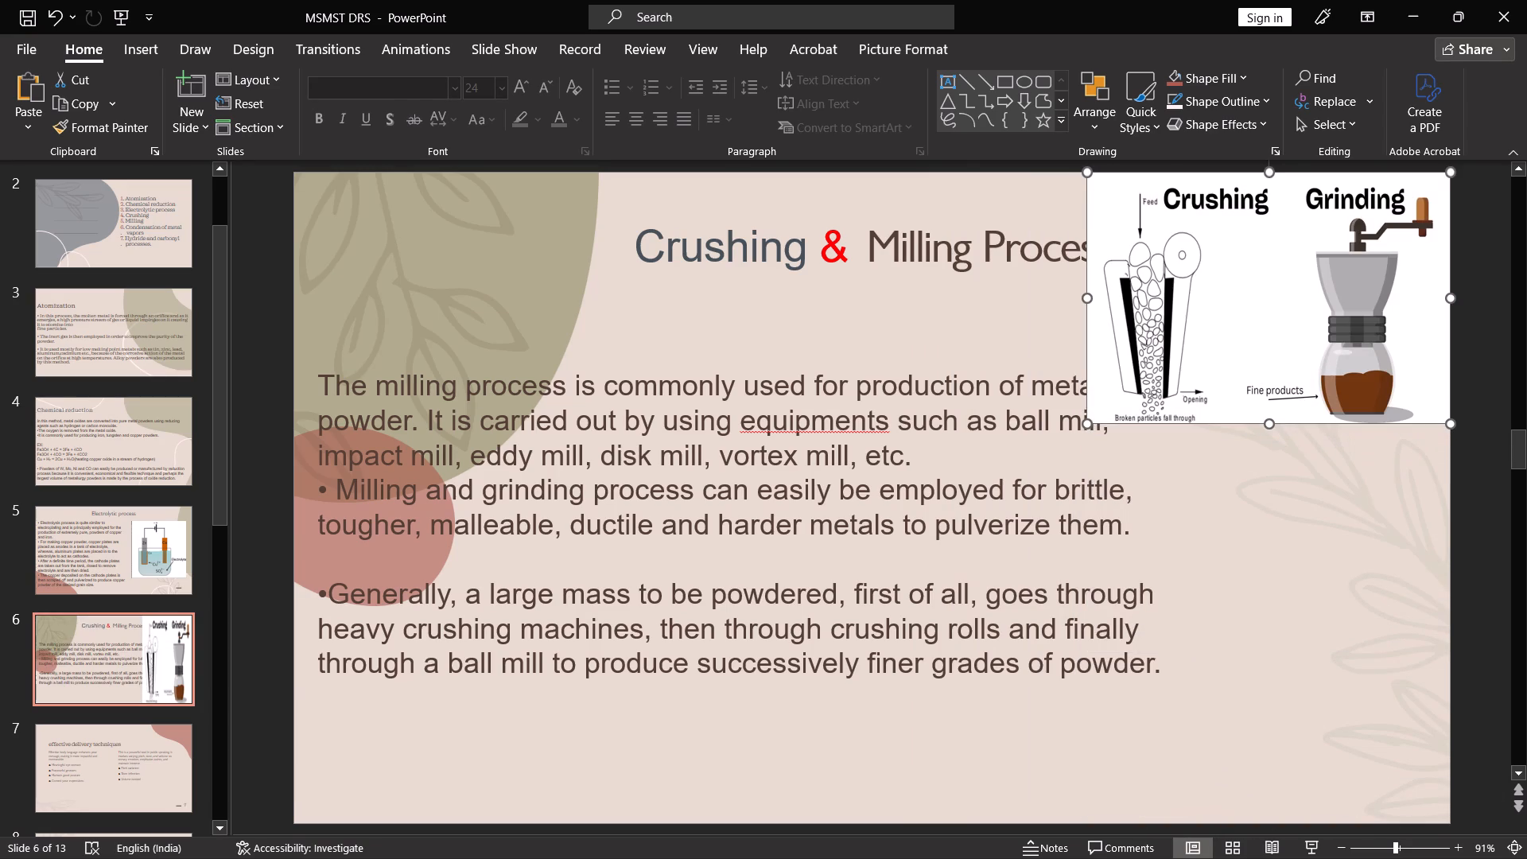
# Move the body text box up so it sits just beneath the "Crushing & Milling Process" title.
pyautogui.click(1003, 510)
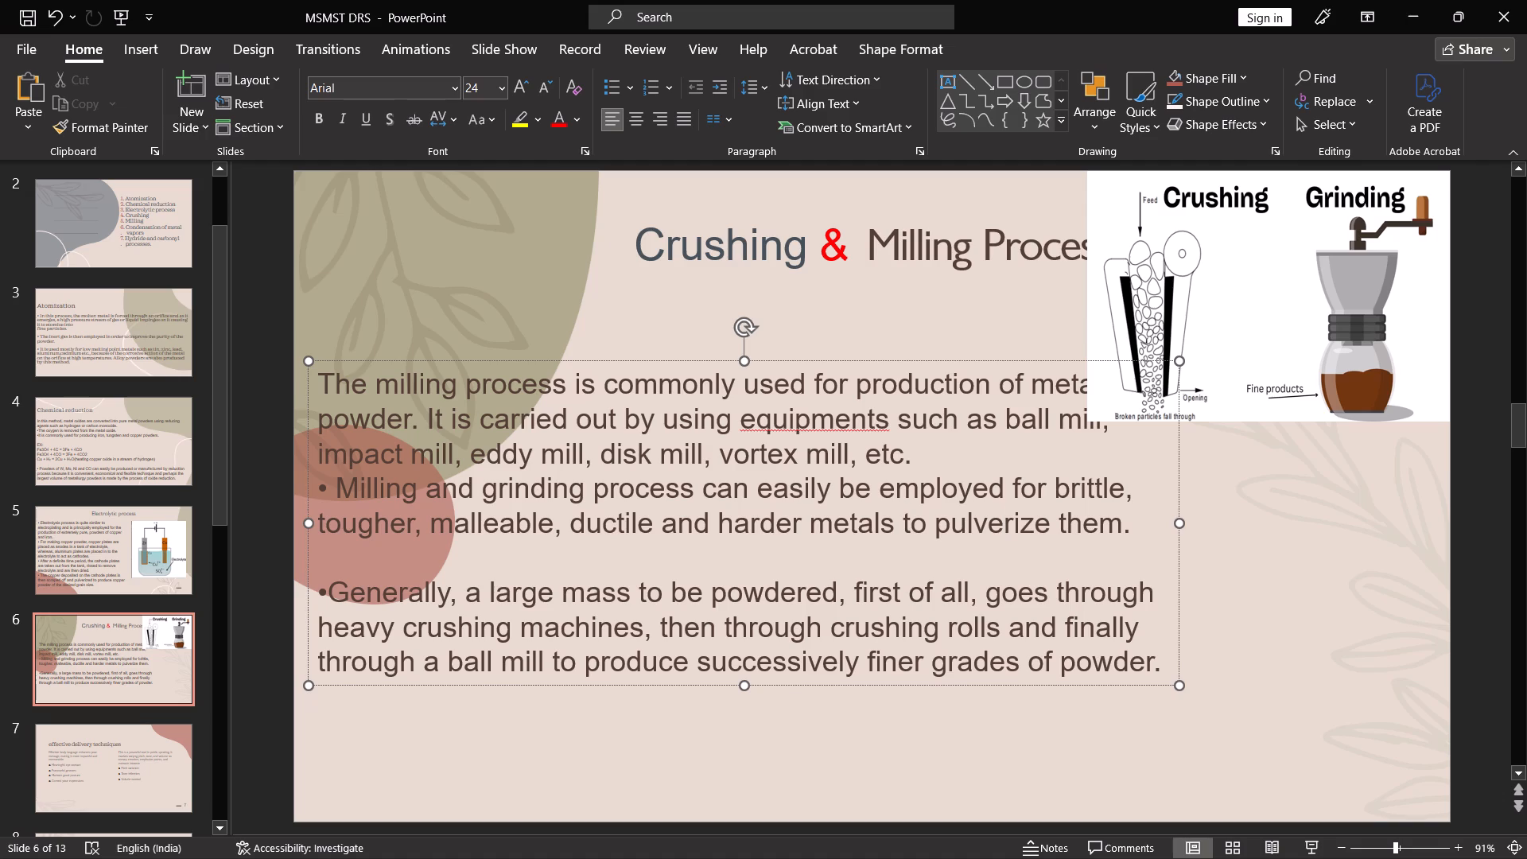
pyautogui.moveTo(775, 360); pyautogui.dragTo(771, 294)
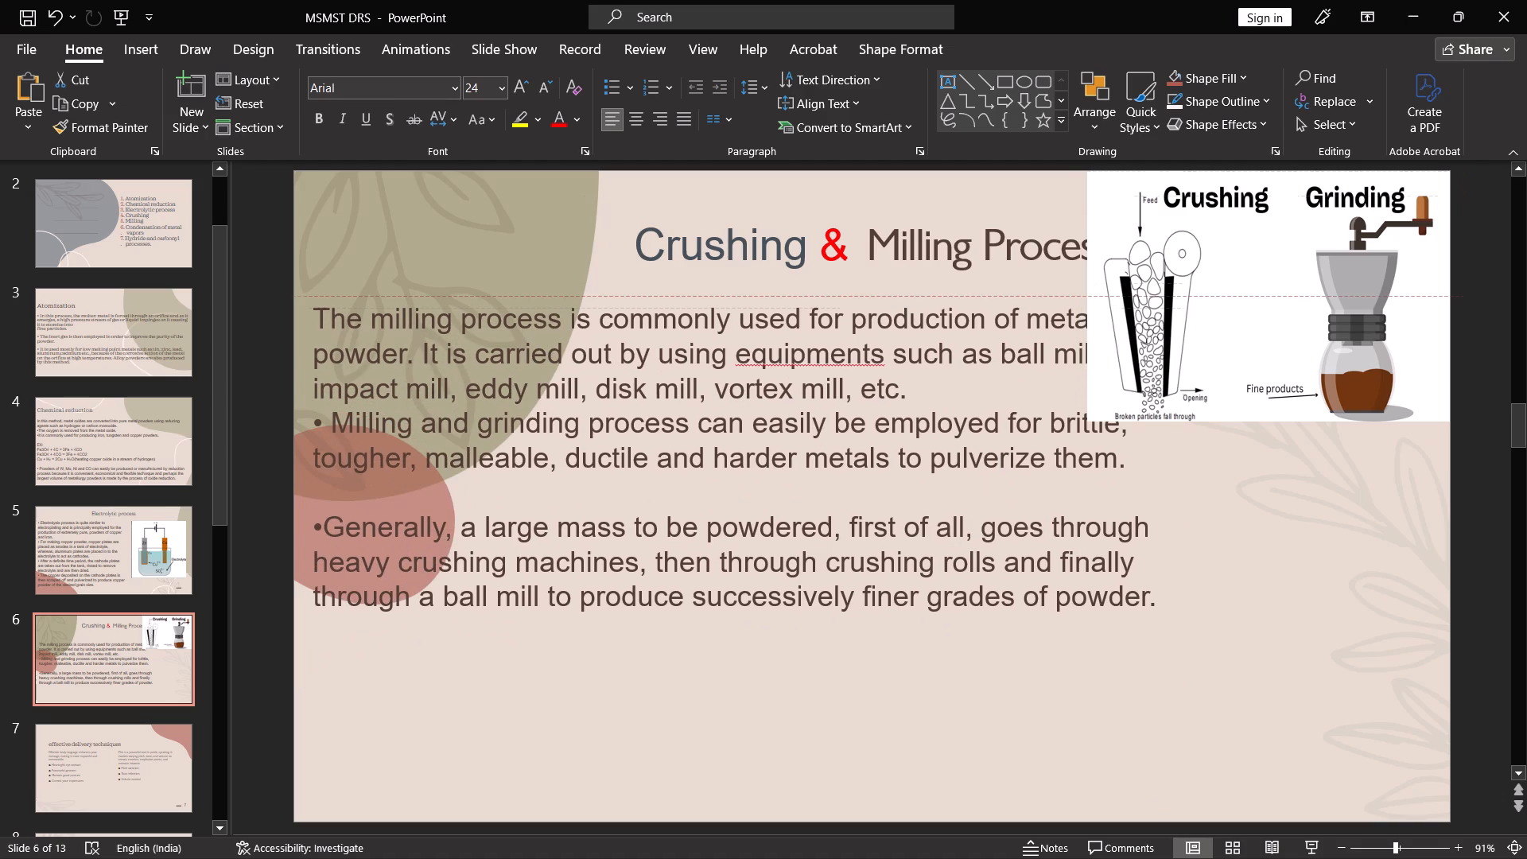
pyautogui.moveTo(771, 294); pyautogui.dragTo(771, 309)
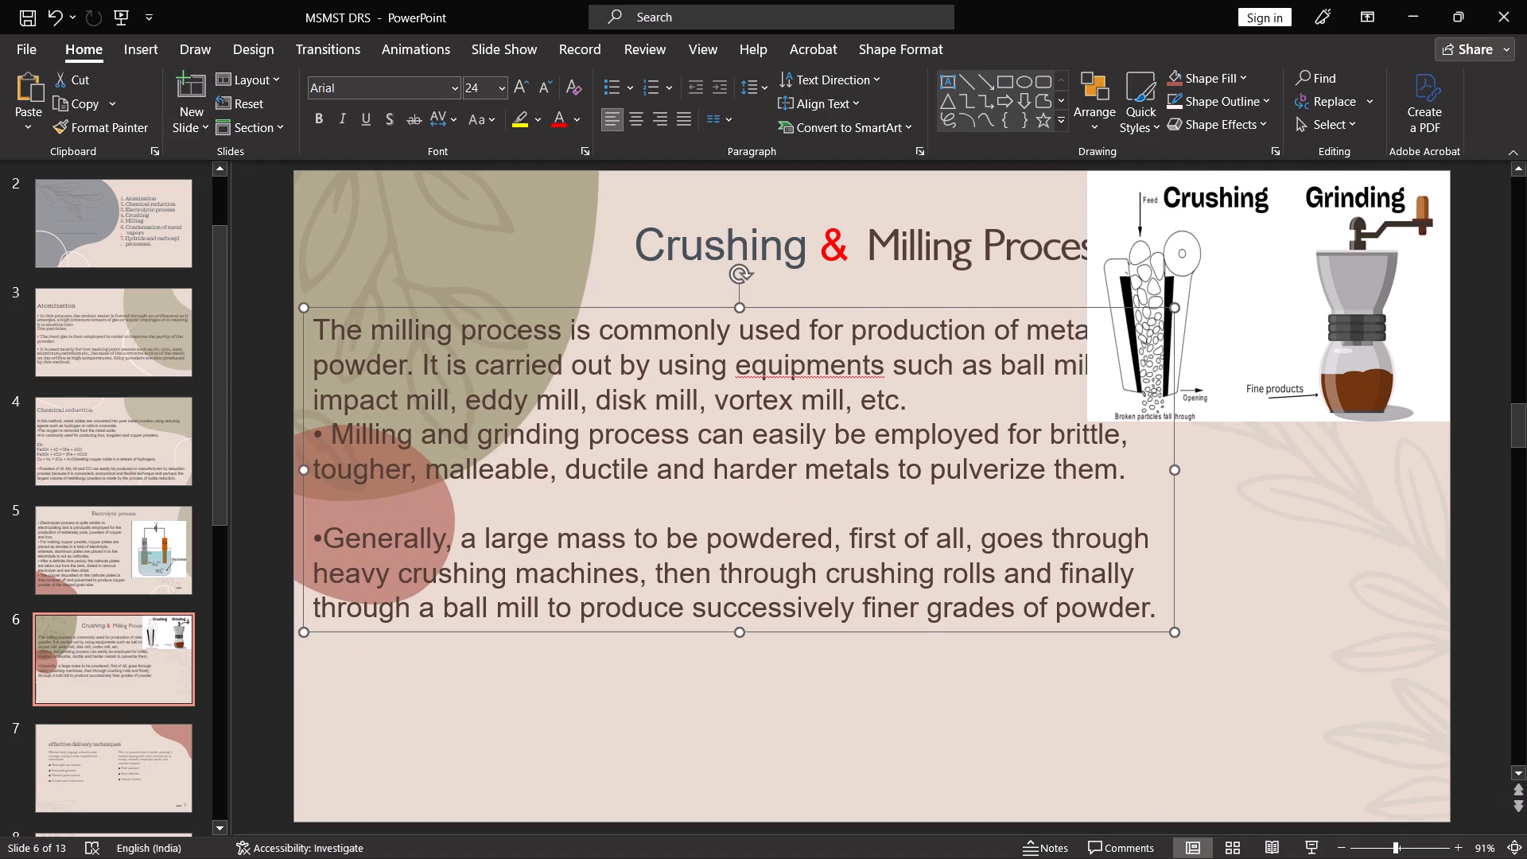
# Shrink the crushing and grinding picture further and place it at the bottom of the slide, below the body text.
pyautogui.moveTo(1246, 334); pyautogui.dragTo(1291, 644)
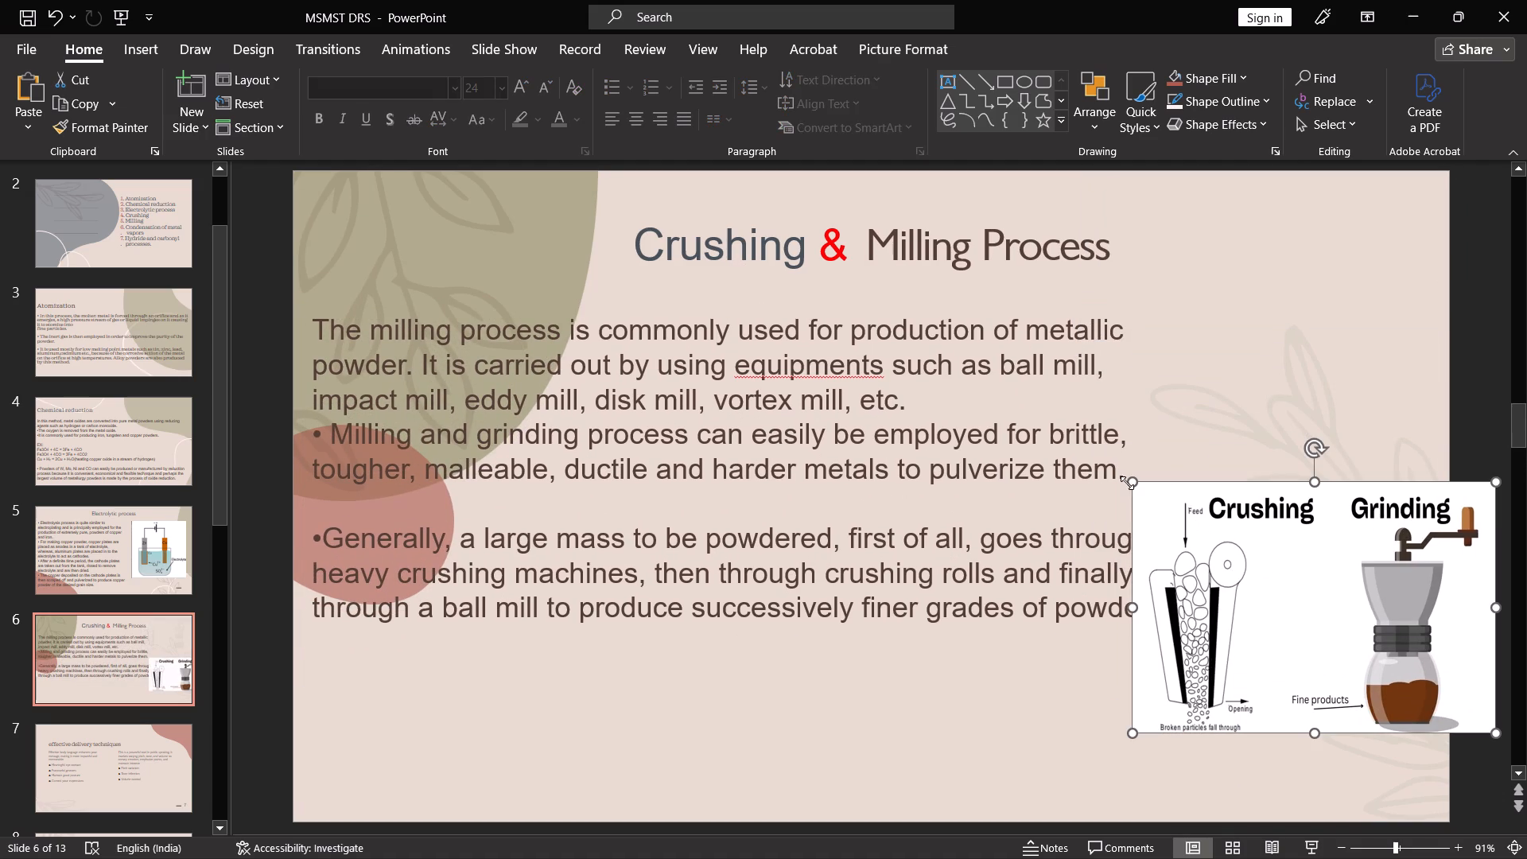
pyautogui.moveTo(1127, 480); pyautogui.dragTo(1260, 592)
pyautogui.moveTo(1307, 648); pyautogui.dragTo(914, 736)
# Nudge the body text box slightly up and widen it to the slide's right edge.
pyautogui.click(1116, 421)
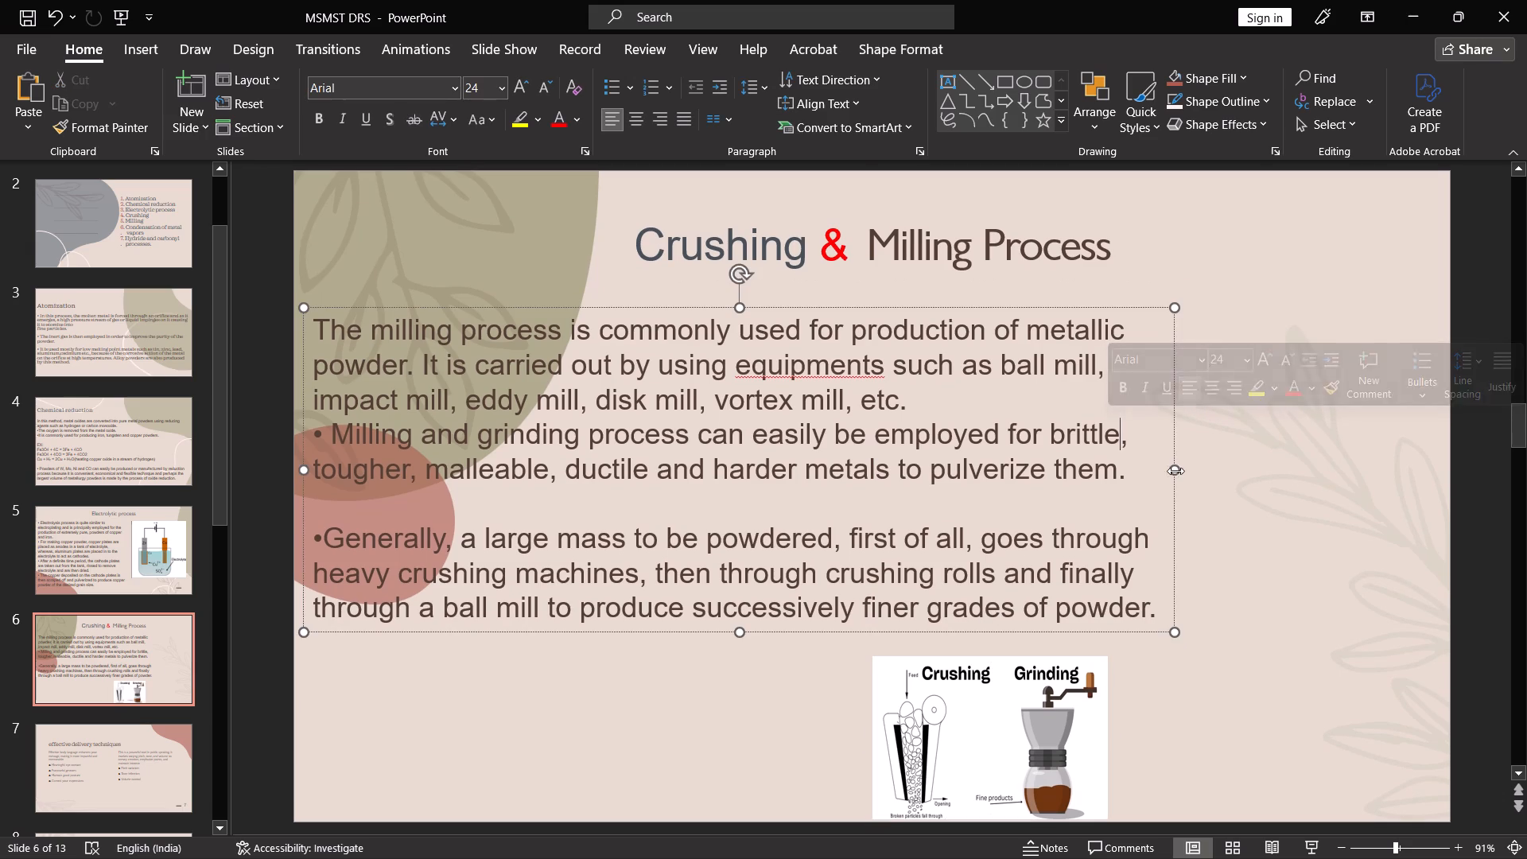
pyautogui.moveTo(1175, 478); pyautogui.dragTo(1176, 471)
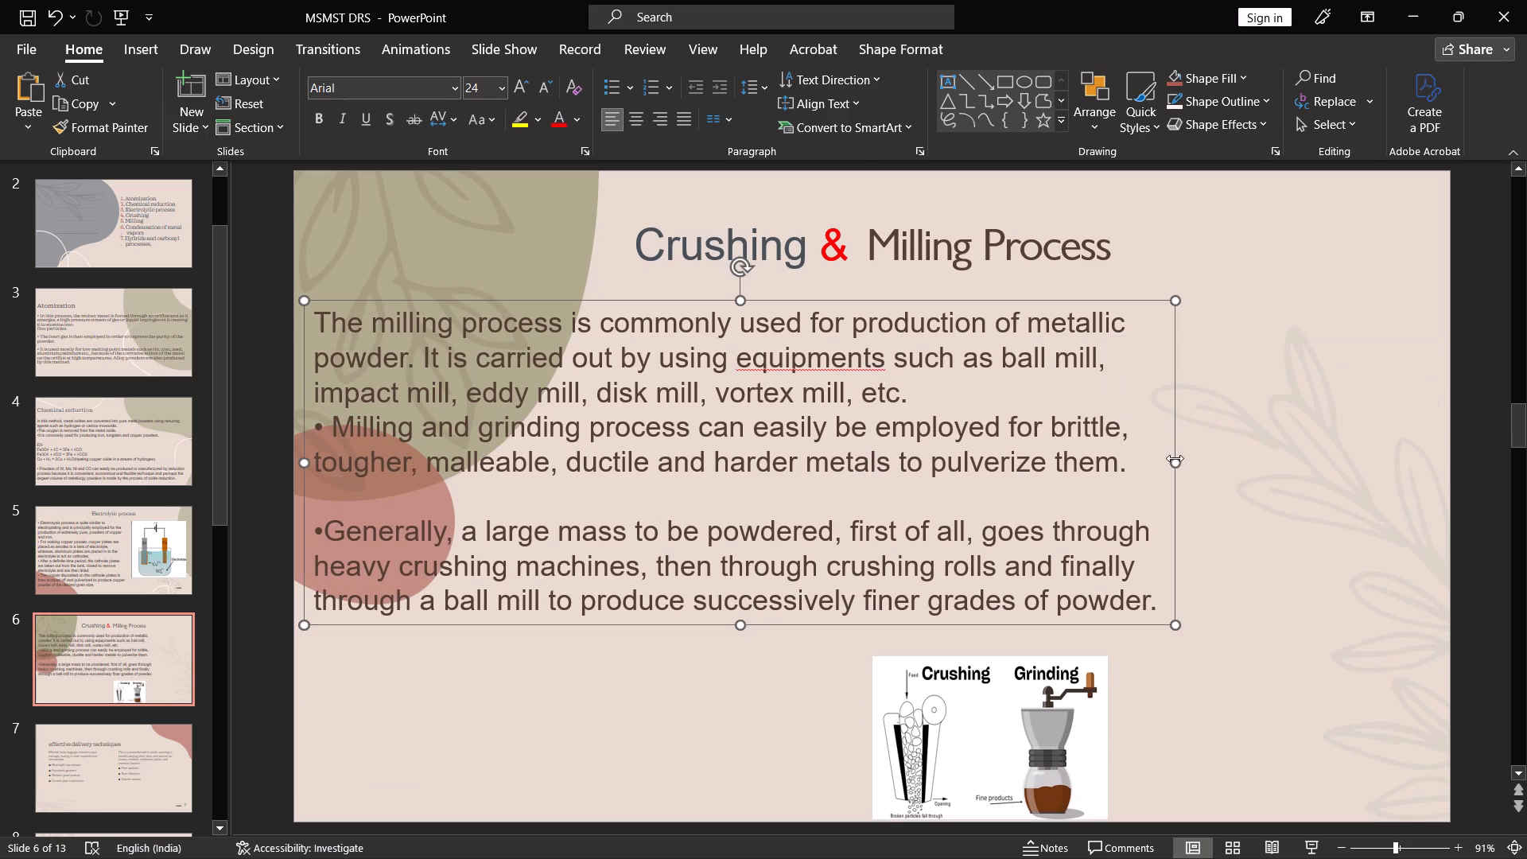
pyautogui.moveTo(1175, 465); pyautogui.dragTo(1432, 447)
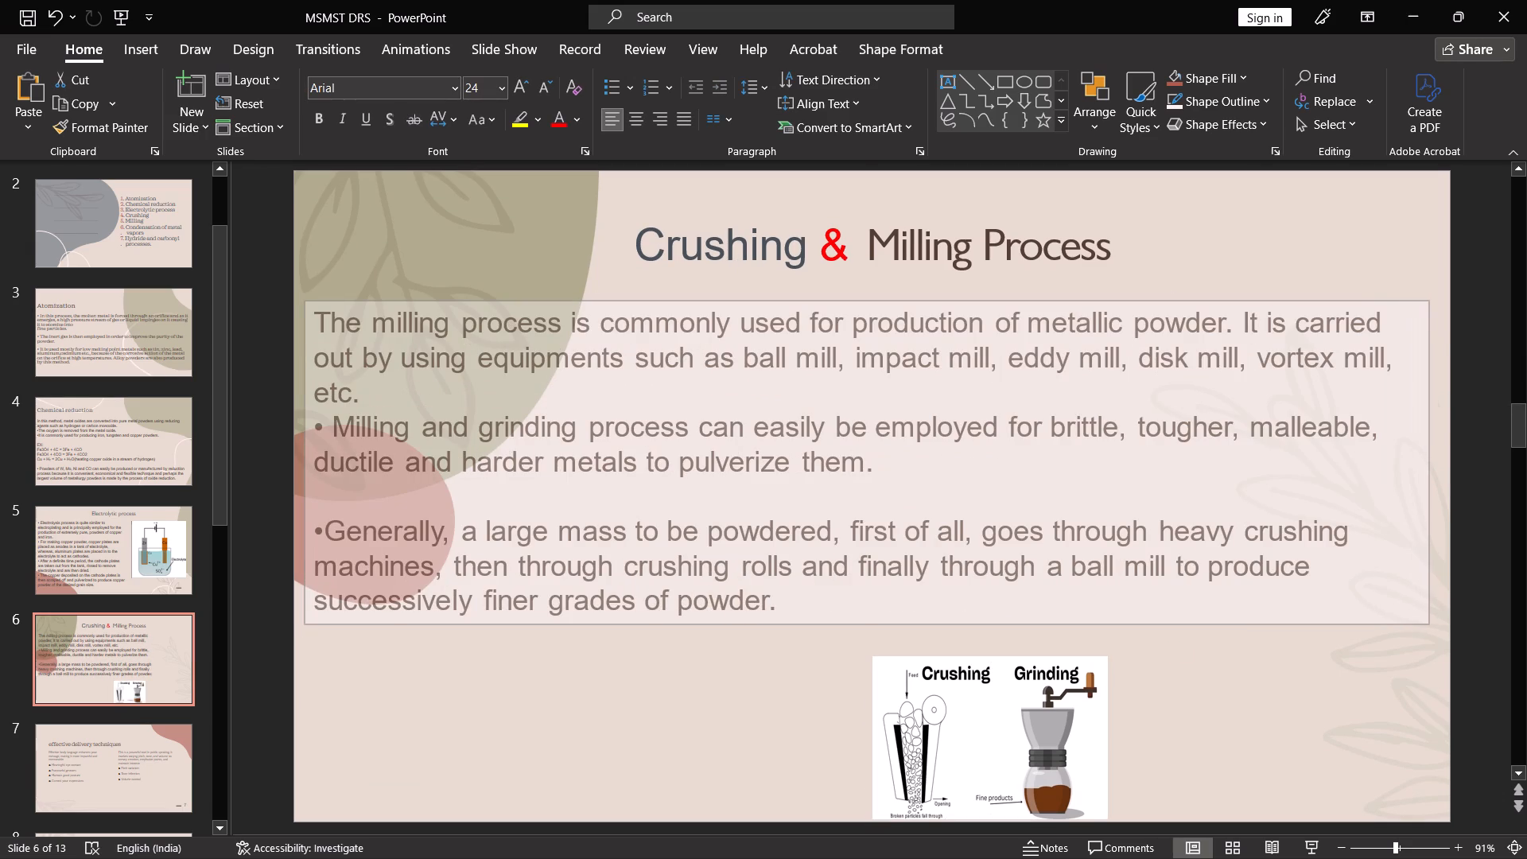
pyautogui.moveTo(1432, 447); pyautogui.dragTo(1447, 445)
# Enlarge the crushing and grinding picture to fill the space below the body text, and centre it roughly on the slide.
pyautogui.click(1046, 694)
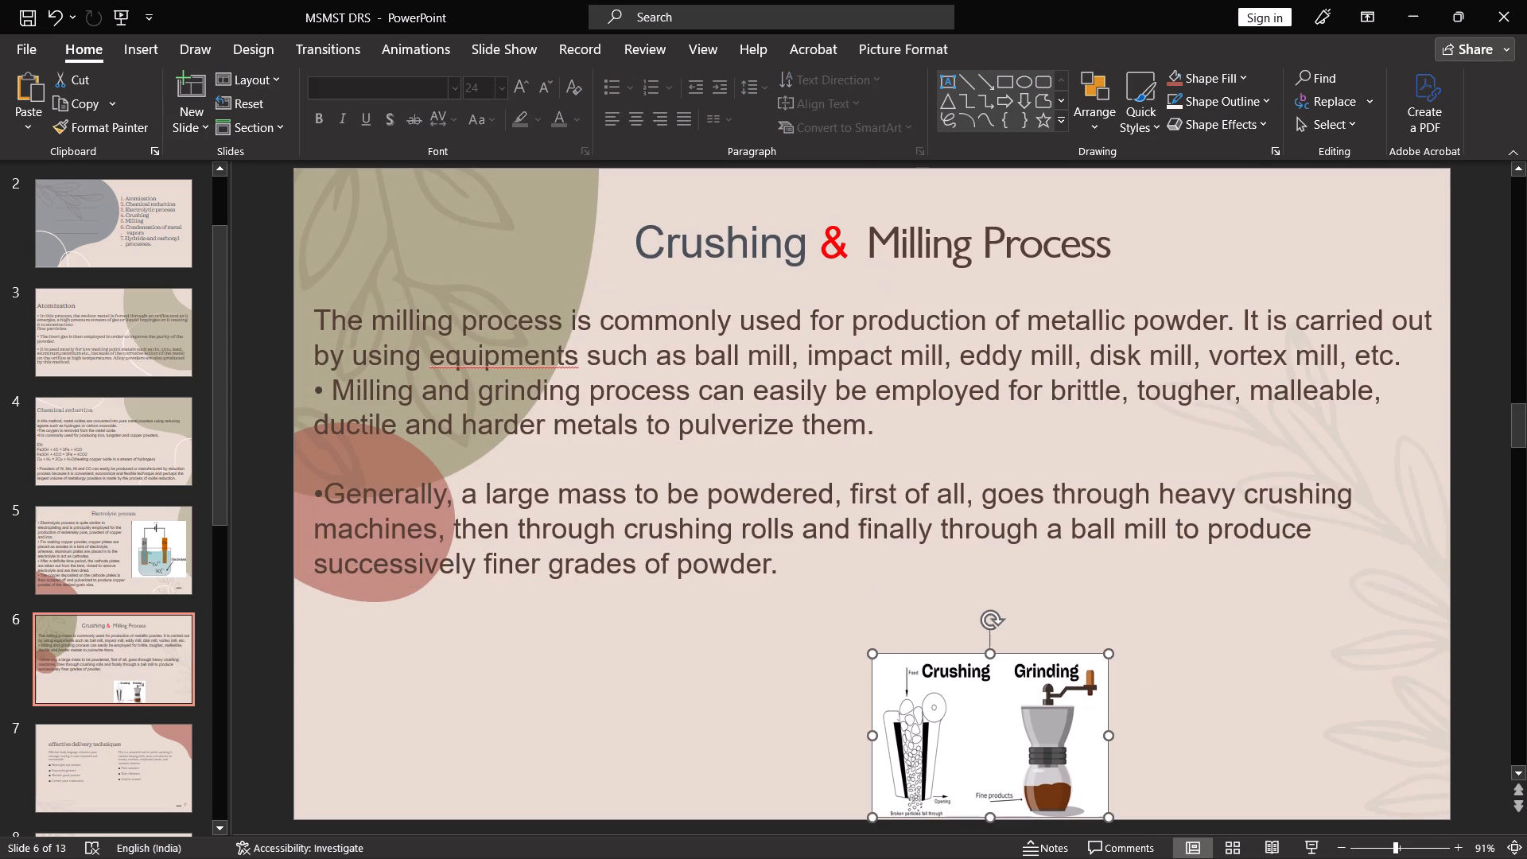
pyautogui.moveTo(874, 742); pyautogui.dragTo(530, 692)
pyautogui.moveTo(820, 660); pyautogui.dragTo(828, 643)
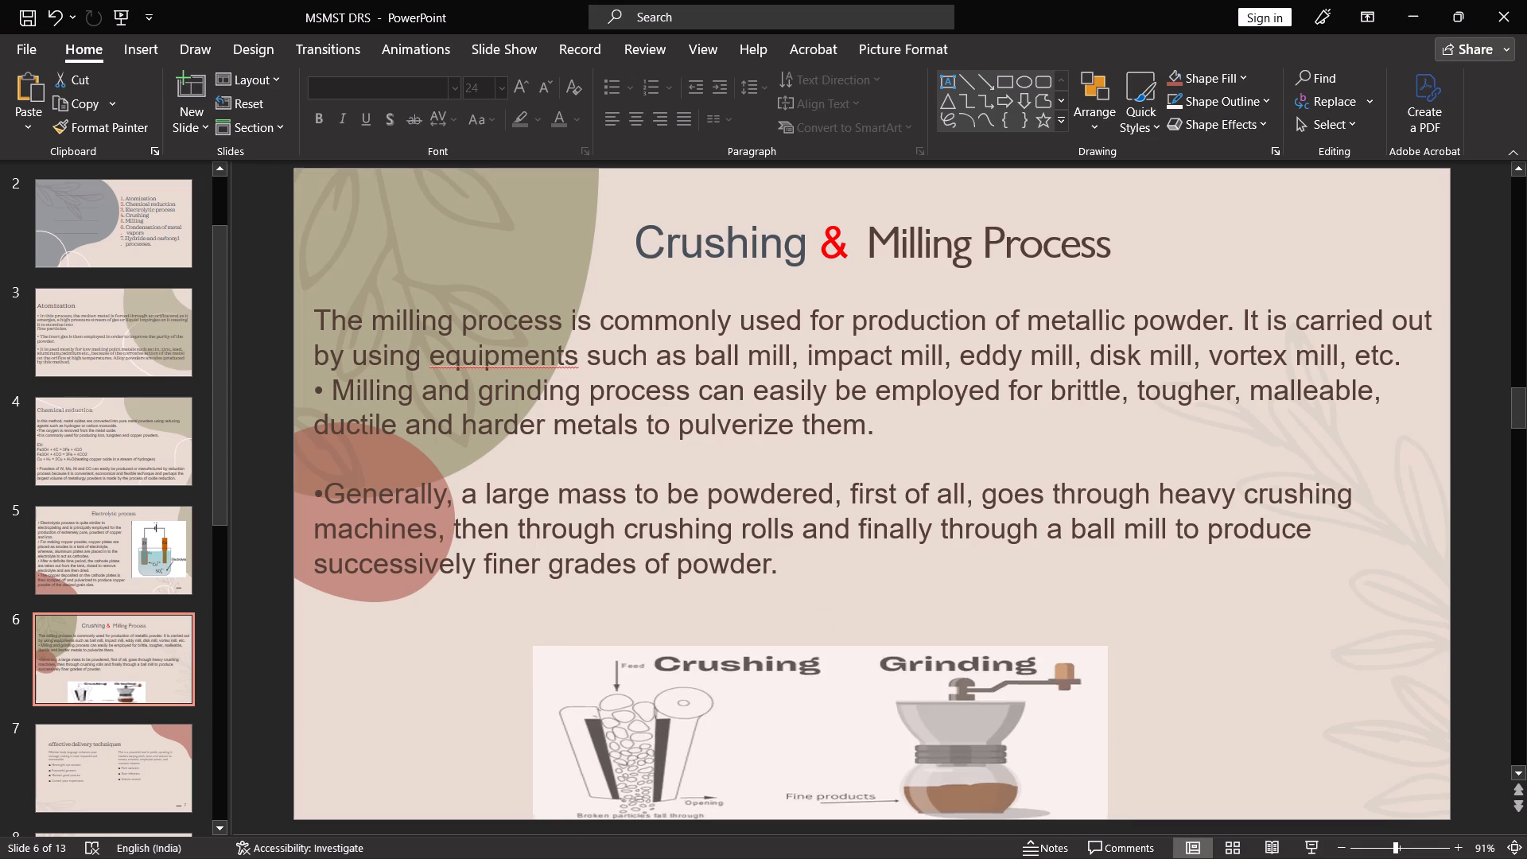
pyautogui.moveTo(828, 643); pyautogui.dragTo(845, 590)
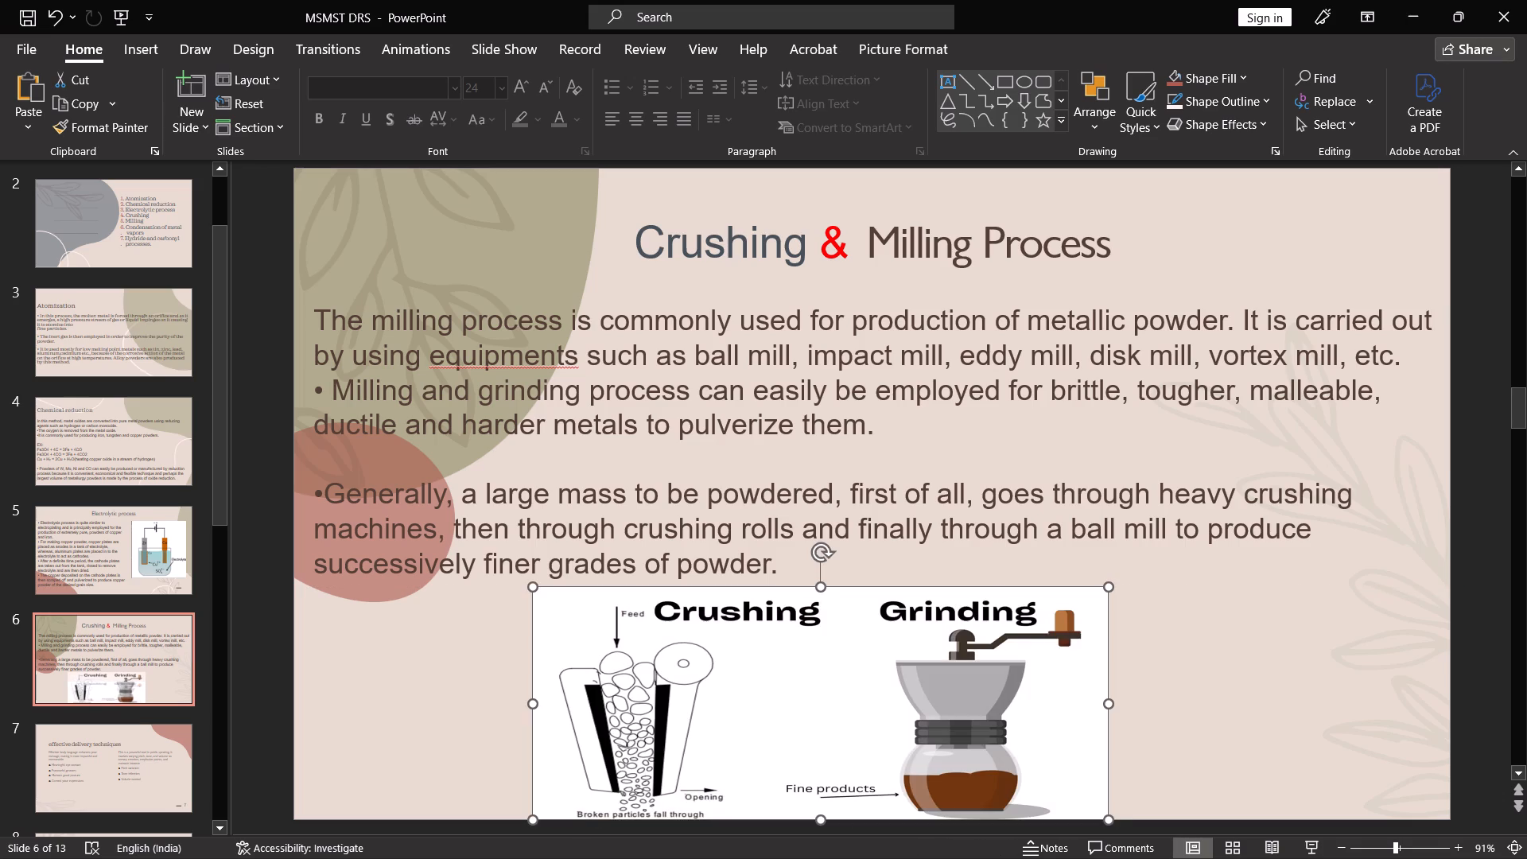
pyautogui.moveTo(806, 685); pyautogui.dragTo(868, 678)
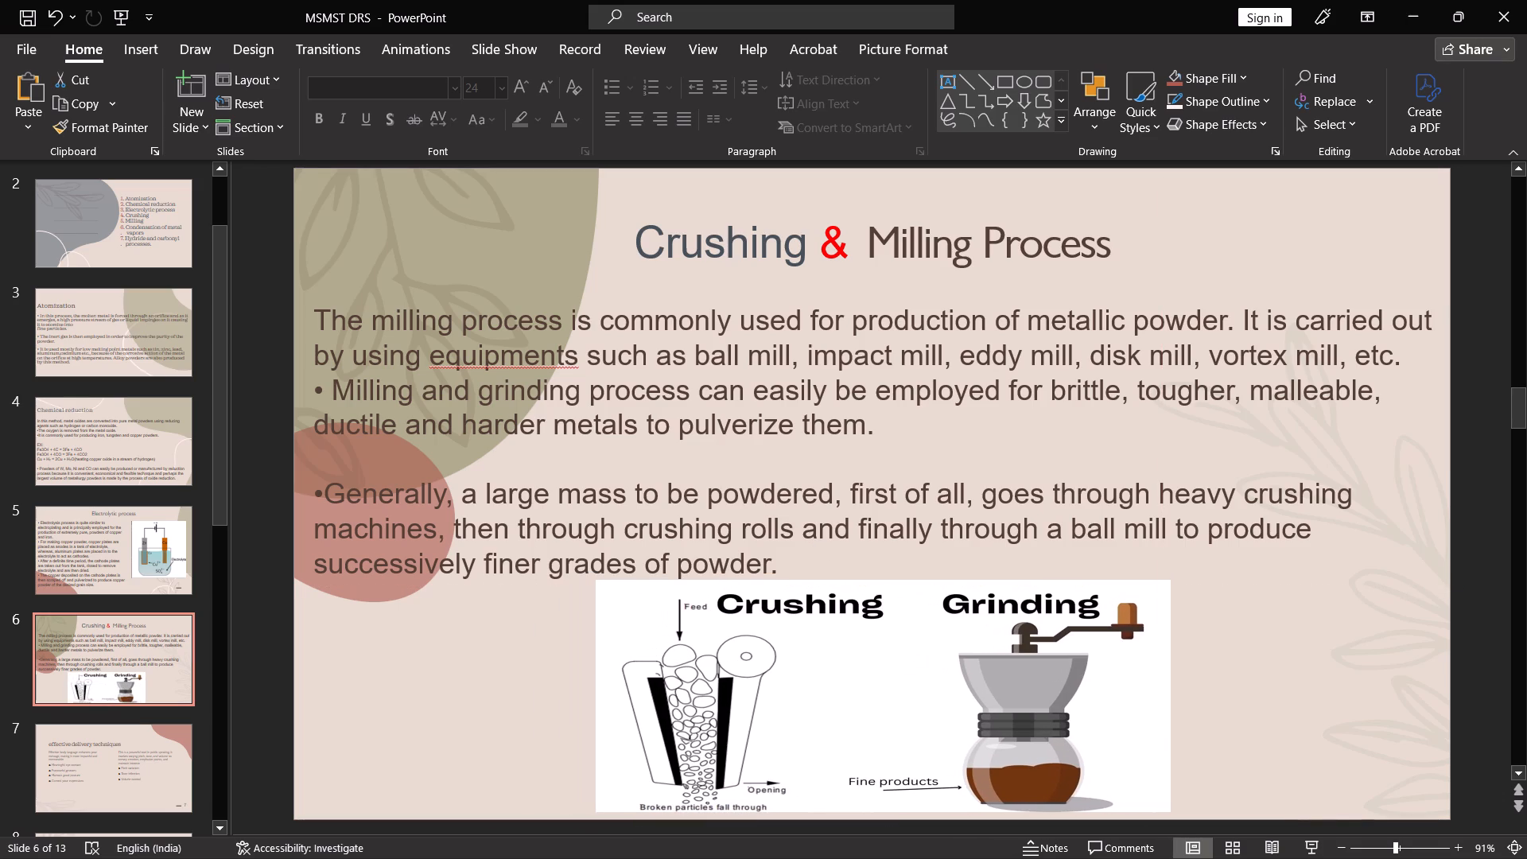
pyautogui.moveTo(868, 678); pyautogui.dragTo(867, 678)
pyautogui.click(479, 695)
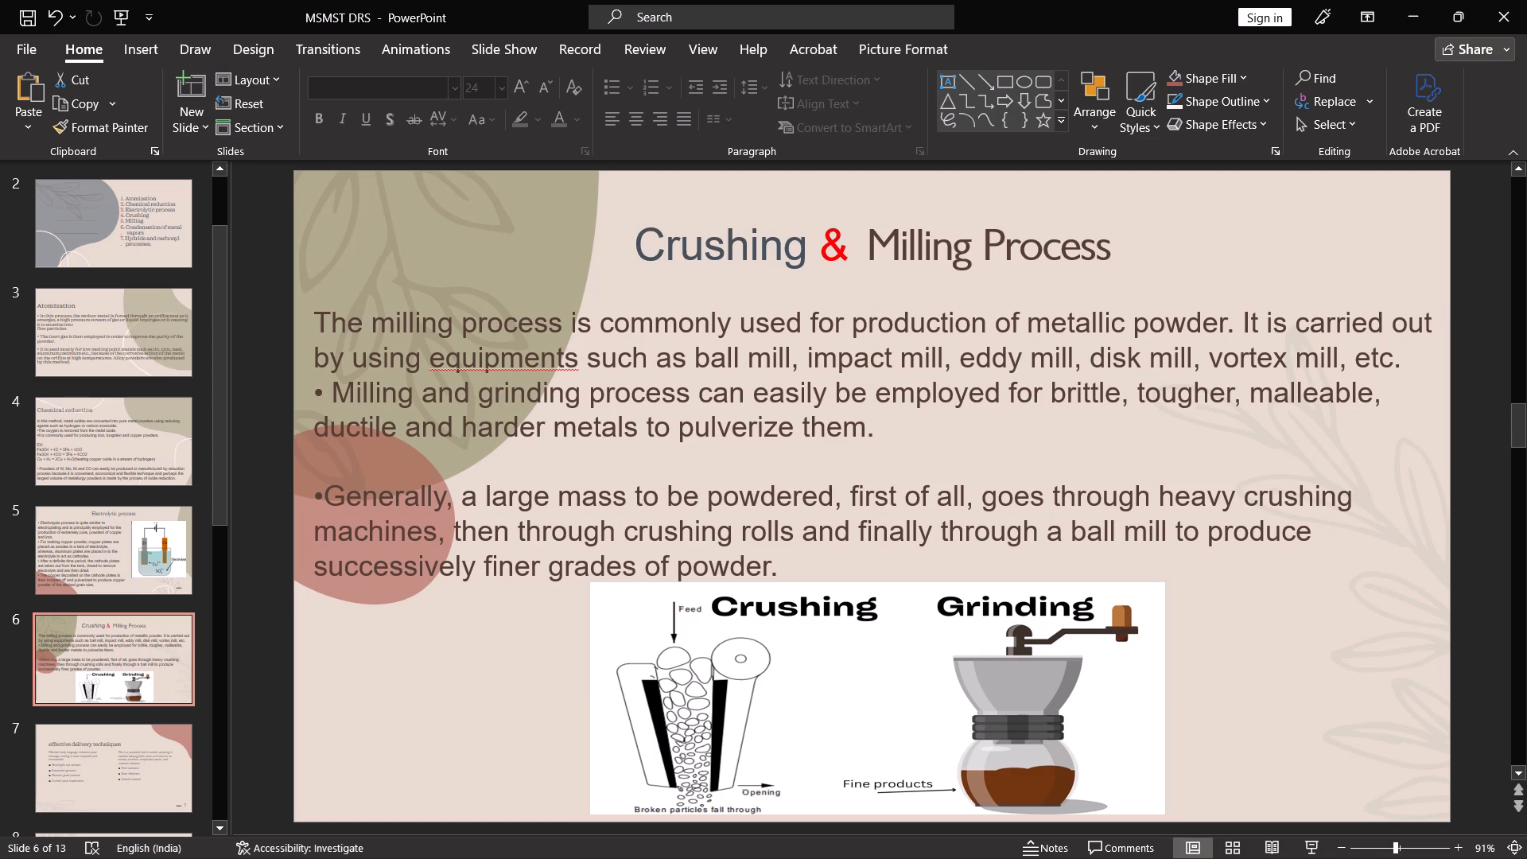
# Delete everything on slide 7: the "effective delivery techniques" title, both text columns, the slide number and the emptied placeholders.
pyautogui.scroll(-2, 907, 459)
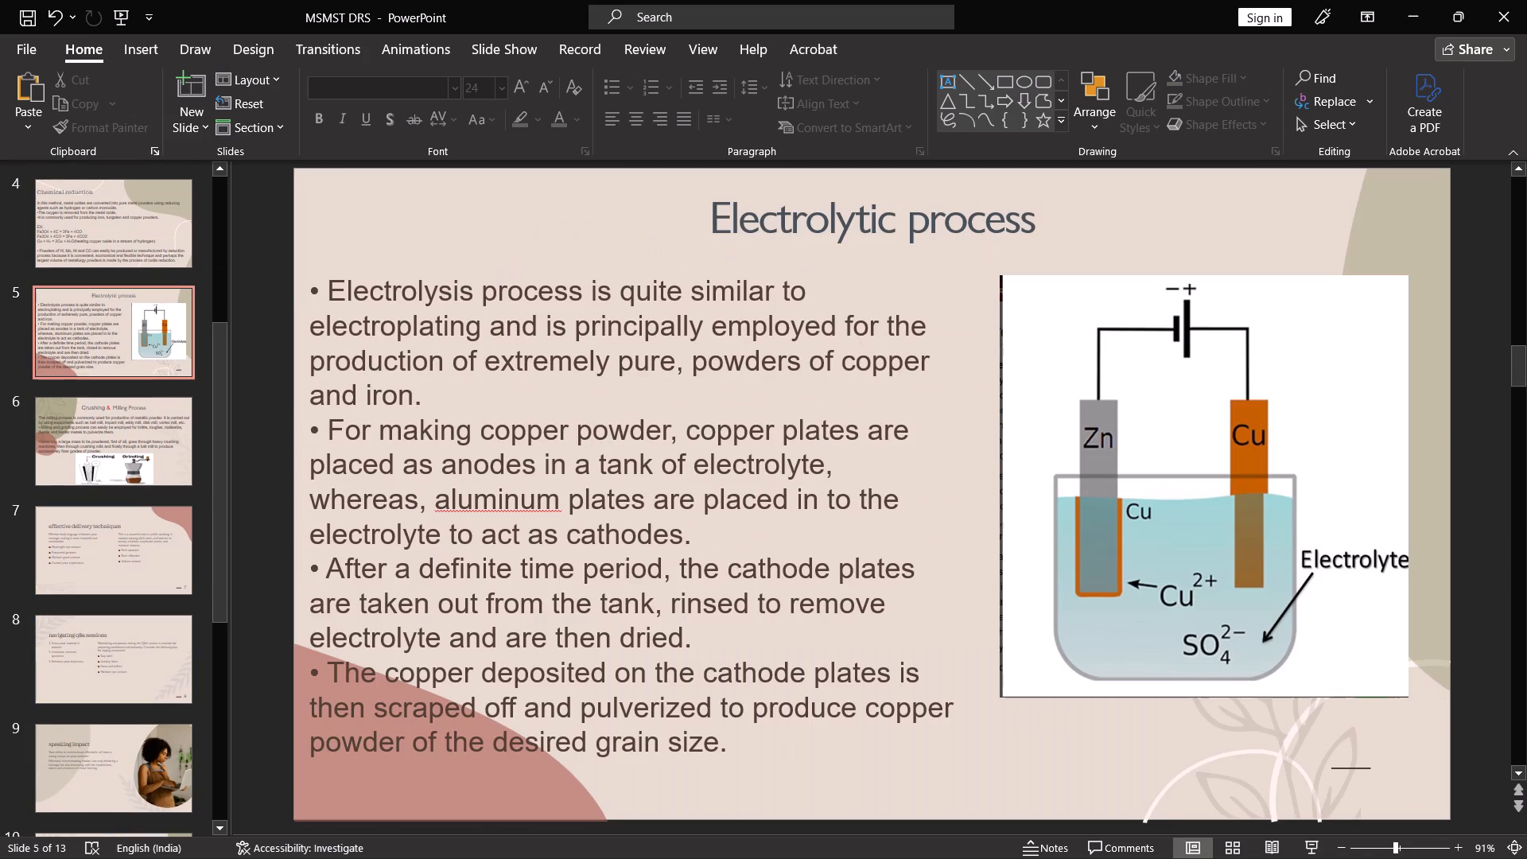
pyautogui.scroll(-1, 907, 459)
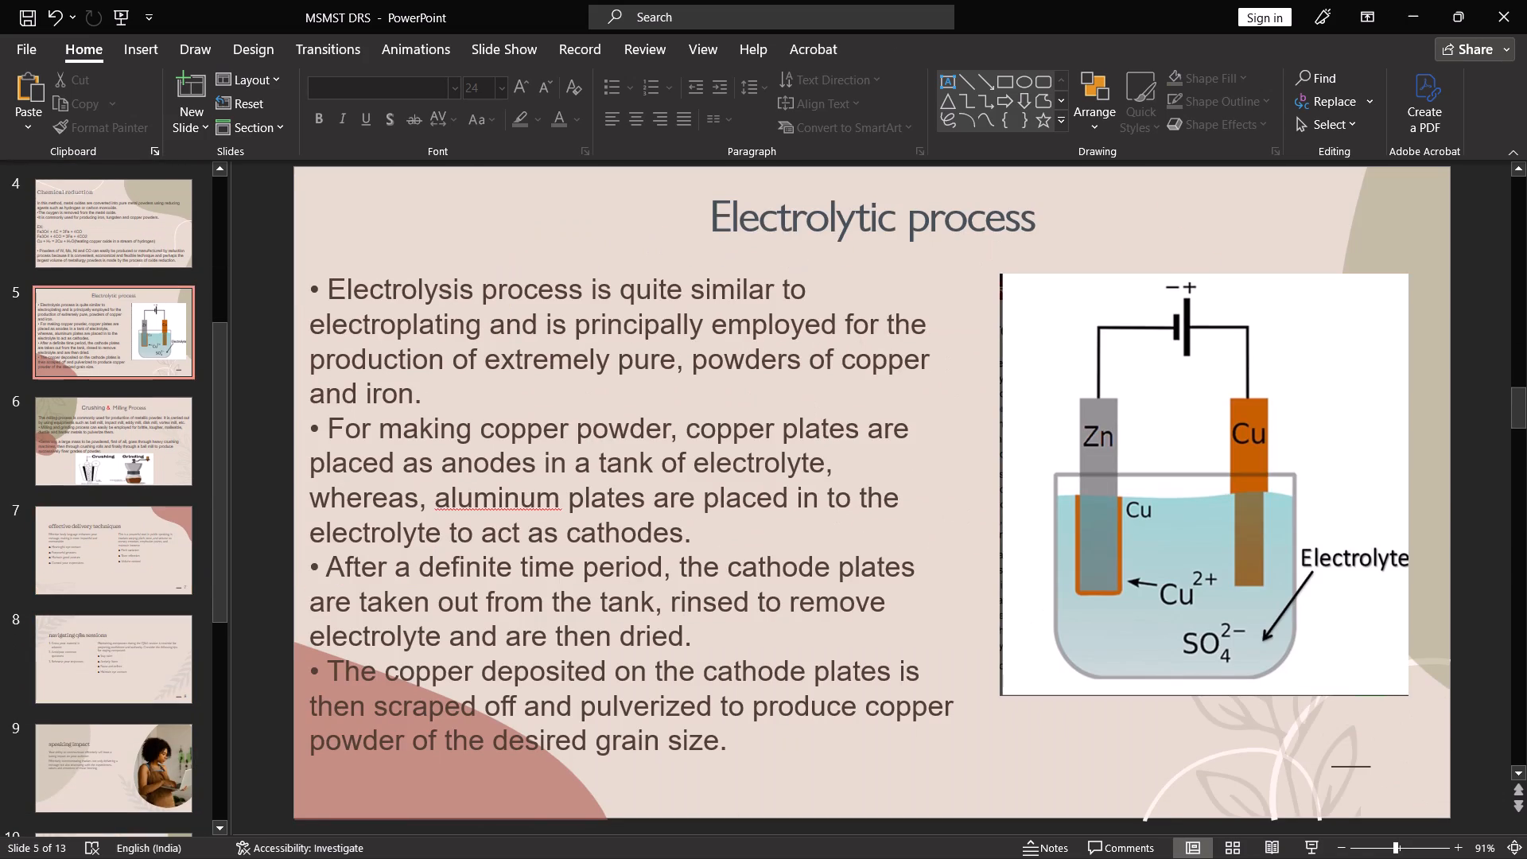
pyautogui.click(56, 464)
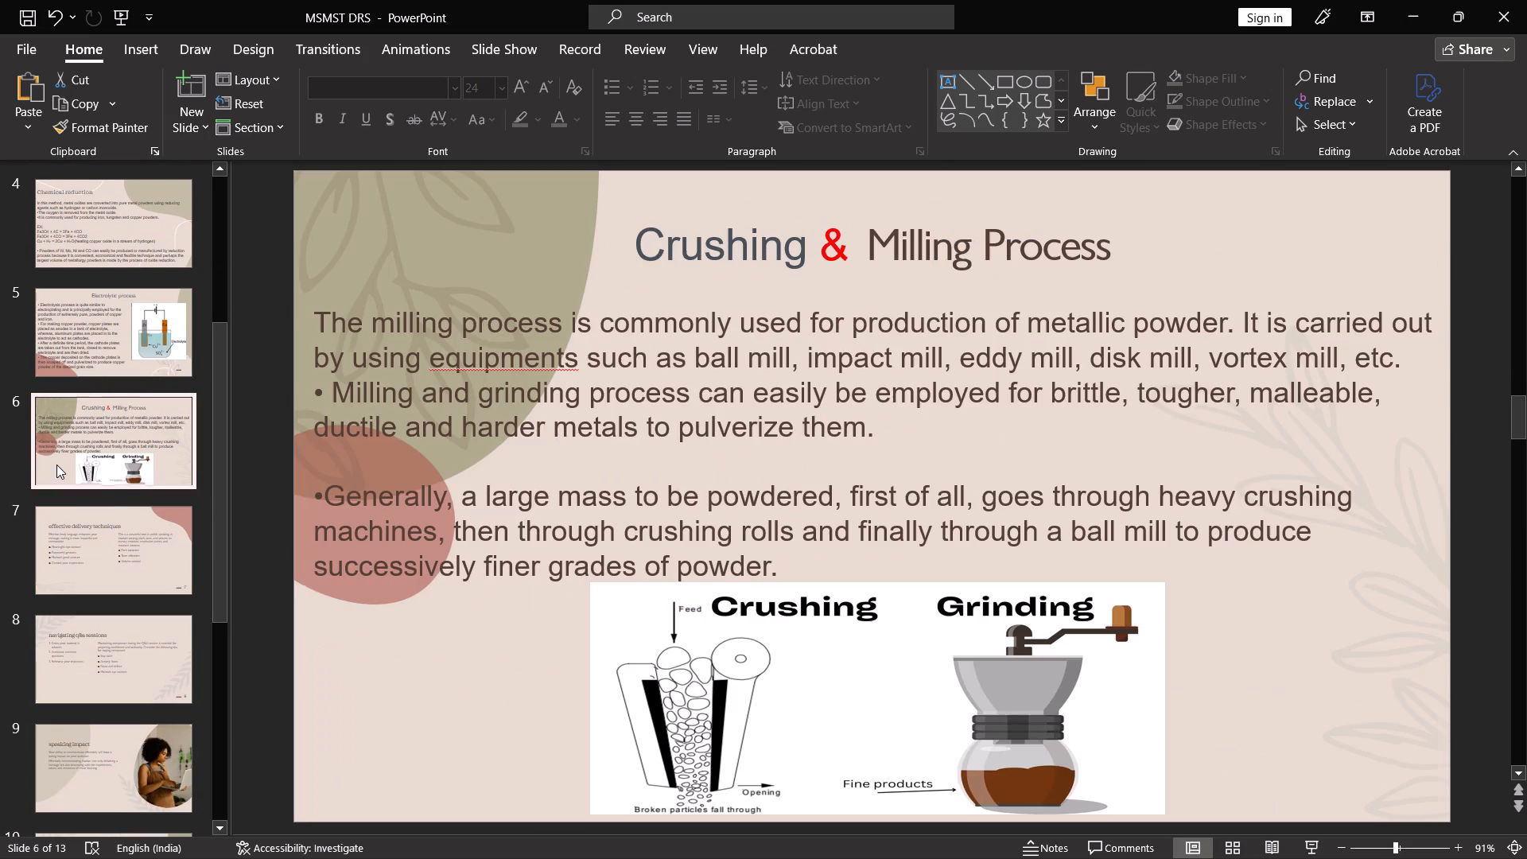
pyautogui.click(124, 535)
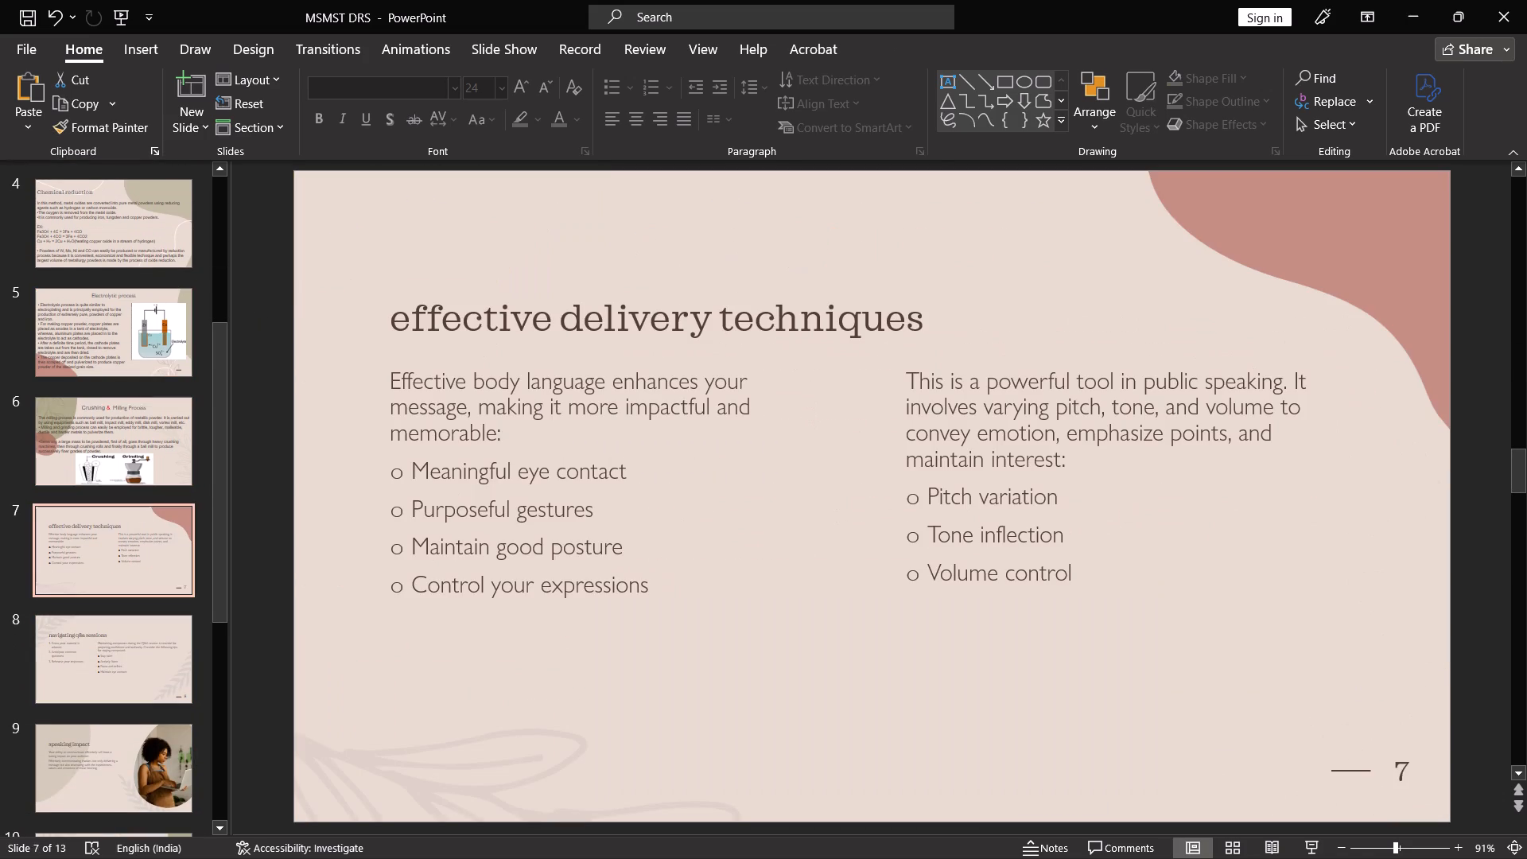
pyautogui.hotkey('ctrl', 'a')
pyautogui.scroll(1, 565, 257)
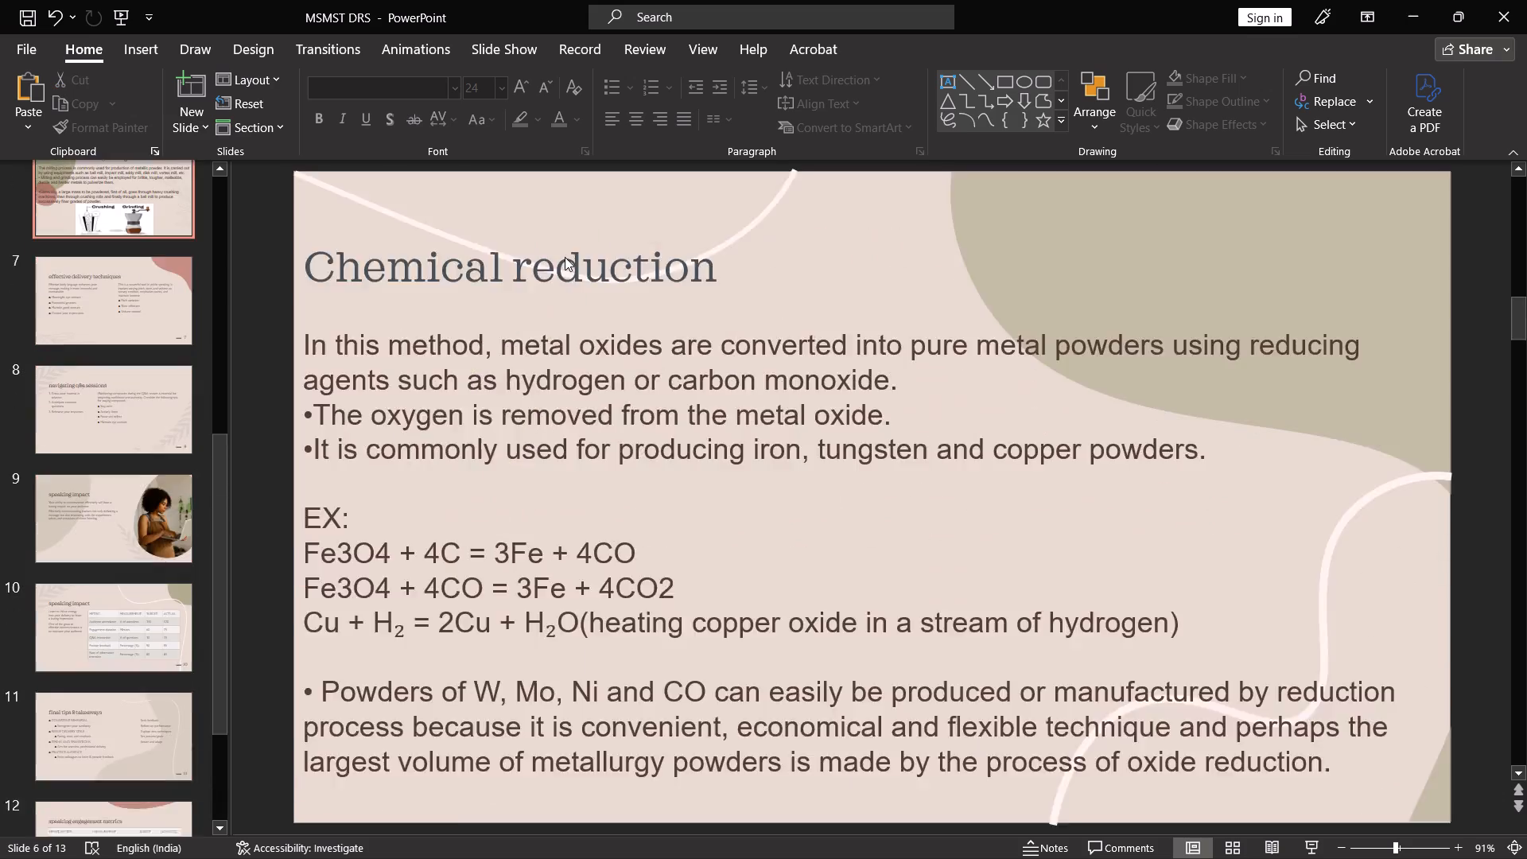
pyautogui.scroll(1, 565, 257)
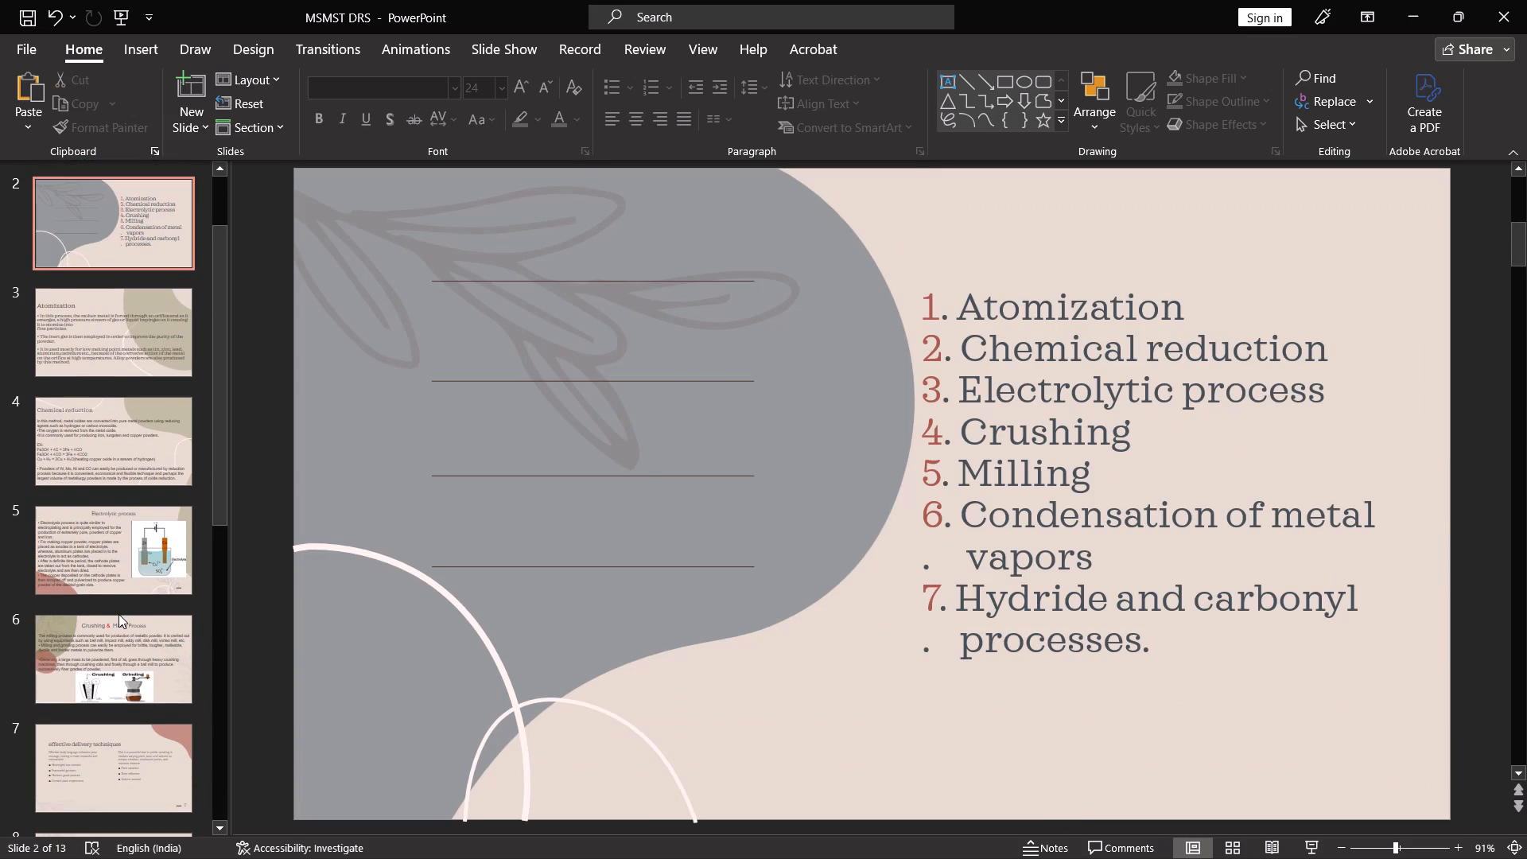
pyautogui.scroll(-1, 119, 614)
pyautogui.click(100, 688)
pyautogui.hotkey('ctrl', 'a')
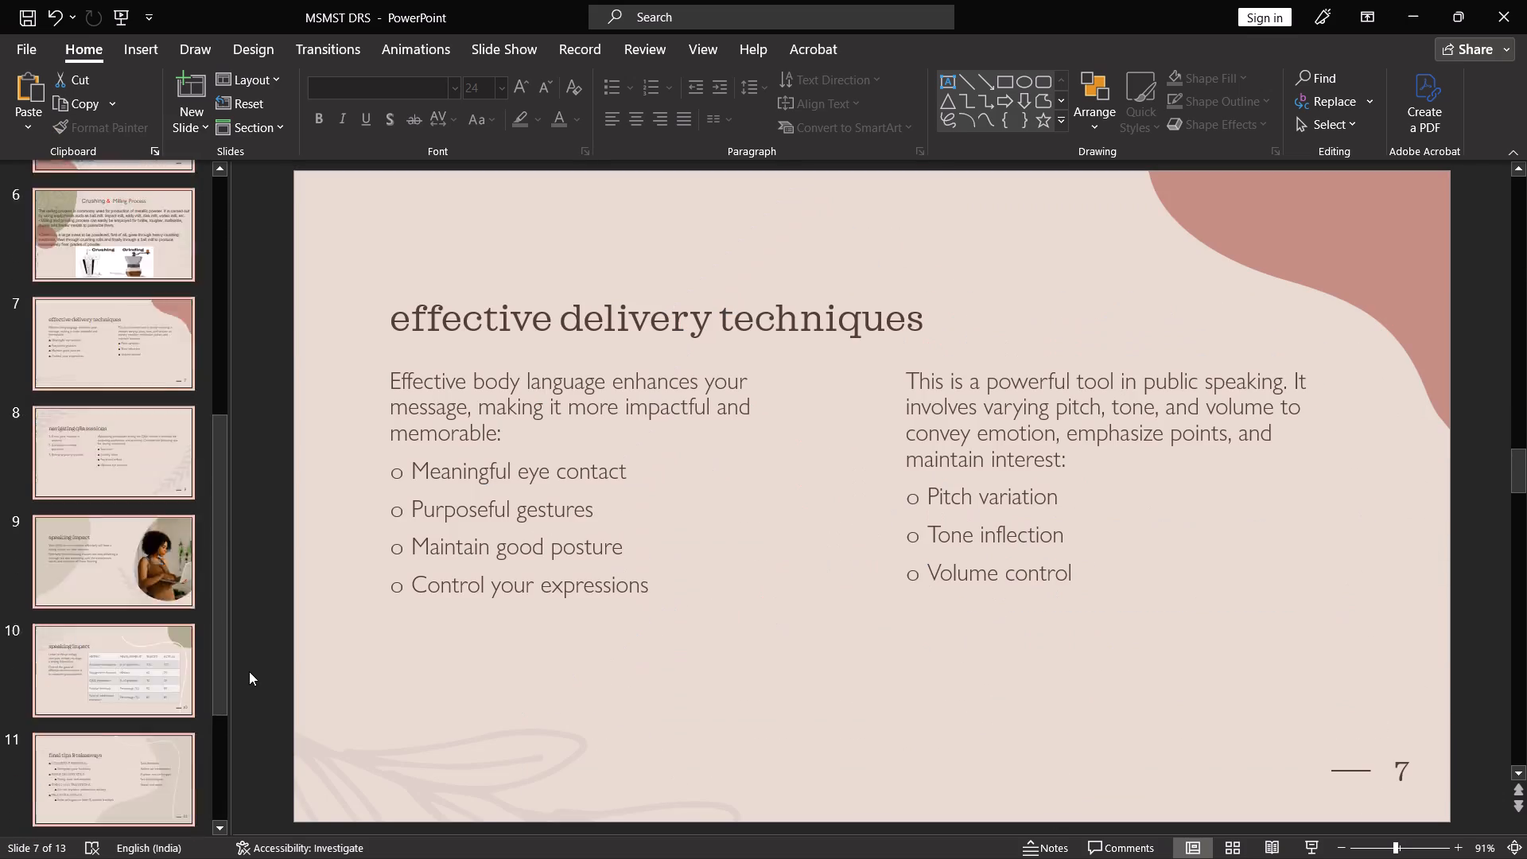
pyautogui.click(640, 593)
pyautogui.hotkey('ctrl', 'a')
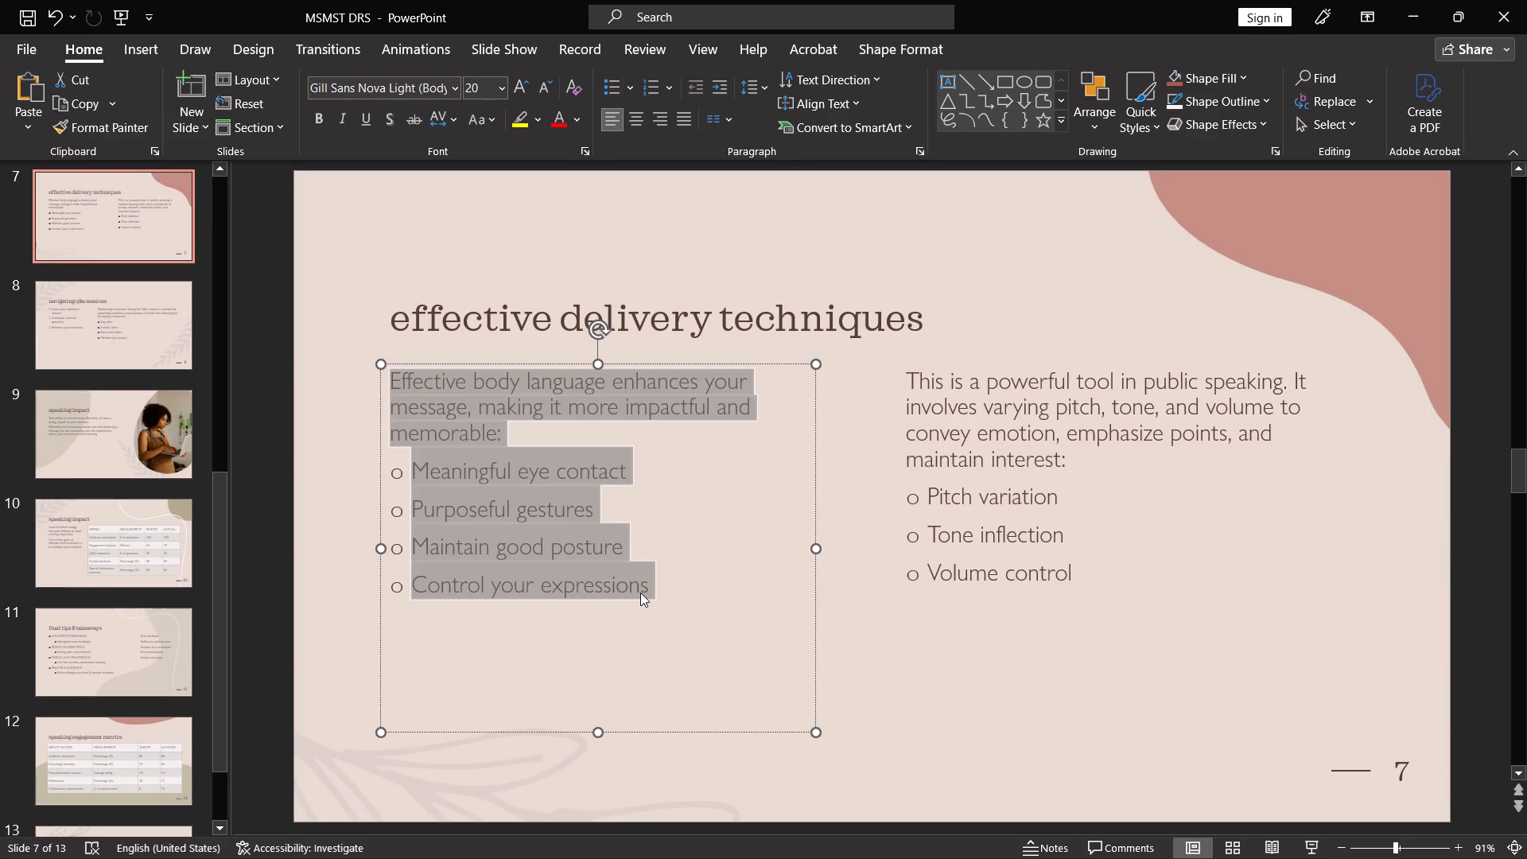
pyautogui.click(896, 755)
pyautogui.hotkey('ctrl', 'a')
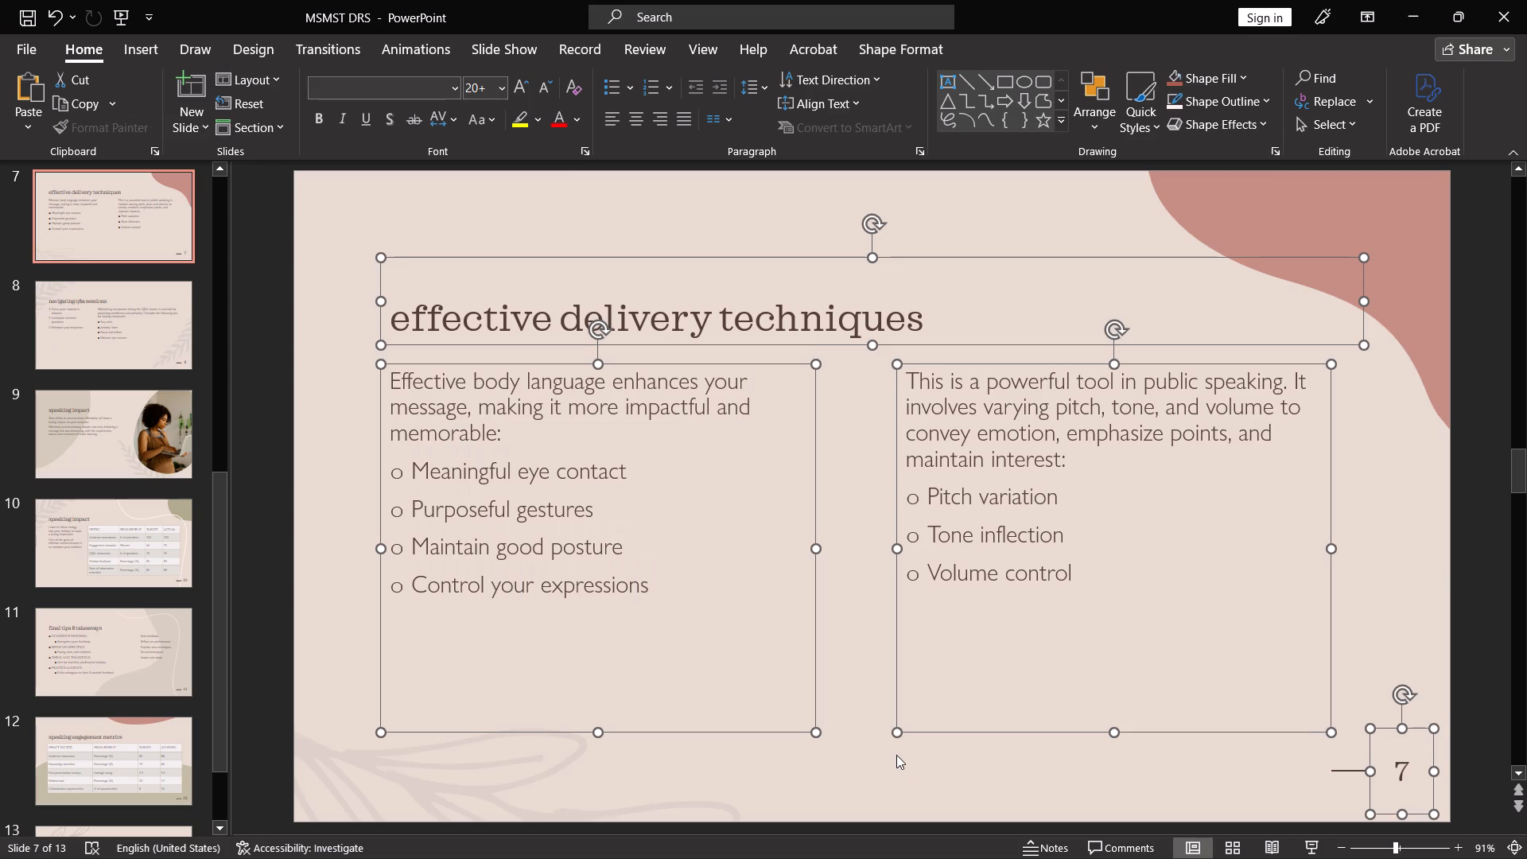
pyautogui.press('BackSpace')
pyautogui.press('BackSpace')
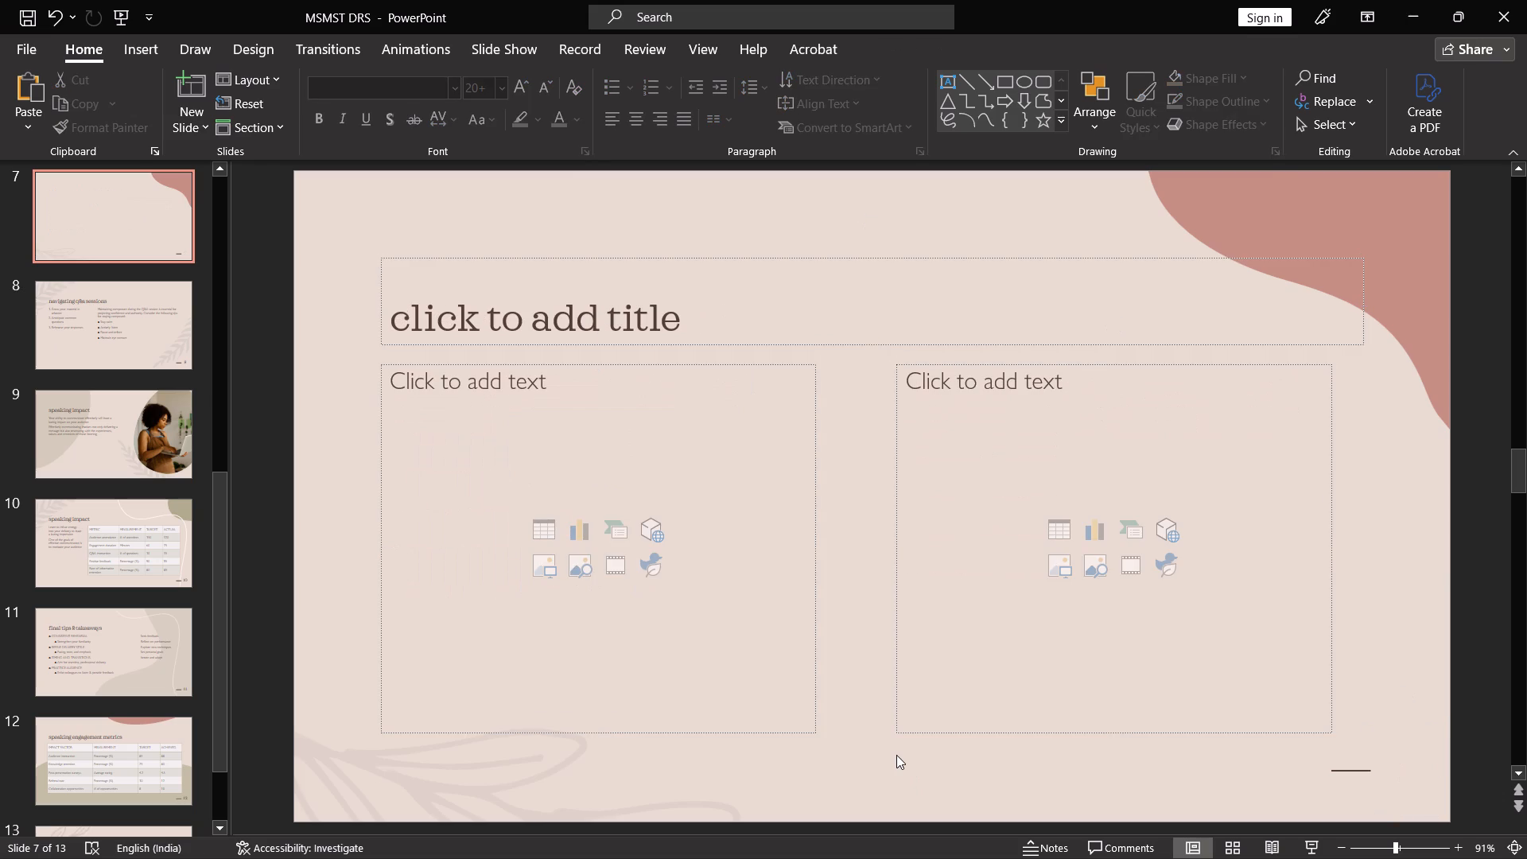
pyautogui.hotkey('ctrl', 'a')
pyautogui.press('BackSpace')
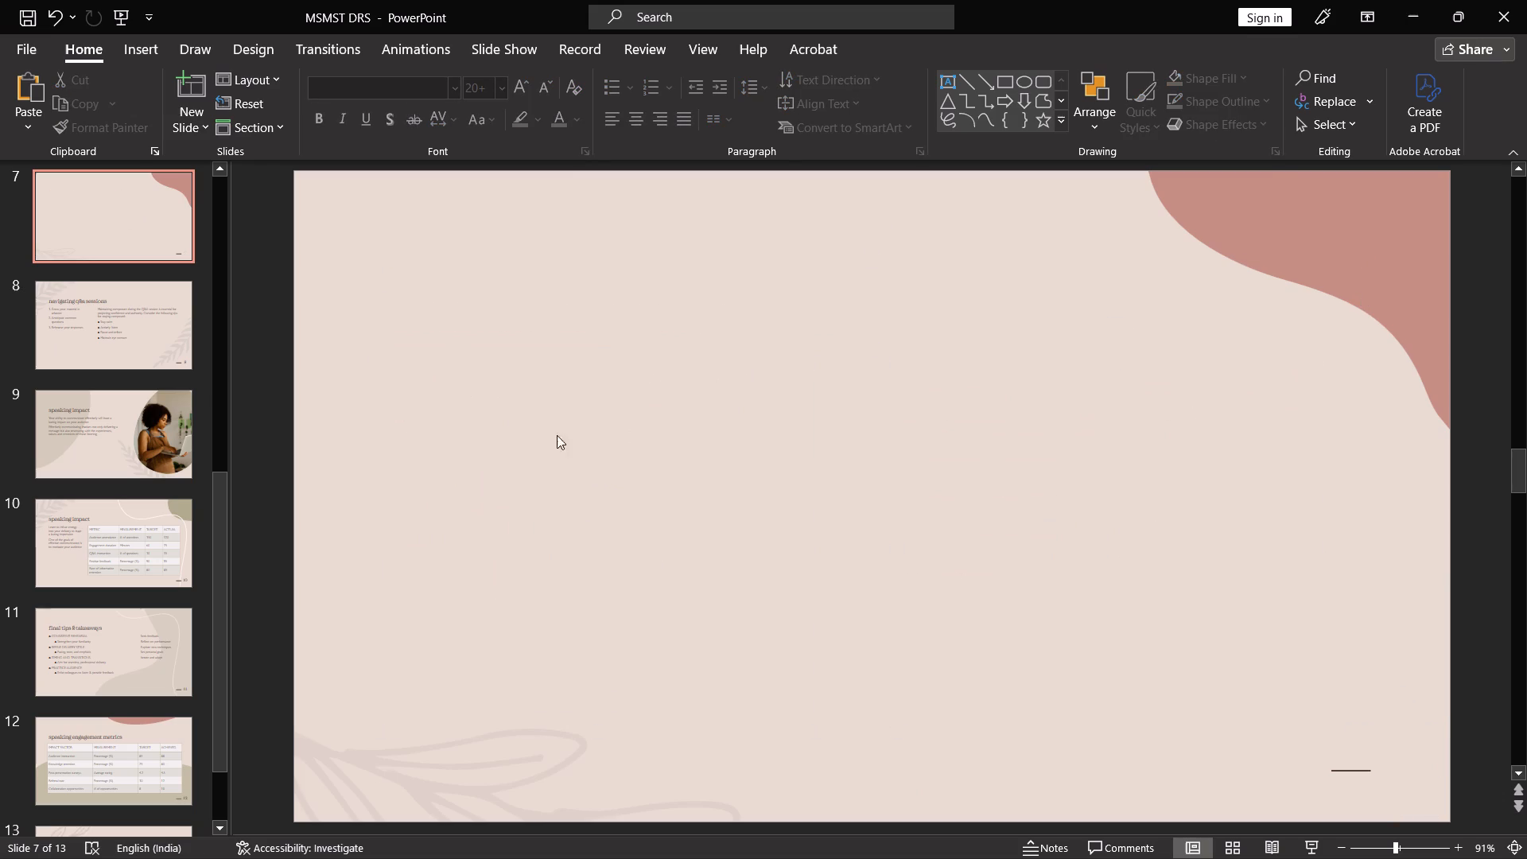
# Copy item 6, "Condensation of metal vapors", from the list of methods on slide 2.
pyautogui.scroll(1, 106, 326)
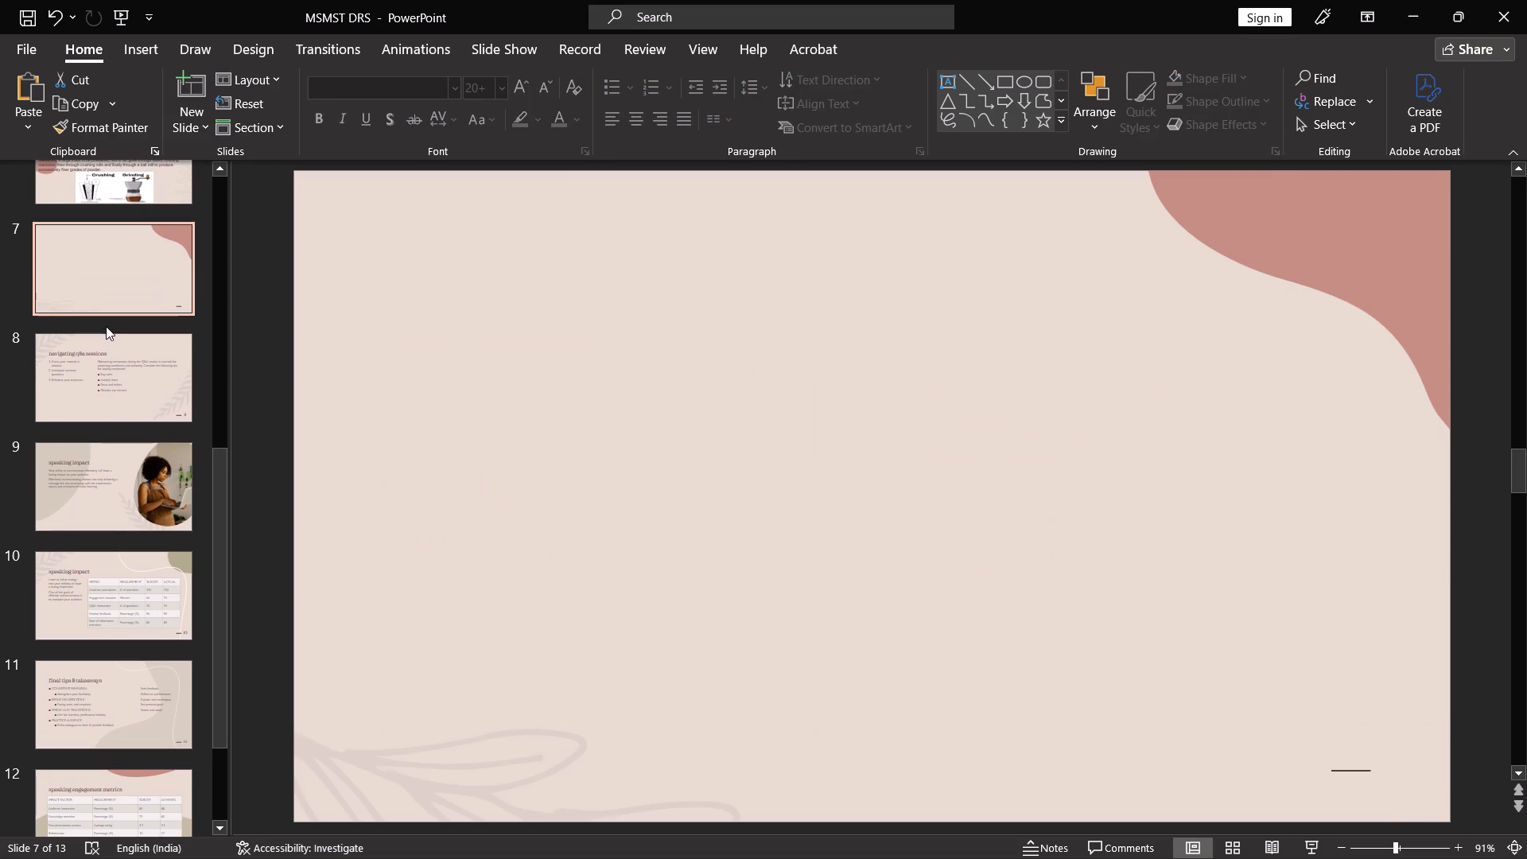
pyautogui.scroll(8, 67, 303)
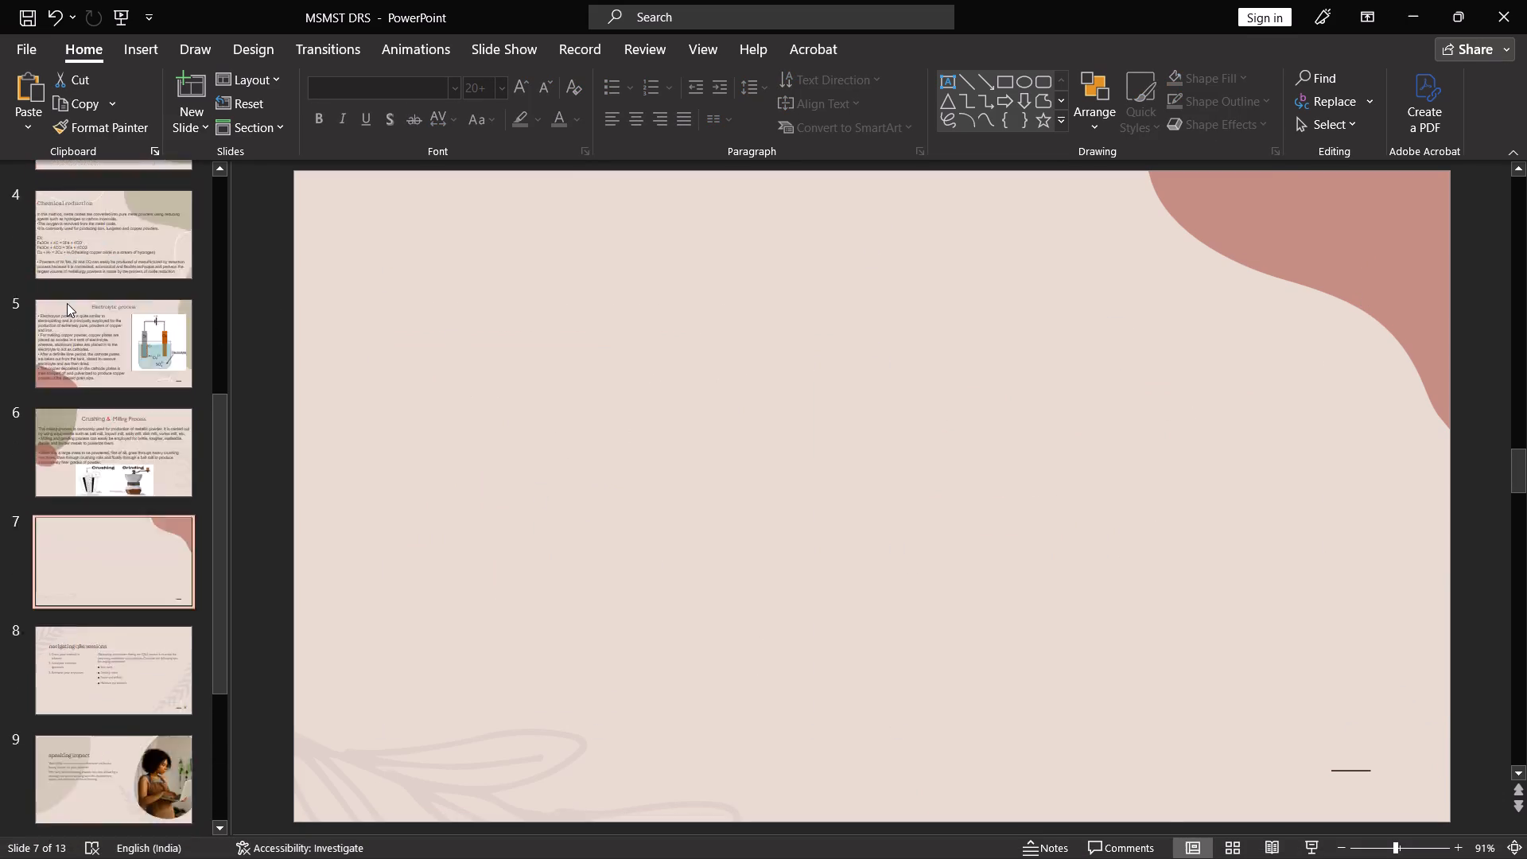
pyautogui.click(99, 220)
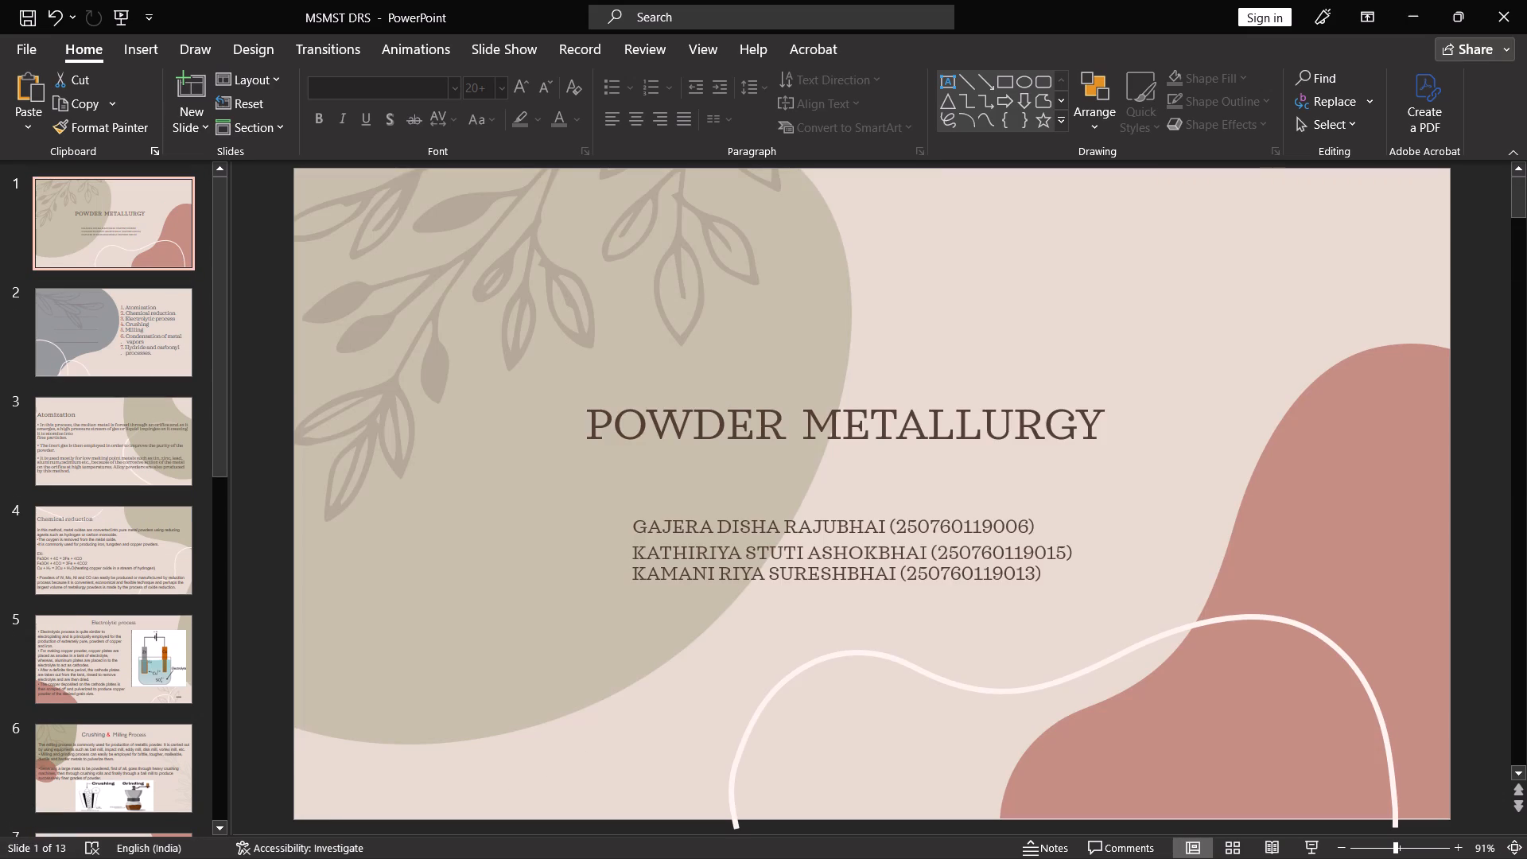
pyautogui.click(130, 306)
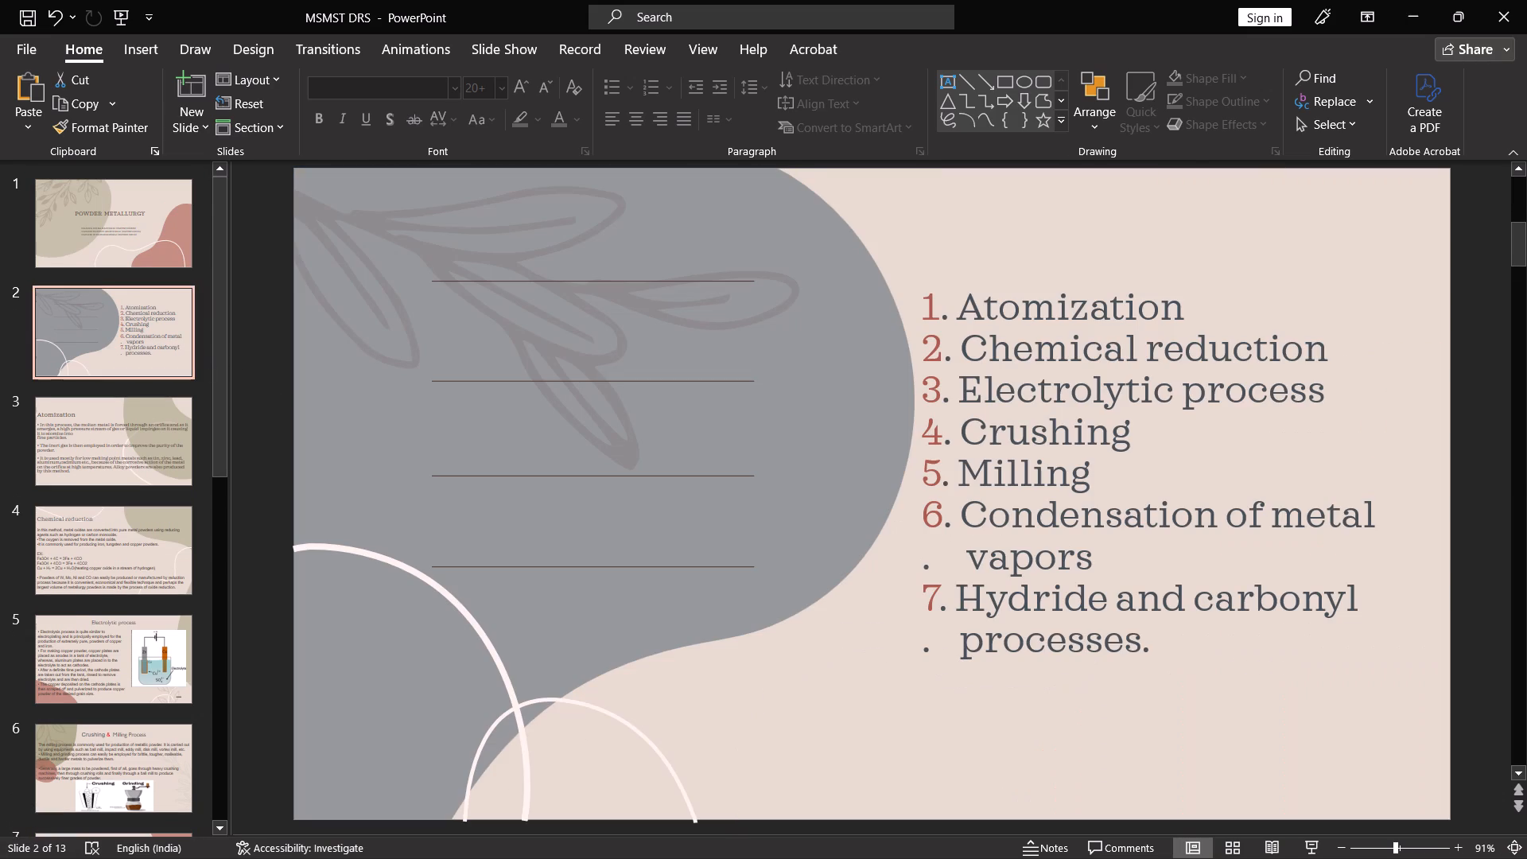
pyautogui.moveTo(955, 518); pyautogui.dragTo(1091, 554)
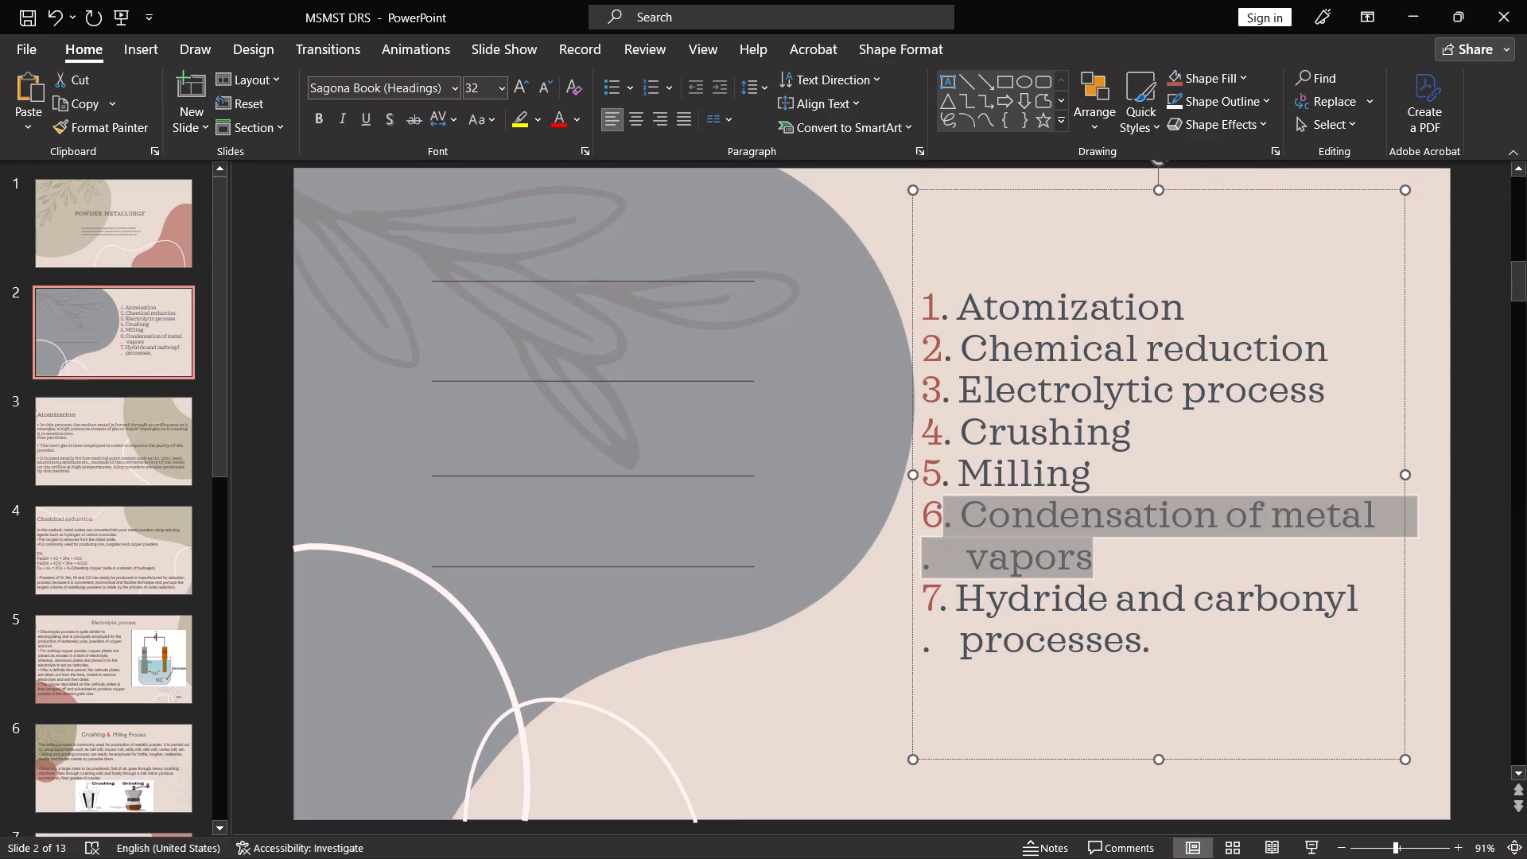
pyautogui.moveTo(1091, 554); pyautogui.dragTo(1102, 558)
pyautogui.hotkey('ctrl', 'x')
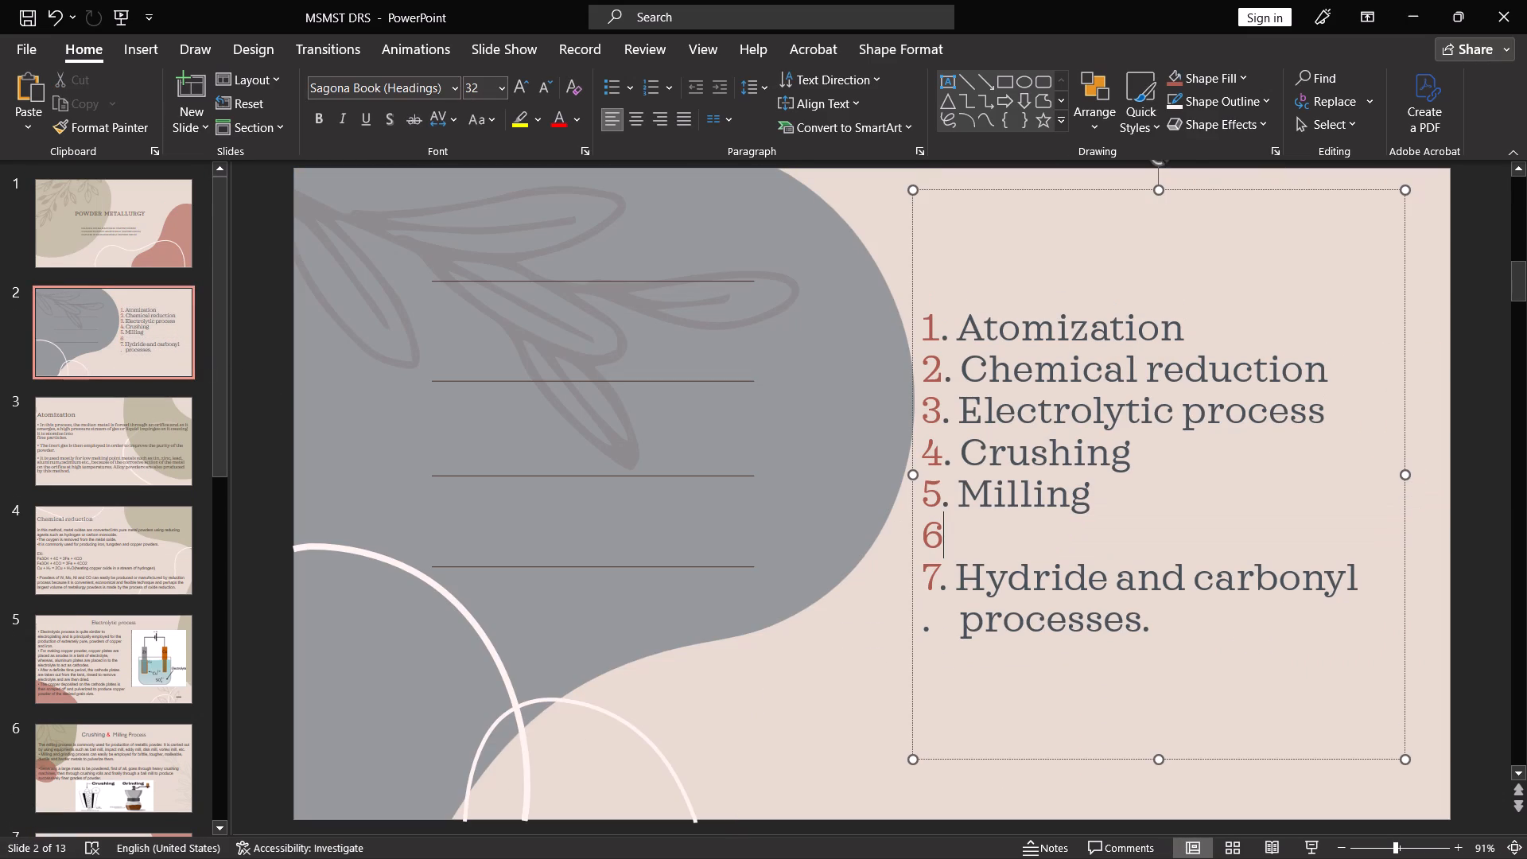
pyautogui.hotkey('ctrl', 'v')
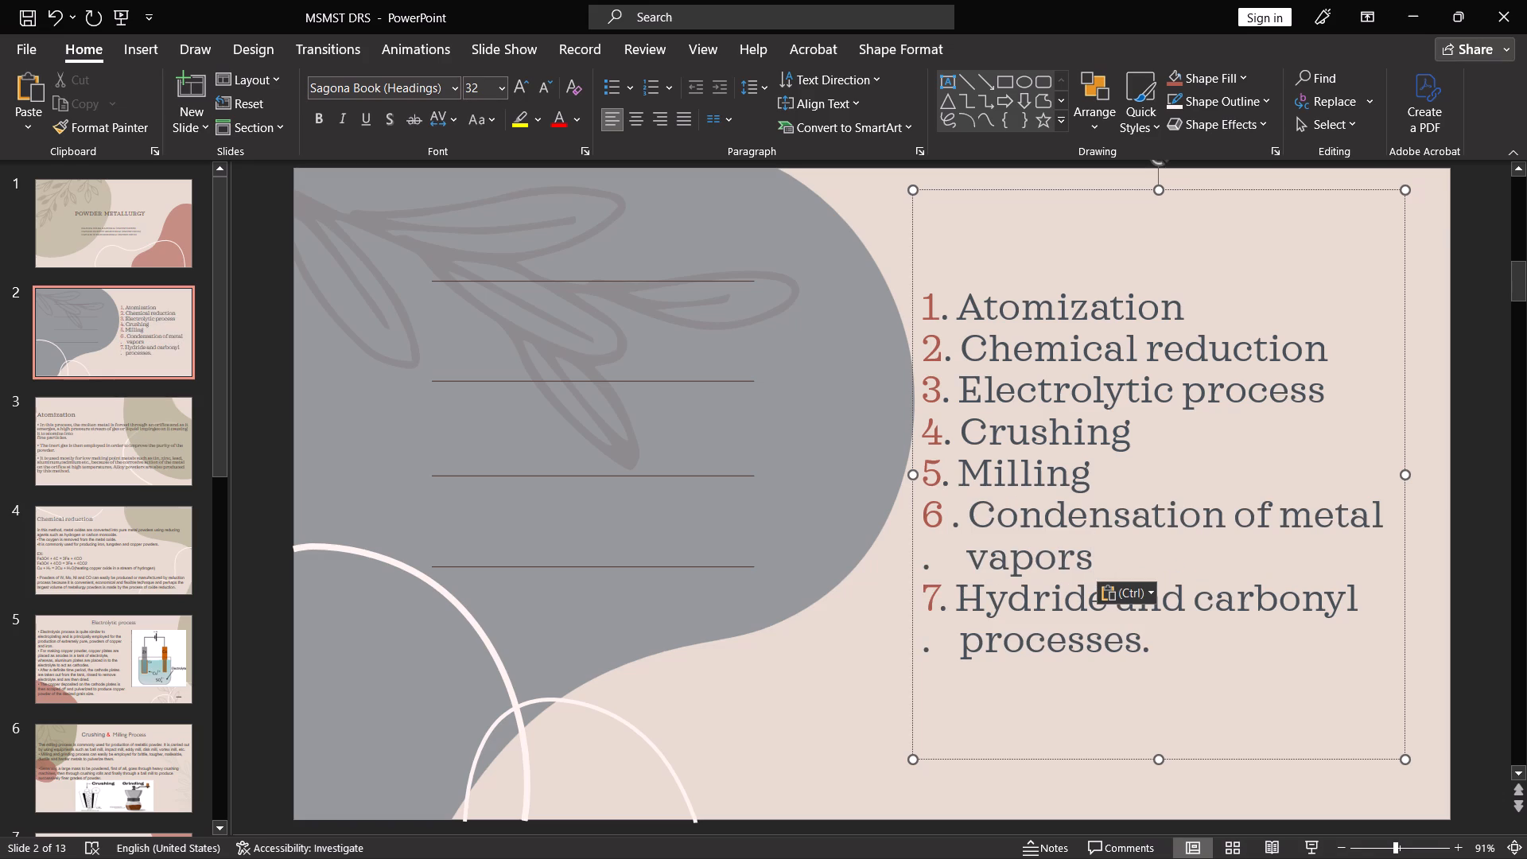
pyautogui.moveTo(1130, 542); pyautogui.dragTo(994, 489)
pyautogui.moveTo(994, 489); pyautogui.dragTo(974, 514)
pyautogui.moveTo(964, 507); pyautogui.dragTo(1089, 541)
pyautogui.hotkey('ctrl', 'c')
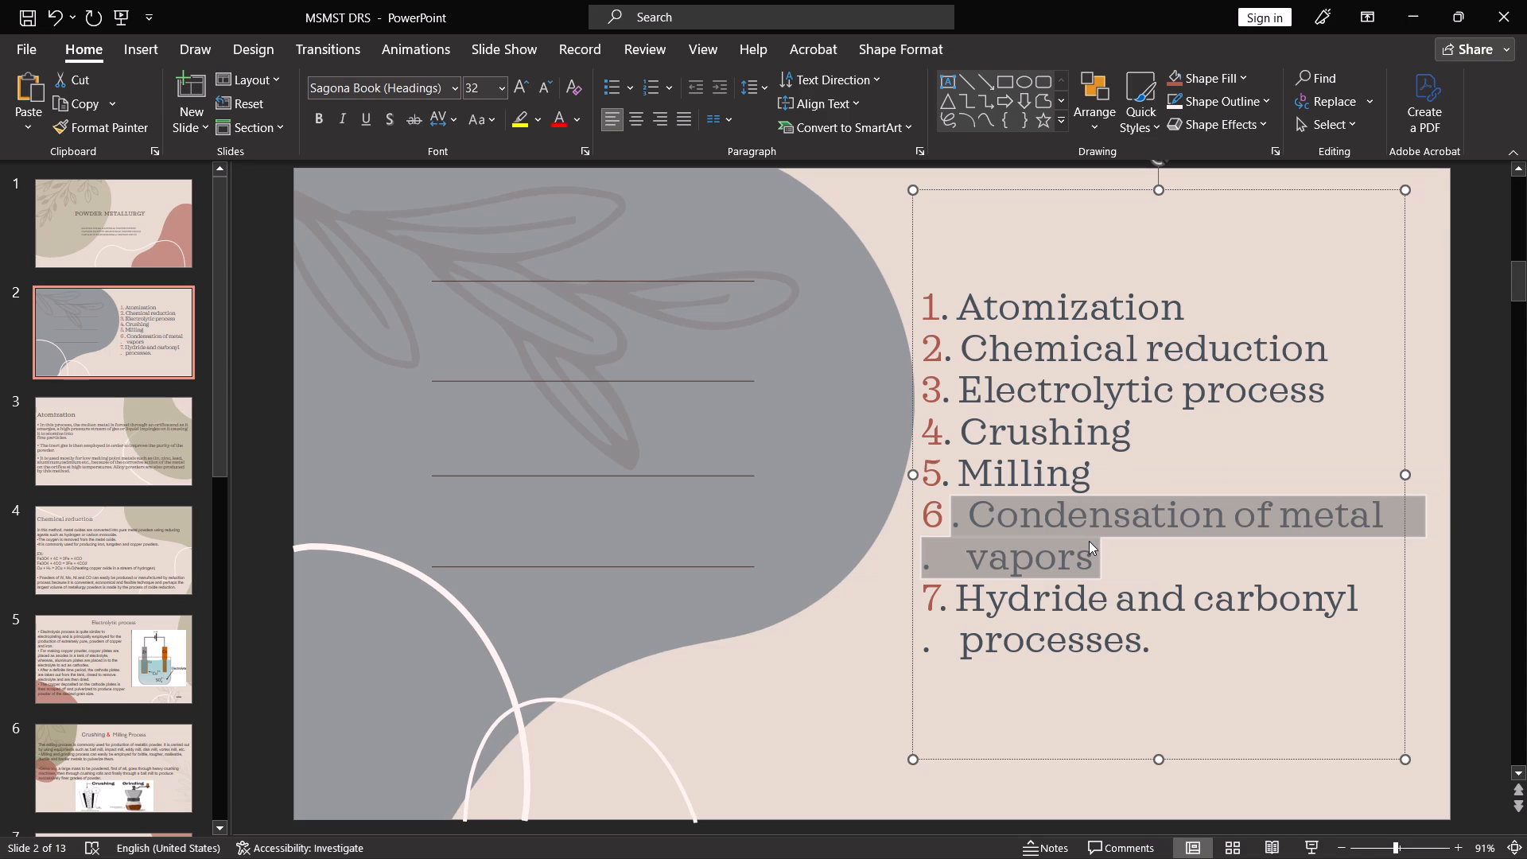
# Paste the copied "Condensation of metal vapors" text onto the empty slide 7.
pyautogui.scroll(-1, 161, 539)
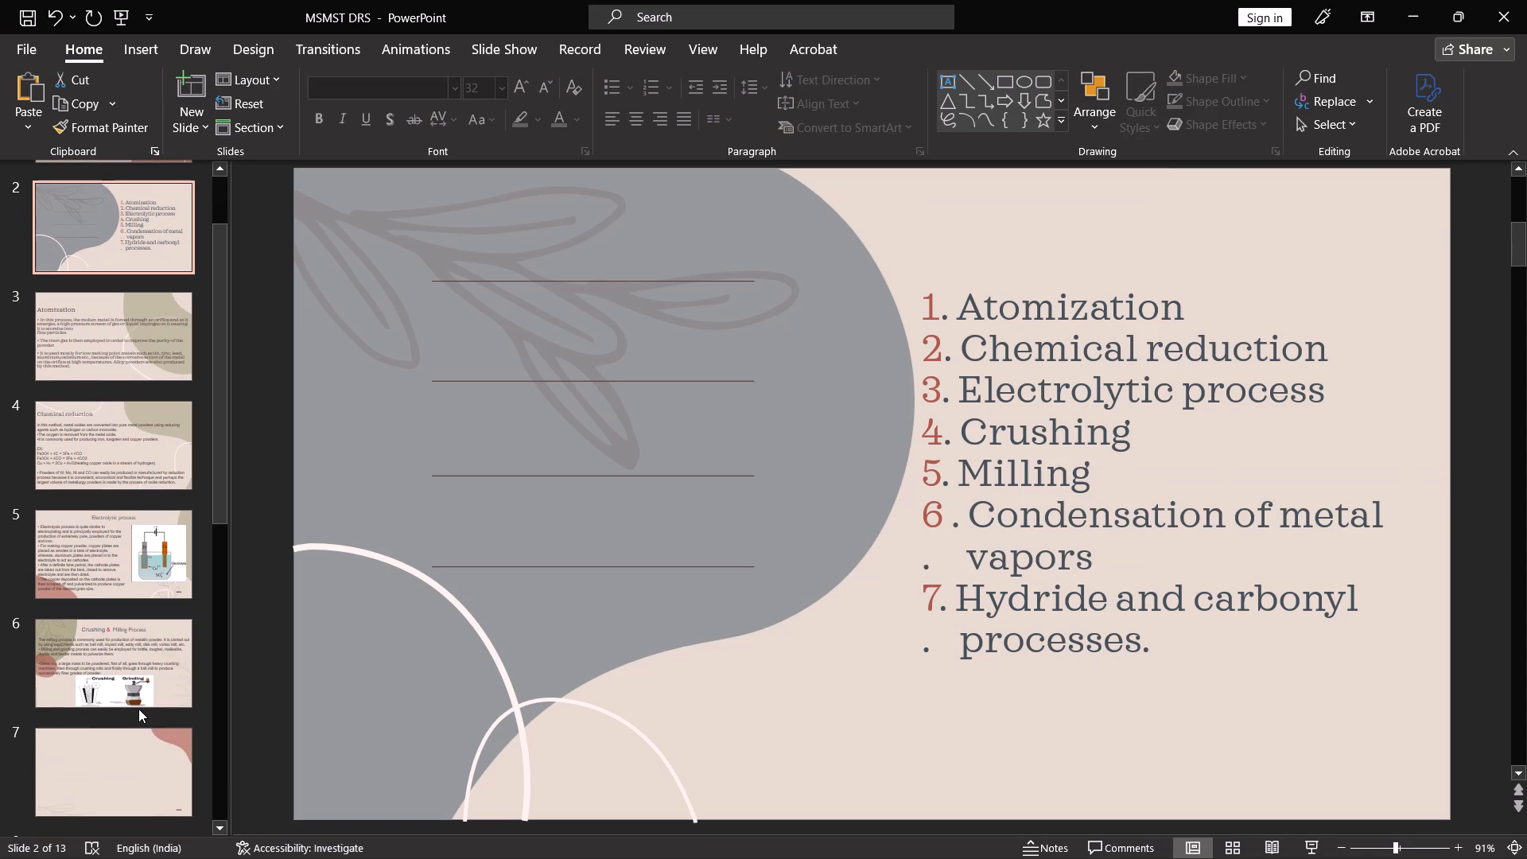
pyautogui.click(124, 744)
pyautogui.click(410, 496)
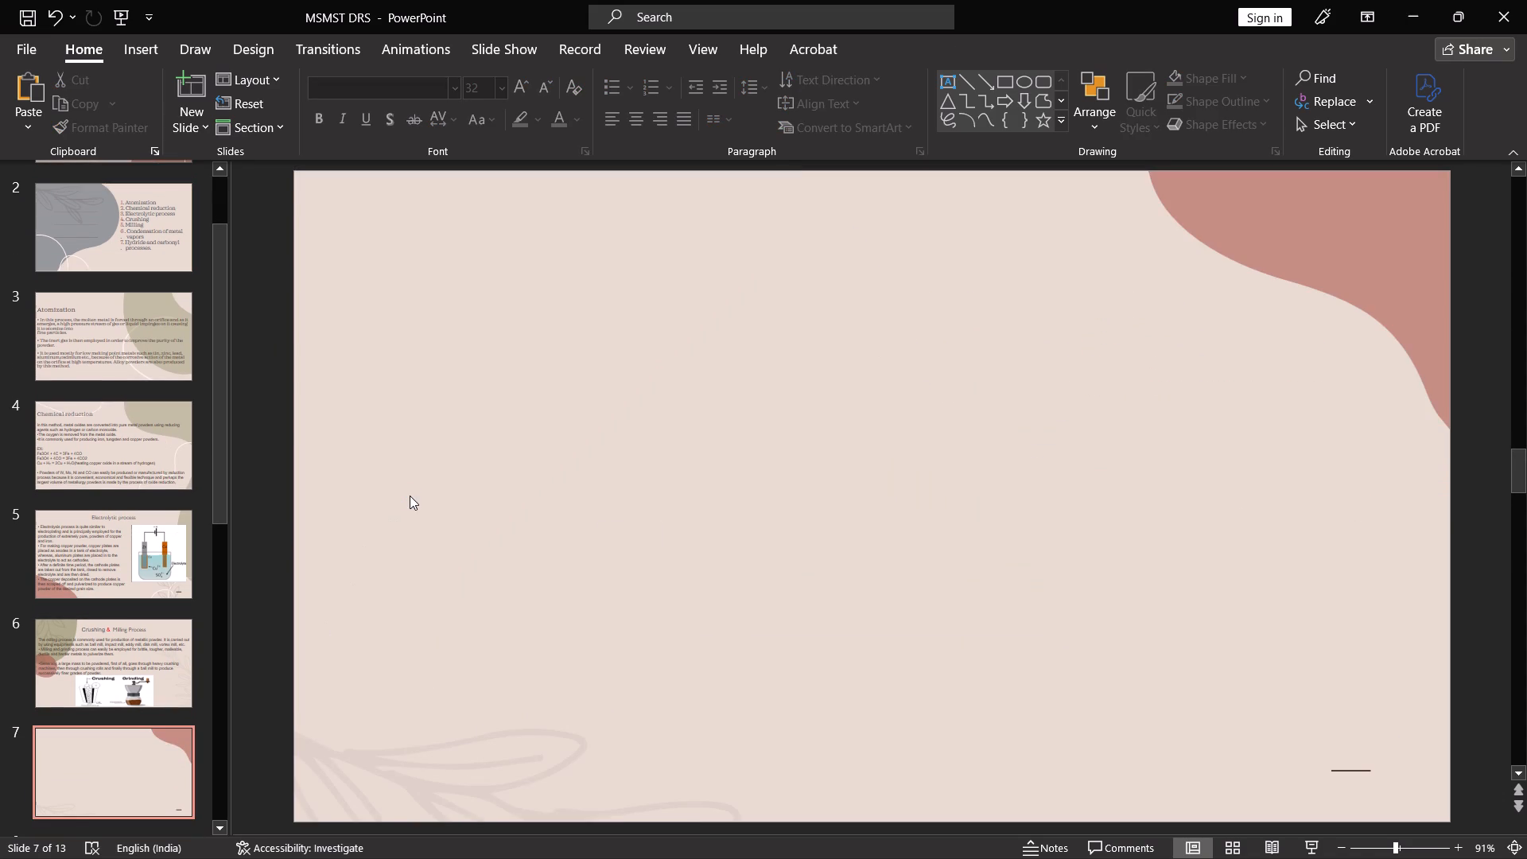
pyautogui.hotkey('ctrl', 'v')
# Remove the stray period and extra spaces between "metal" and "vapors", leaving a single space.
pyautogui.click(876, 486)
pyautogui.press('Left')
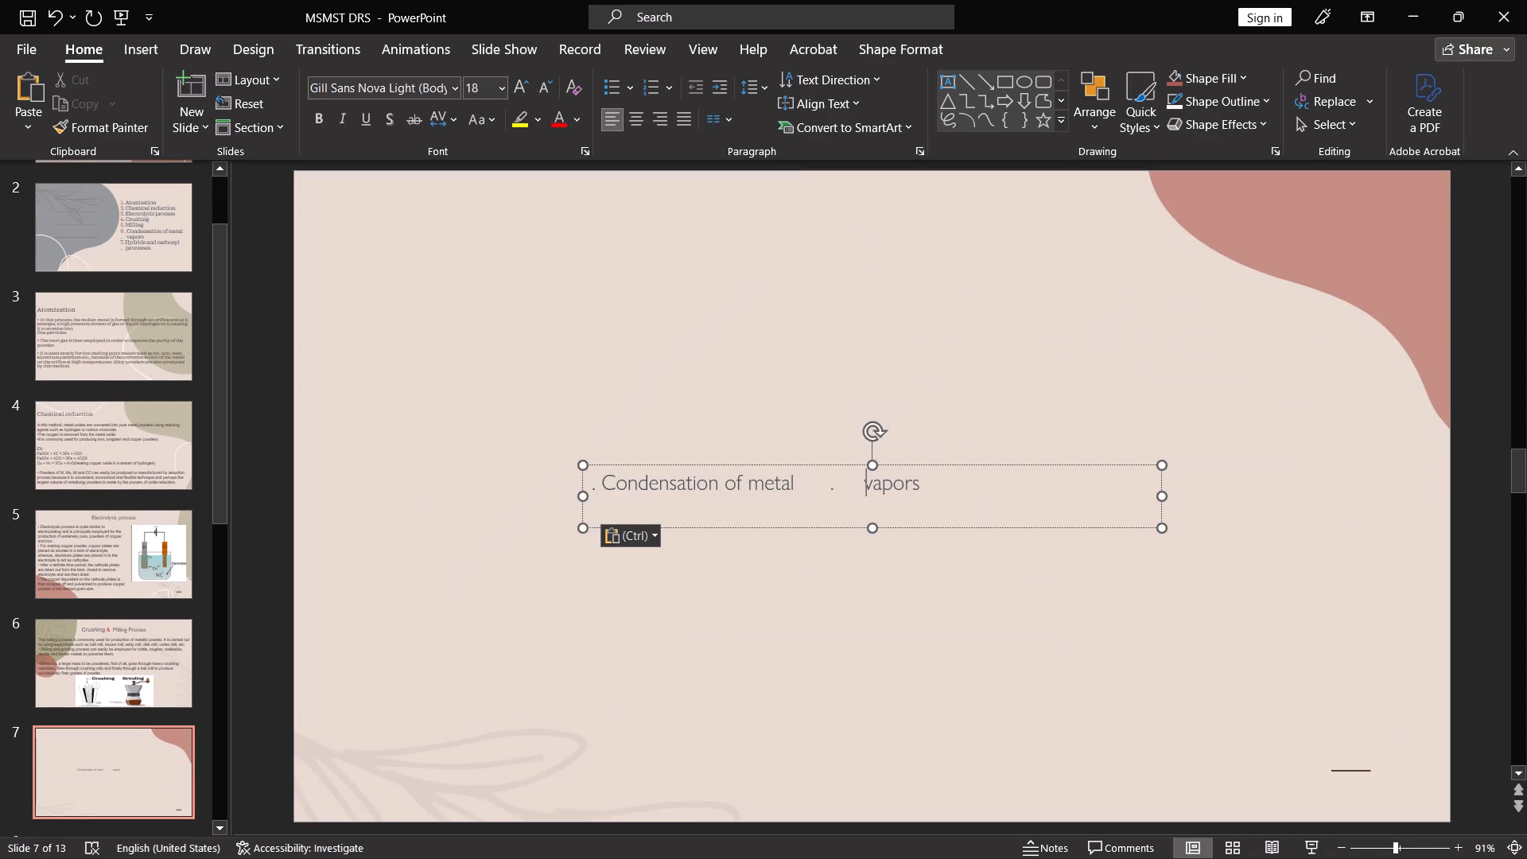
pyautogui.press('BackSpace')
pyautogui.press('BackSpace')
pyautogui.press('BackSpace')
pyautogui.press('BackSpace')
pyautogui.press('BackSpace')
pyautogui.press('BackSpace')
pyautogui.press('BackSpace')
pyautogui.press('BackSpace')
pyautogui.press('BackSpace')
pyautogui.press('BackSpace')
pyautogui.press('BackSpace')
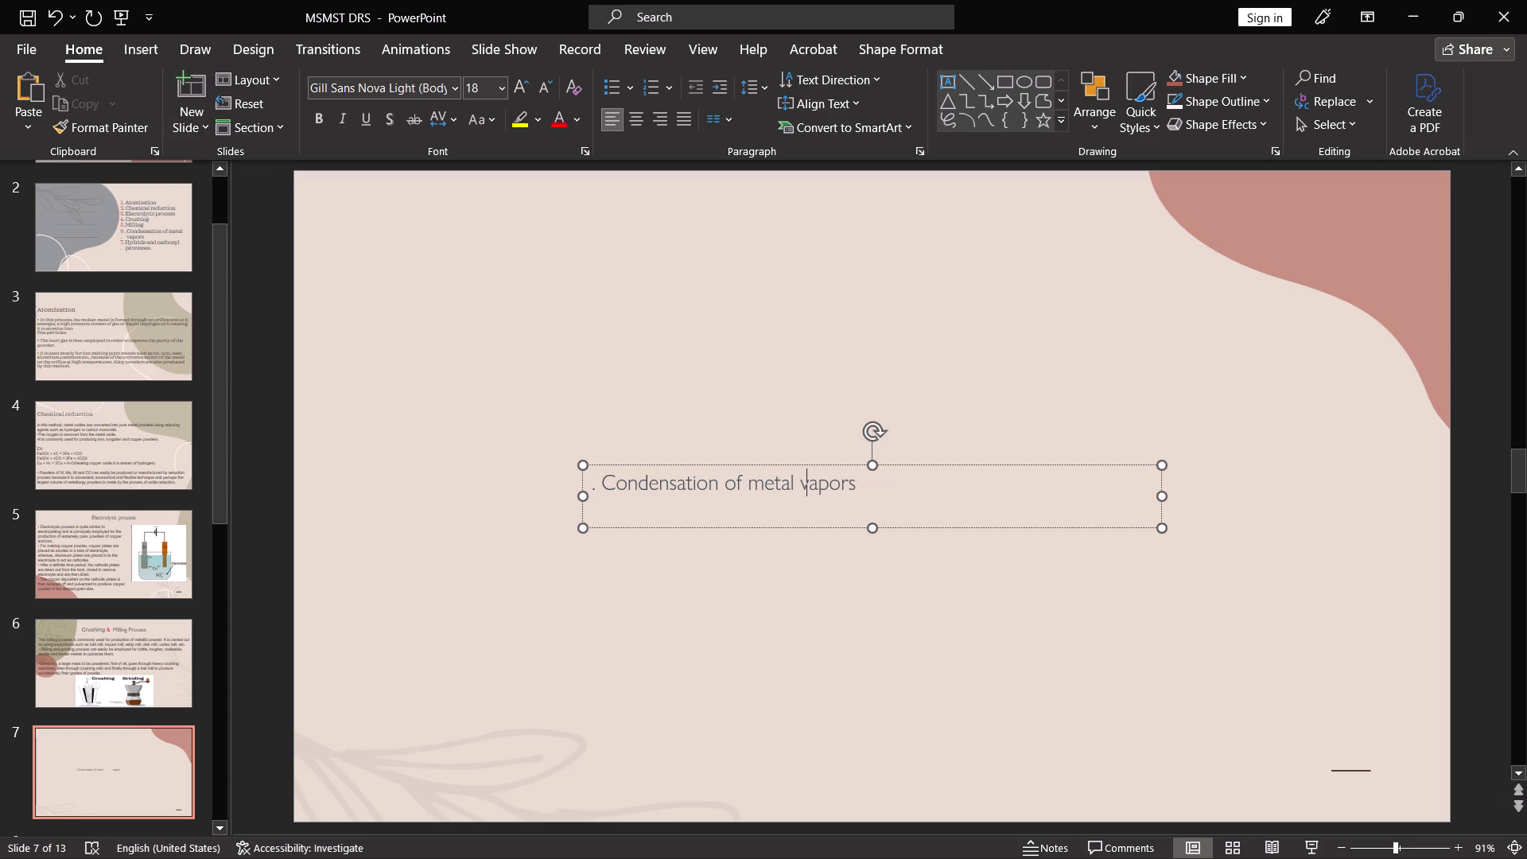
pyautogui.press('BackSpace')
pyautogui.press('space')
# Delete the leading period and space before "Condensation" in the pasted text.
pyautogui.press('Left')
pyautogui.press('Left')
pyautogui.press('Left')
pyautogui.press('Left')
pyautogui.press('Left')
pyautogui.press('Left')
pyautogui.press('Left')
pyautogui.press('Left')
pyautogui.press('Left')
pyautogui.press('Left')
pyautogui.press('Left')
pyautogui.press('Left')
pyautogui.press('Left')
pyautogui.press('Left')
pyautogui.press('Left')
pyautogui.press('Left')
pyautogui.press('Left')
pyautogui.press('Left')
pyautogui.press('Left')
pyautogui.press('Left')
pyautogui.press('Left')
pyautogui.press('Left')
pyautogui.press('Left')
pyautogui.press('Right')
pyautogui.press('BackSpace')
pyautogui.press('BackSpace')
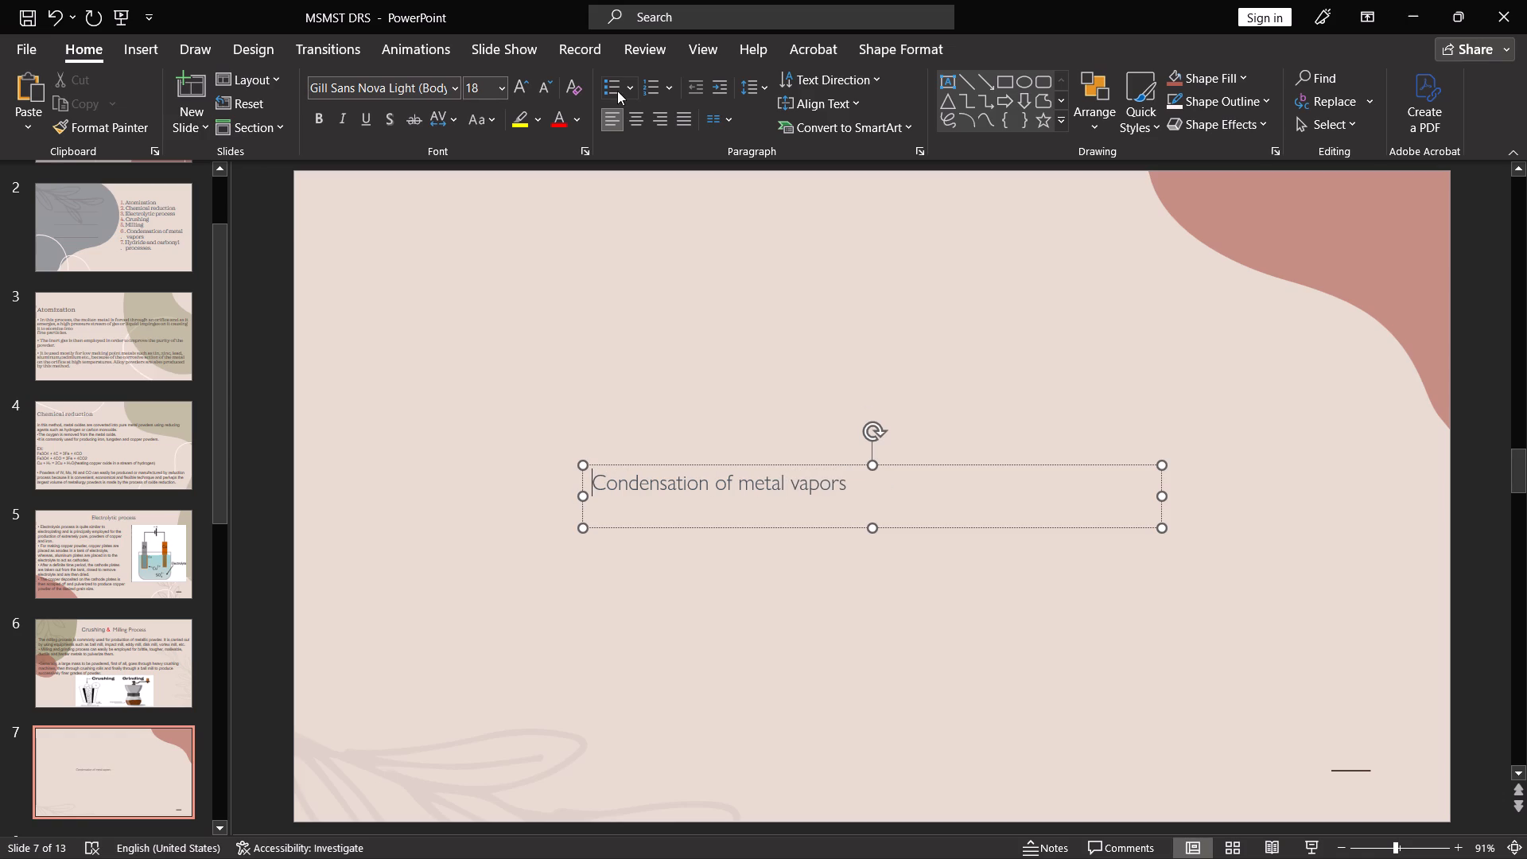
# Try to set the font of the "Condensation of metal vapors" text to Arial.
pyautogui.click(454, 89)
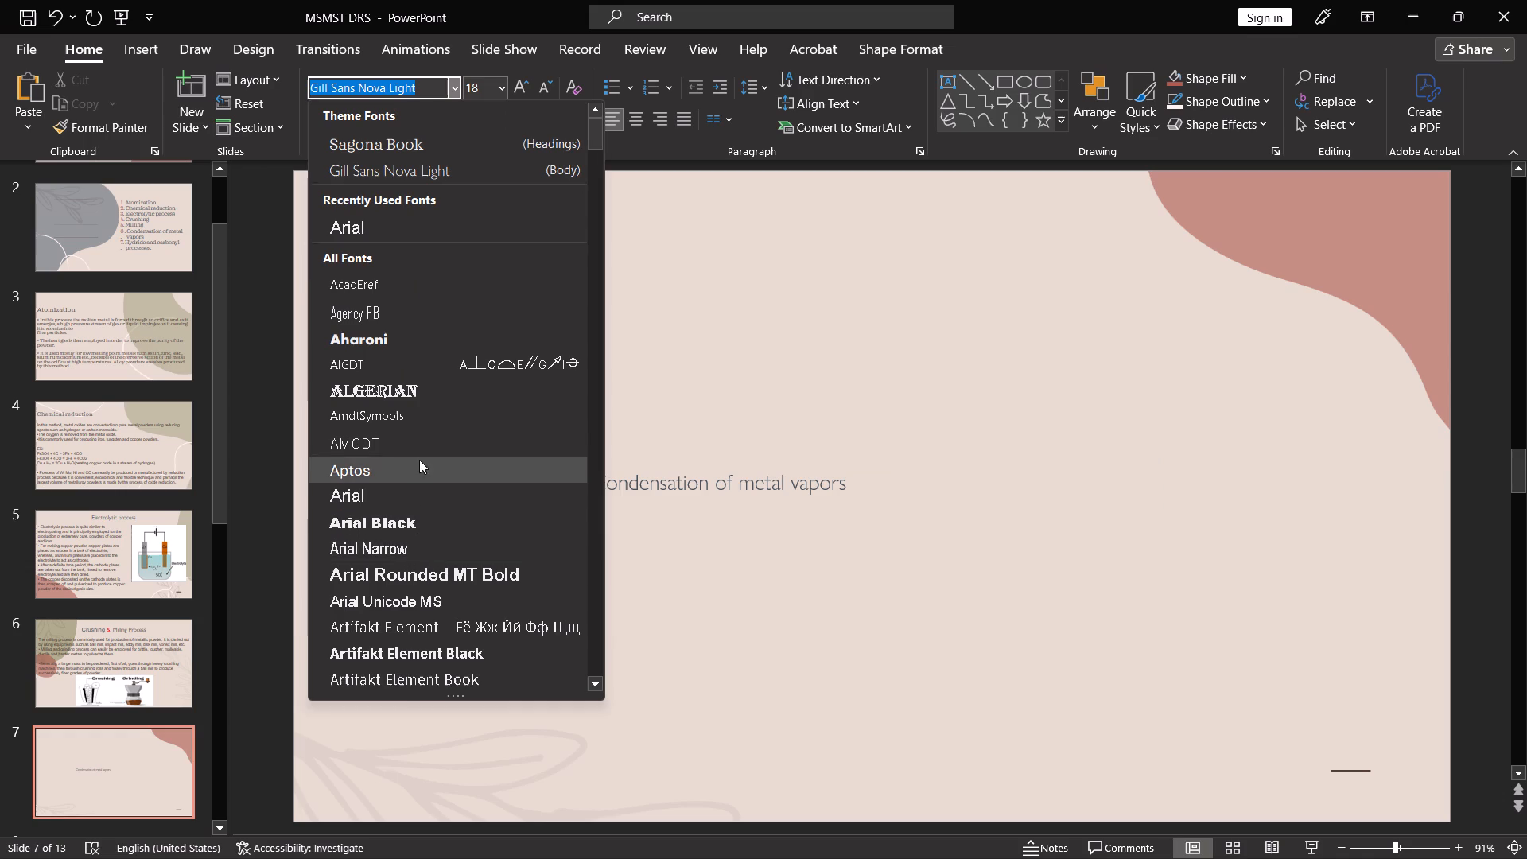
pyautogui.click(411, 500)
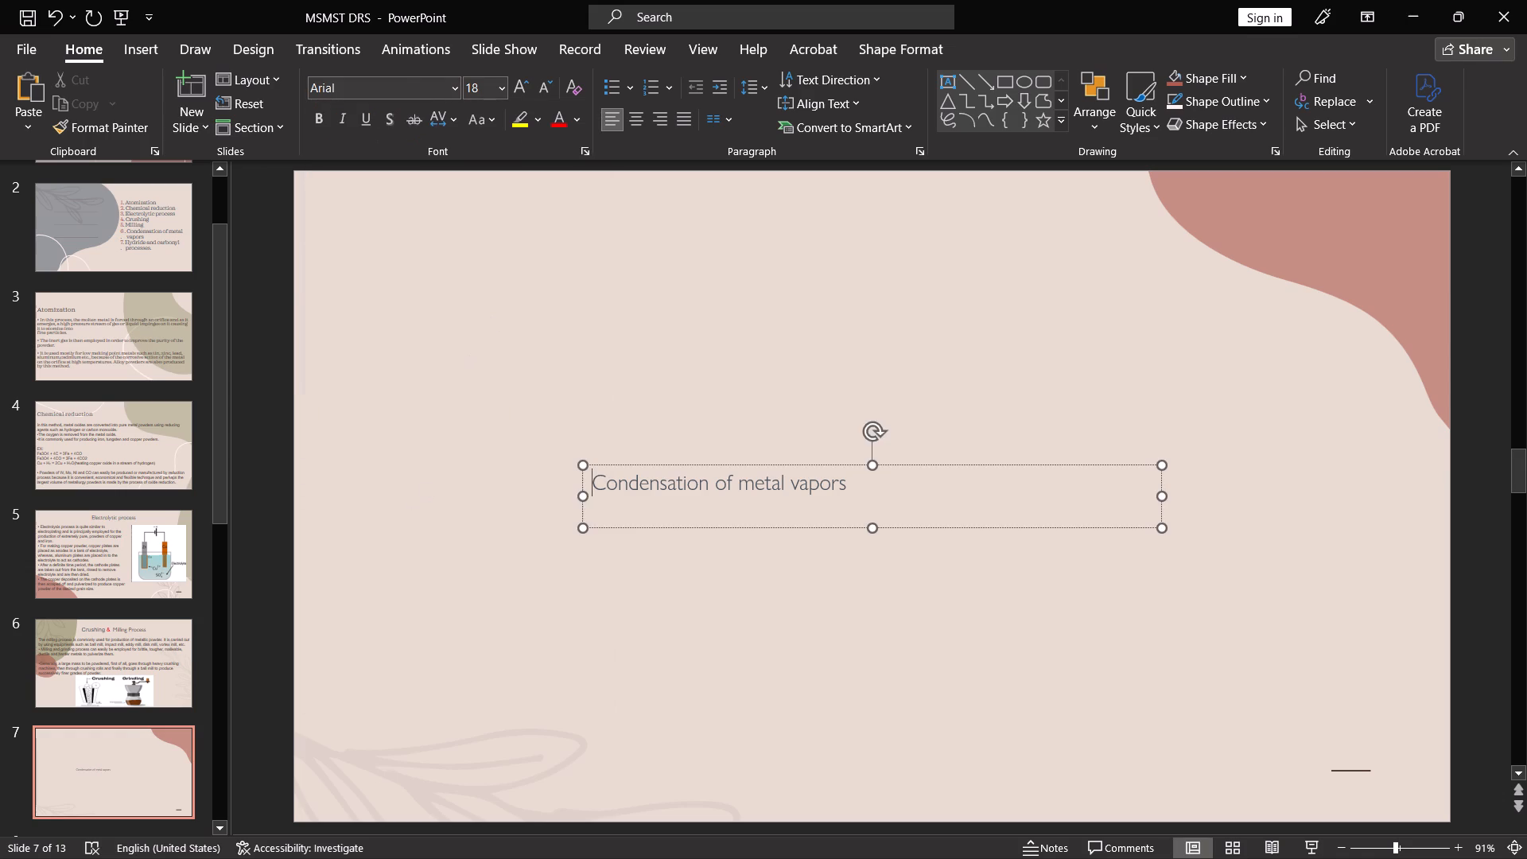
# Move the "Condensation of metal vapors" text box up and to the right on slide 7.
pyautogui.moveTo(872, 489); pyautogui.dragTo(982, 414)
# Set all the "Condensation of metal vapors" text on slide 7 to Arial at size 36.
pyautogui.tripleClick(982, 414)
pyautogui.doubleClick(982, 414)
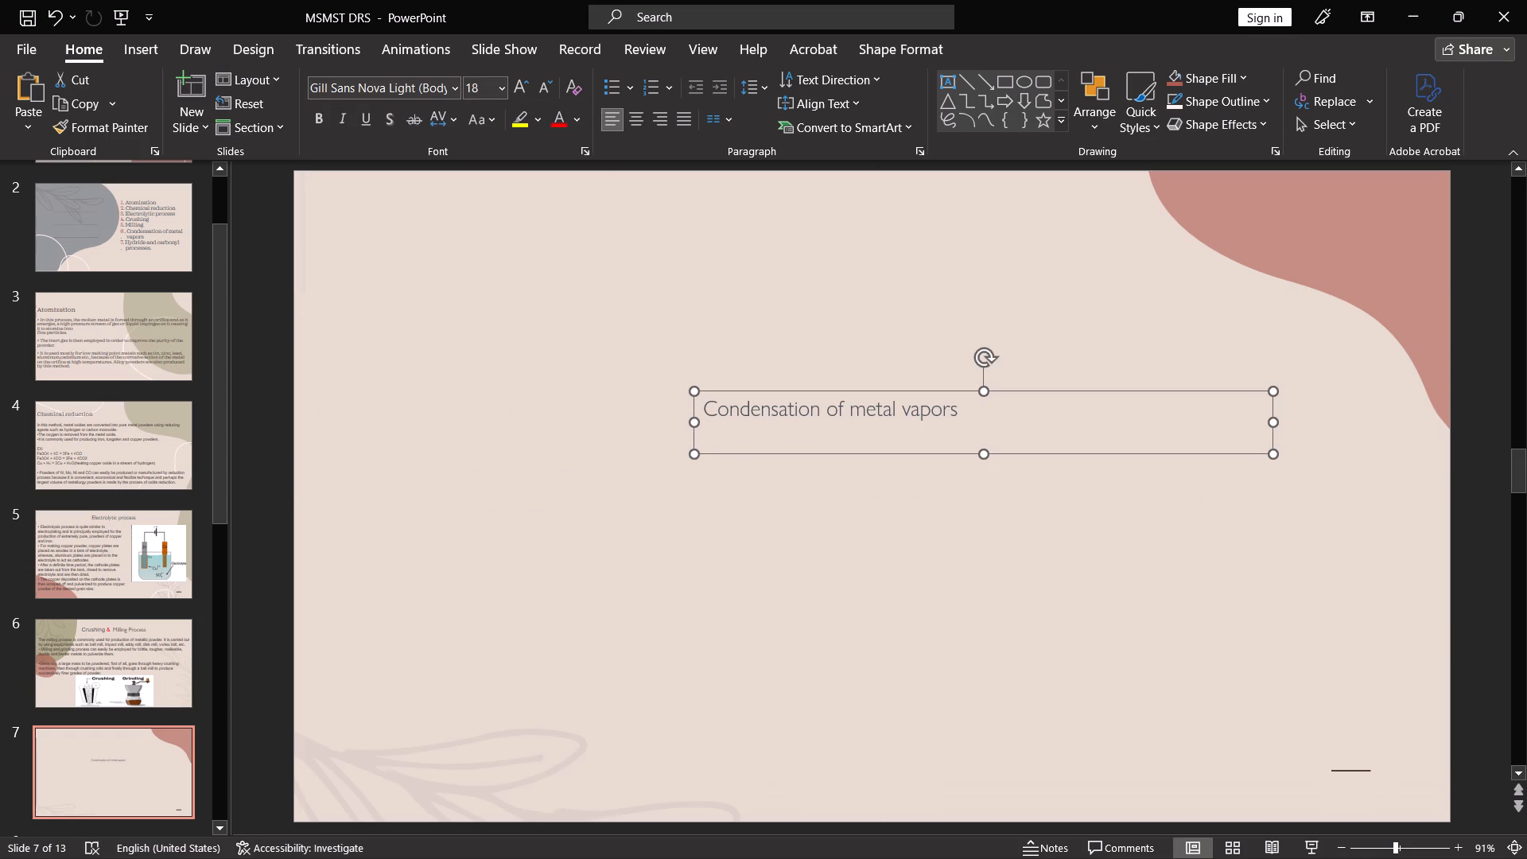
pyautogui.hotkey('ctrl', 'a')
pyautogui.hotkey('ctrl', 'a')
pyautogui.click(982, 414)
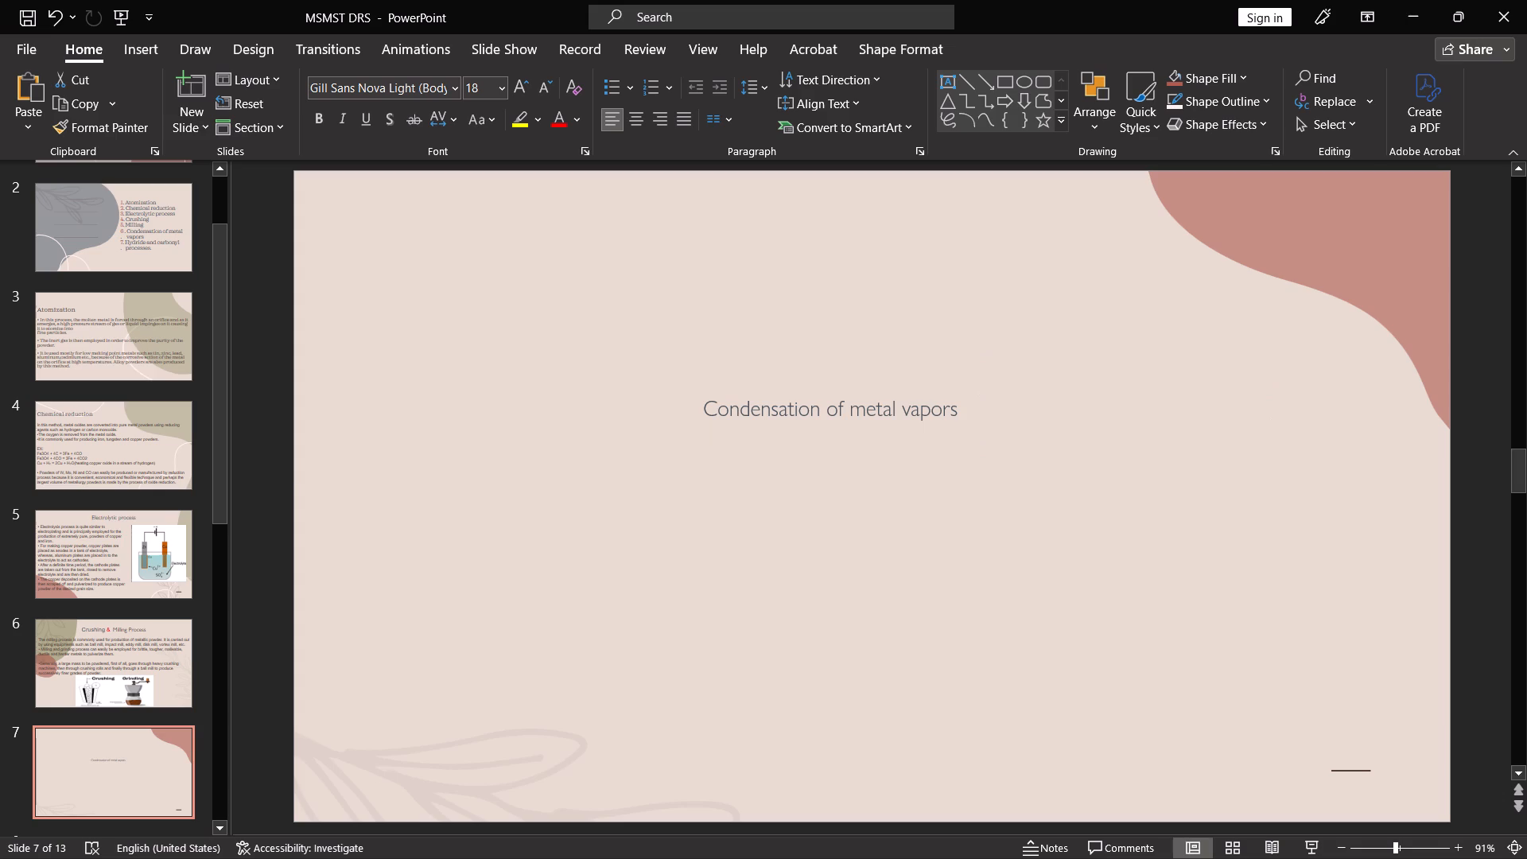
pyautogui.hotkey('ctrl', 'a')
pyautogui.click(982, 414)
pyautogui.doubleClick(982, 414)
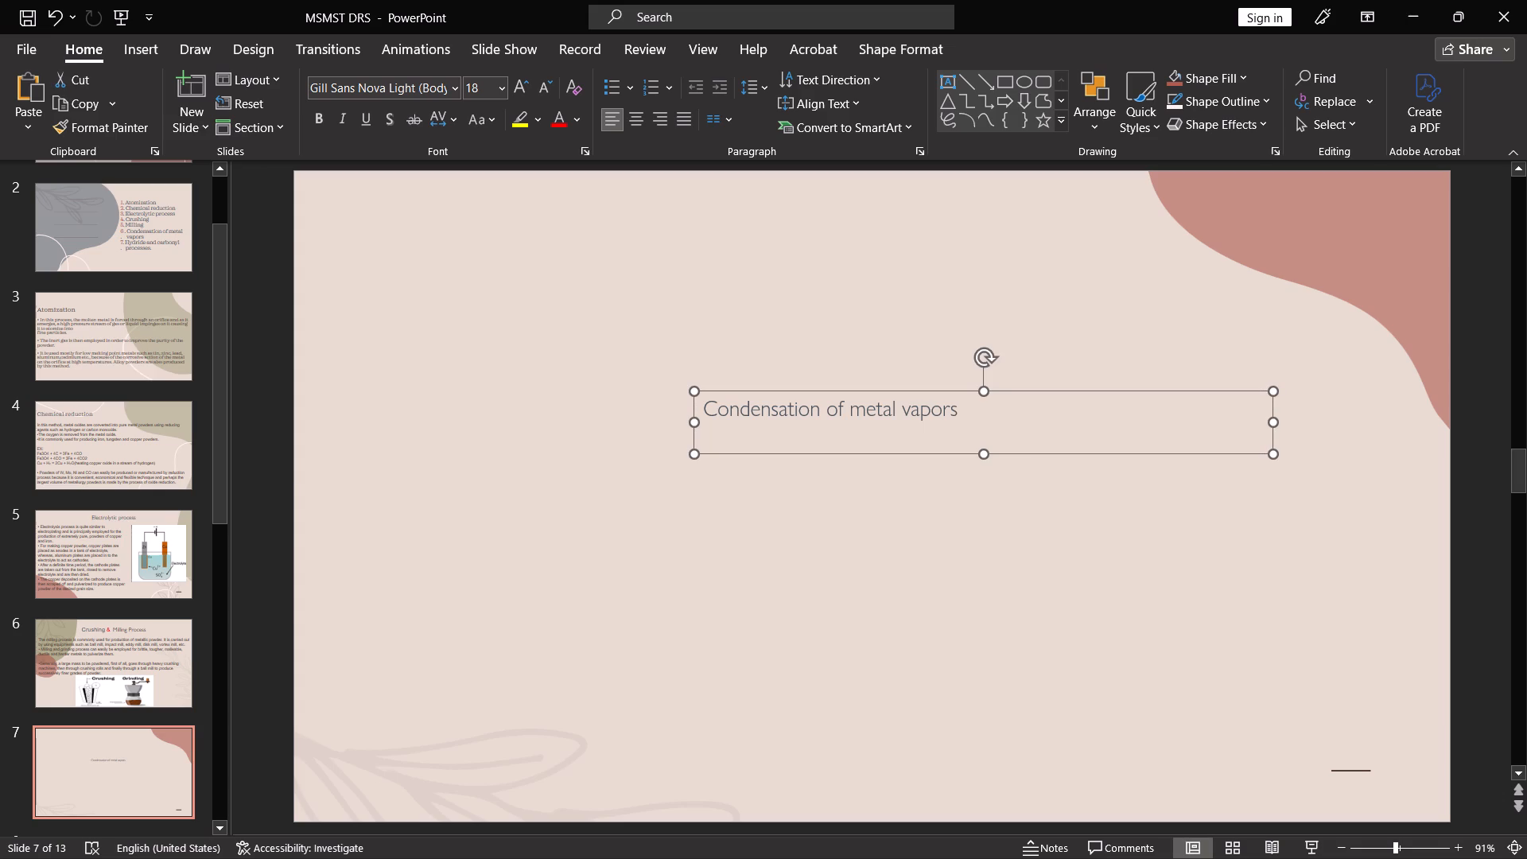
pyautogui.click(982, 414)
pyautogui.doubleClick(982, 414)
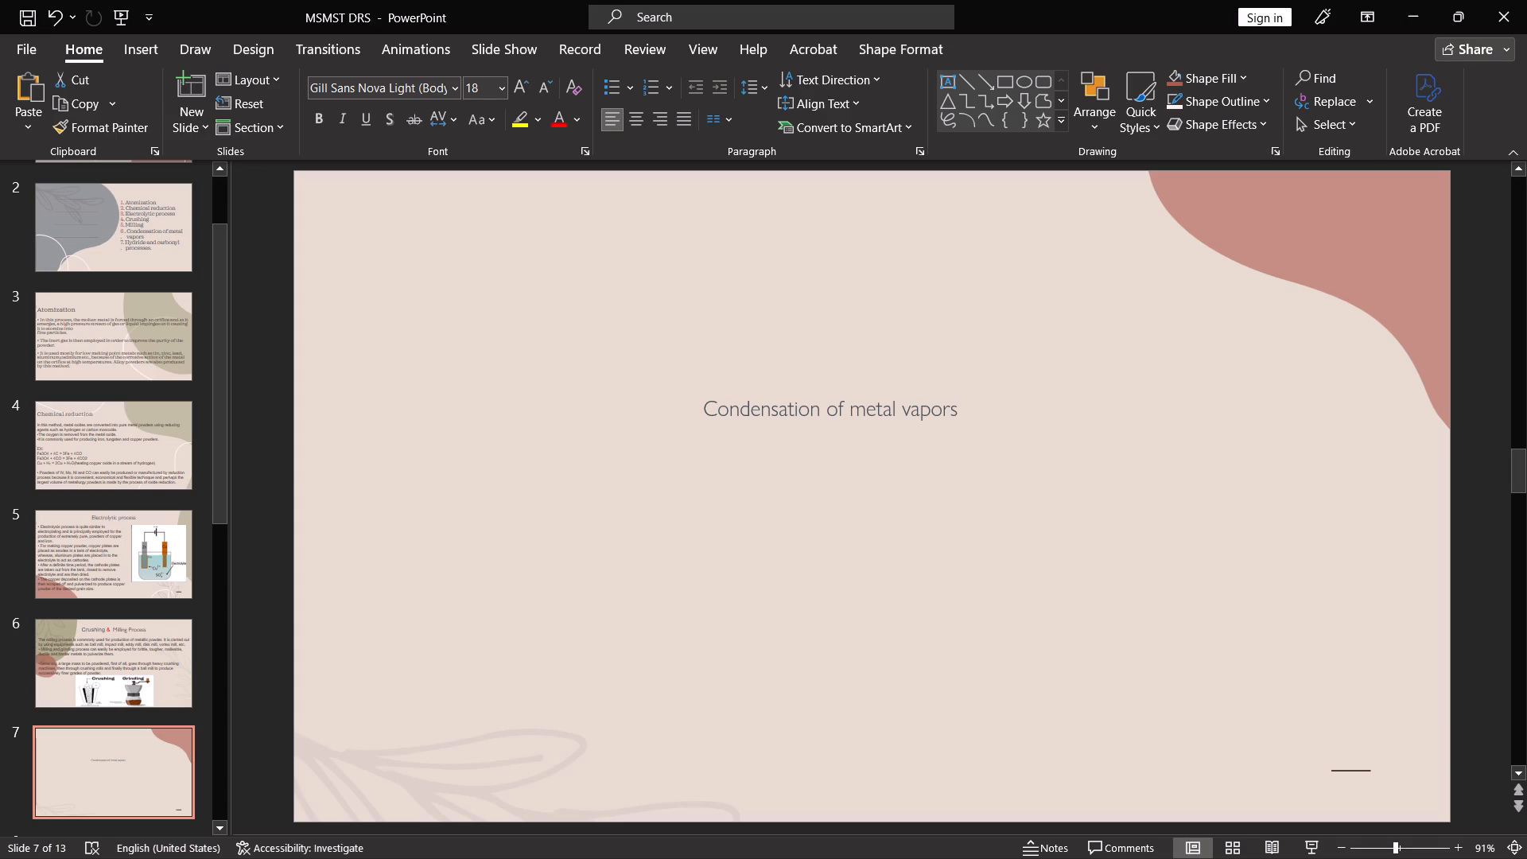
pyautogui.hotkey('ctrl', 'a')
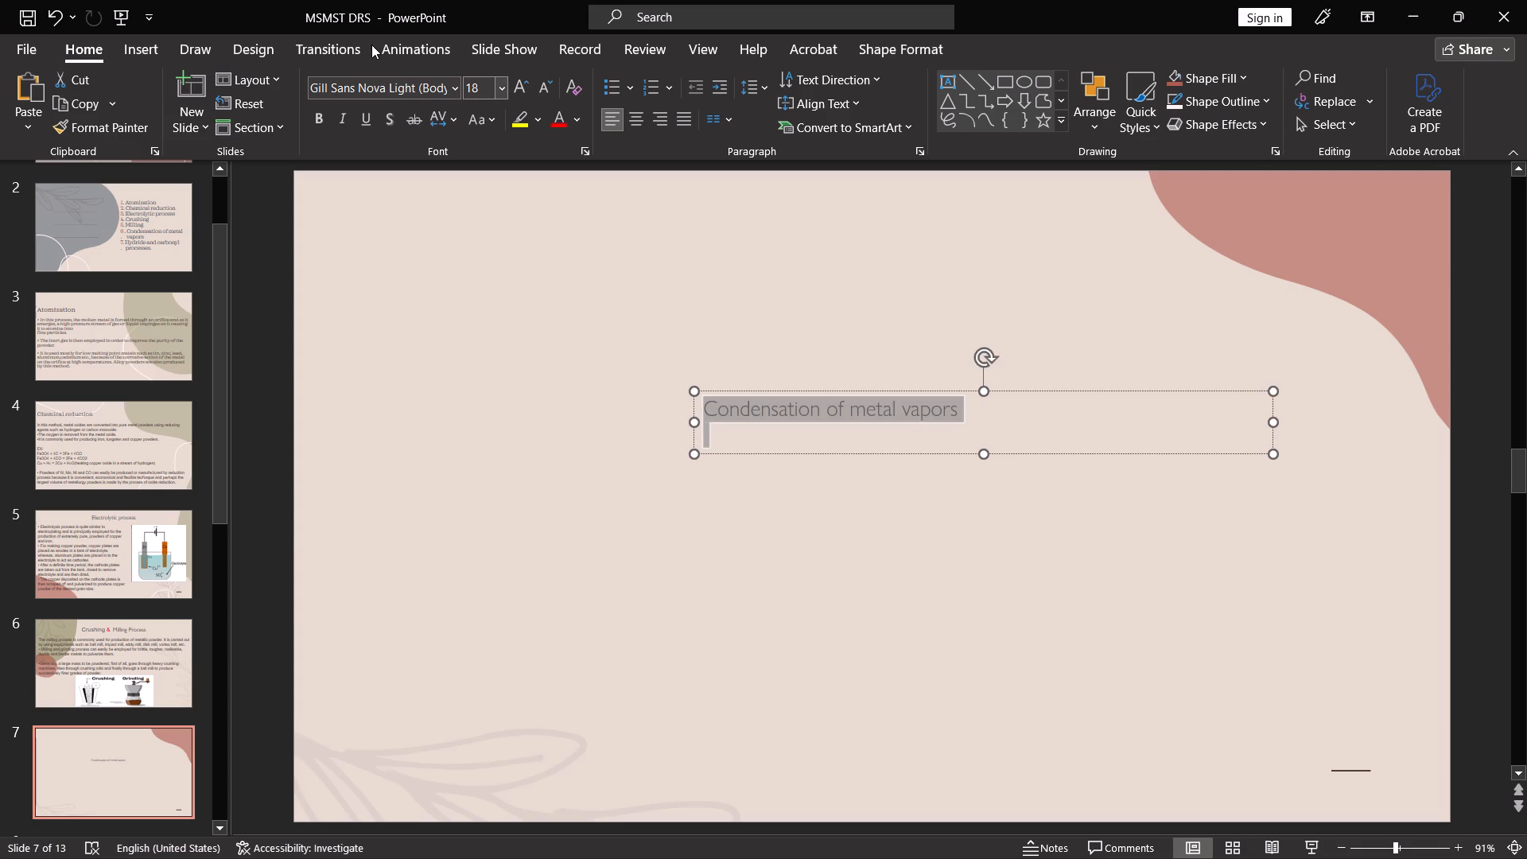
pyautogui.click(406, 82)
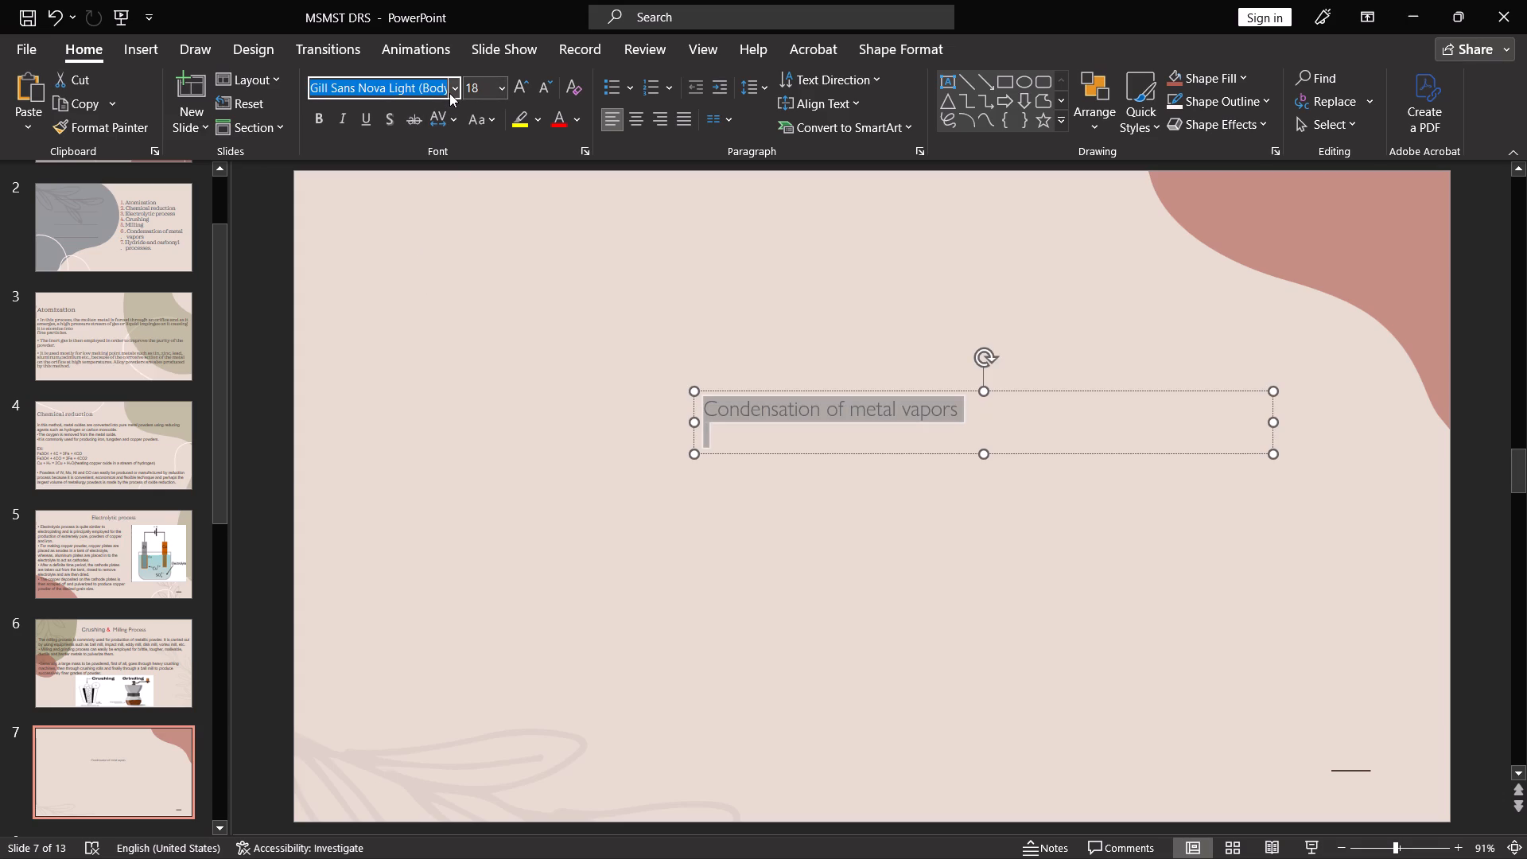
pyautogui.press('a')
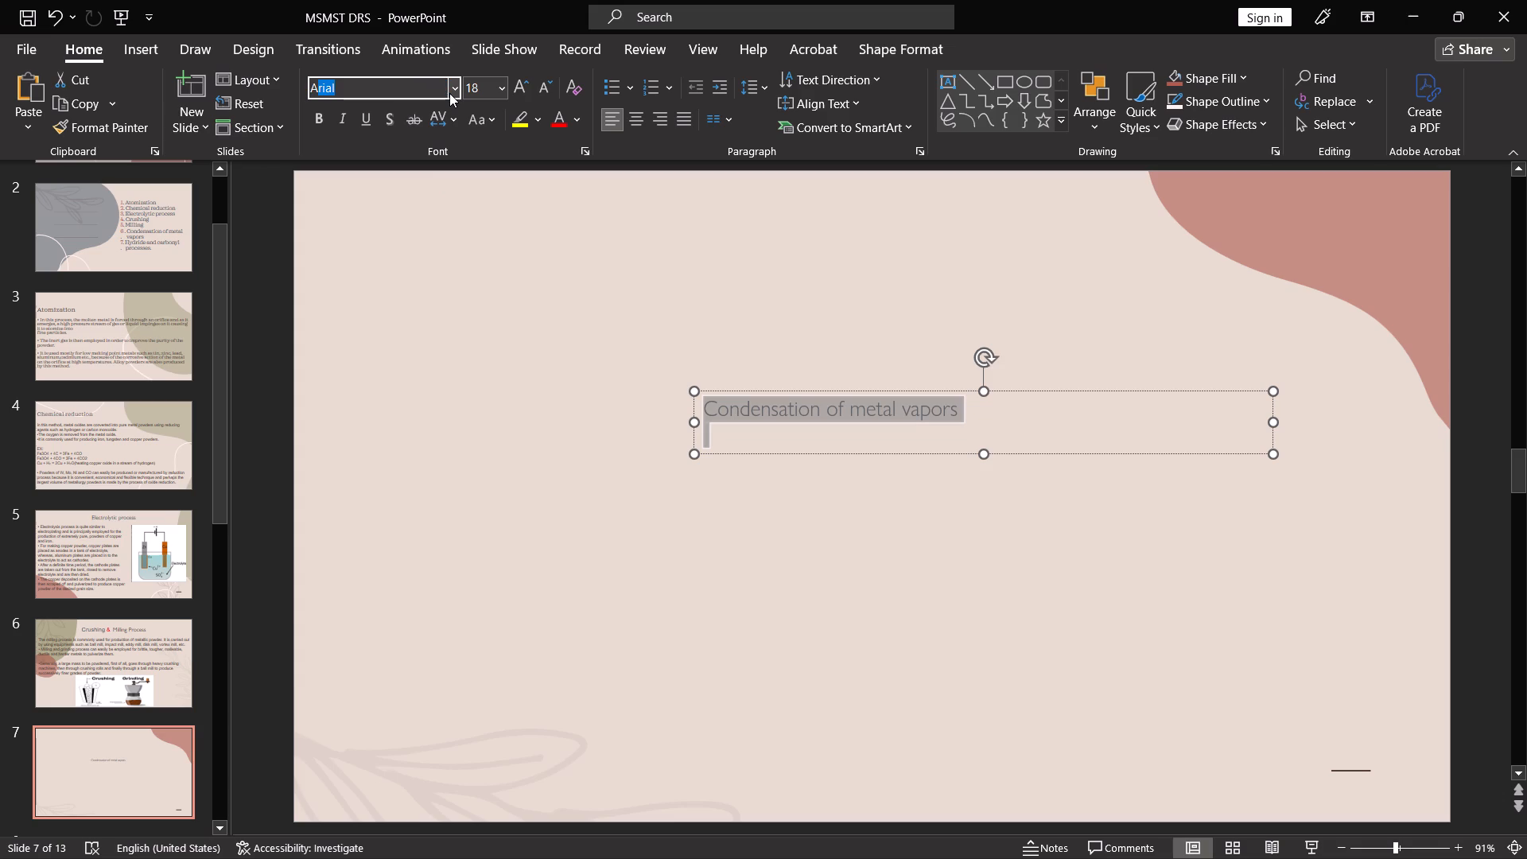
pyautogui.press('Return')
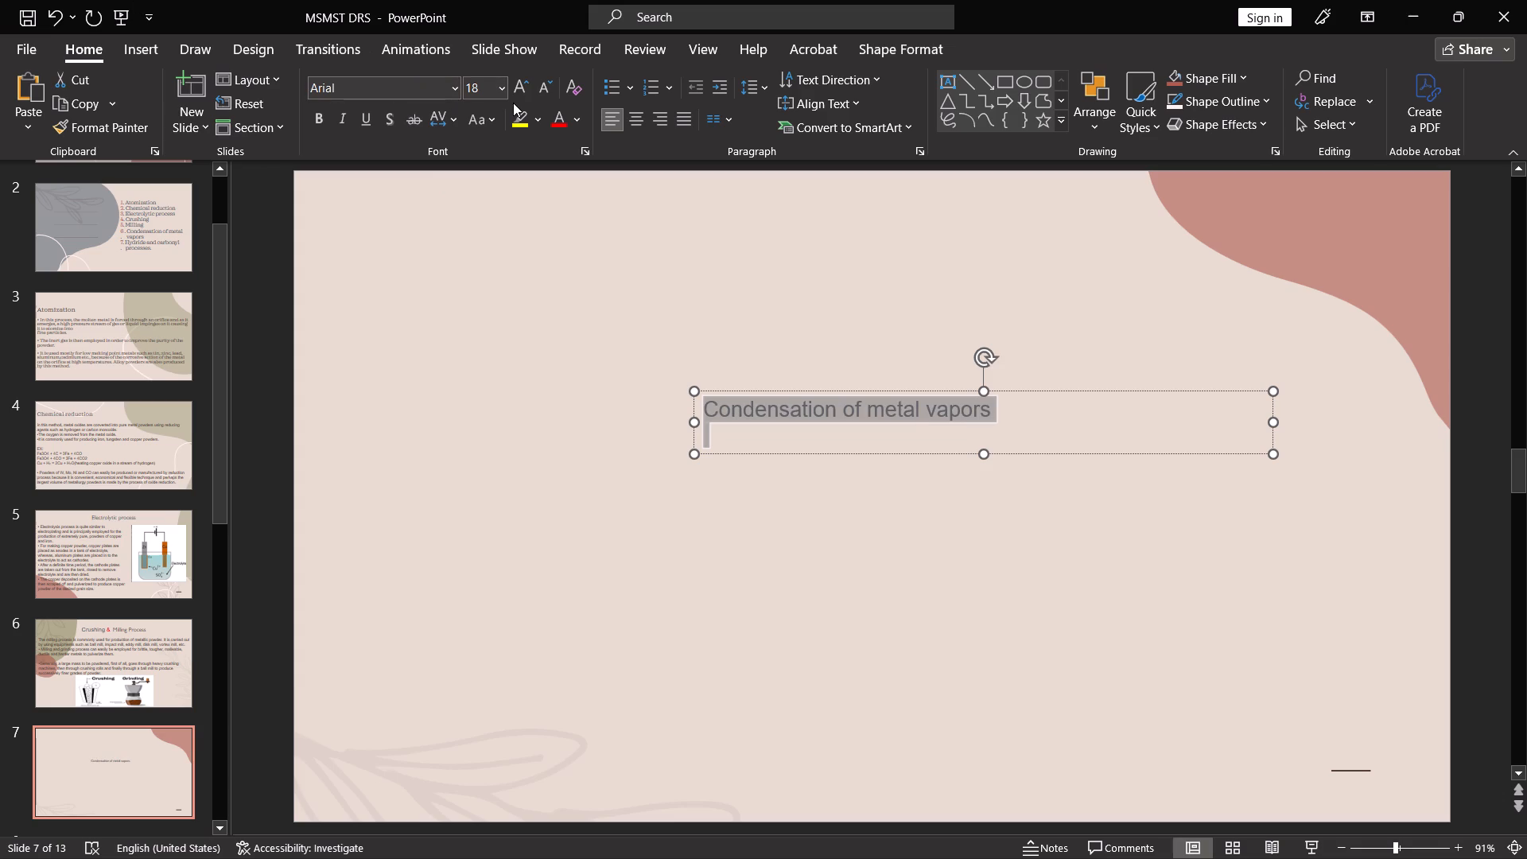
pyautogui.click(506, 92)
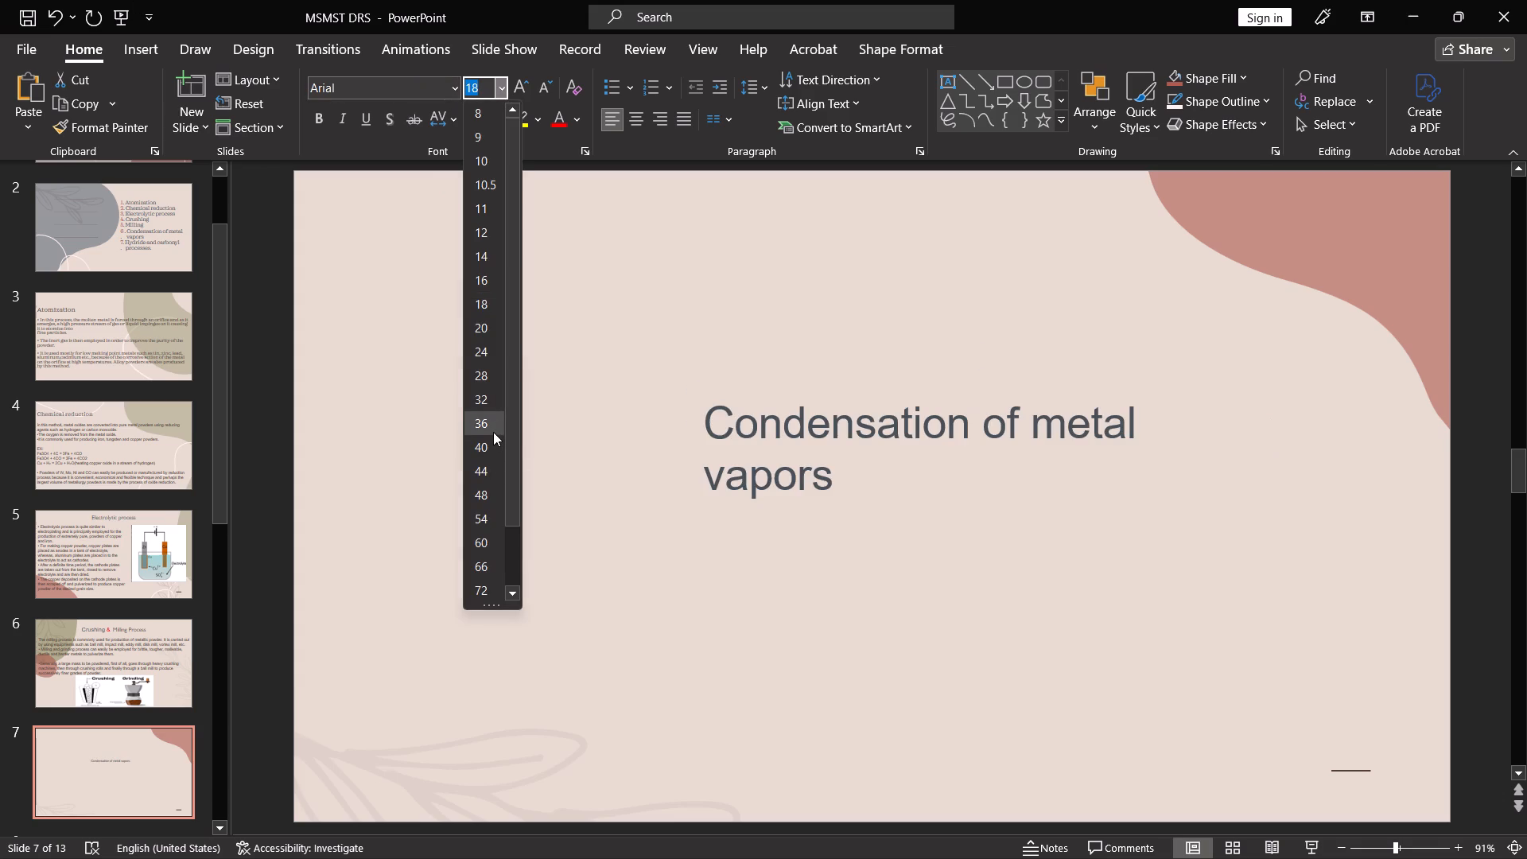
pyautogui.click(493, 432)
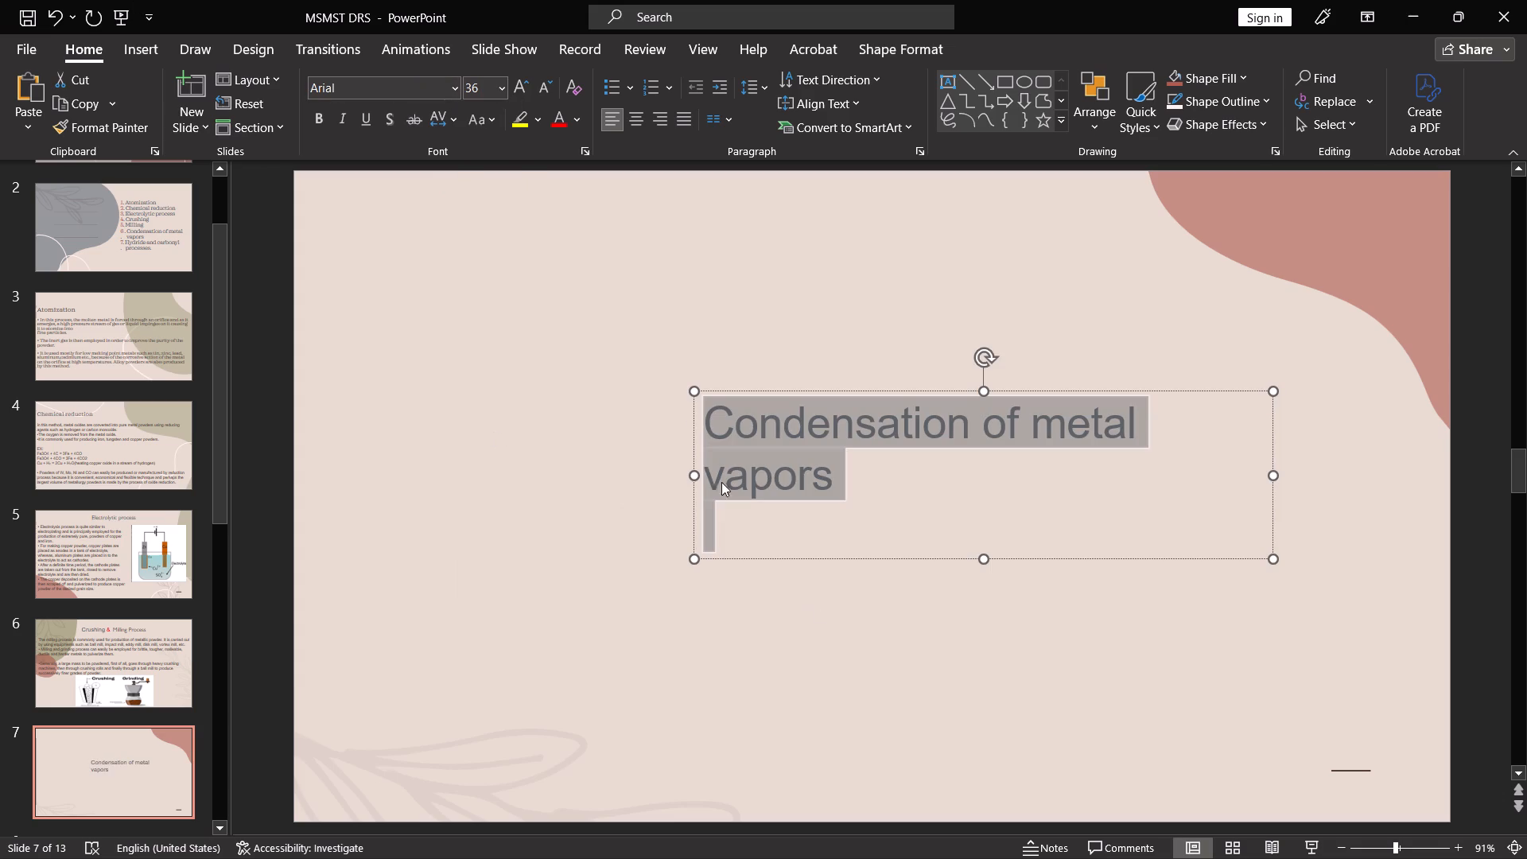
# Widen the "Condensation of metal vapors" text box to span the full slide width and center its text.
pyautogui.moveTo(692, 476); pyautogui.dragTo(512, 465)
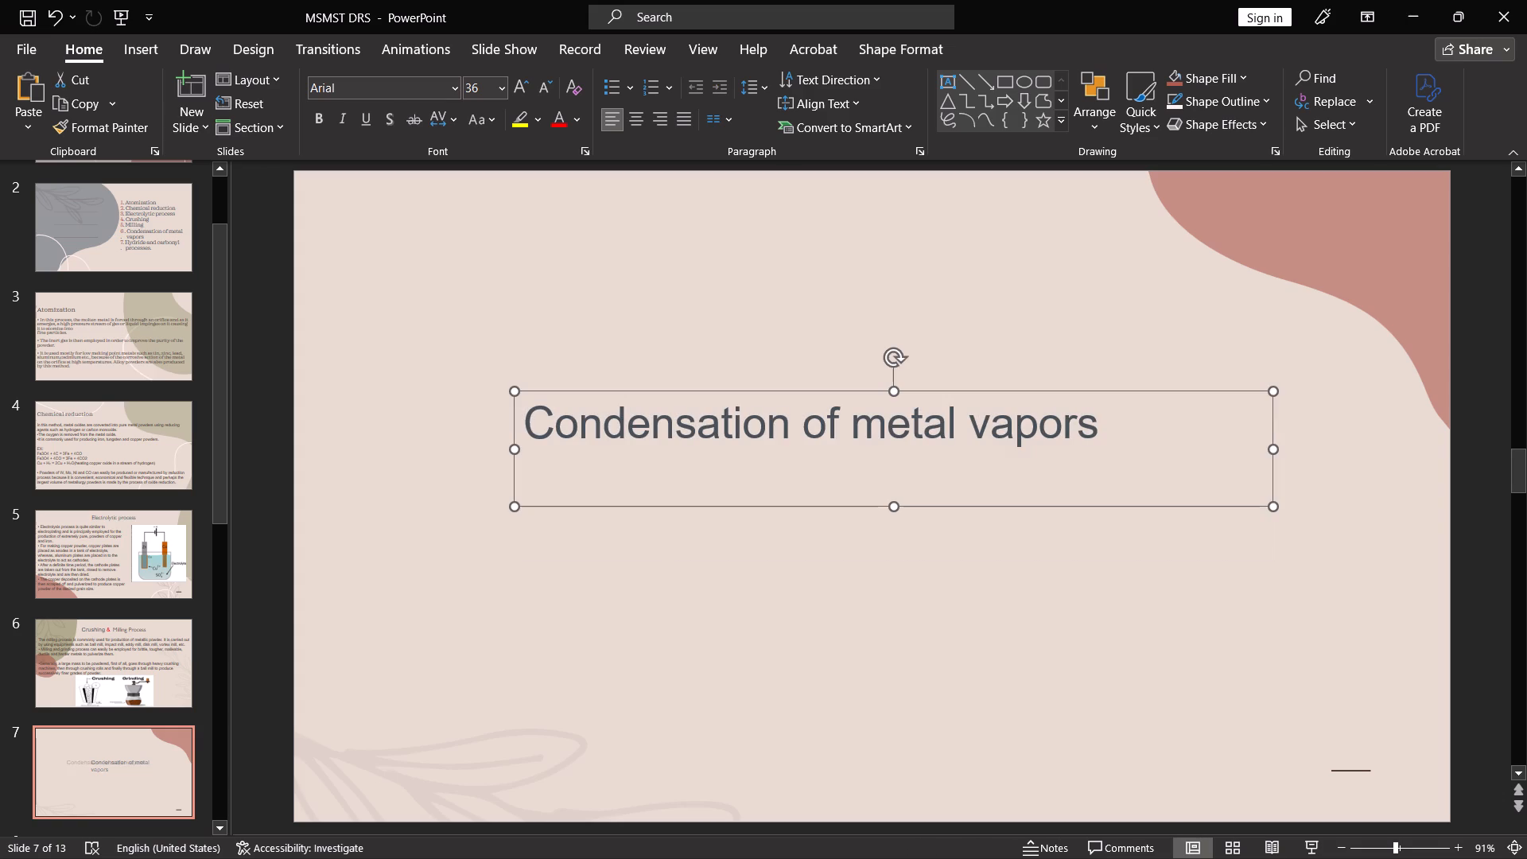
pyautogui.moveTo(1274, 450); pyautogui.dragTo(1400, 457)
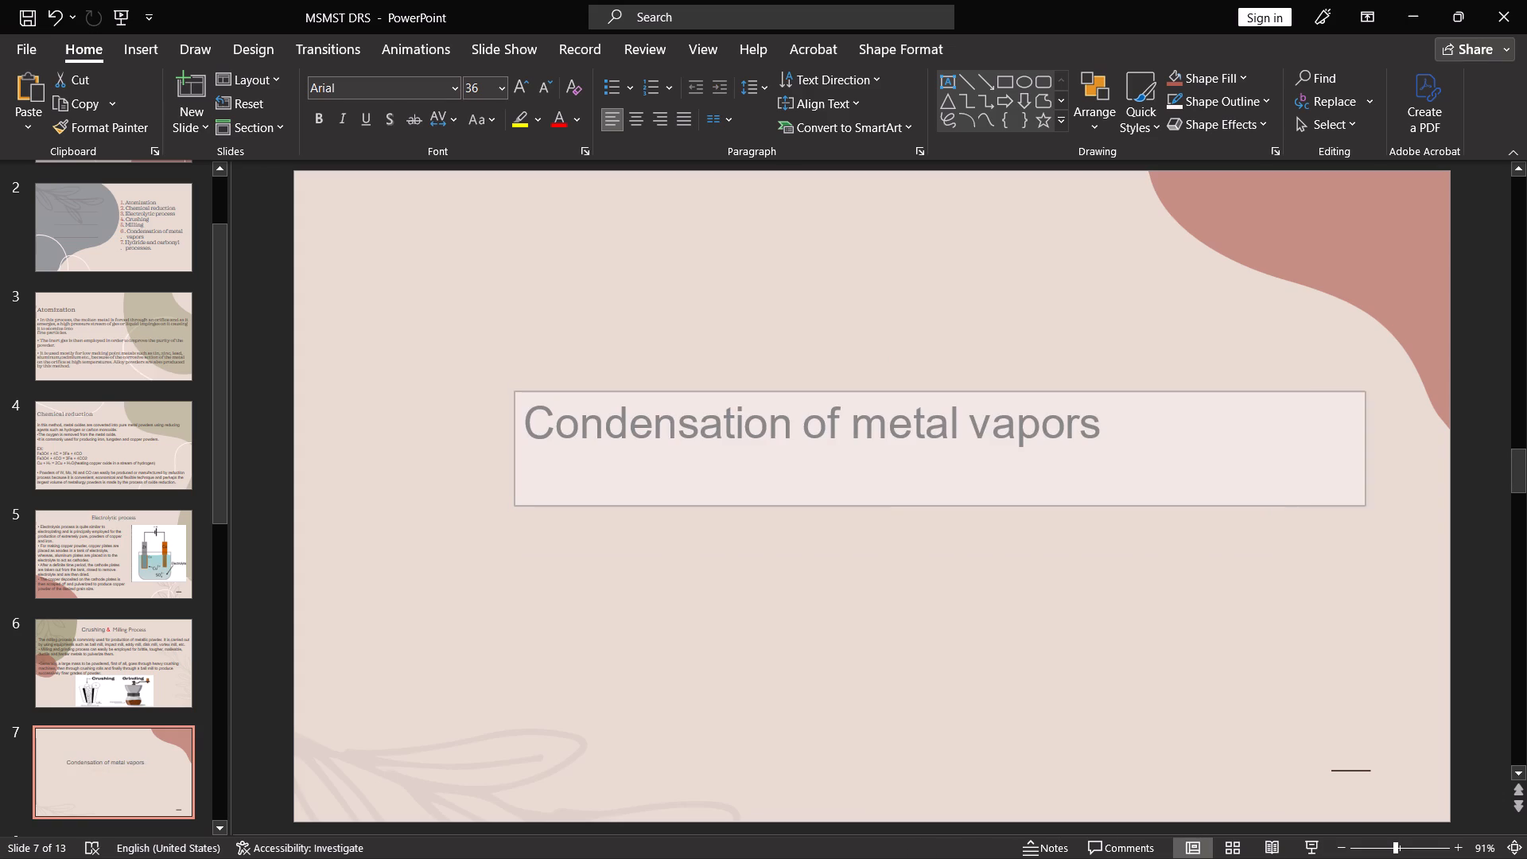
pyautogui.moveTo(1400, 457); pyautogui.dragTo(1447, 461)
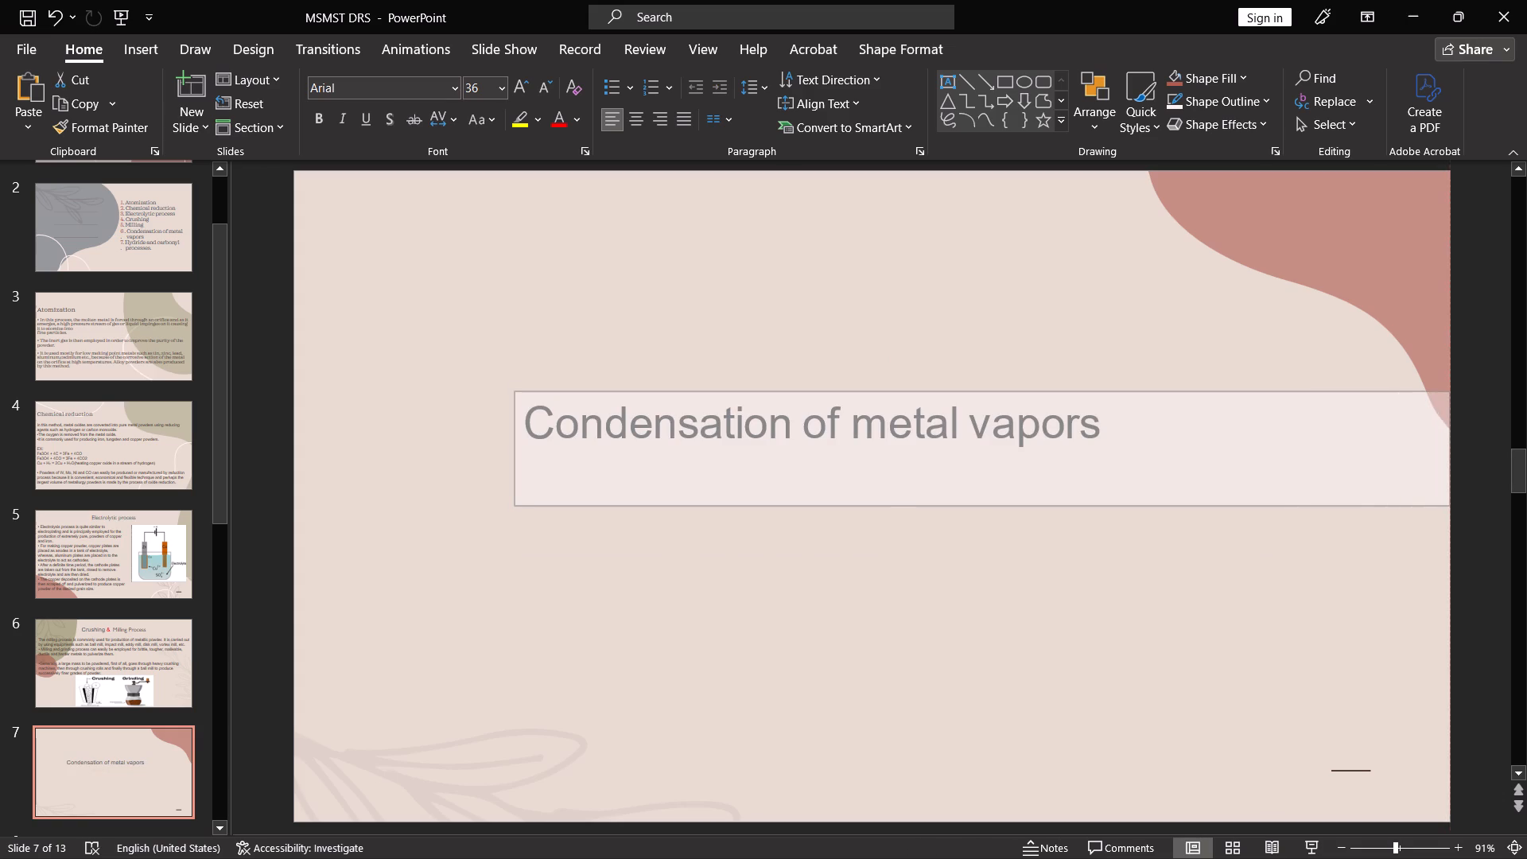
pyautogui.moveTo(1447, 461); pyautogui.dragTo(1449, 461)
pyautogui.moveTo(517, 452); pyautogui.dragTo(295, 429)
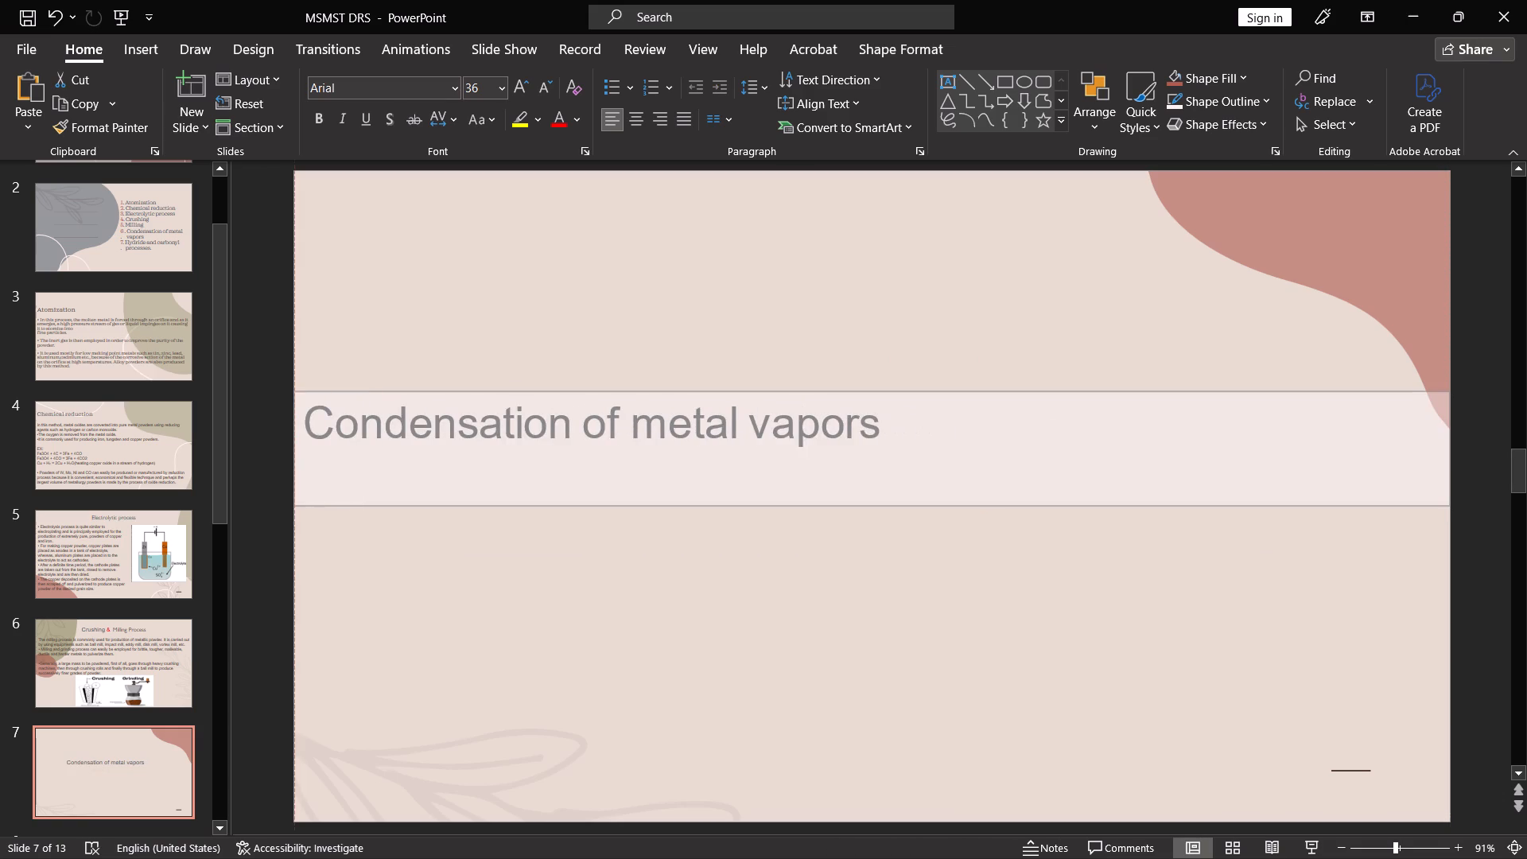
pyautogui.moveTo(295, 429); pyautogui.dragTo(293, 428)
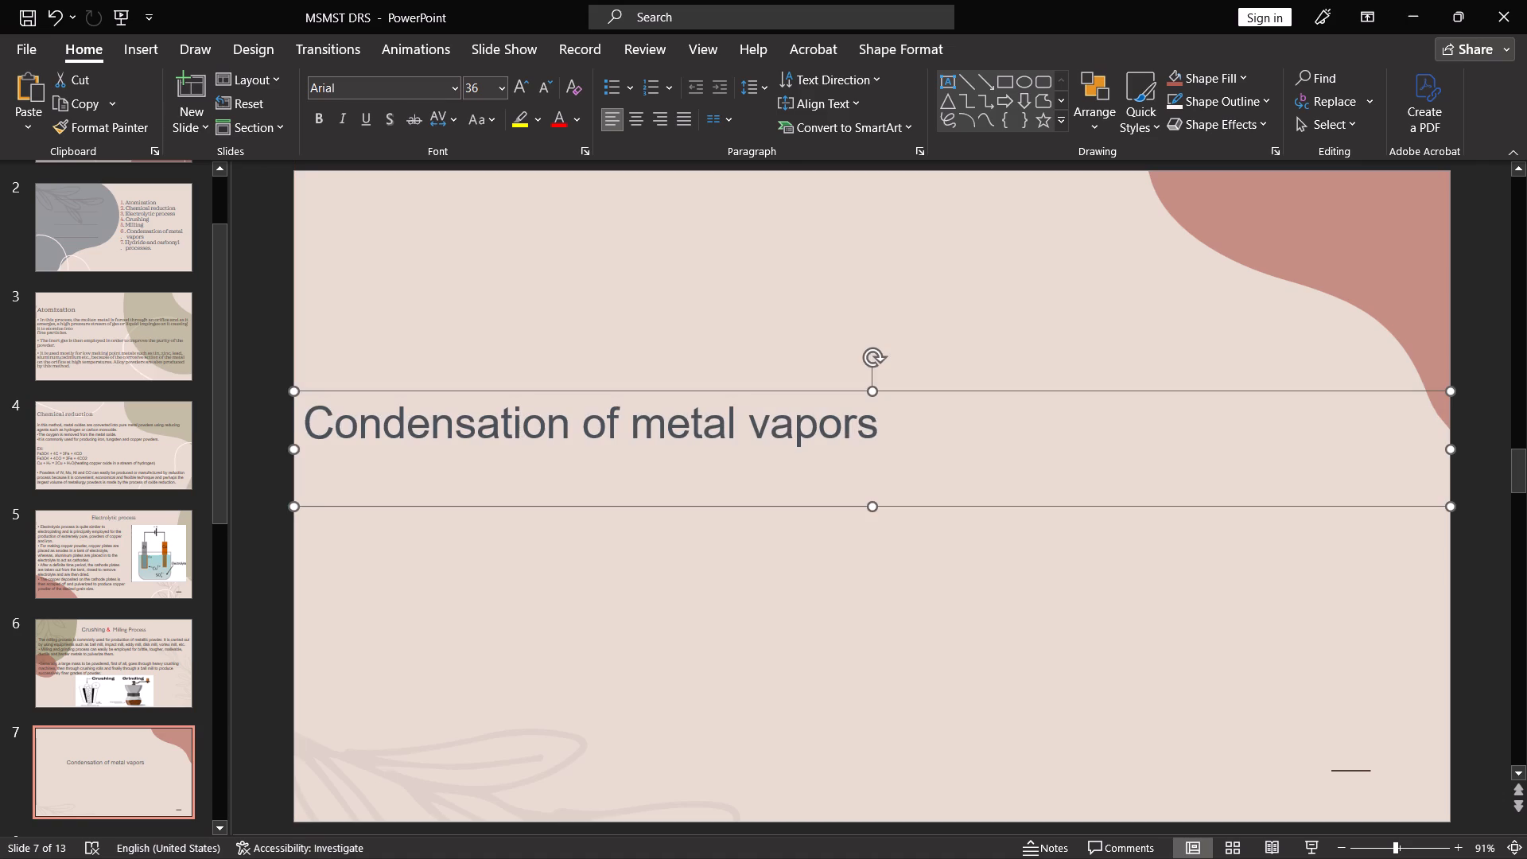
pyautogui.click(631, 111)
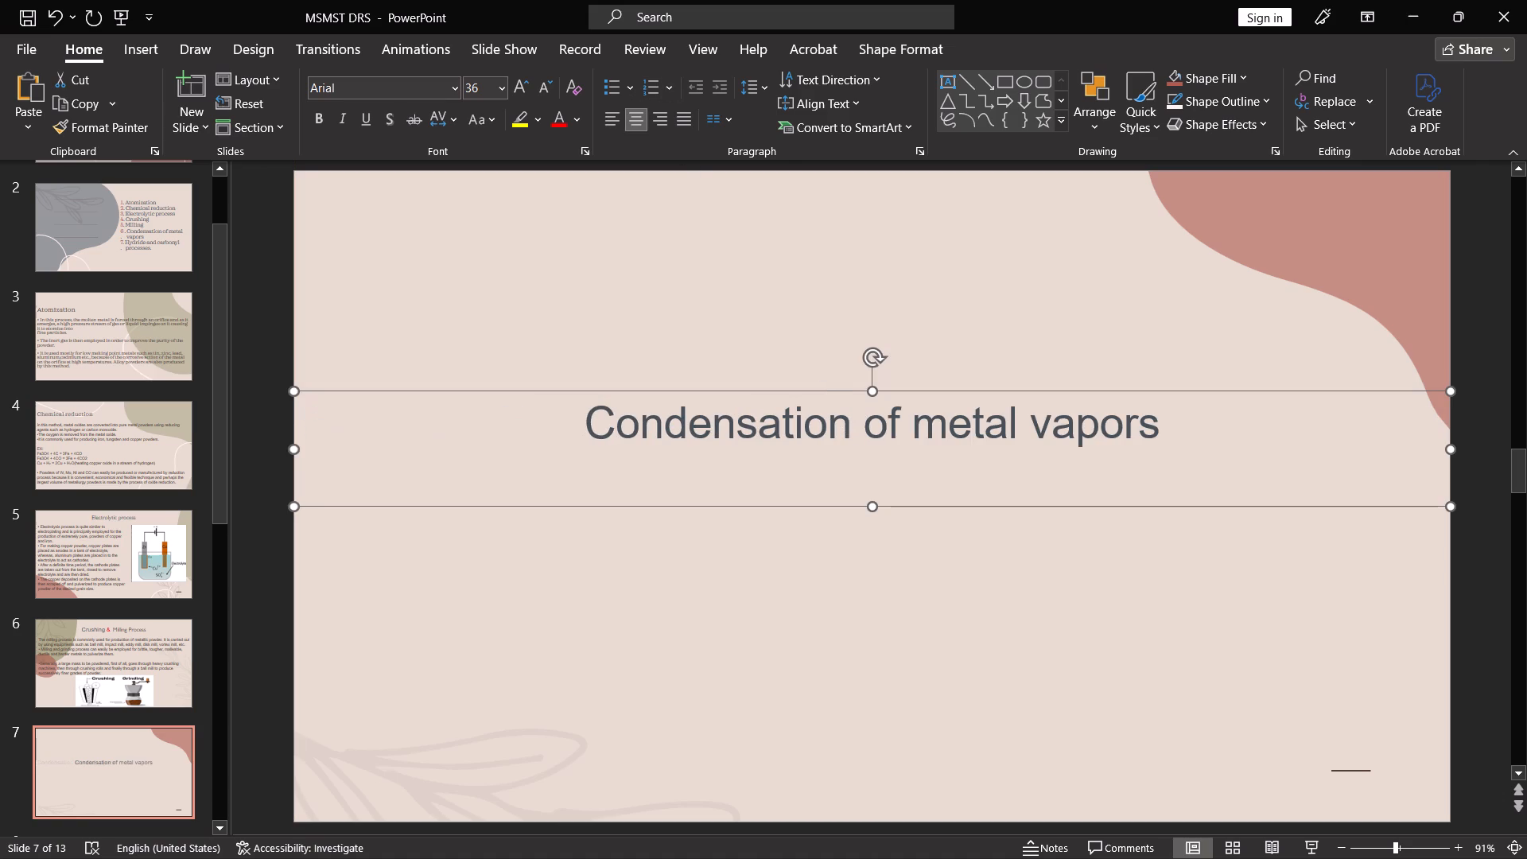
# Move the full-width text box up to the top of slide 7 as the title, keeping it horizontally centered.
pyautogui.moveTo(861, 507); pyautogui.dragTo(855, 324)
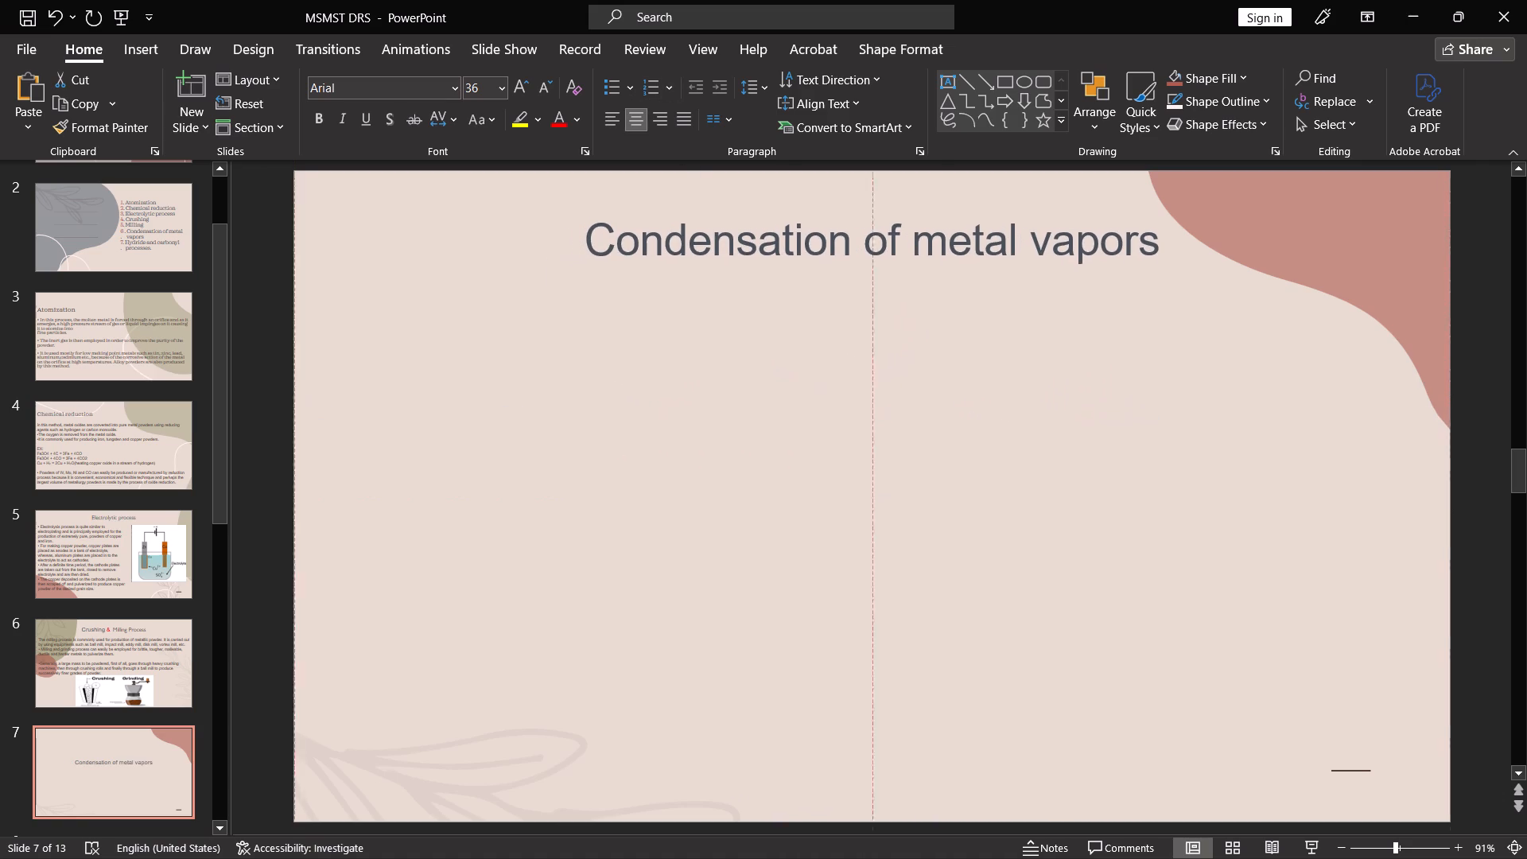
pyautogui.moveTo(855, 324); pyautogui.dragTo(865, 311)
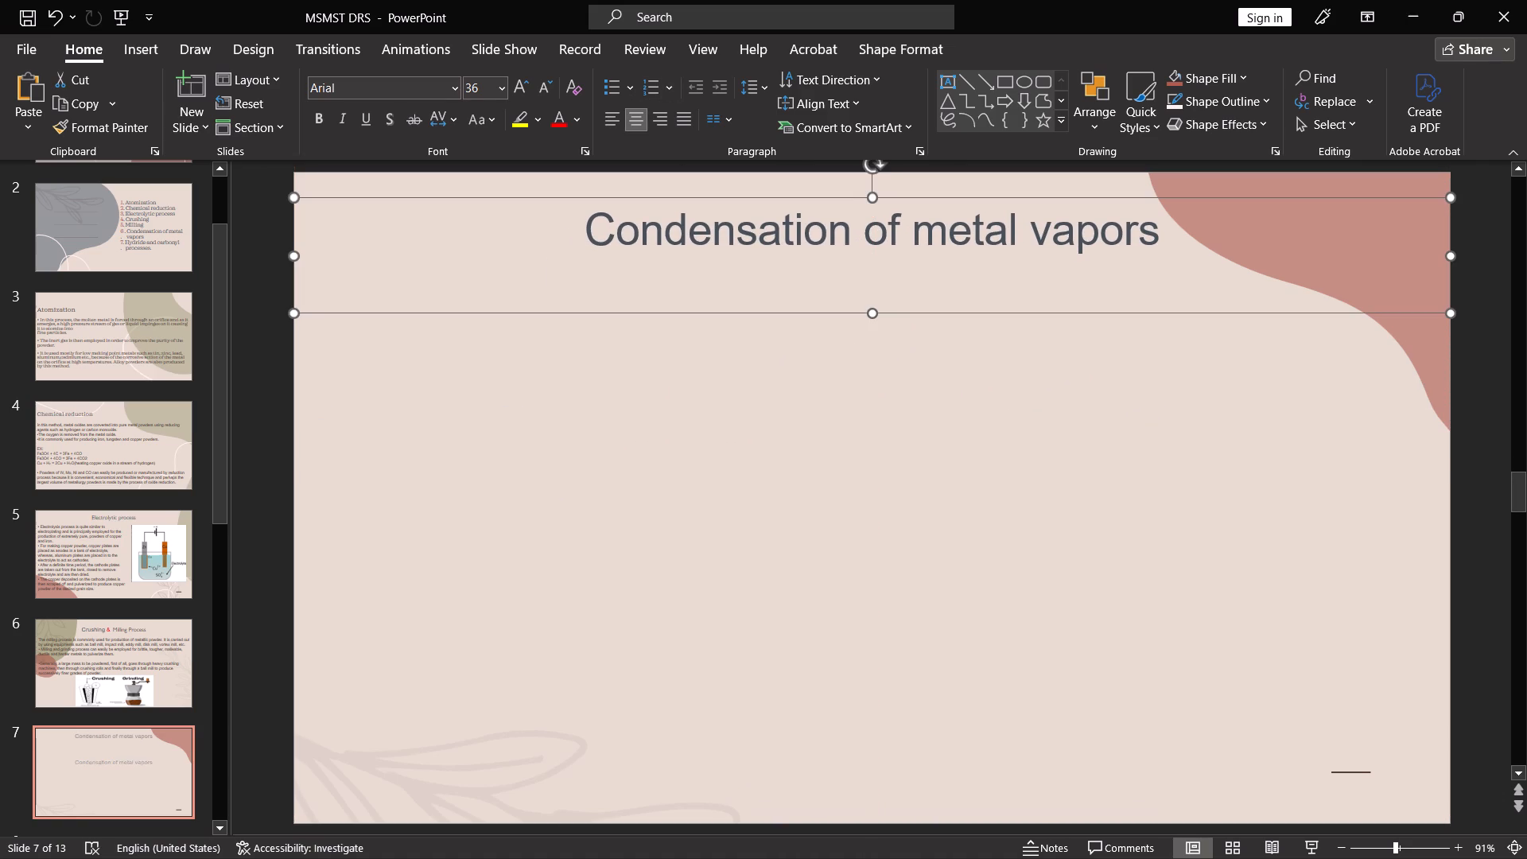
pyautogui.click(853, 311)
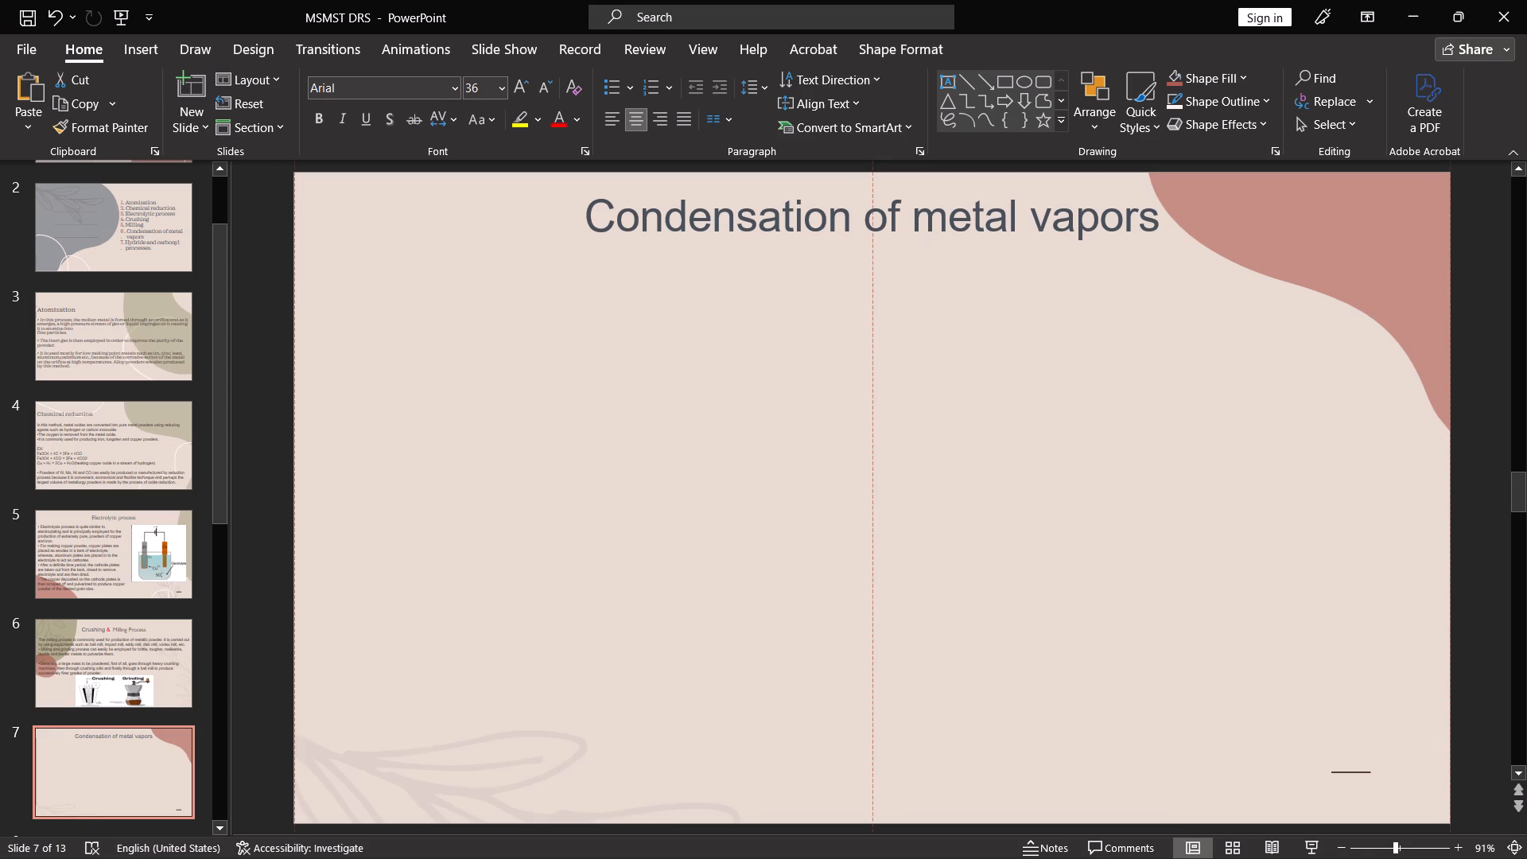
pyautogui.moveTo(853, 309); pyautogui.dragTo(853, 301)
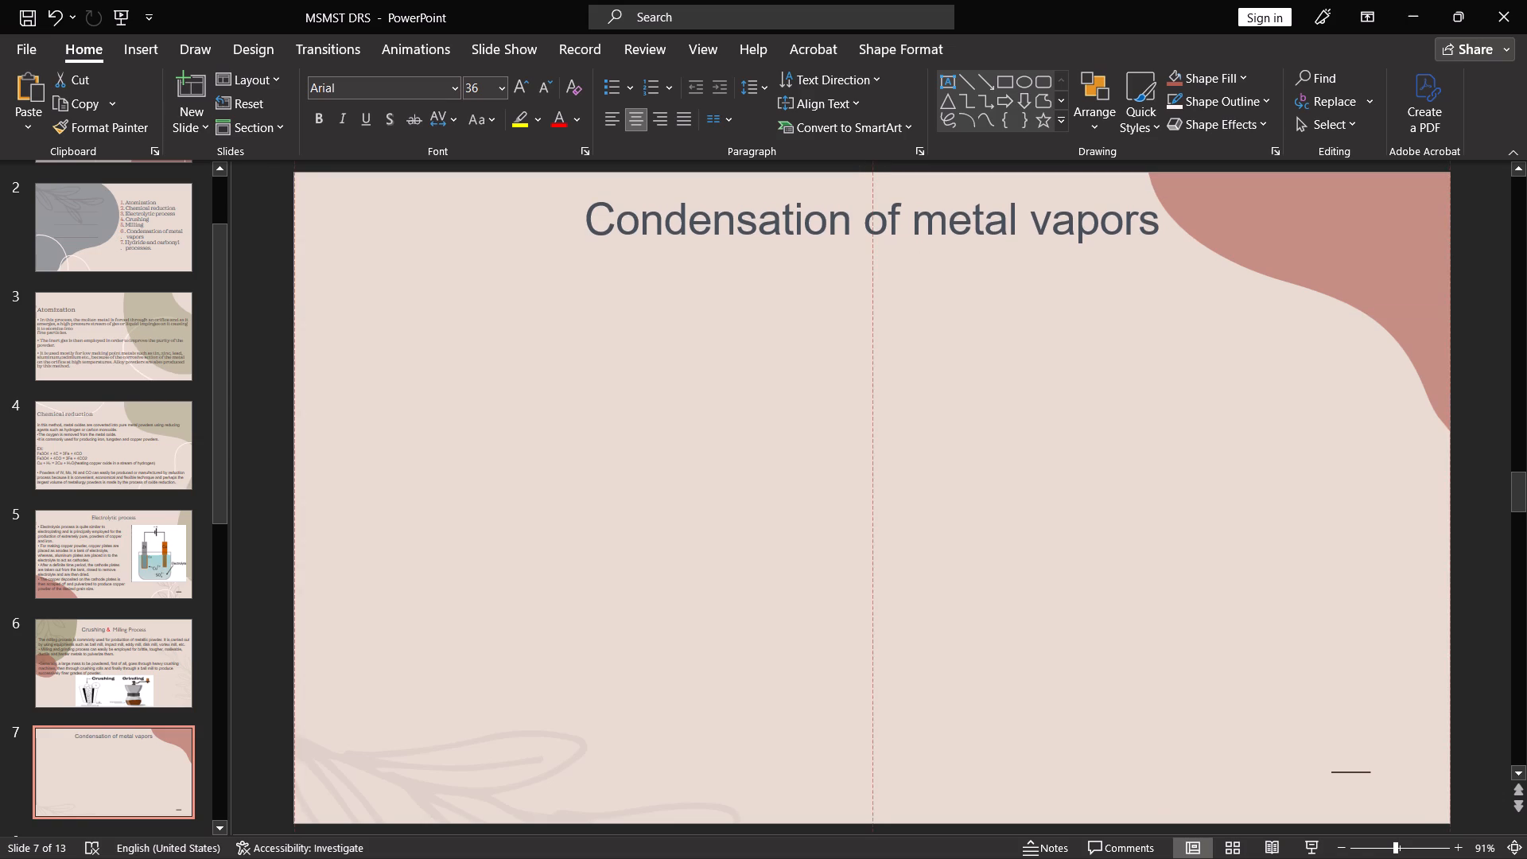
pyautogui.moveTo(853, 301); pyautogui.dragTo(853, 301)
pyautogui.moveTo(853, 301); pyautogui.dragTo(854, 307)
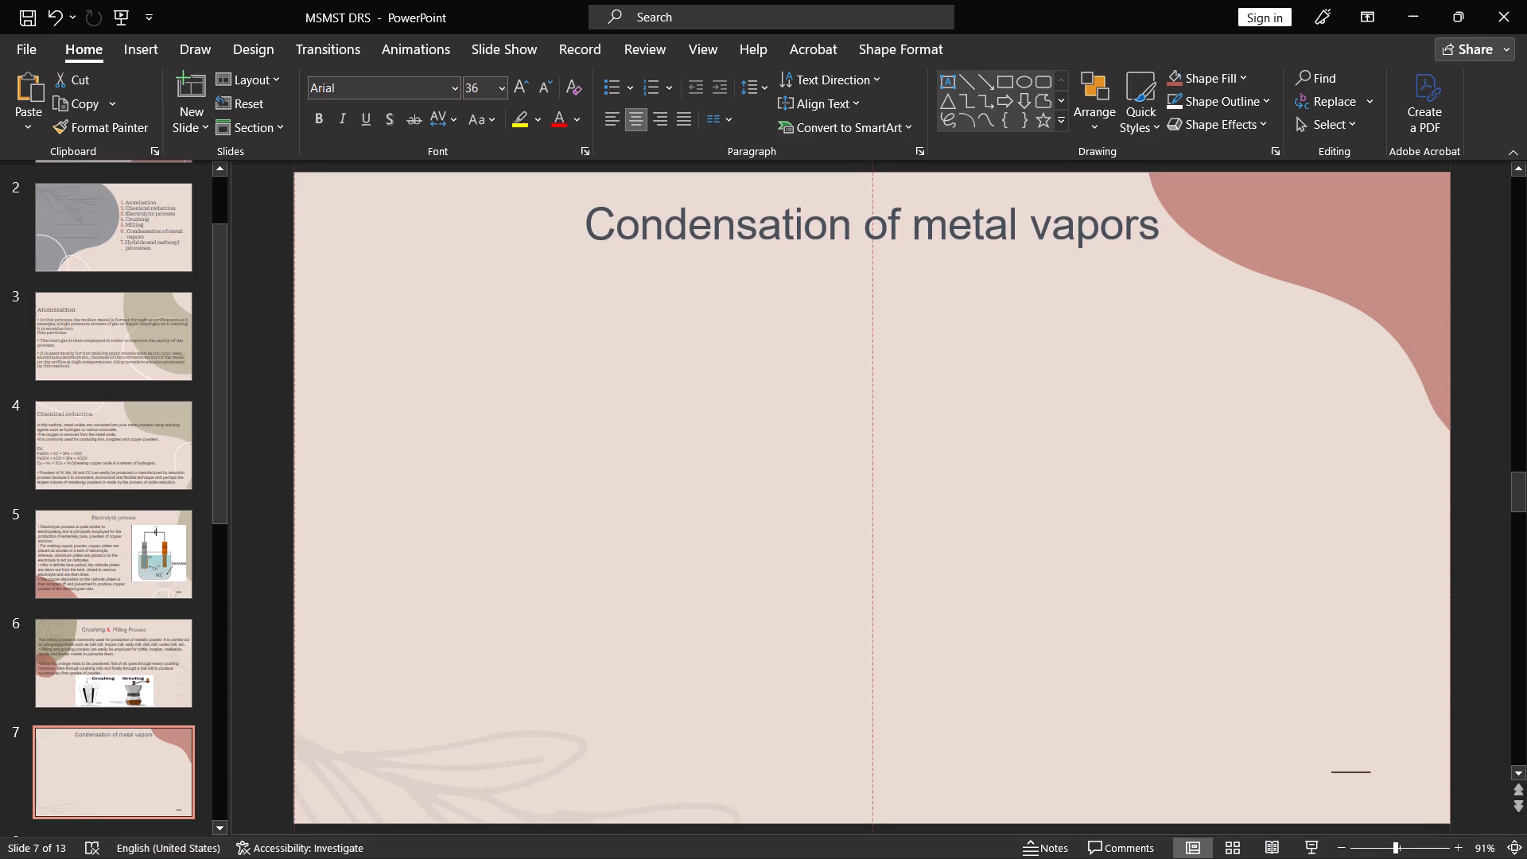
pyautogui.moveTo(854, 307); pyautogui.dragTo(856, 308)
pyautogui.click(806, 418)
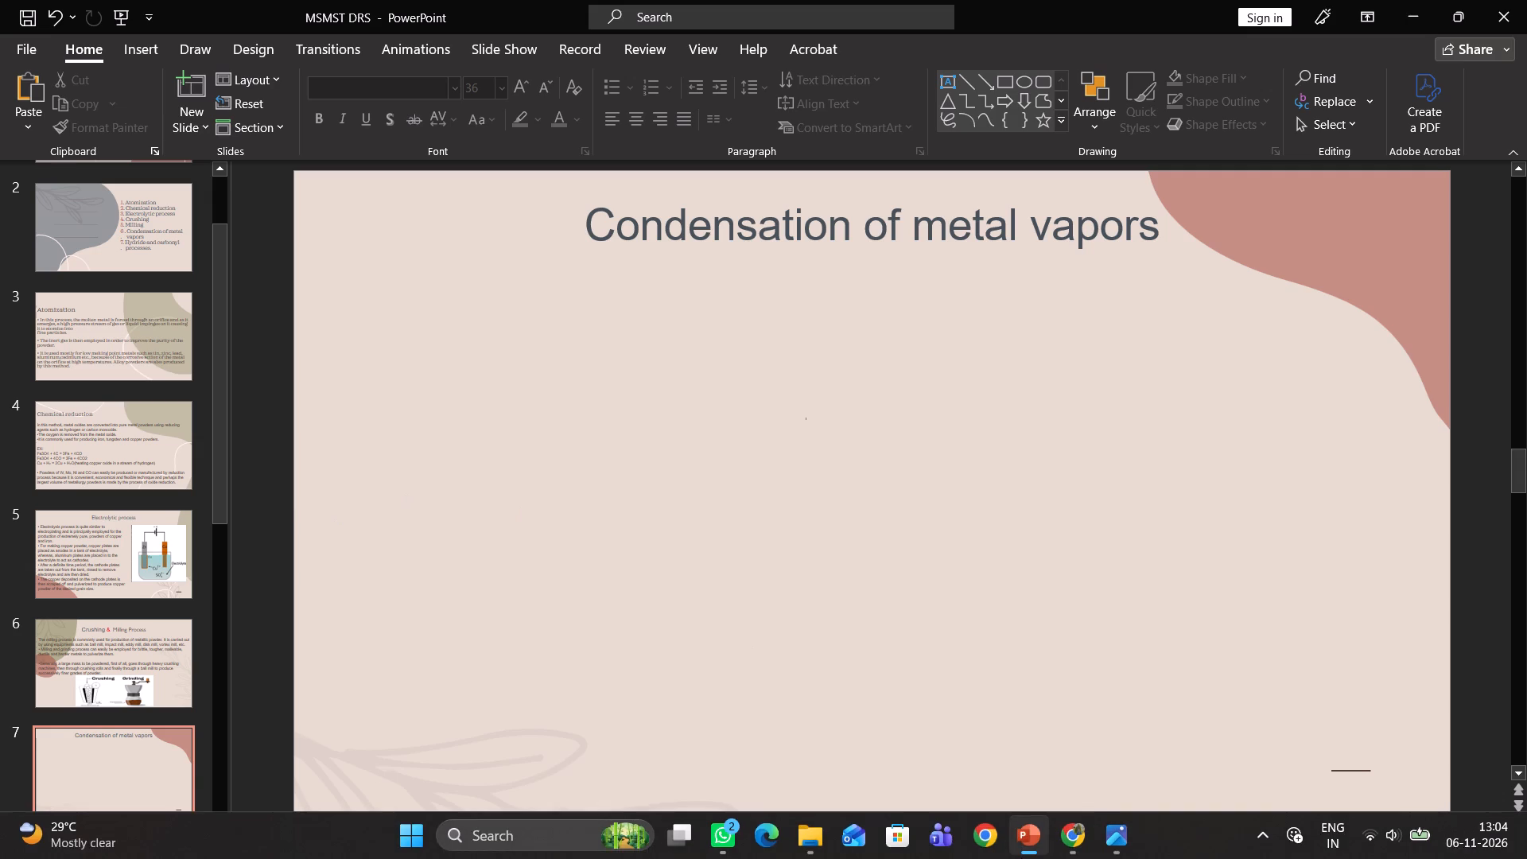
# Capitalize the initials of the last two title words so it reads "Condensation of Metal Vapors".
pyautogui.click(953, 221)
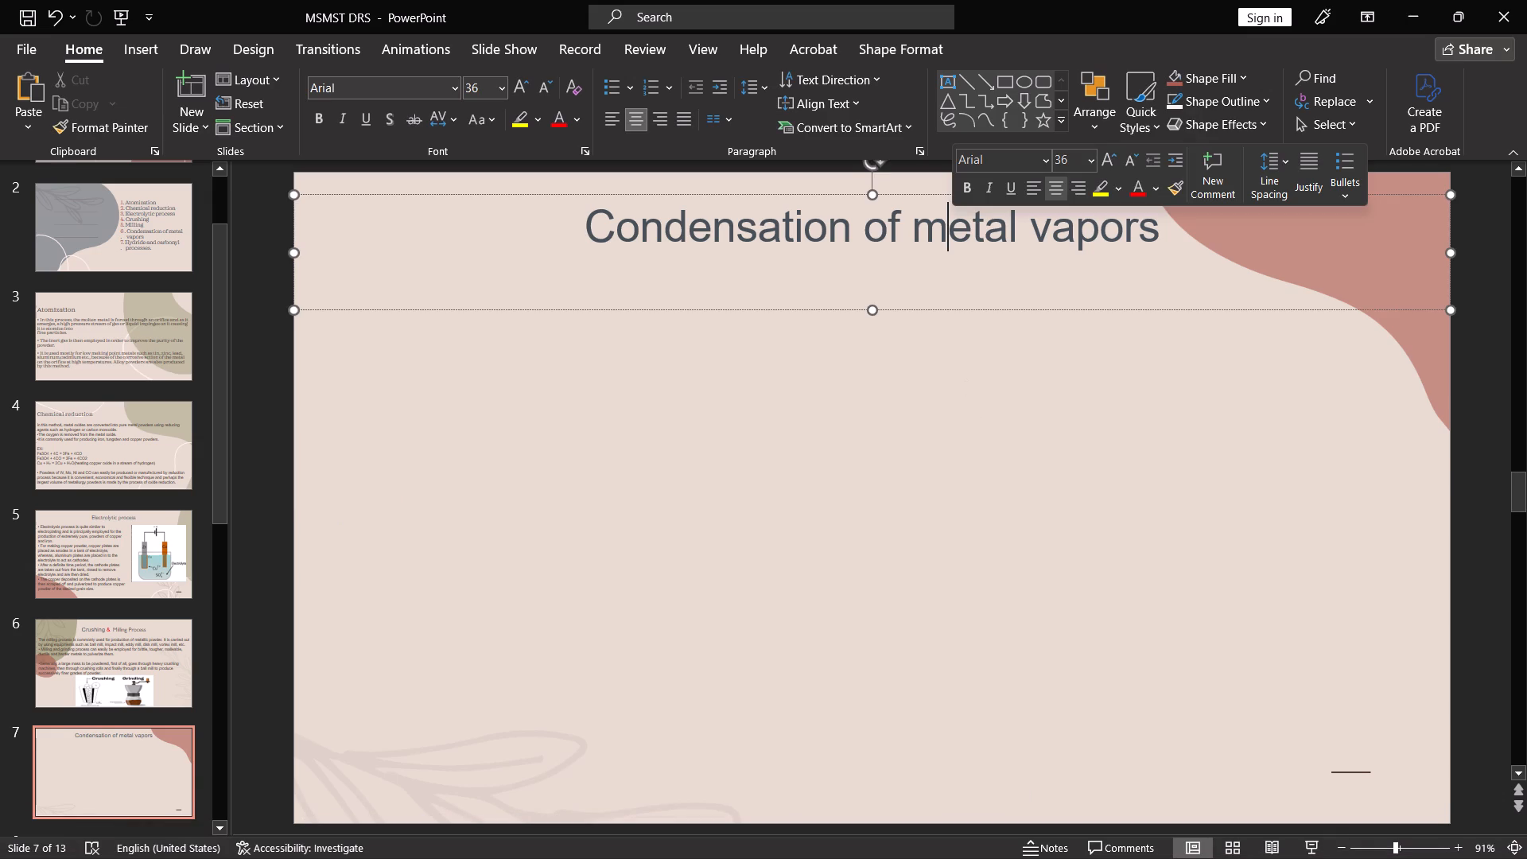
pyautogui.press('BackSpace')
pyautogui.press('m')
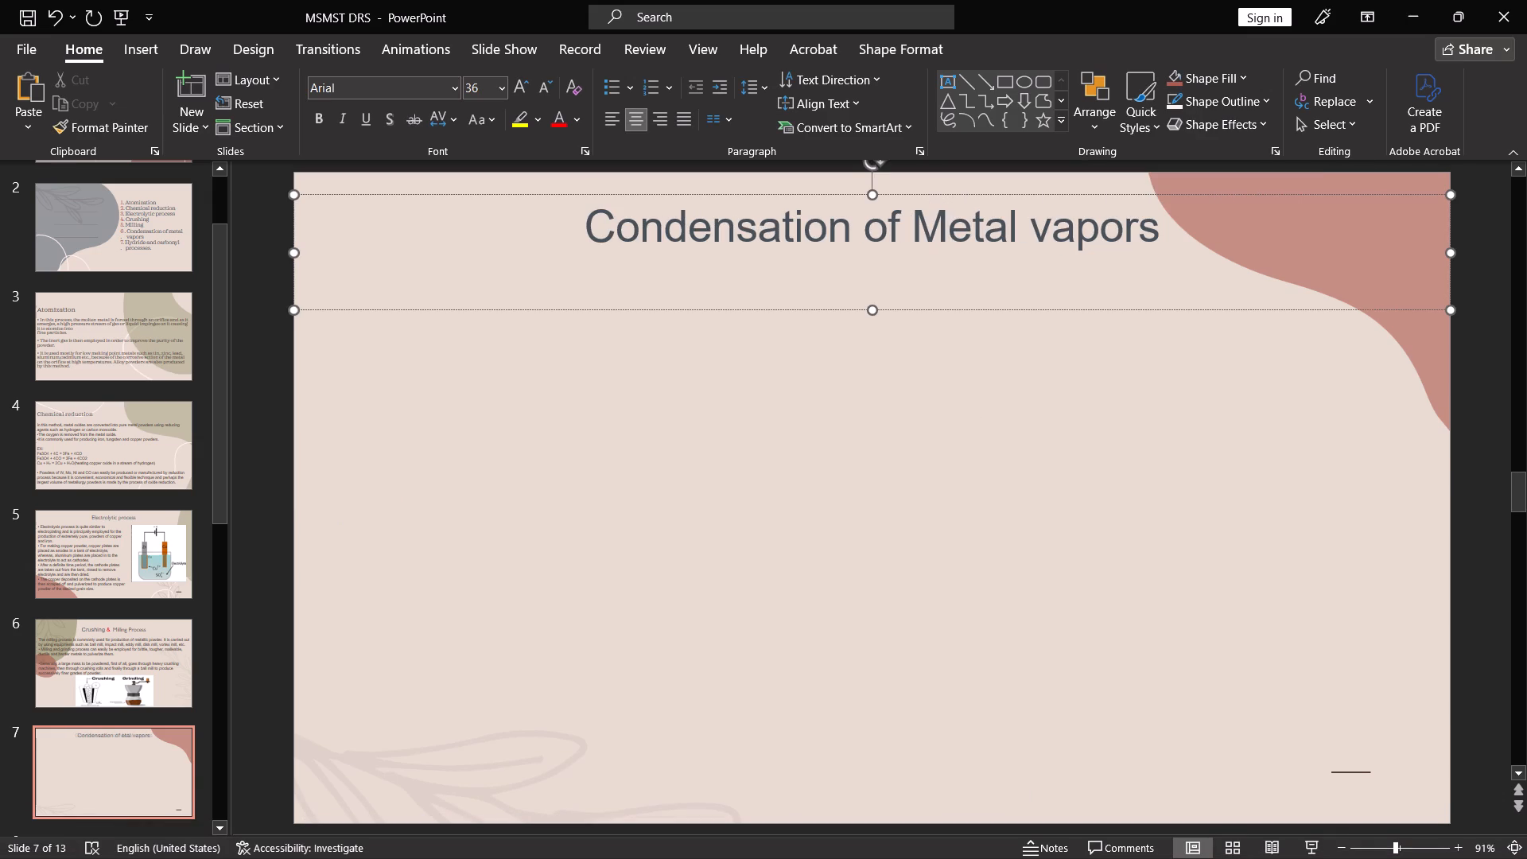
pyautogui.press('Right')
pyautogui.press('Right')
pyautogui.press('Right')
pyautogui.press('Right')
pyautogui.press('Right')
pyautogui.press('Right')
pyautogui.press('Right')
pyautogui.press('Left')
pyautogui.press('BackSpace')
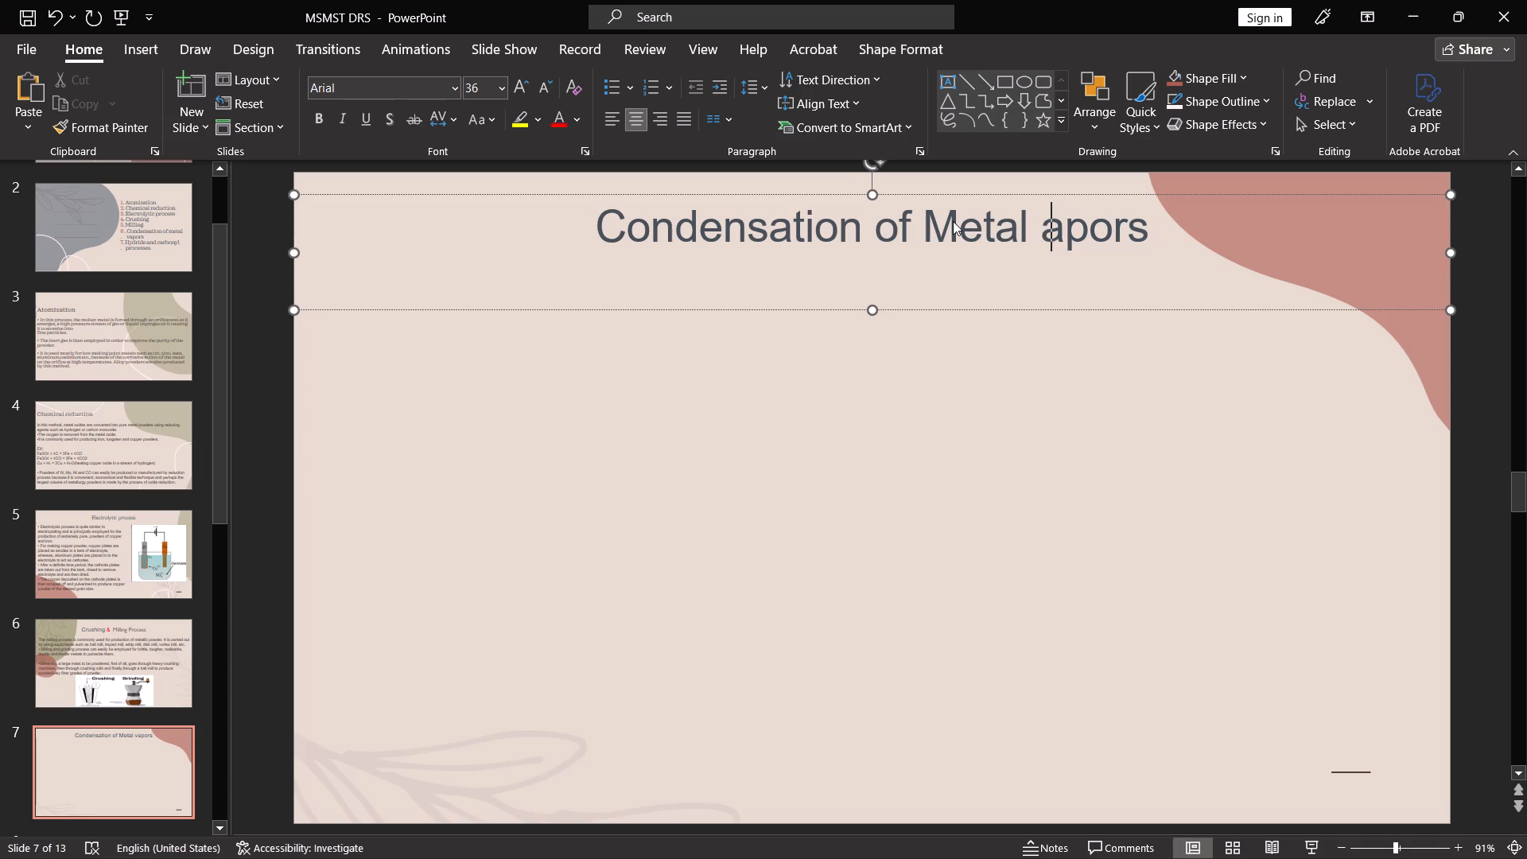
pyautogui.press('v')
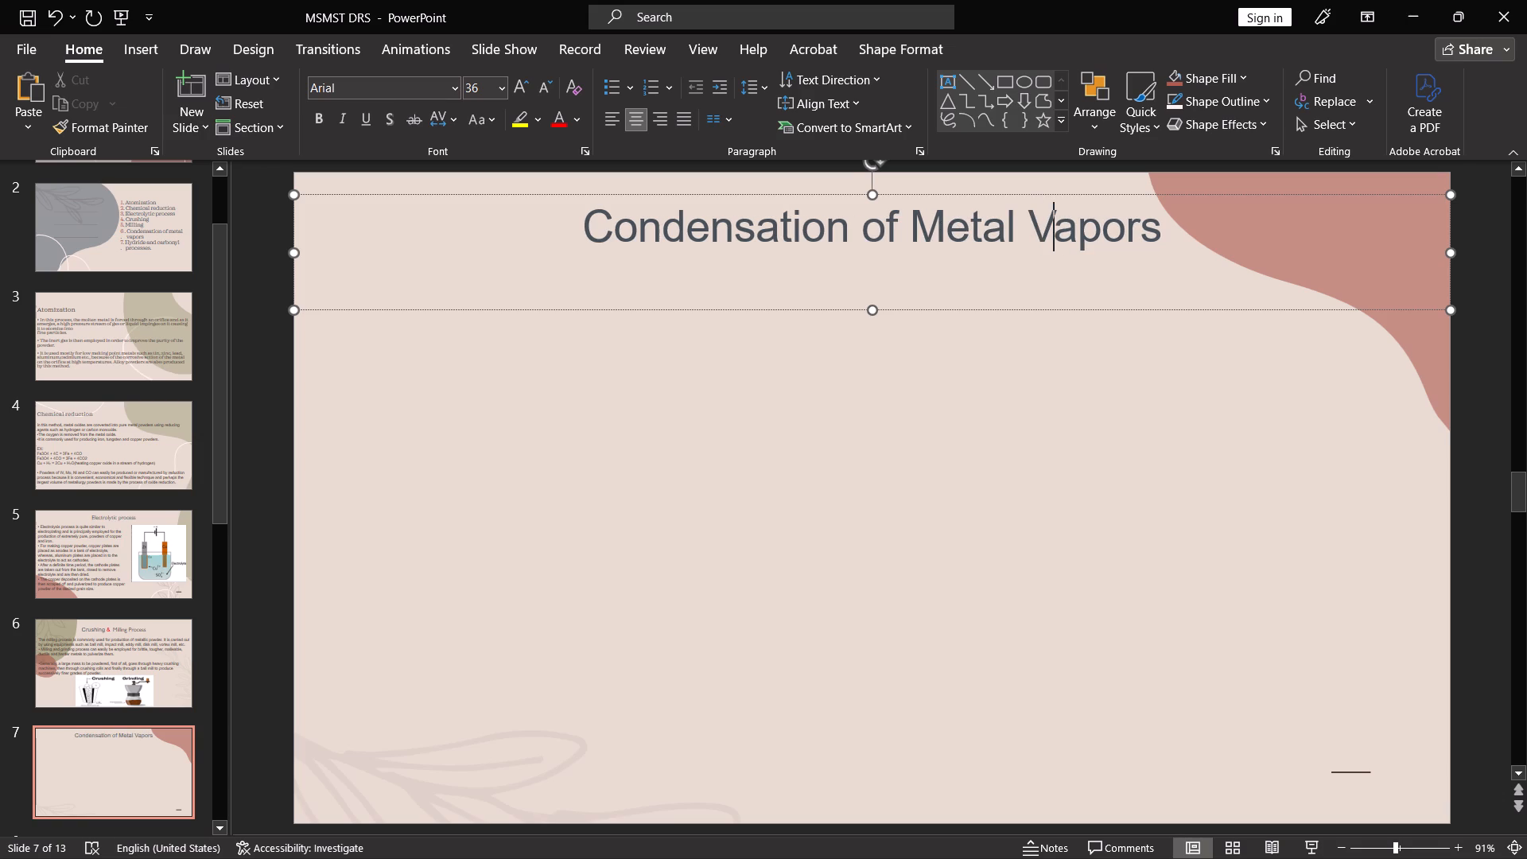
pyautogui.click(1012, 411)
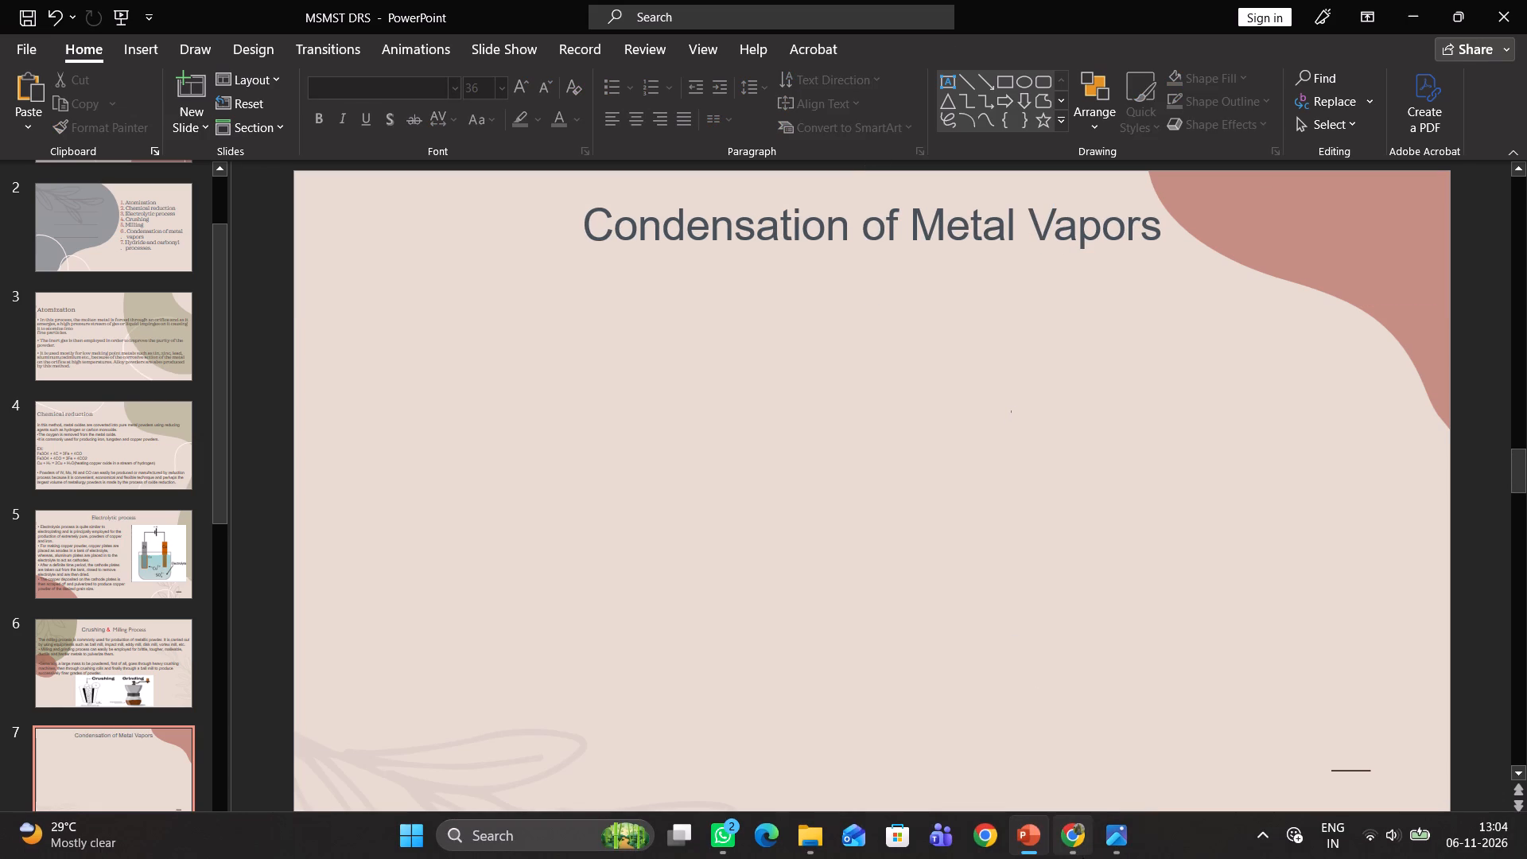
pyautogui.click(1062, 851)
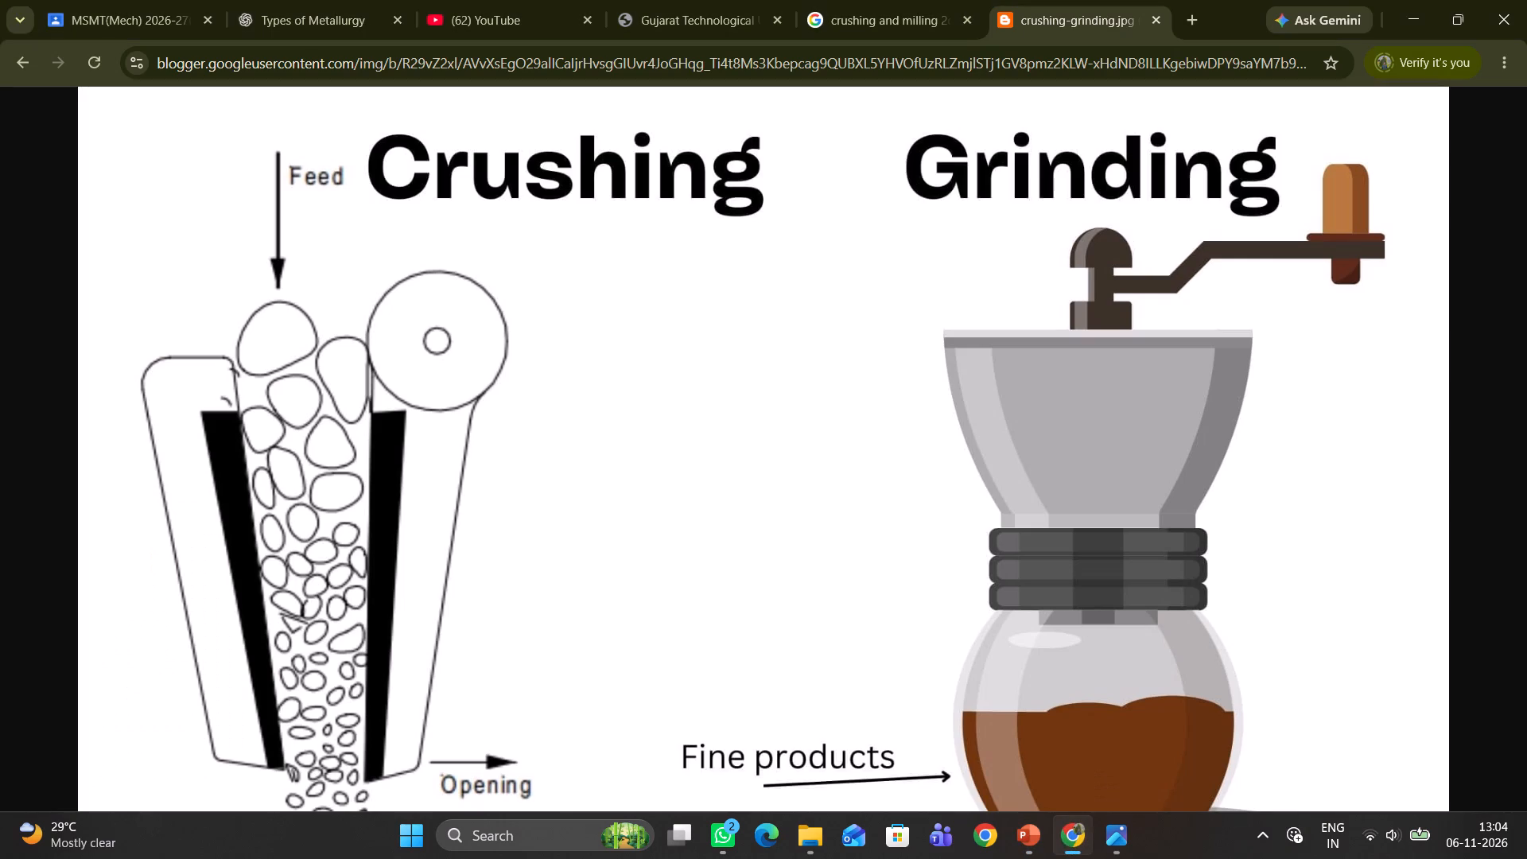
pyautogui.click(127, 6)
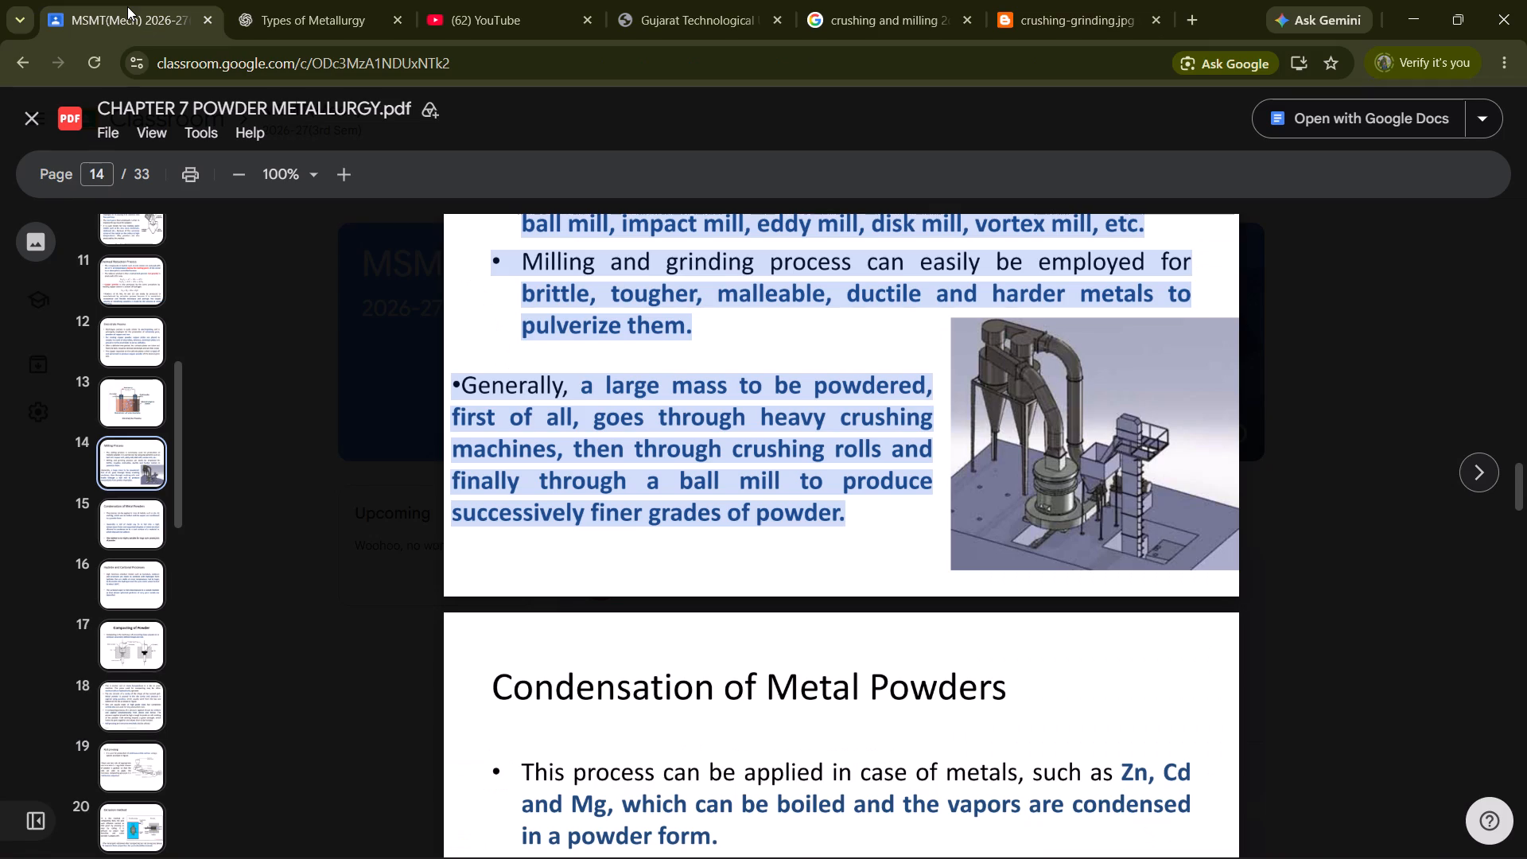
pyautogui.scroll(-4, 500, 369)
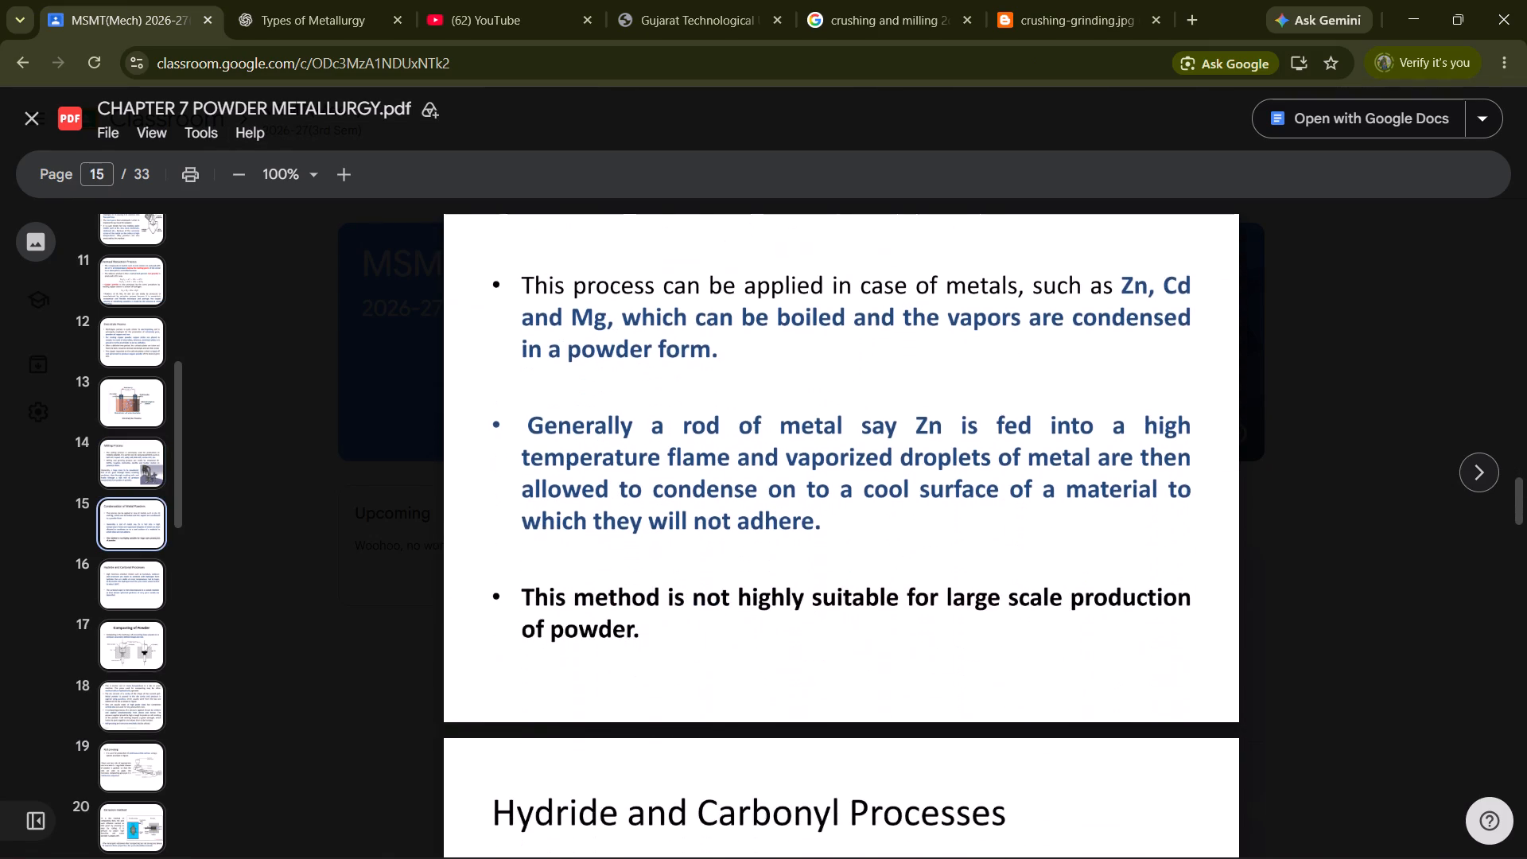
pyautogui.scroll(-1, 500, 369)
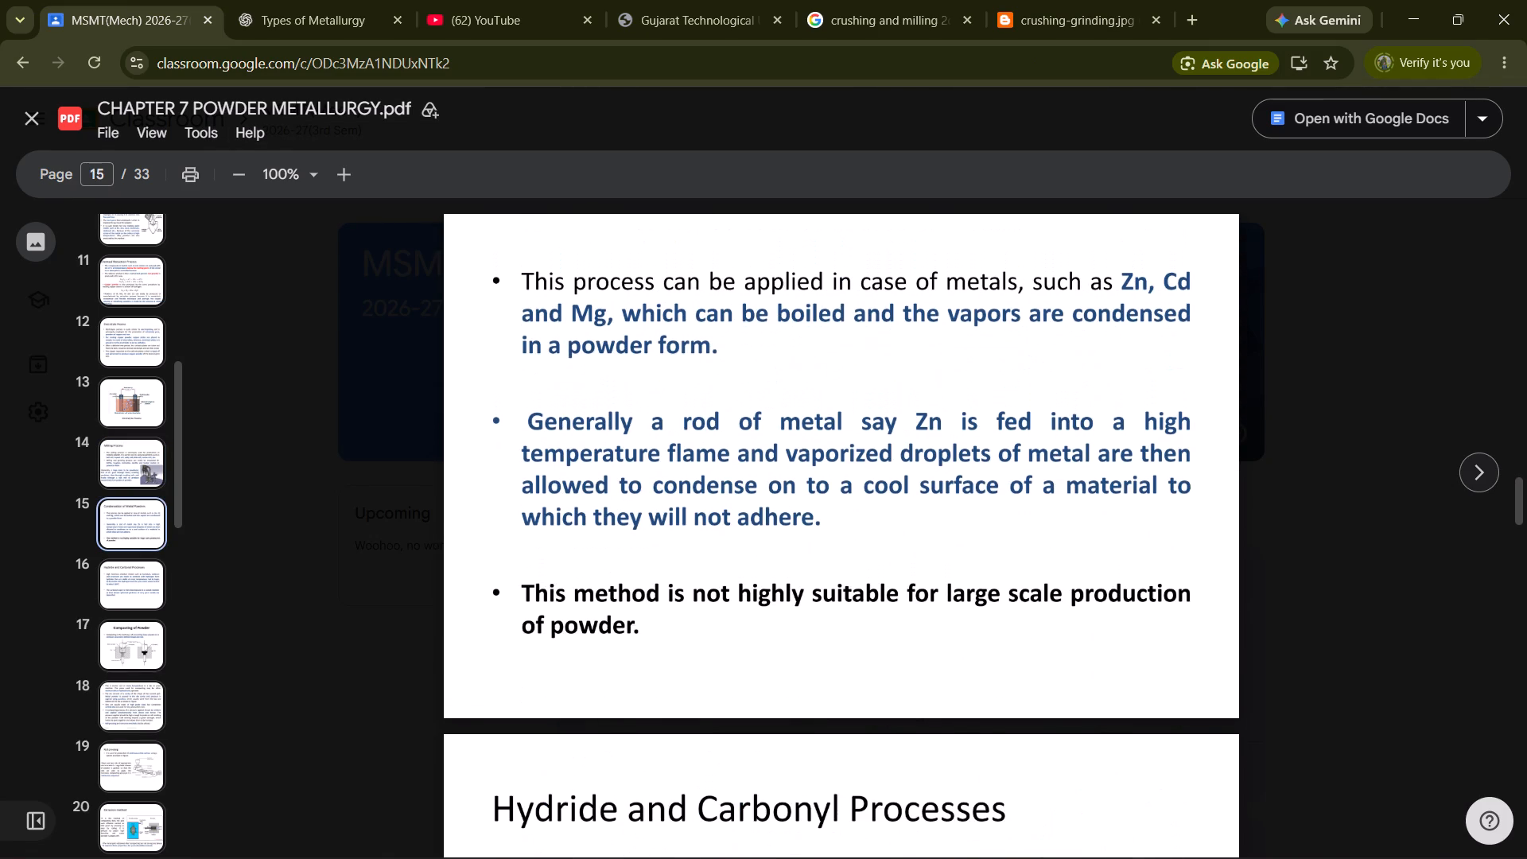
pyautogui.moveTo(491, 285); pyautogui.dragTo(980, 666)
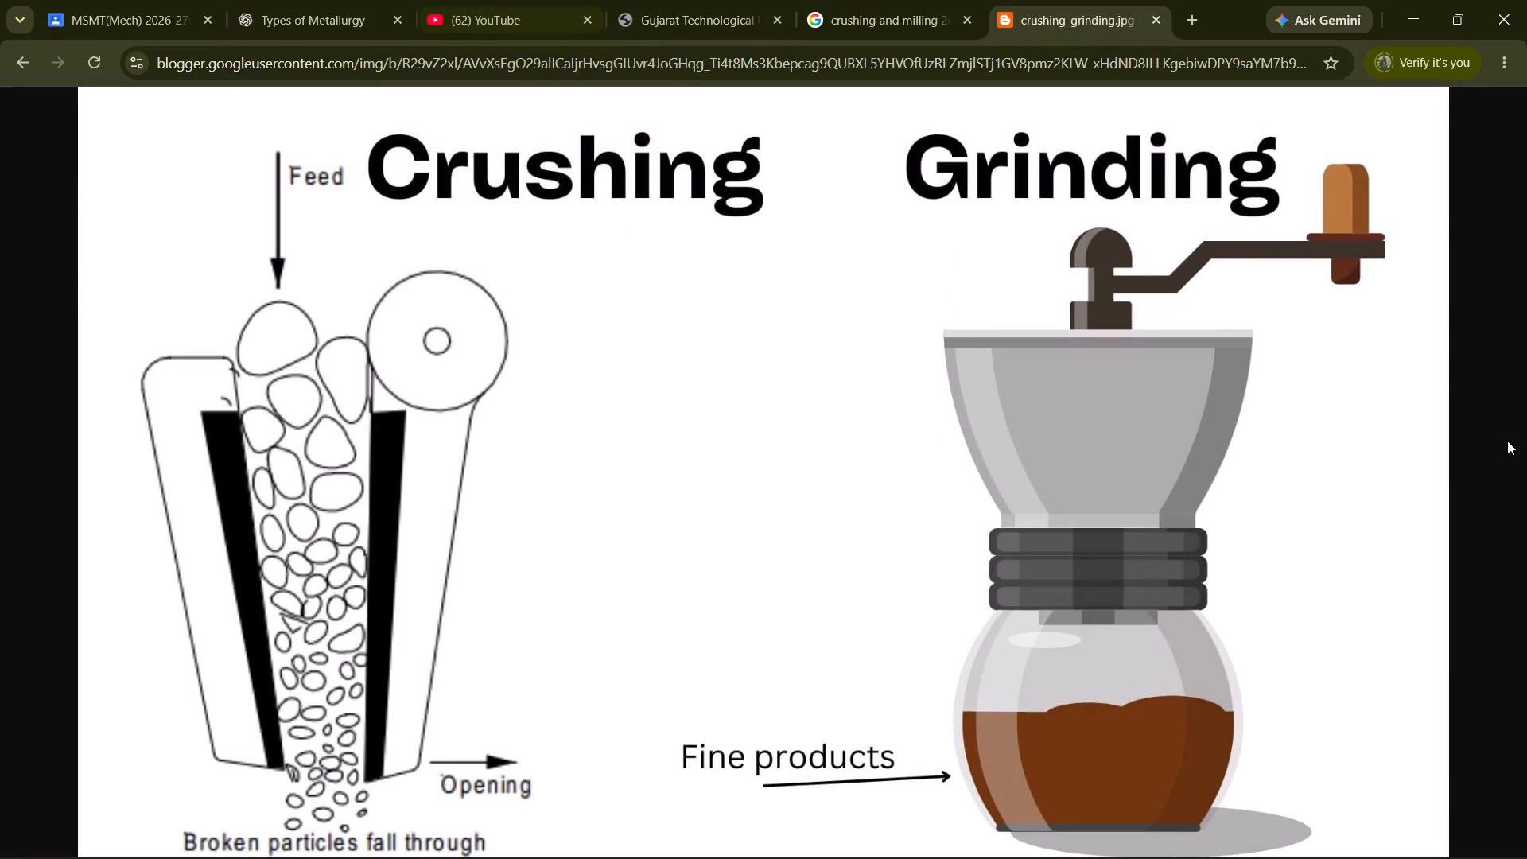
pyautogui.click(21, 72)
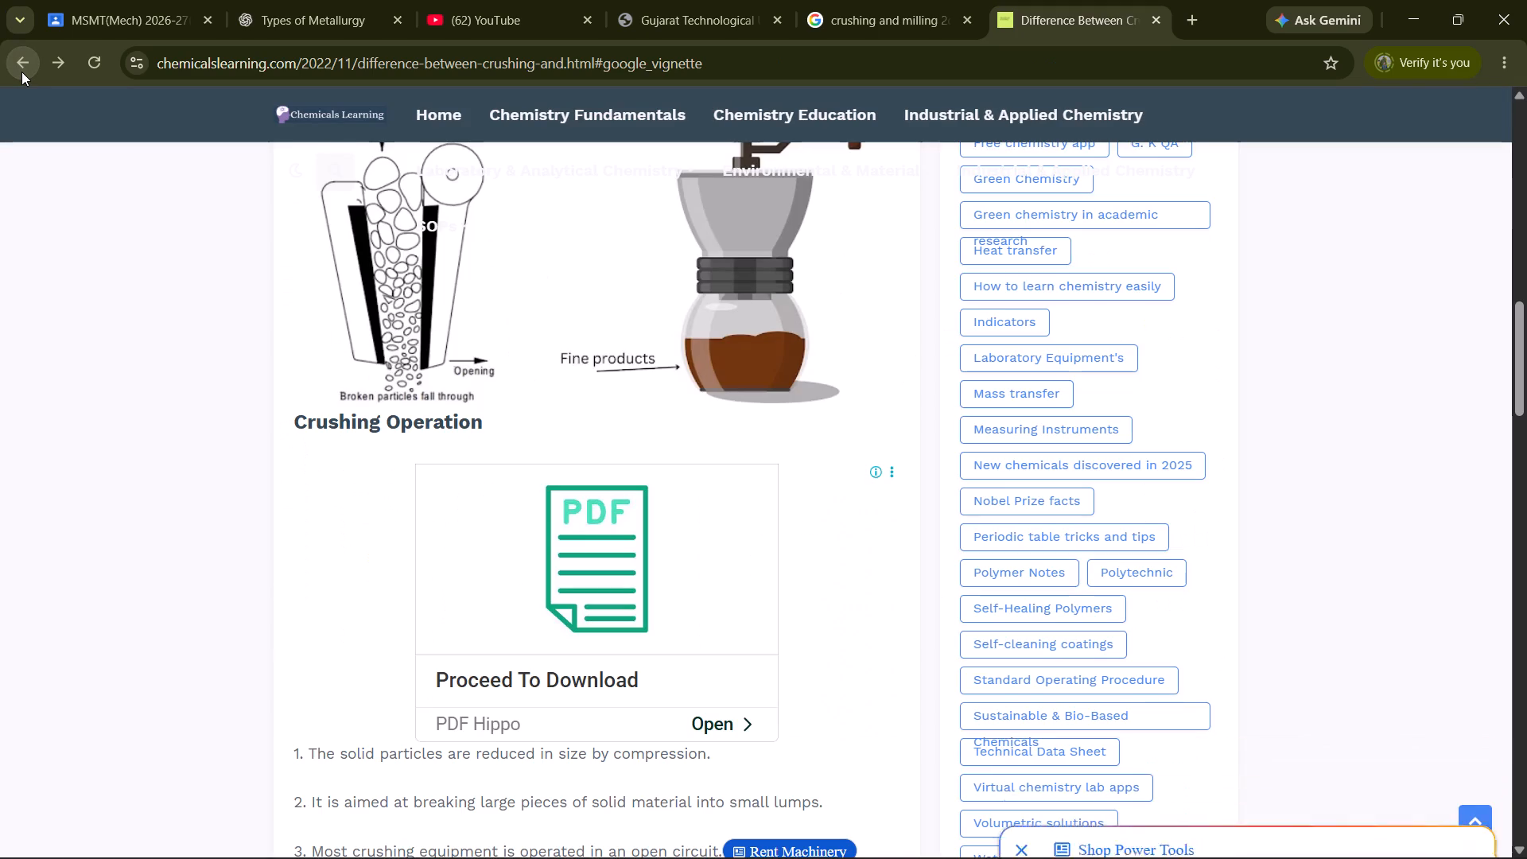
pyautogui.click(21, 72)
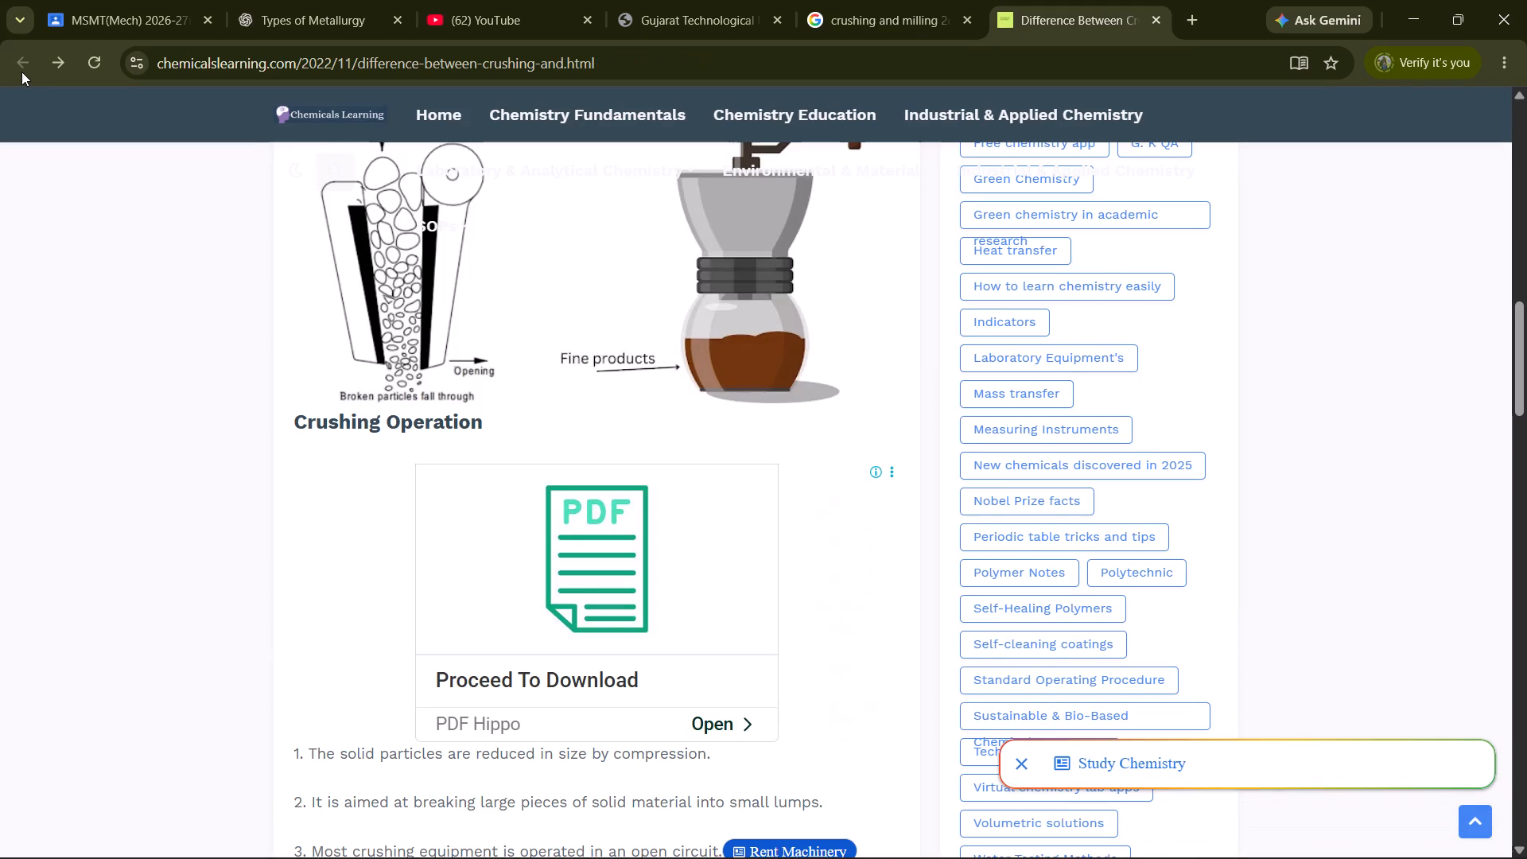
pyautogui.click(21, 72)
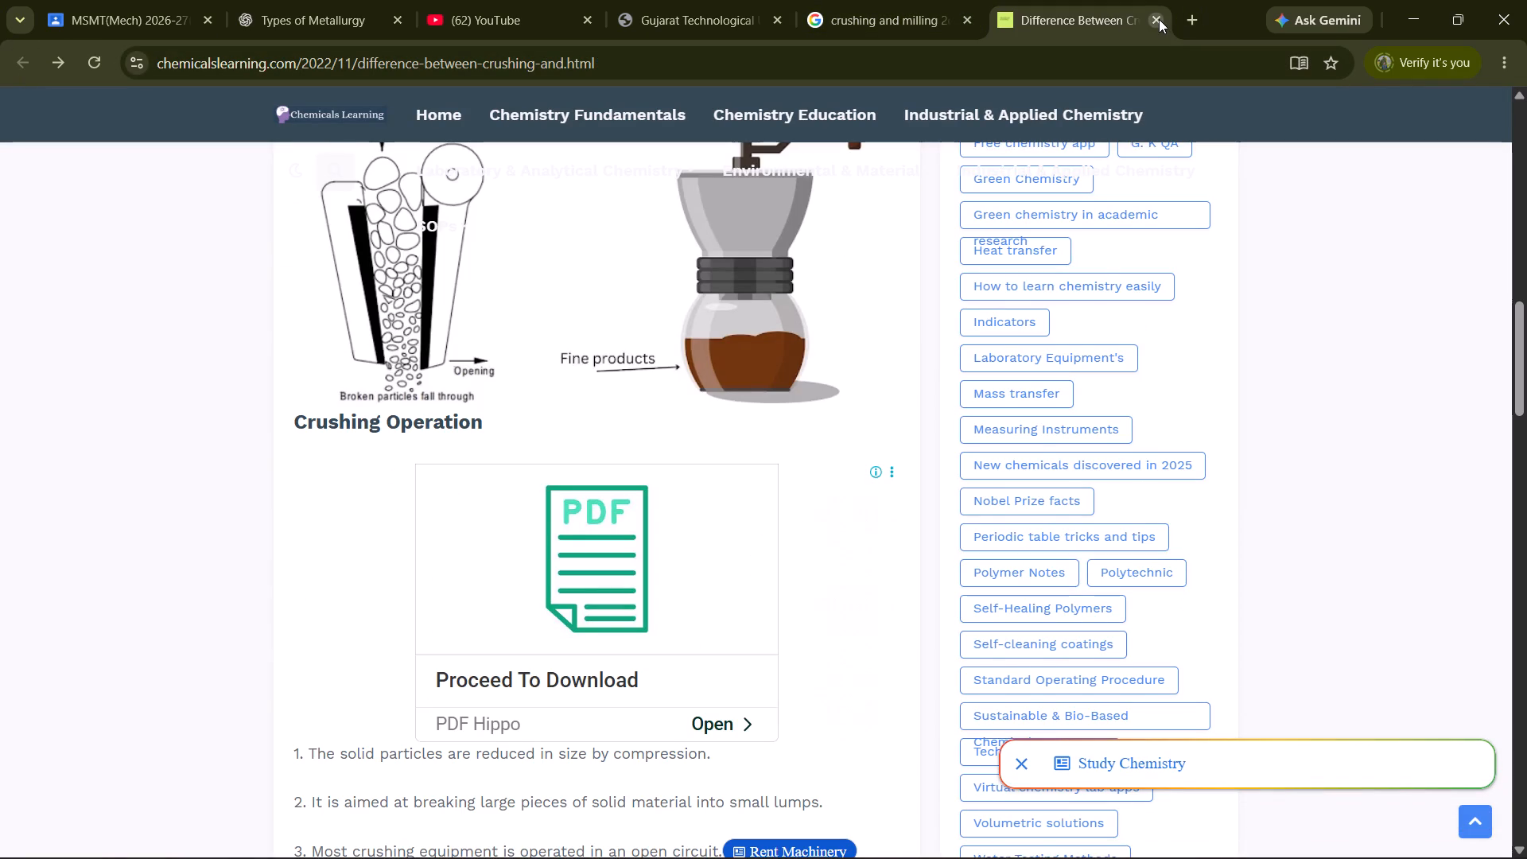
pyautogui.click(1159, 19)
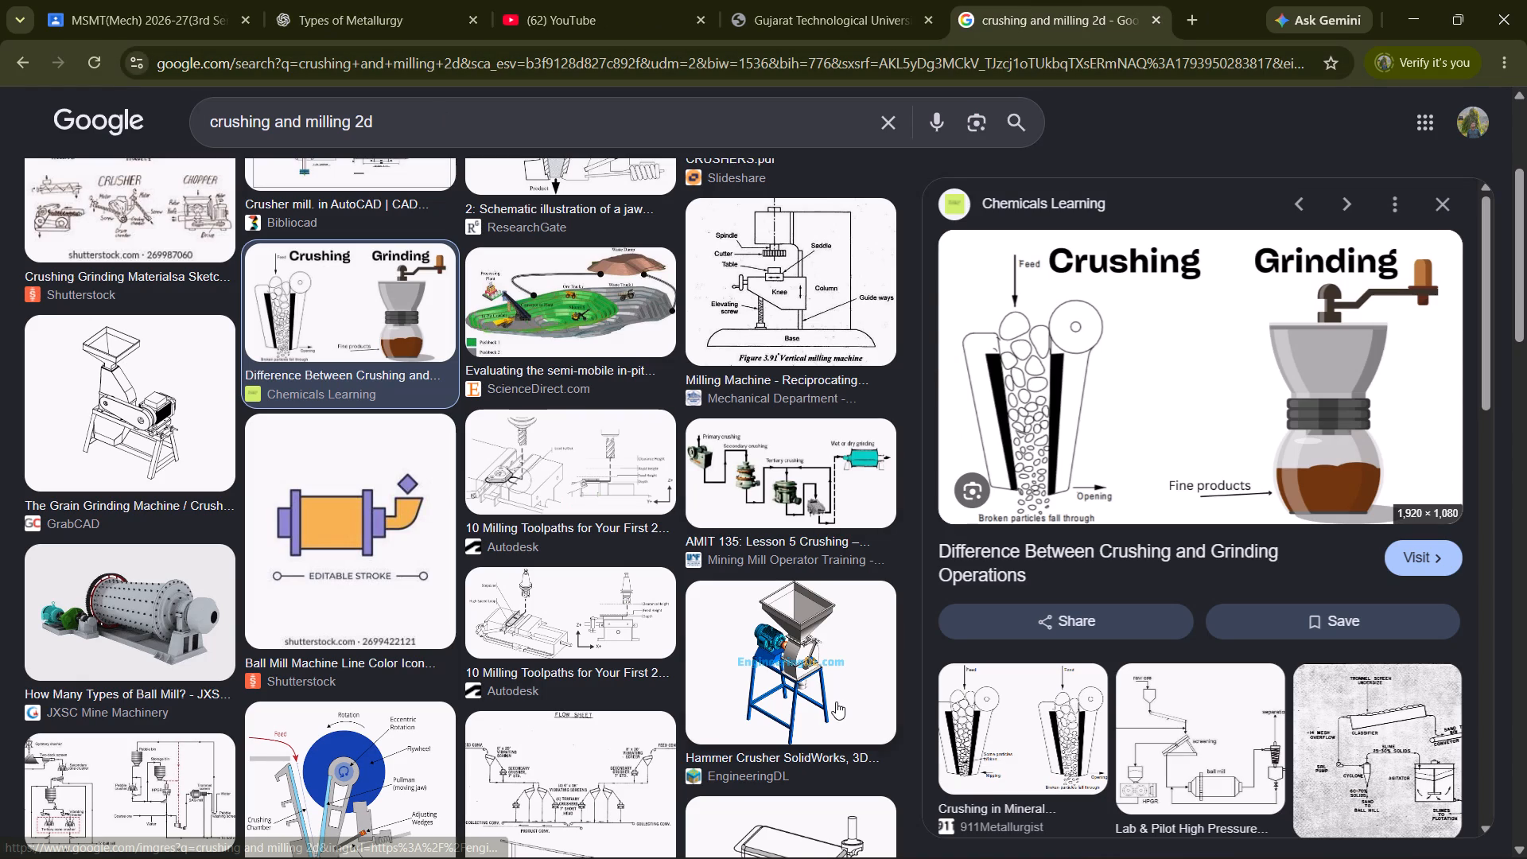
# Switch to PowerPoint and paste the three copied bullet points onto slide 7.
pyautogui.click(1048, 838)
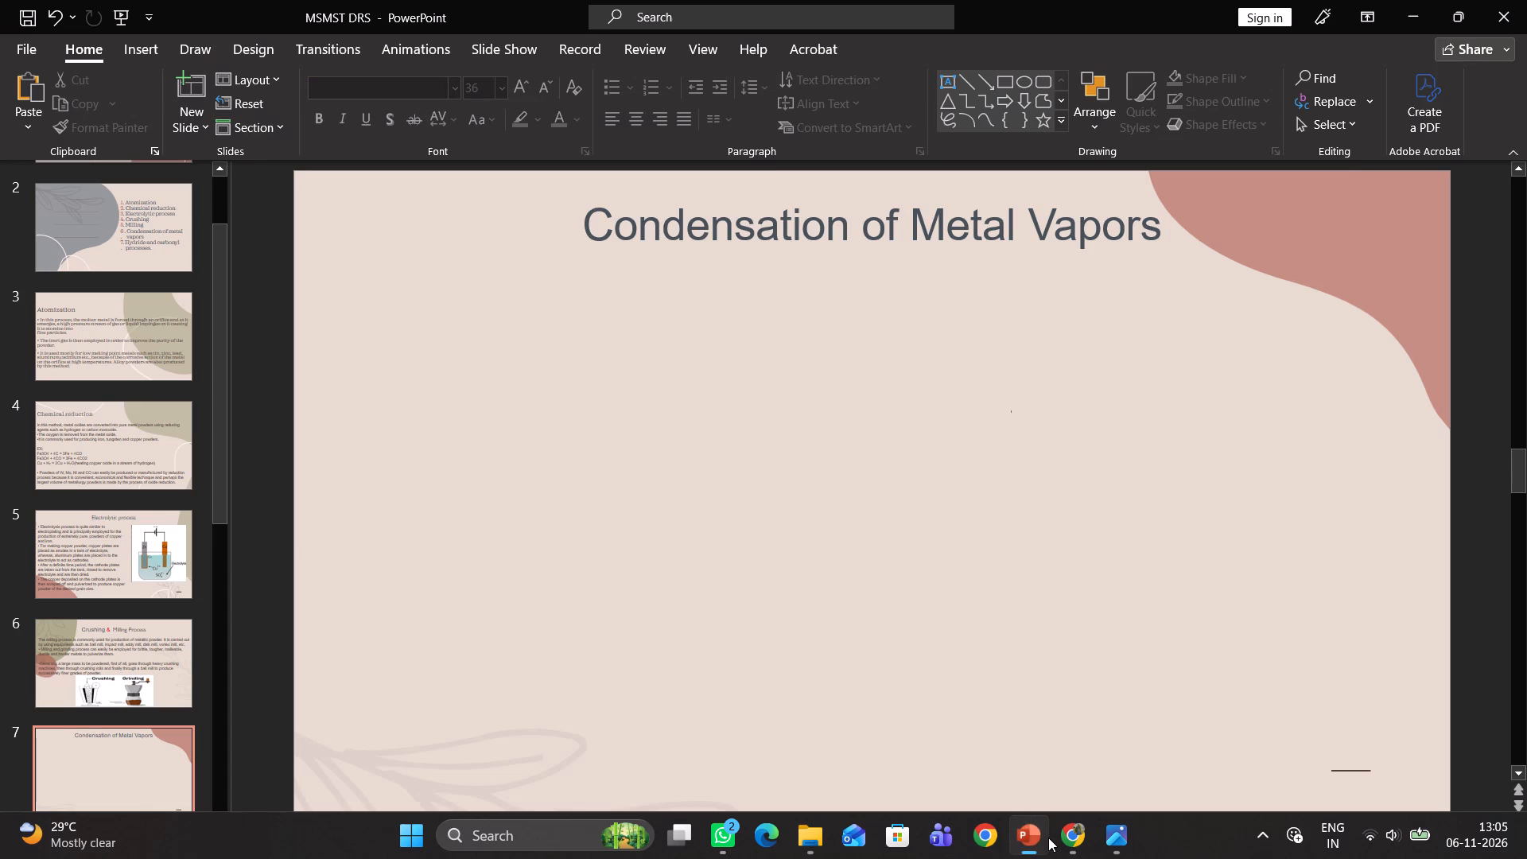
pyautogui.hotkey('ctrl', 'v')
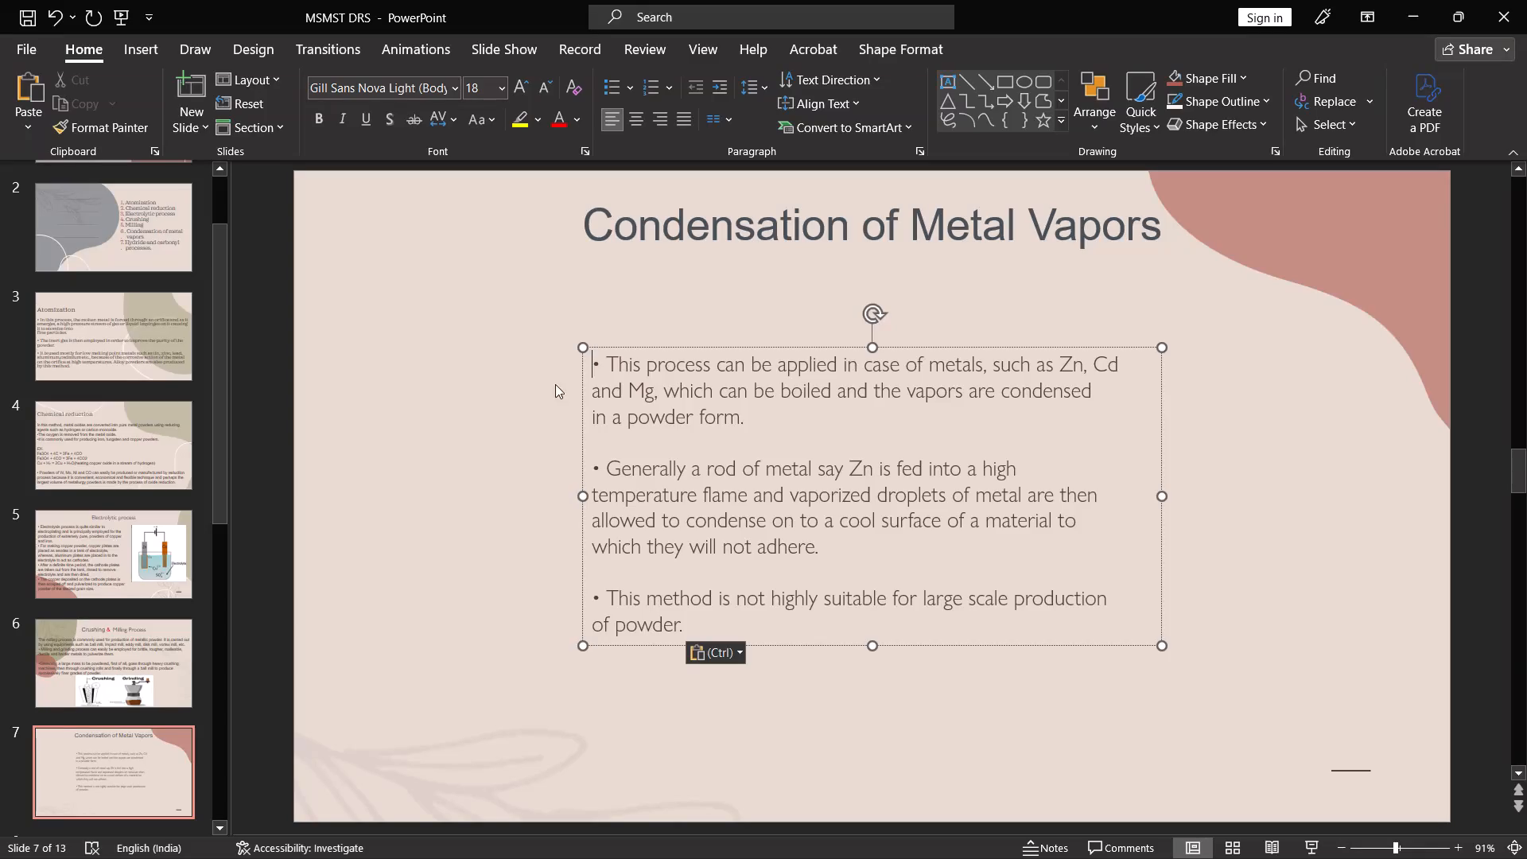
# Widen the pasted bullet text box to about the full slide width and move it up just below the title.
pyautogui.moveTo(546, 491); pyautogui.dragTo(368, 471)
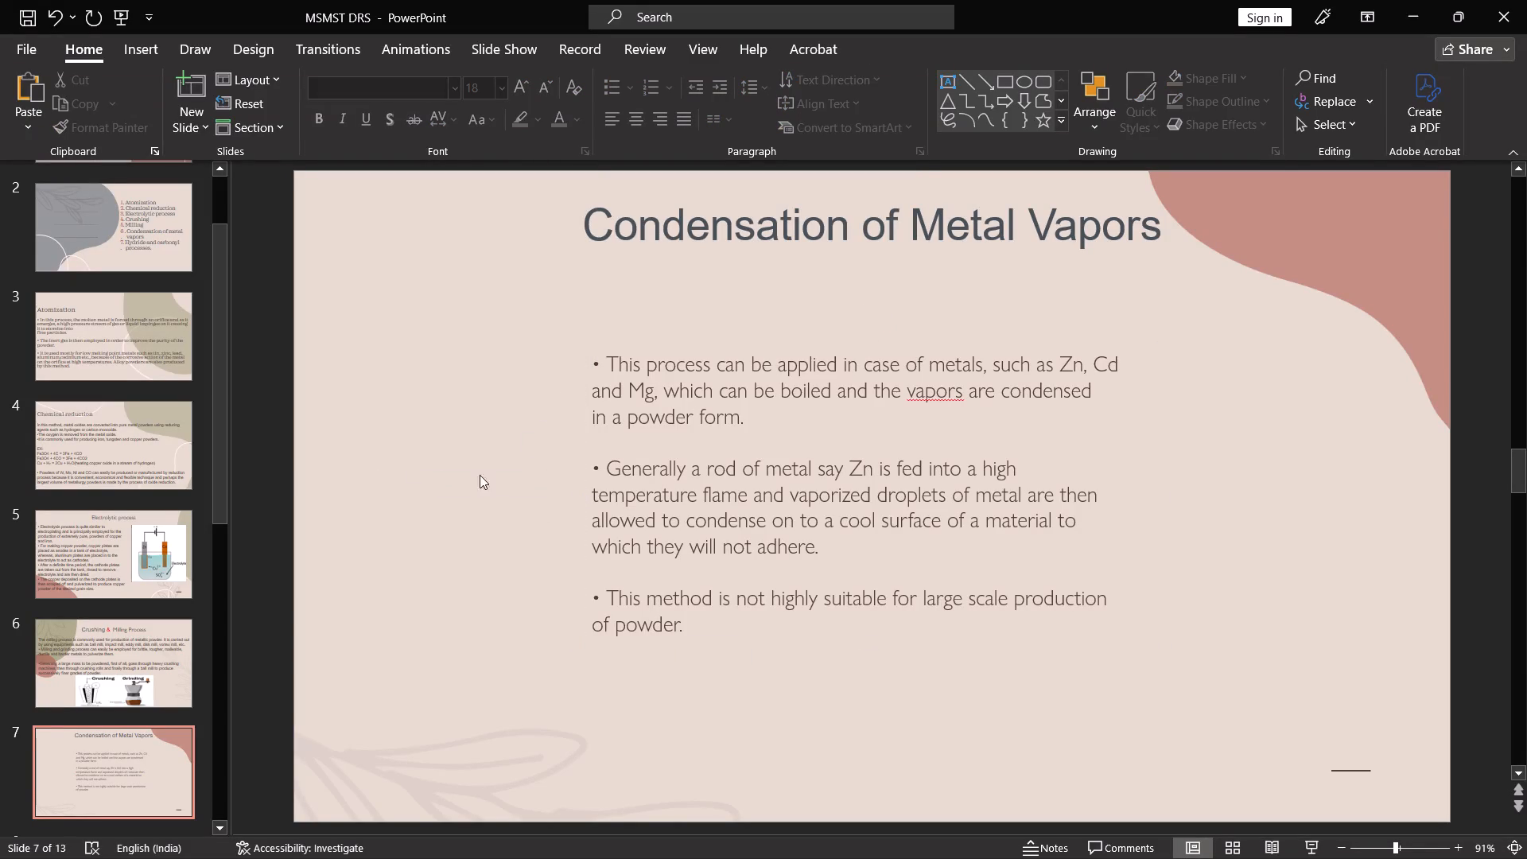
pyautogui.click(608, 476)
pyautogui.moveTo(584, 498); pyautogui.dragTo(369, 480)
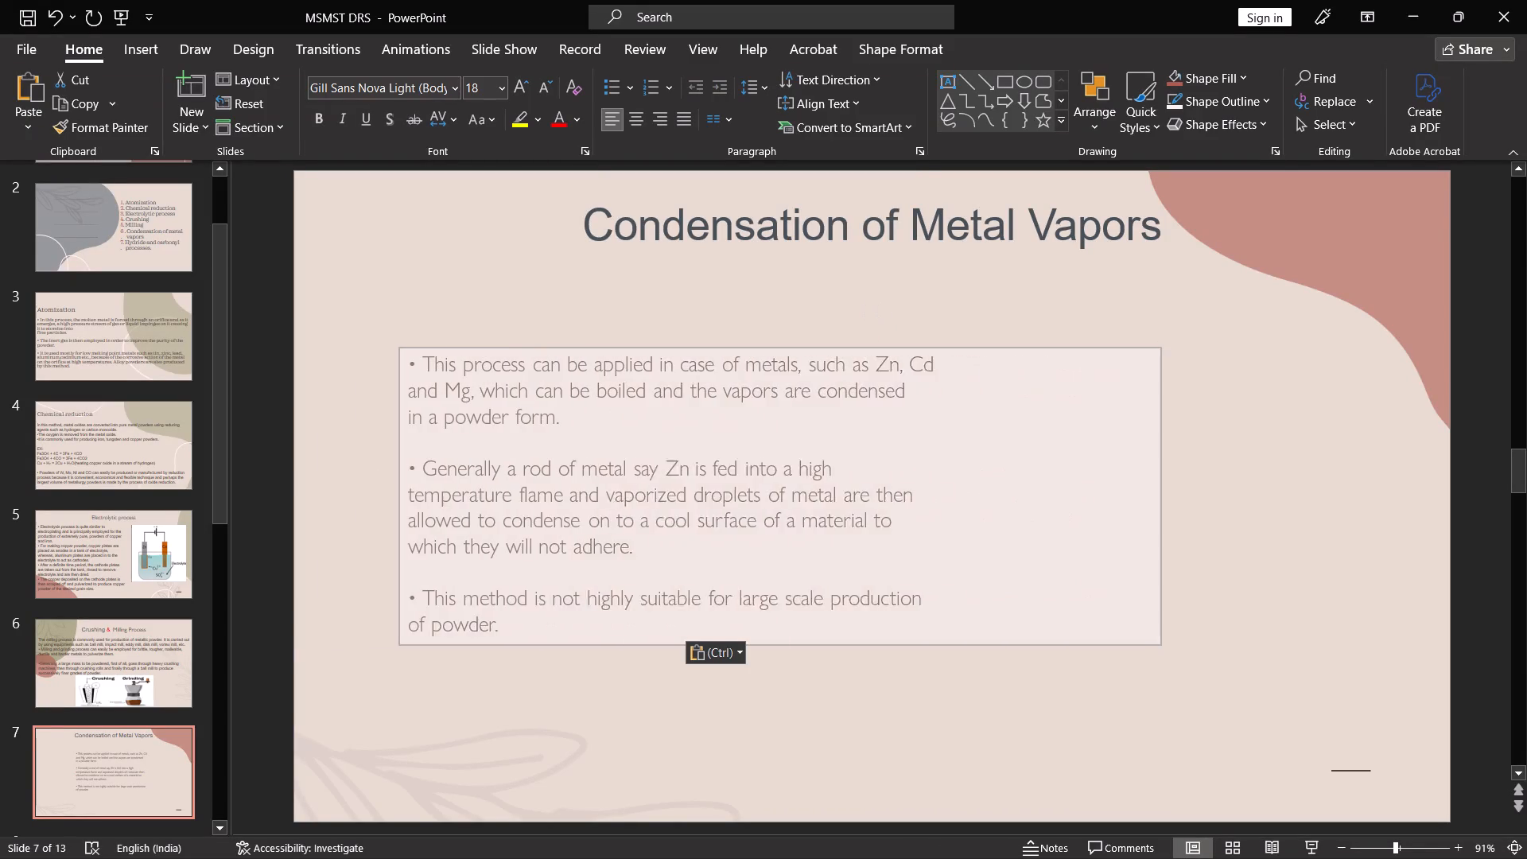
pyautogui.moveTo(369, 480); pyautogui.dragTo(295, 468)
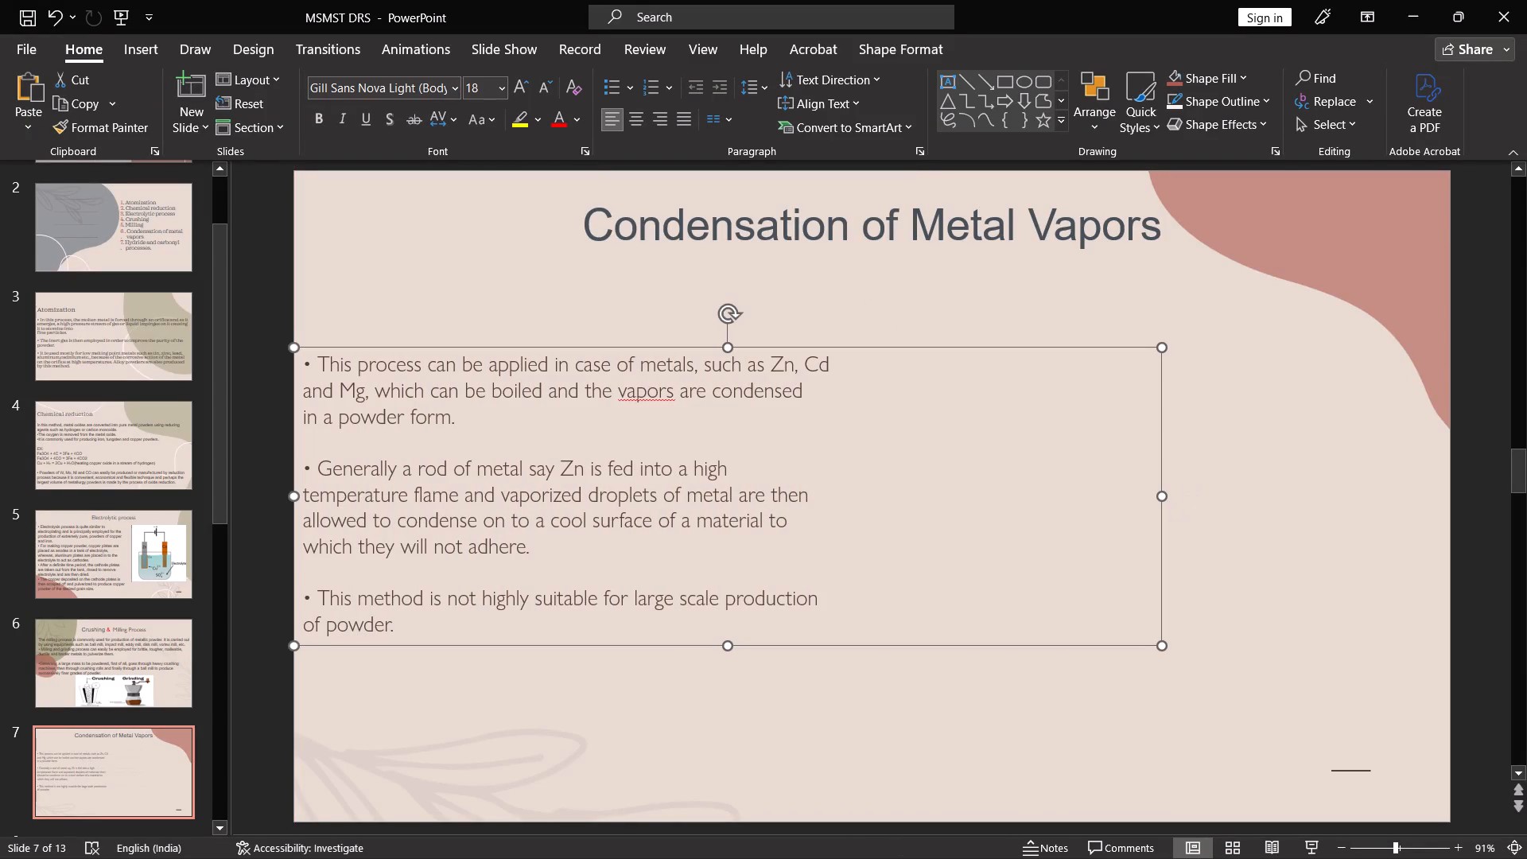
pyautogui.moveTo(1162, 497); pyautogui.dragTo(1477, 488)
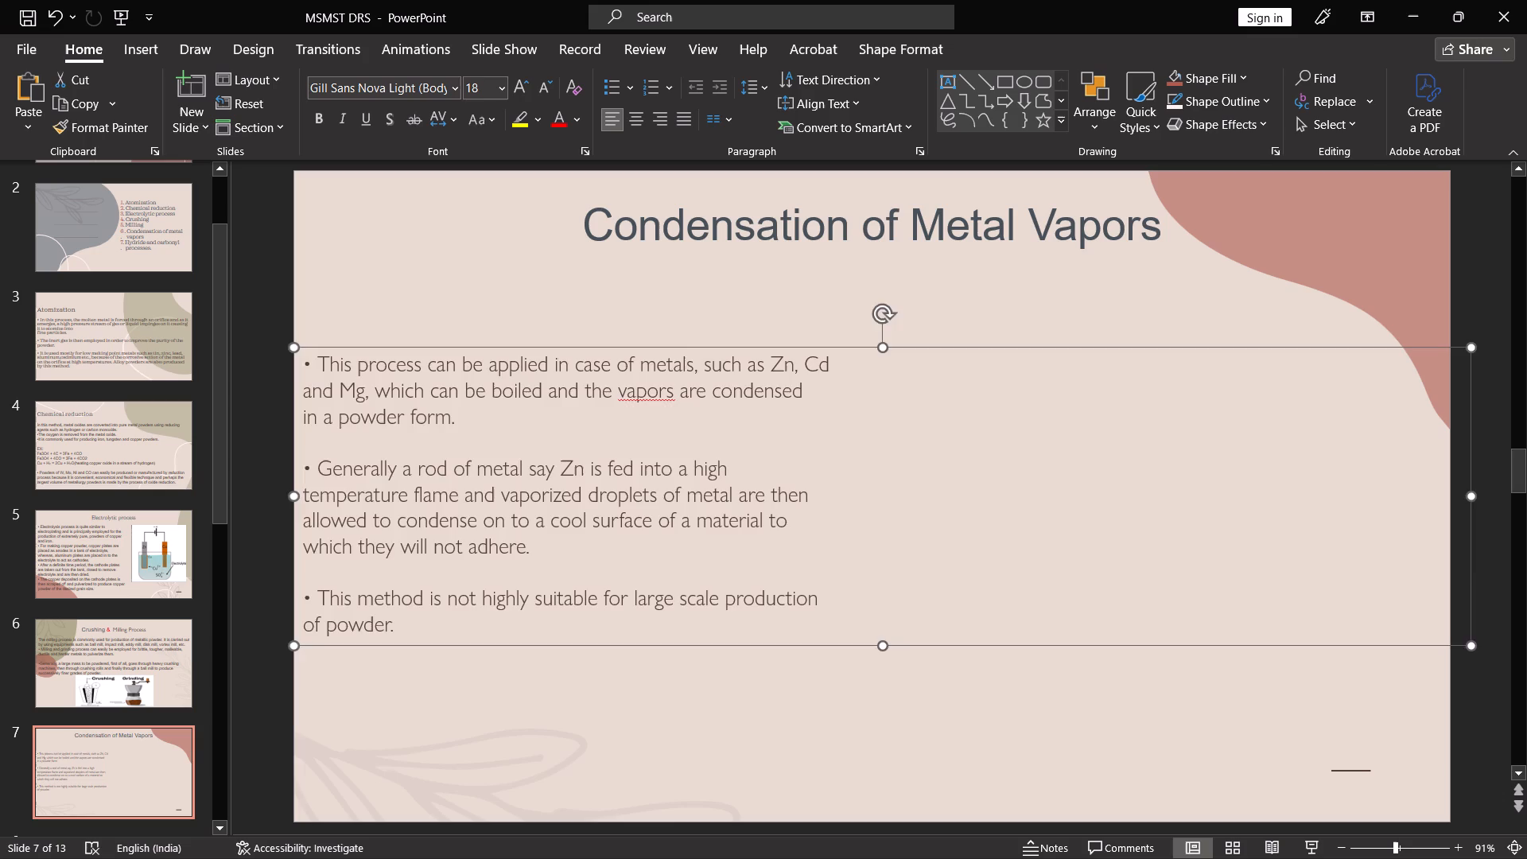
pyautogui.moveTo(934, 348); pyautogui.dragTo(969, 283)
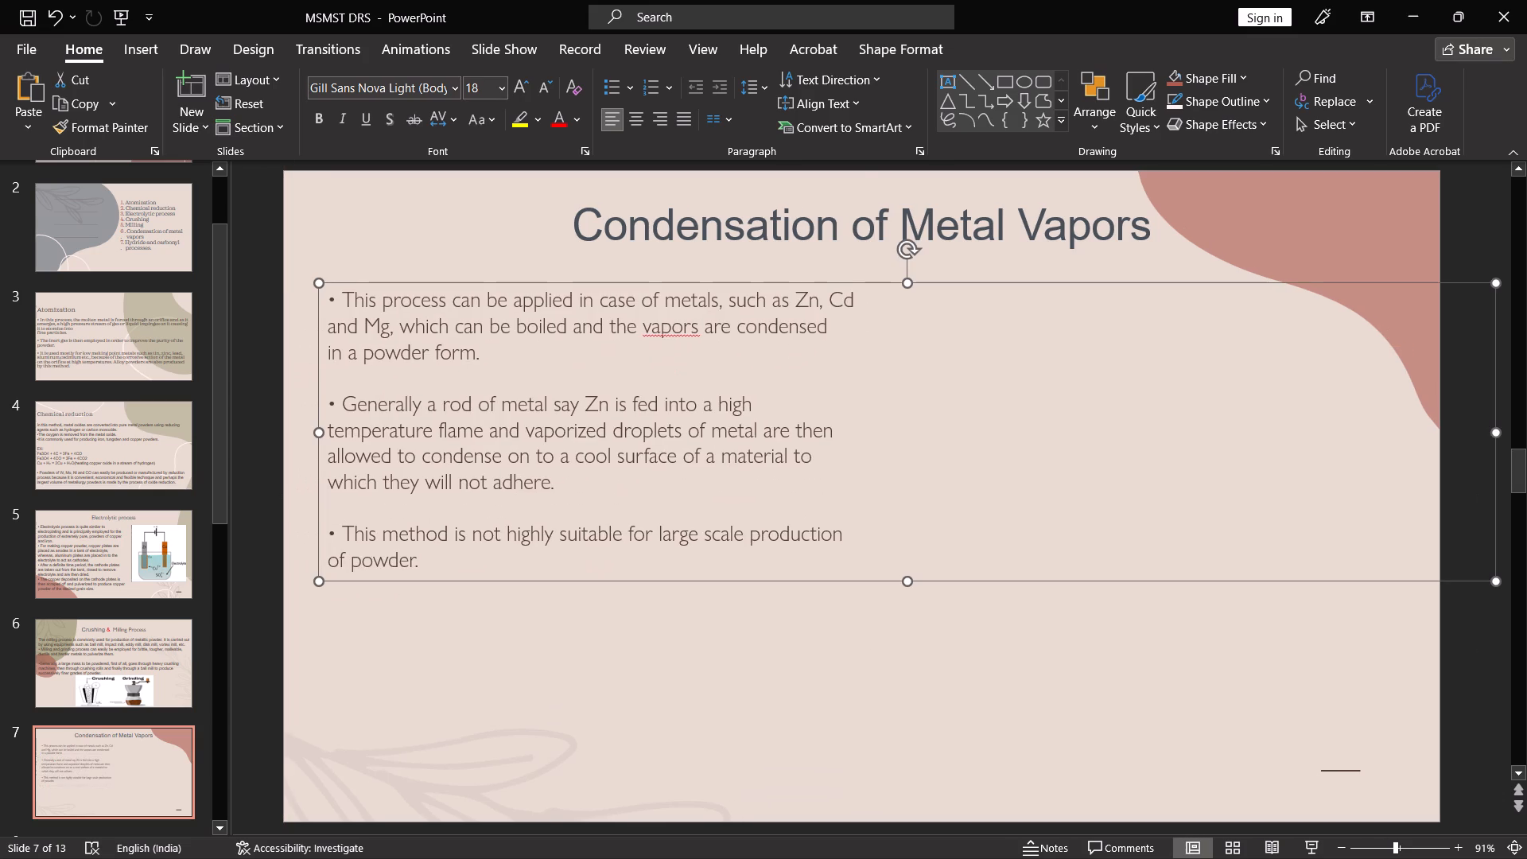
# Replace the line break after "Zn, Cd" in the first bullet with a space so "and Mg" continues on the same line.
pyautogui.hotkey('ctrl', 'a')
pyautogui.click(634, 388)
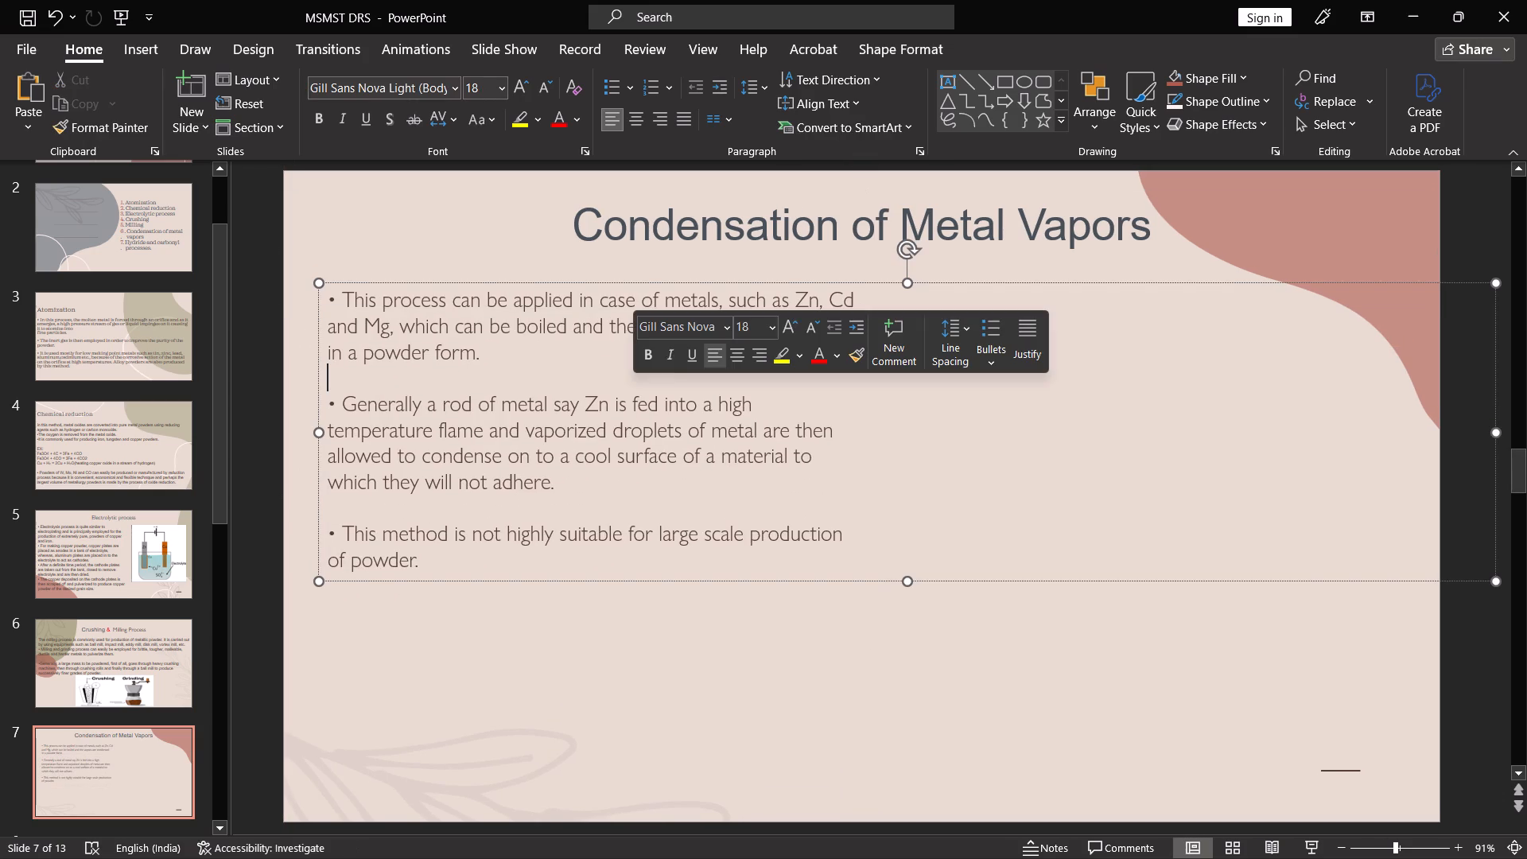
pyautogui.press('Up')
pyautogui.press('Up')
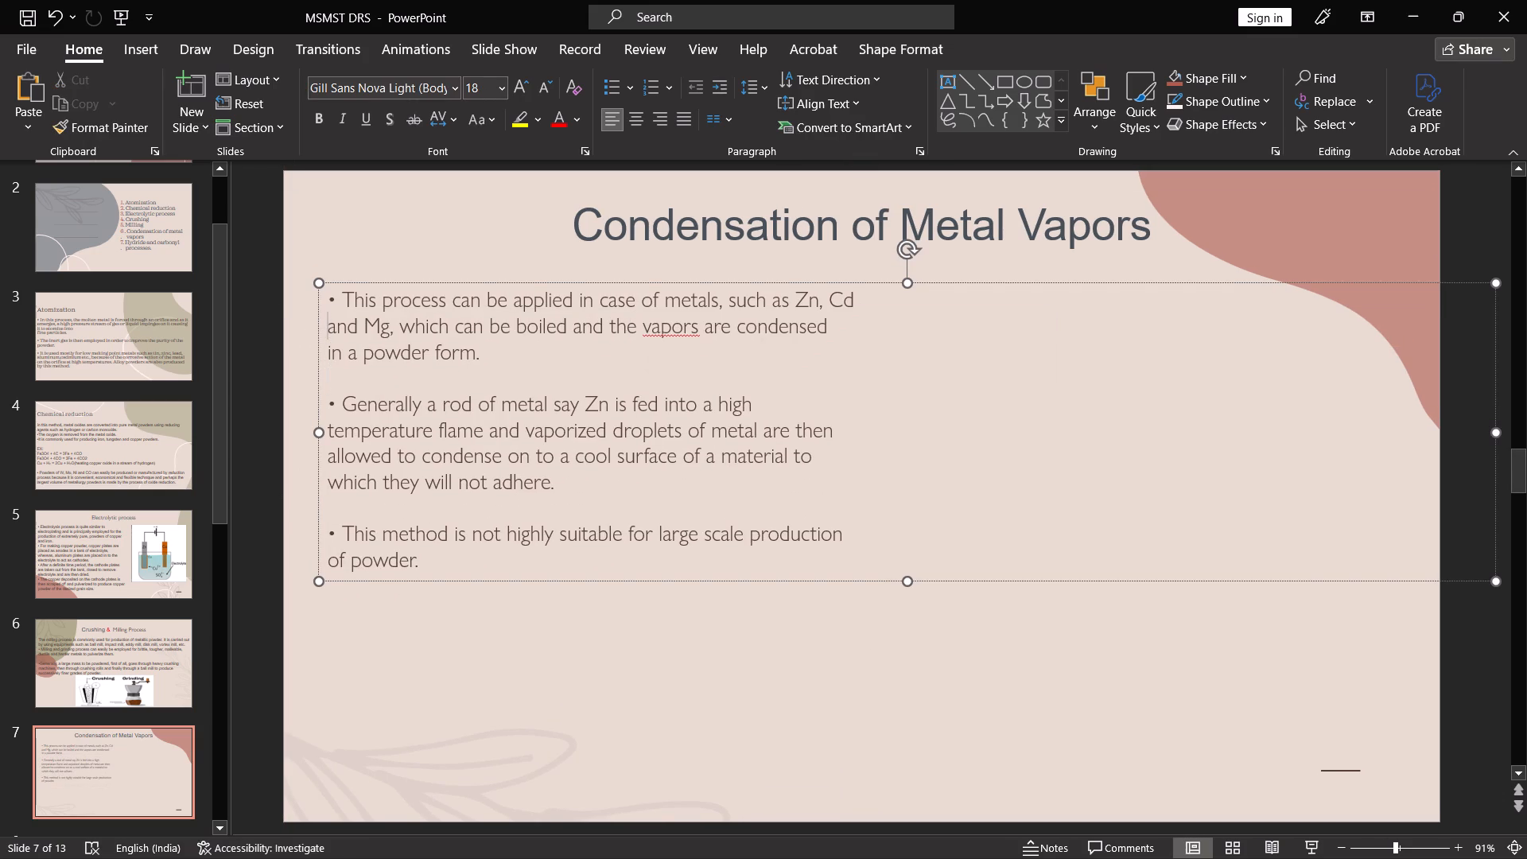
pyautogui.press('BackSpace')
pyautogui.press('space')
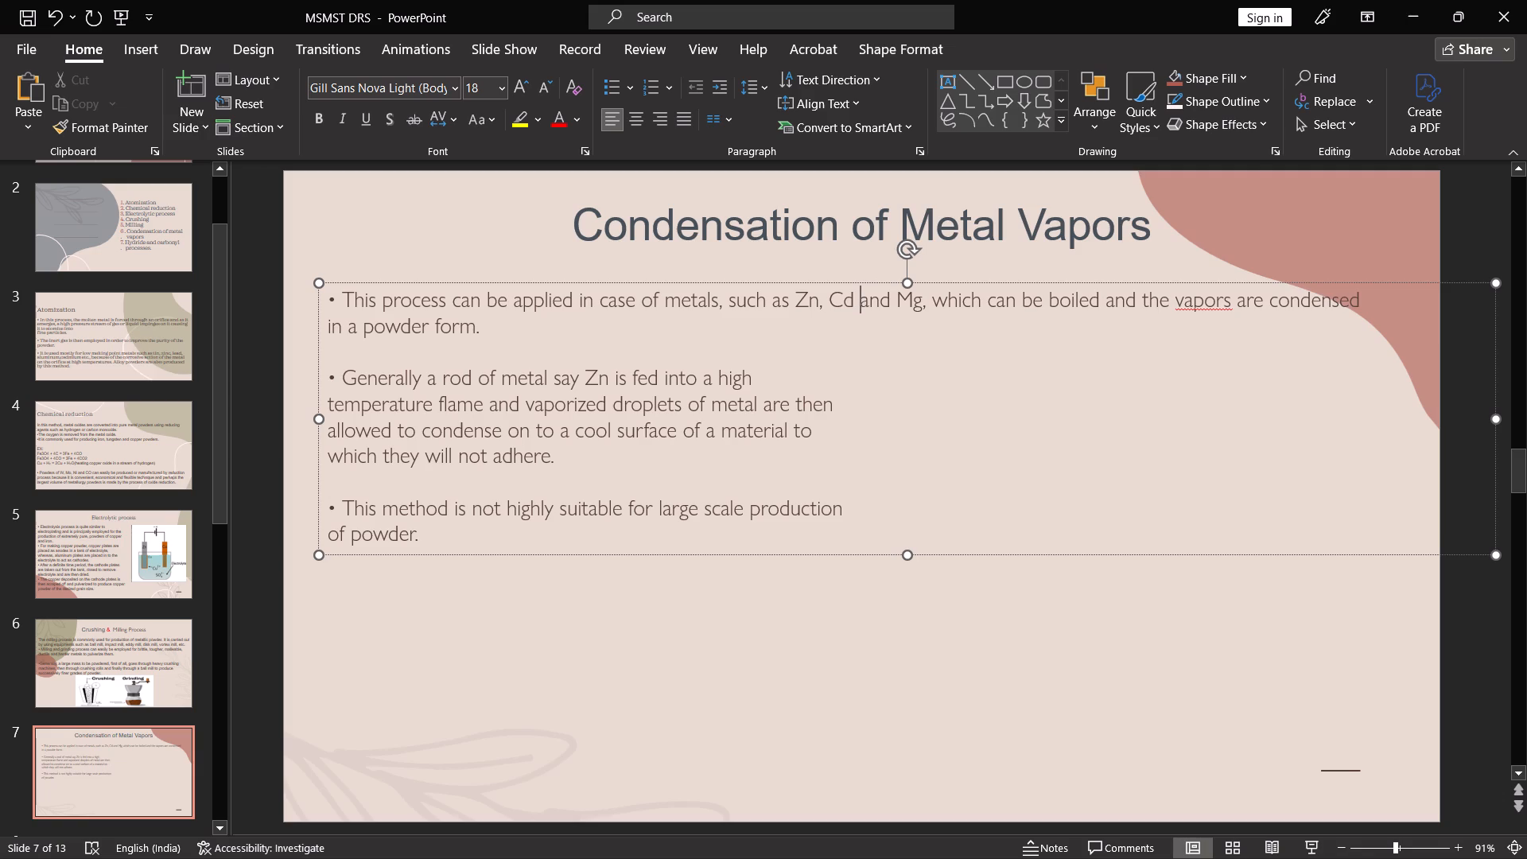
# Replace the second bullet's line breaks with spaces so it reads "high temperature flame" and "material to which they will not adhere" continuously.
pyautogui.press('Down')
pyautogui.press('Down')
pyautogui.press('Down')
pyautogui.press('Right')
pyautogui.press('BackSpace')
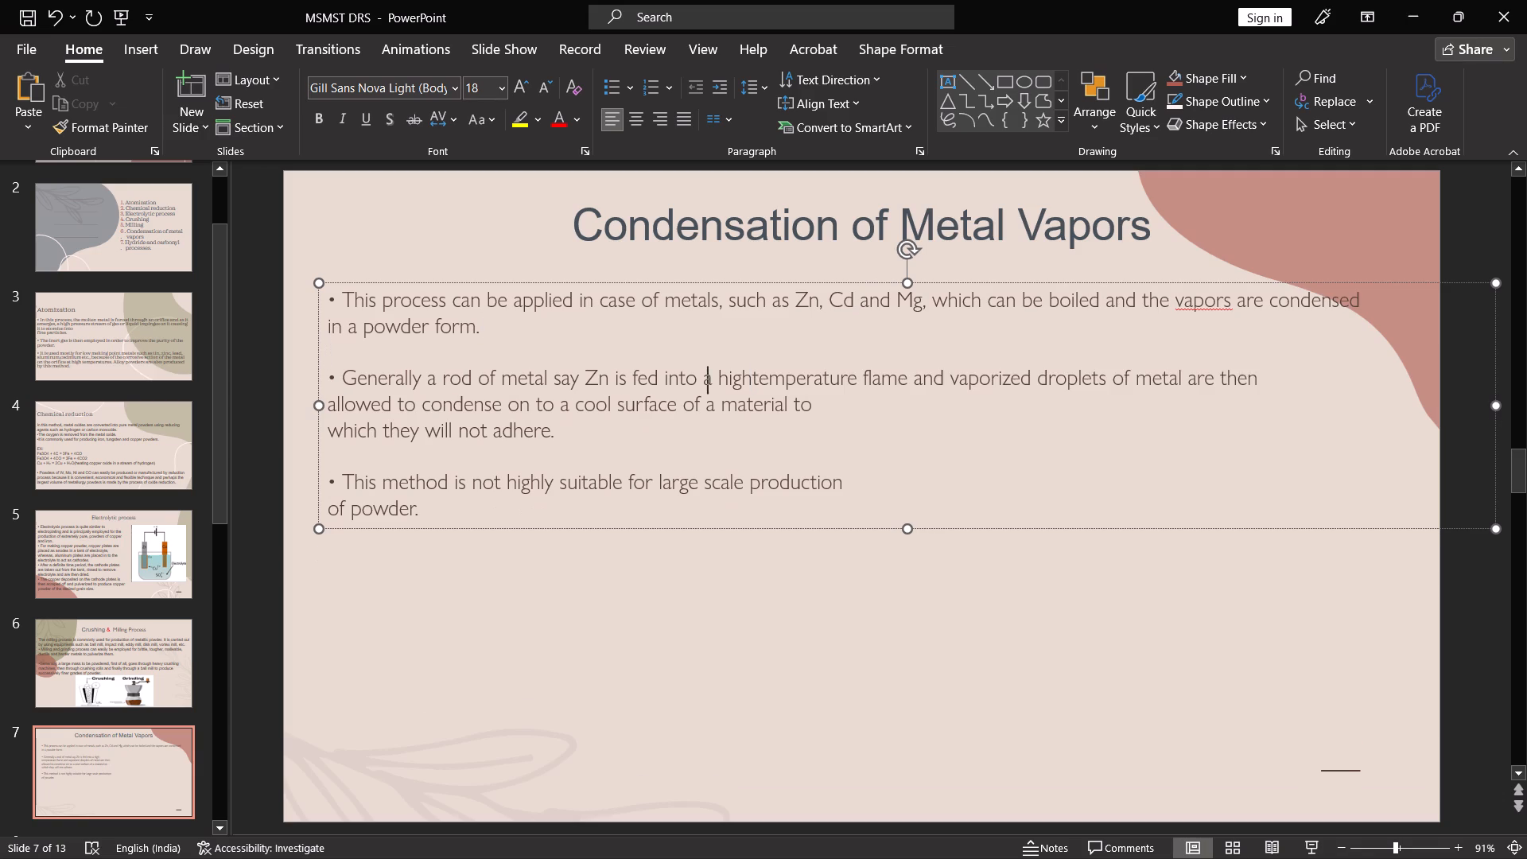
pyautogui.press('space')
pyautogui.press('Down')
pyautogui.press('Right')
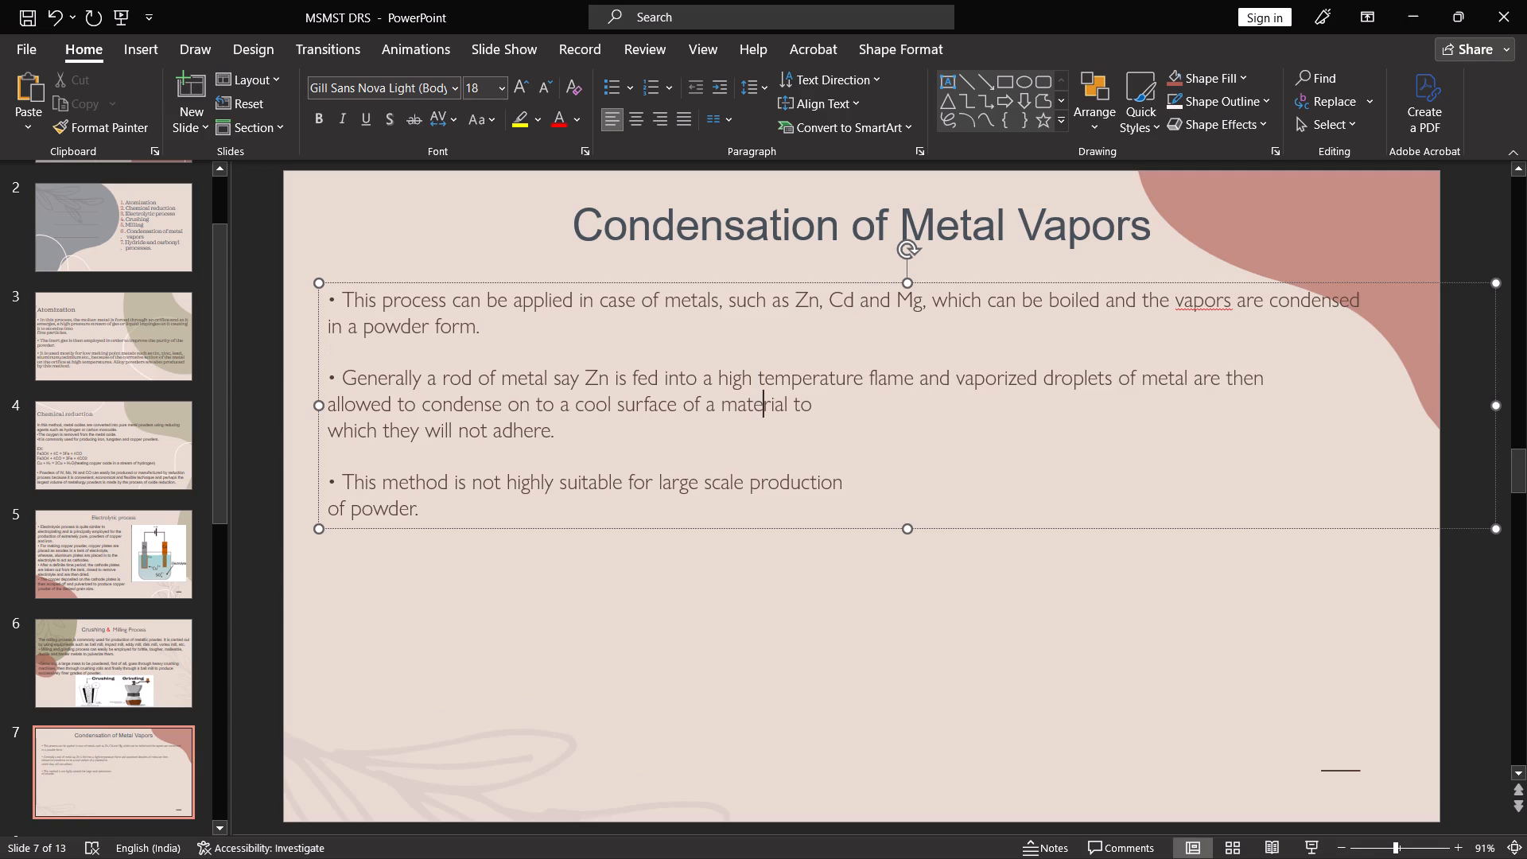
pyautogui.press('Right')
pyautogui.press('Right')
pyautogui.press('Right')
pyautogui.press('Right')
pyautogui.press('Right')
pyautogui.press('Right')
pyautogui.press('Right')
pyautogui.press('Right')
pyautogui.press('BackSpace')
pyautogui.press('space')
# Join the third bullet's two lines with a space so it ends "large scale production of powder.".
pyautogui.press('Right')
pyautogui.press('Right')
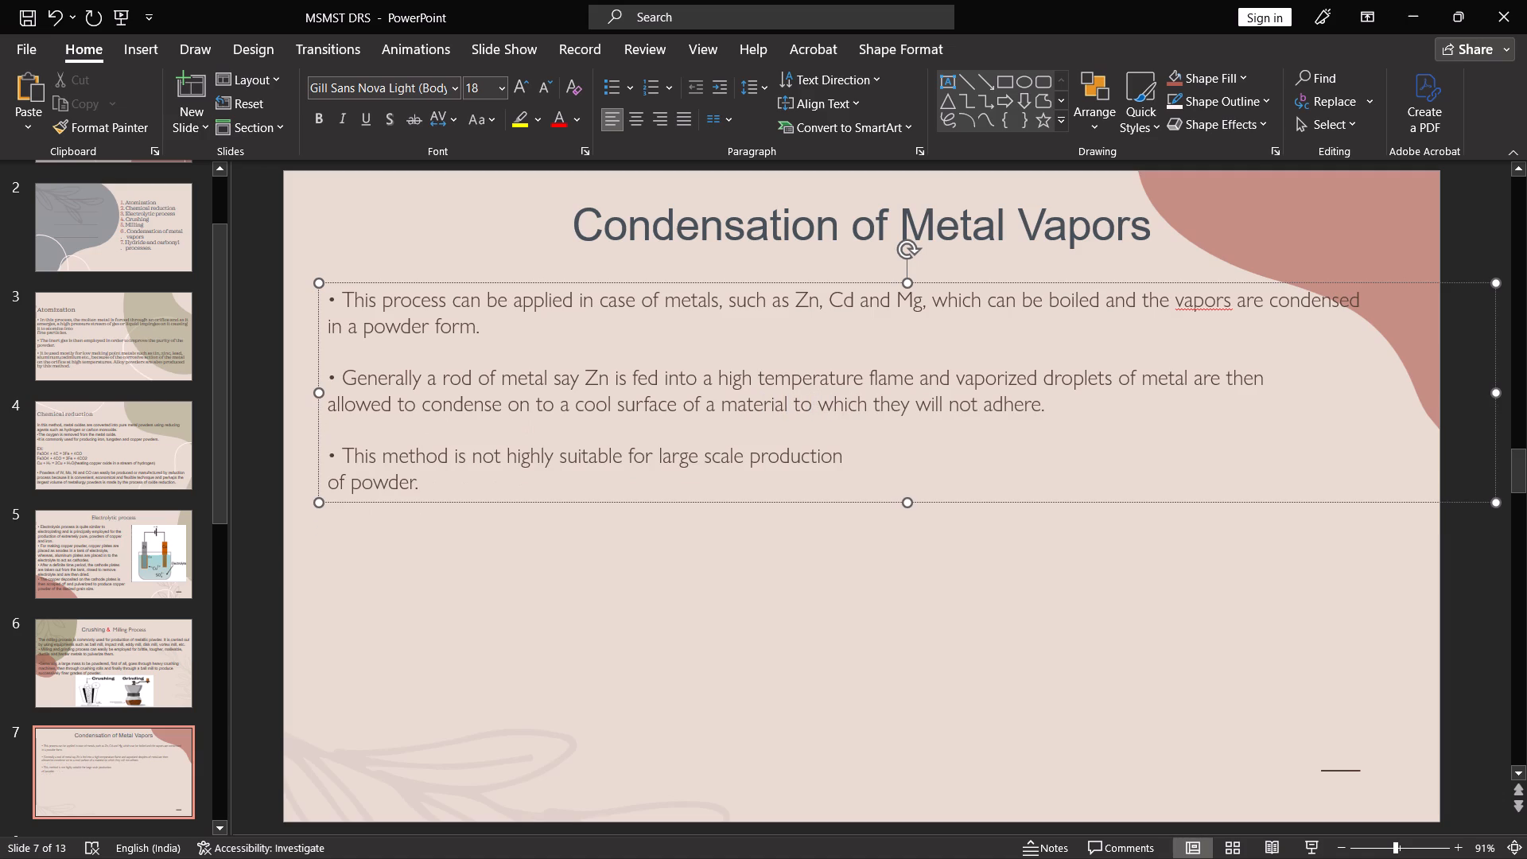
pyautogui.press('Right')
pyautogui.press('Down')
pyautogui.press('Right')
pyautogui.press('Up')
pyautogui.press('Right')
pyautogui.press('Up')
pyautogui.press('Right')
pyautogui.press('Right')
pyautogui.press('Down')
pyautogui.press('BackSpace')
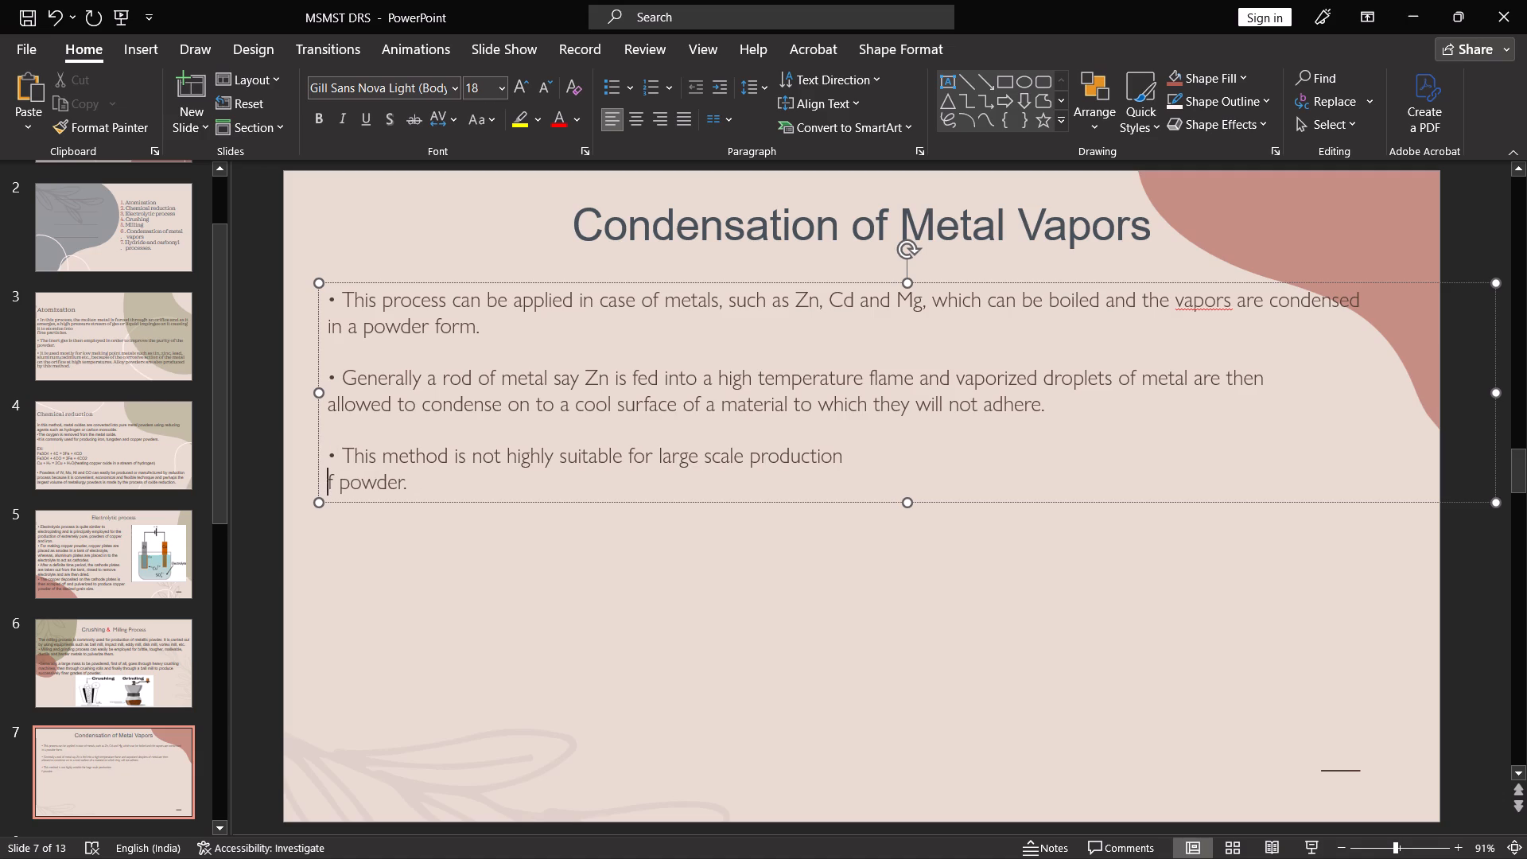
pyautogui.press('BackSpace')
pyautogui.press('o')
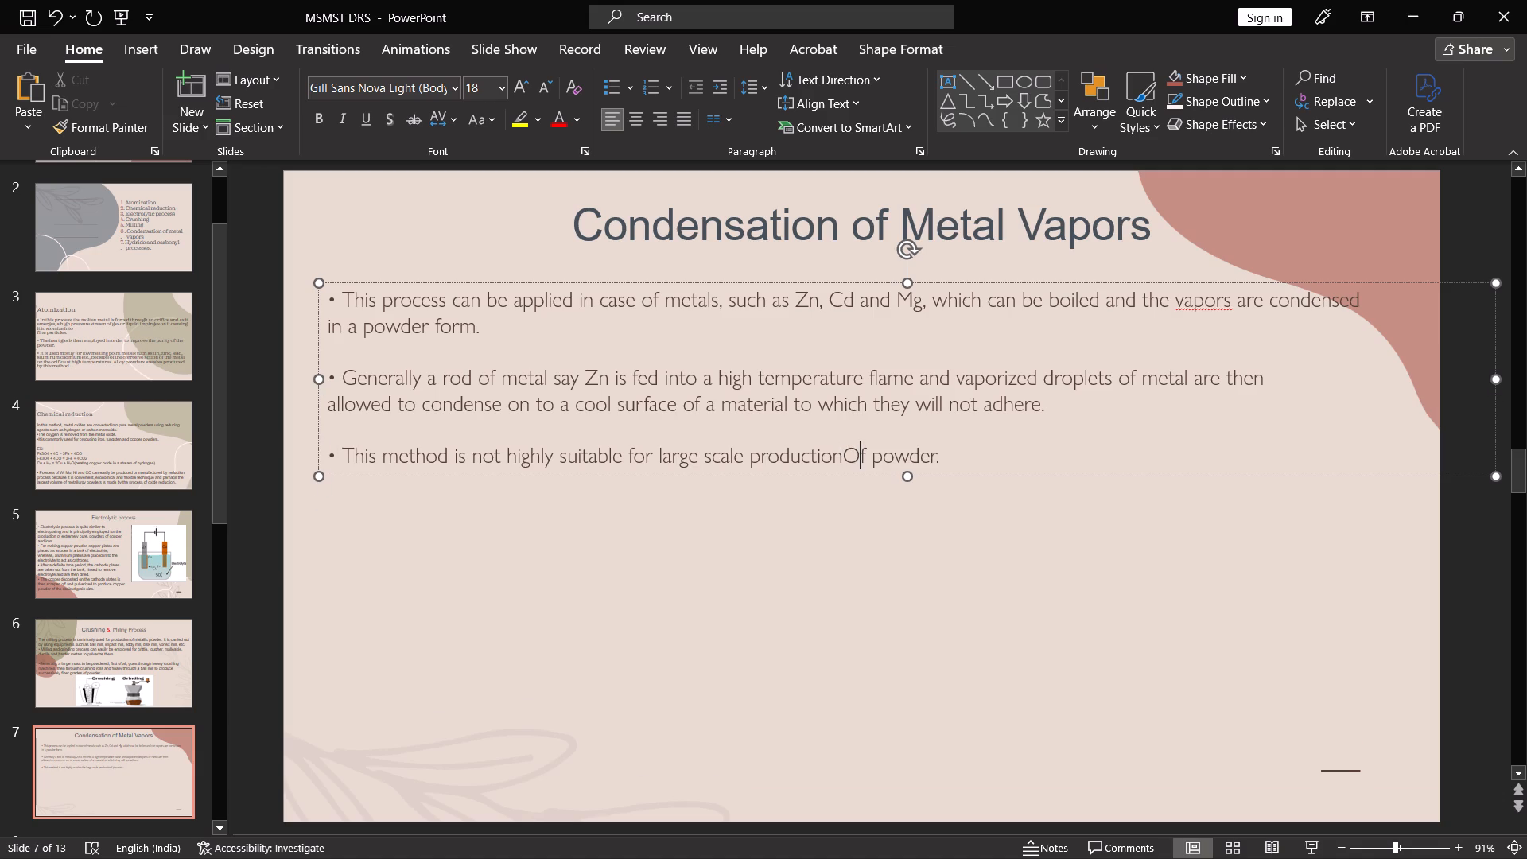
pyautogui.press('BackSpace')
pyautogui.write('o')
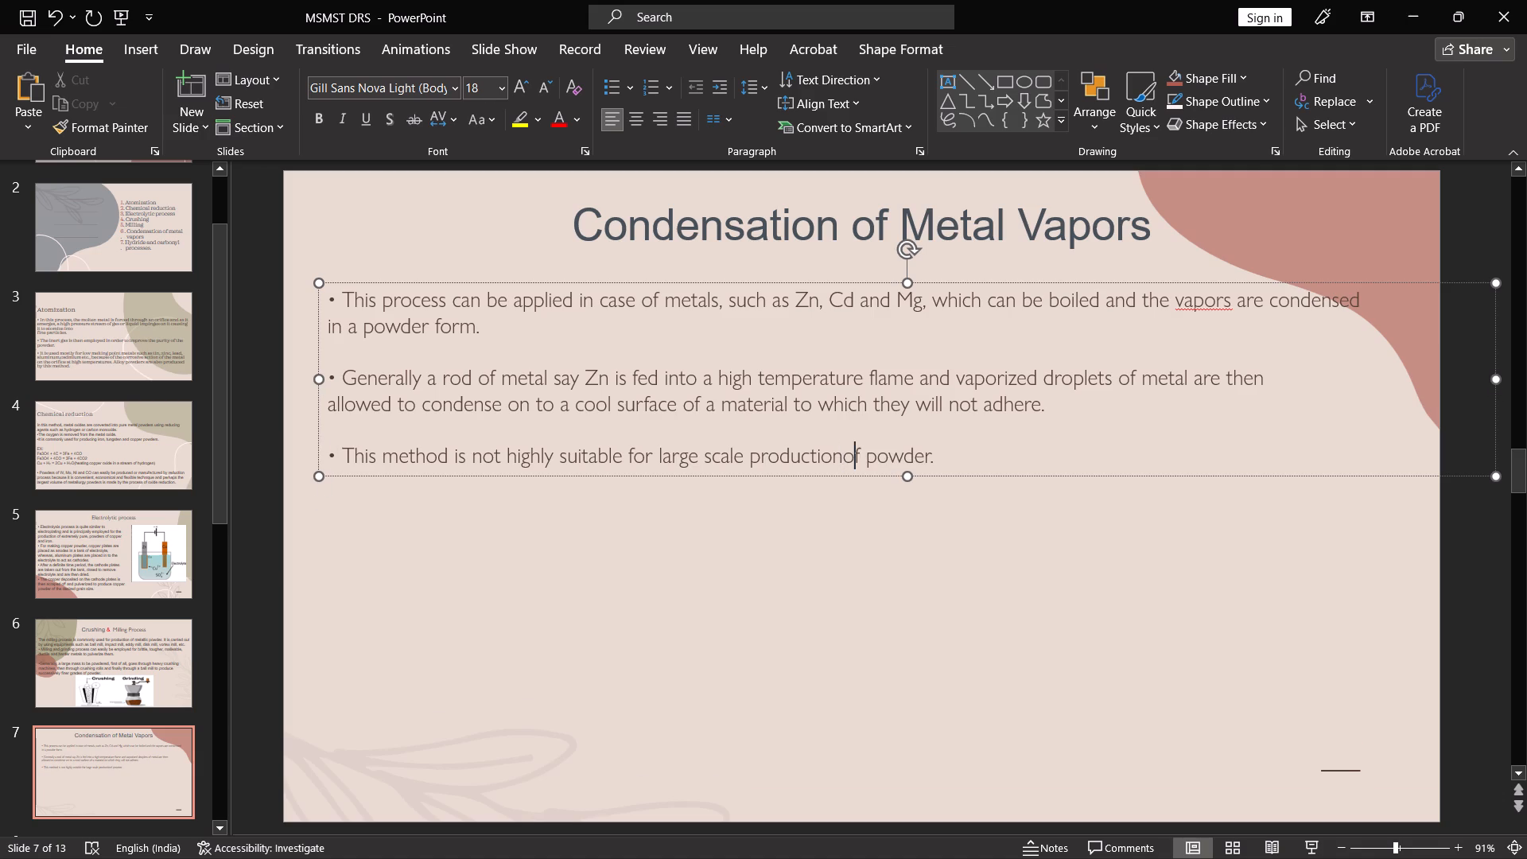
pyautogui.press('space')
pyautogui.press('Left')
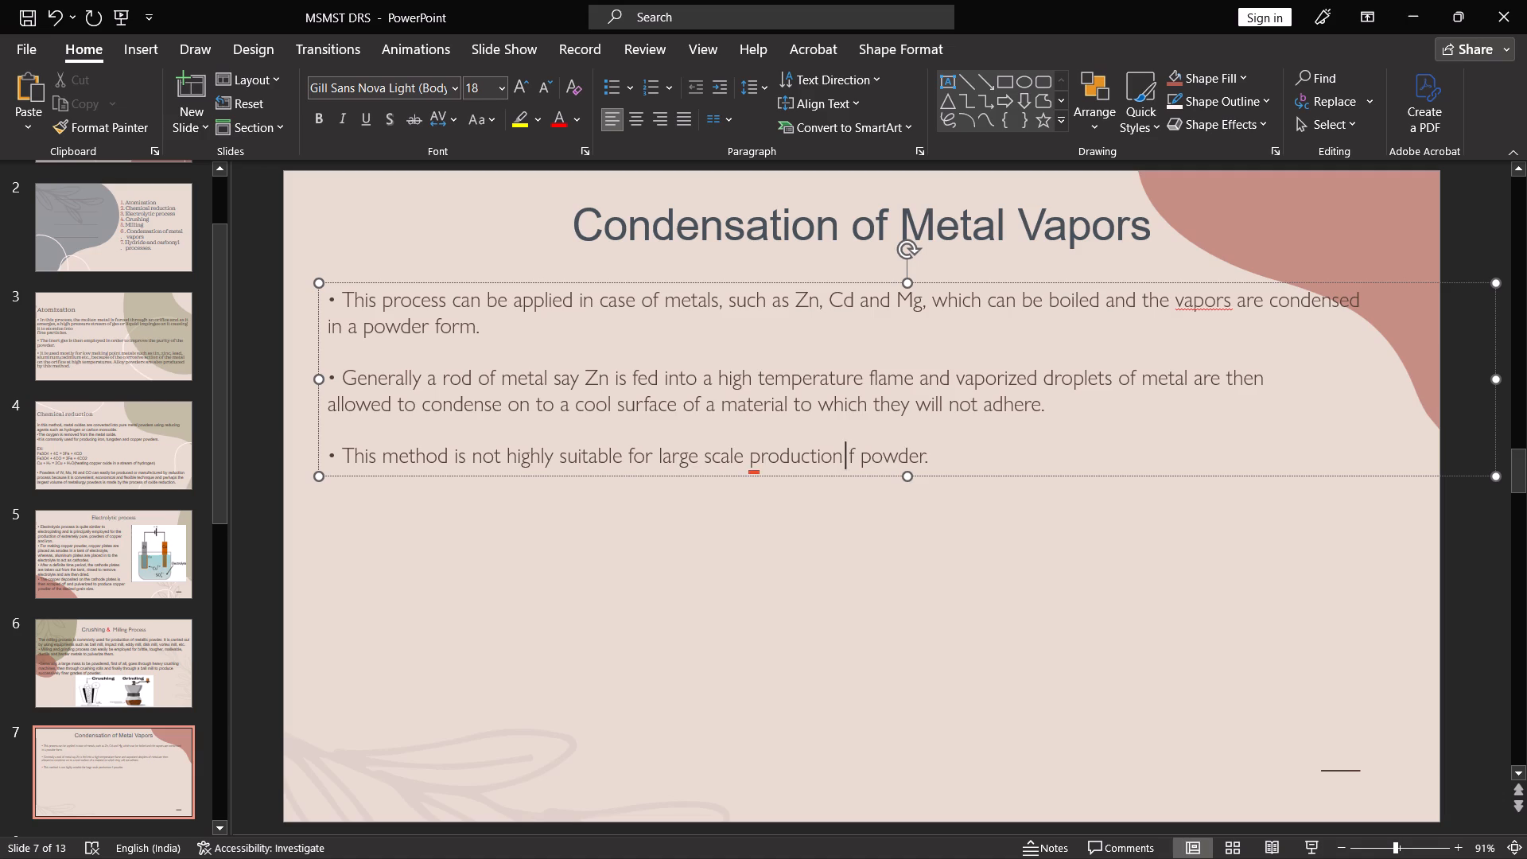
pyautogui.press('Right')
pyautogui.press('o')
pyautogui.press('Left')
pyautogui.press('space')
pyautogui.press('BackSpace')
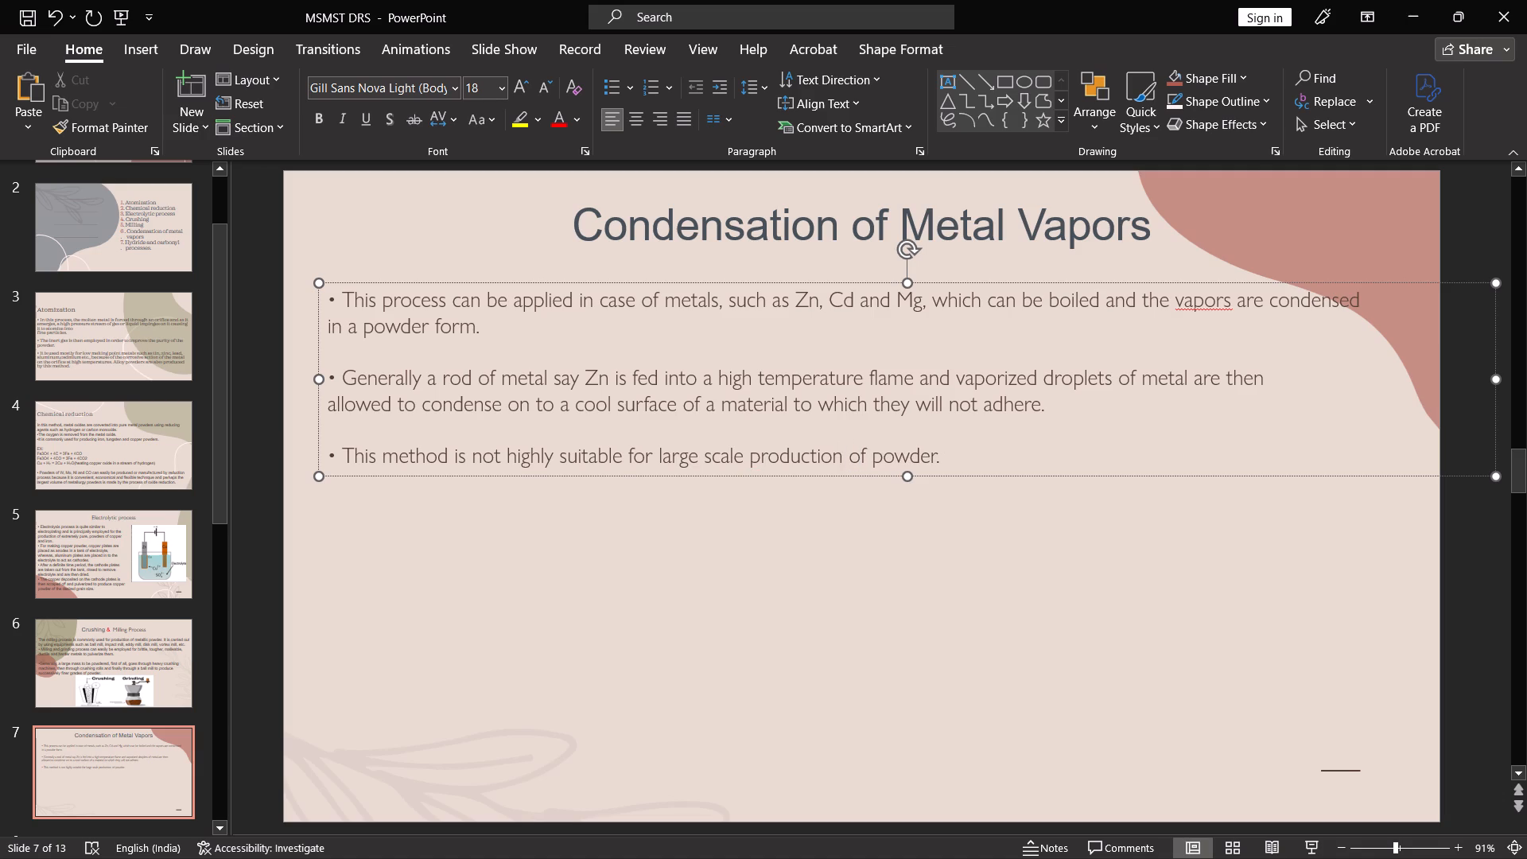
# Set all three bullets in the slide 7 body text box to Arial, 24 pt.
pyautogui.hotkey('ctrl', 'a')
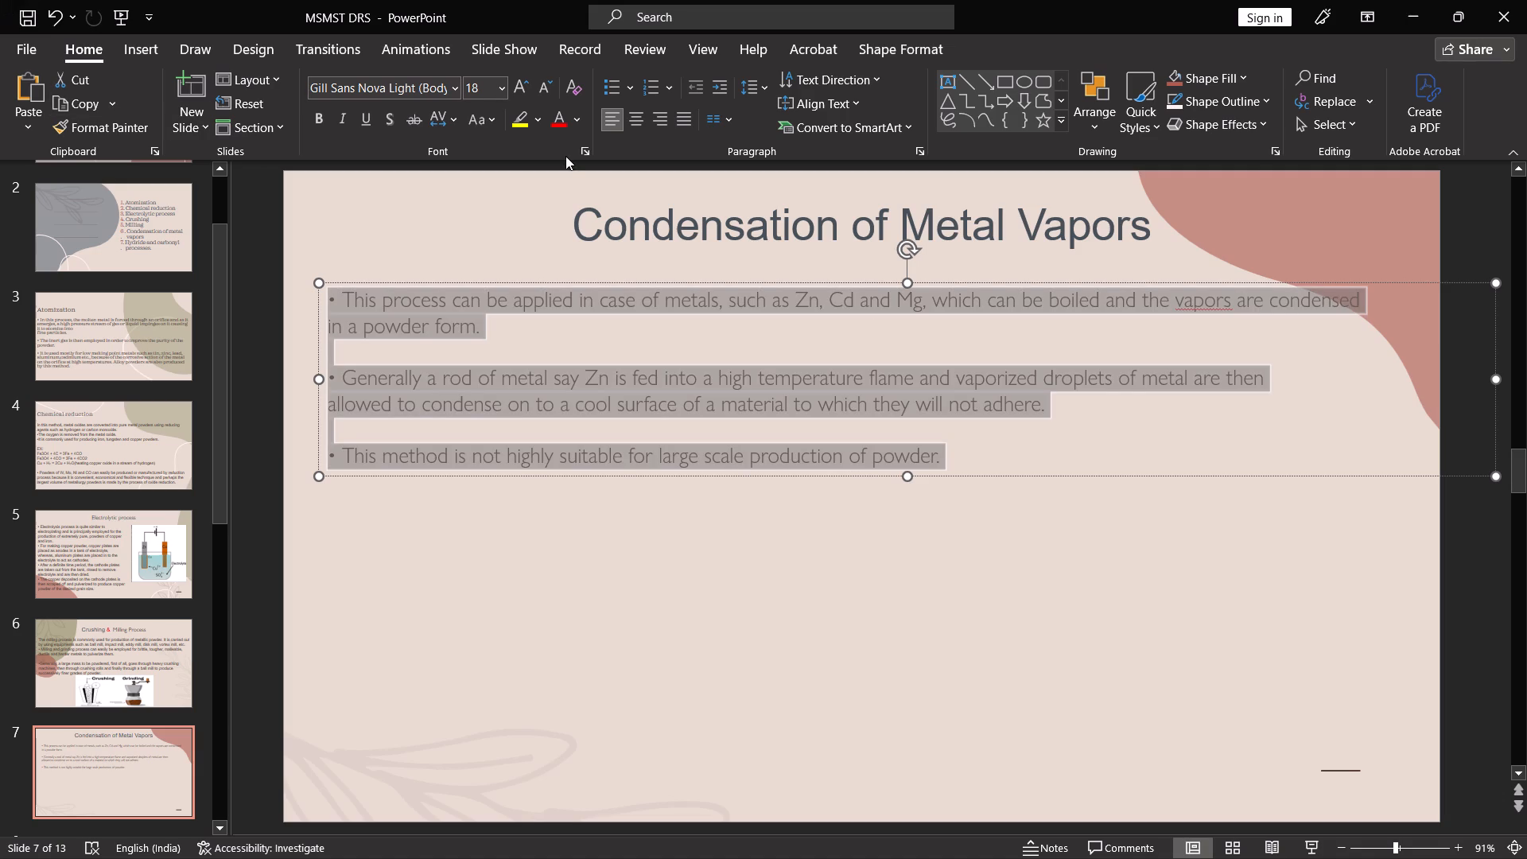
pyautogui.click(454, 92)
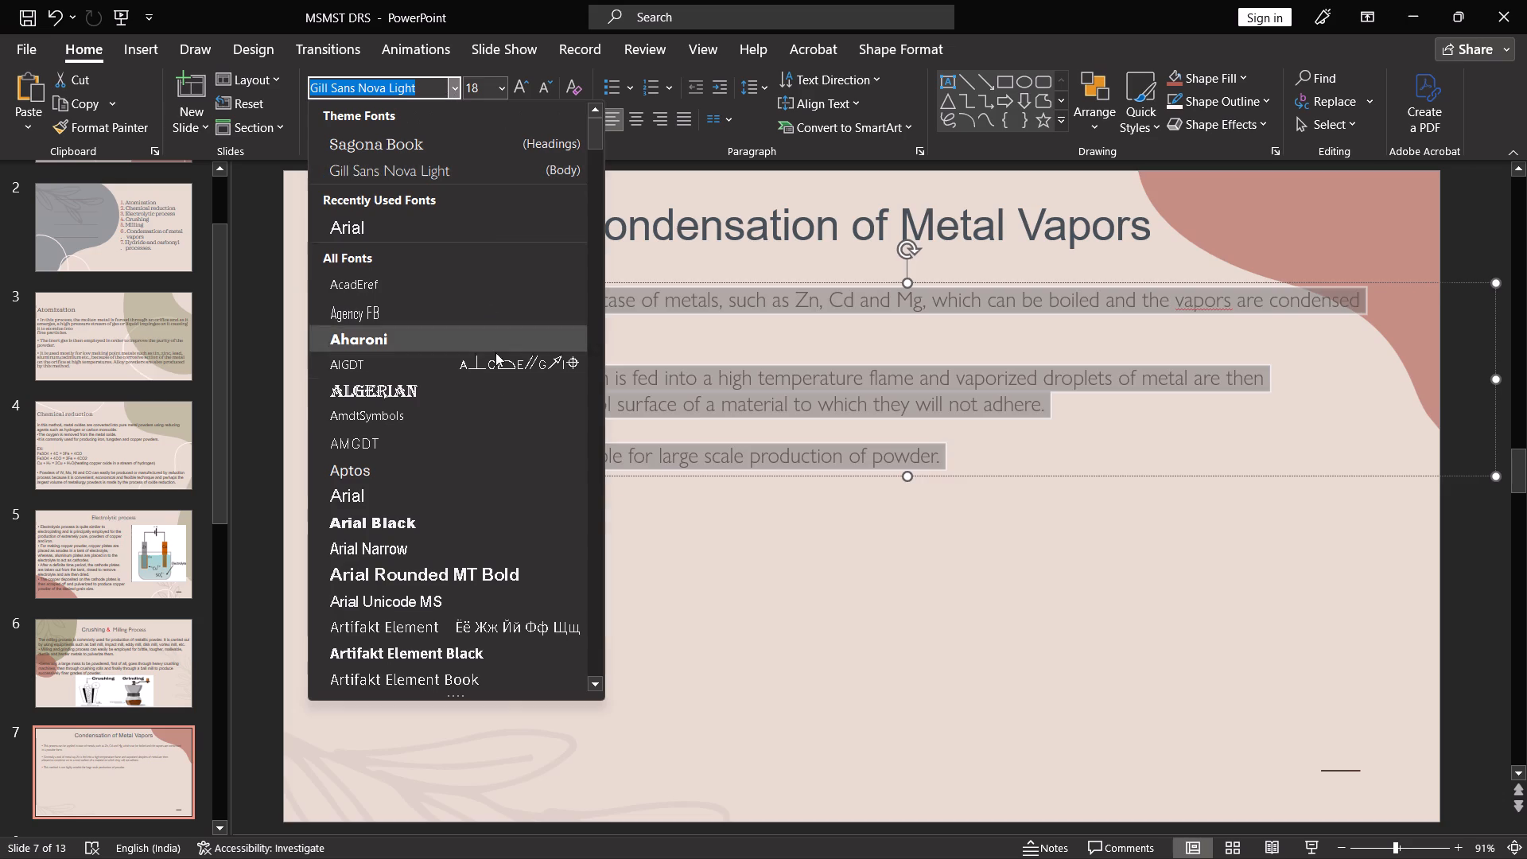
pyautogui.click(470, 491)
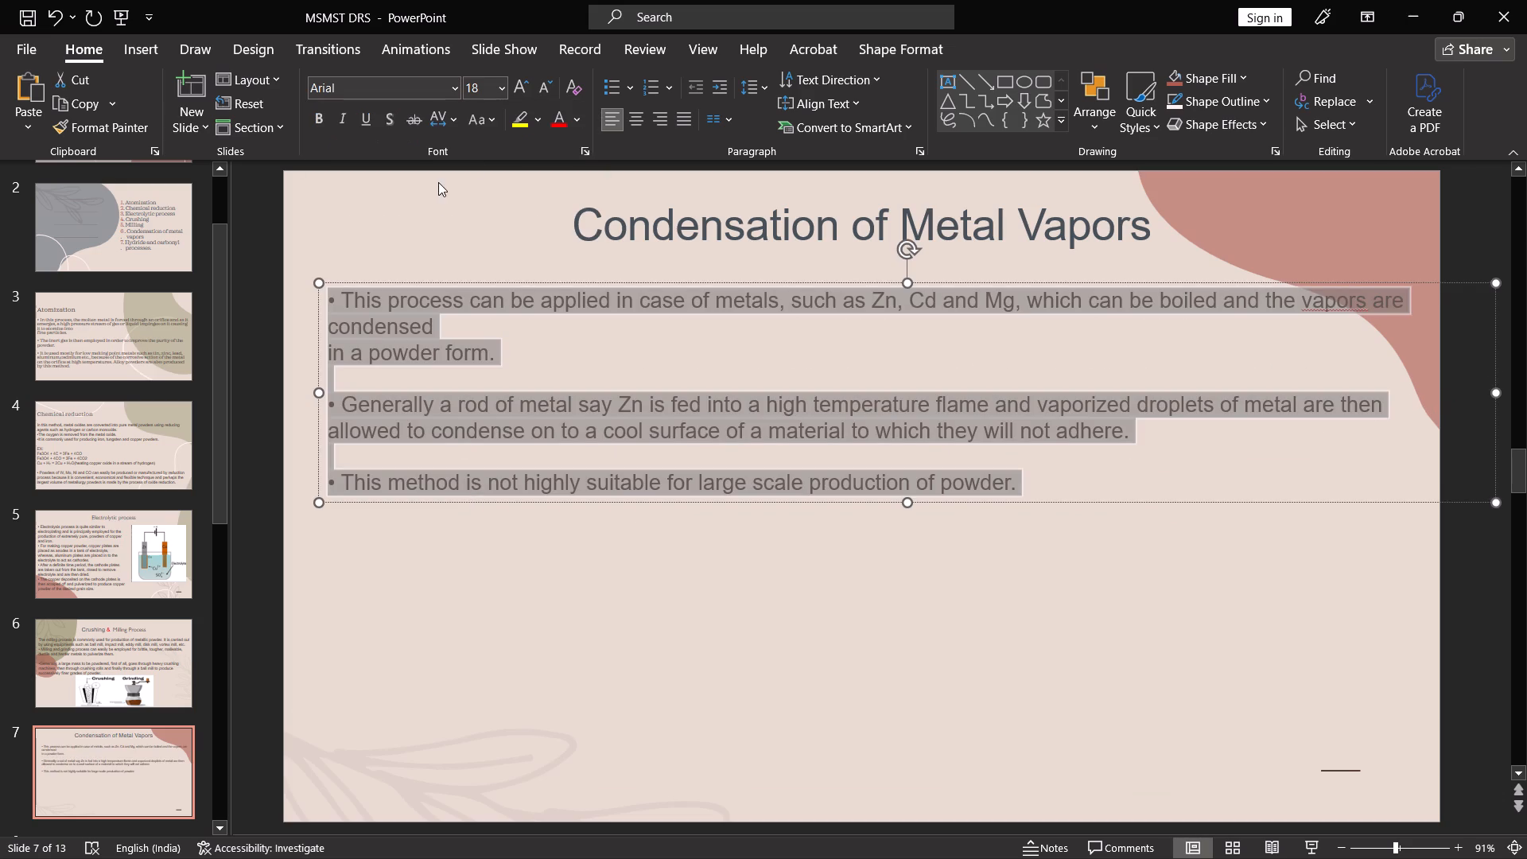
pyautogui.click(505, 95)
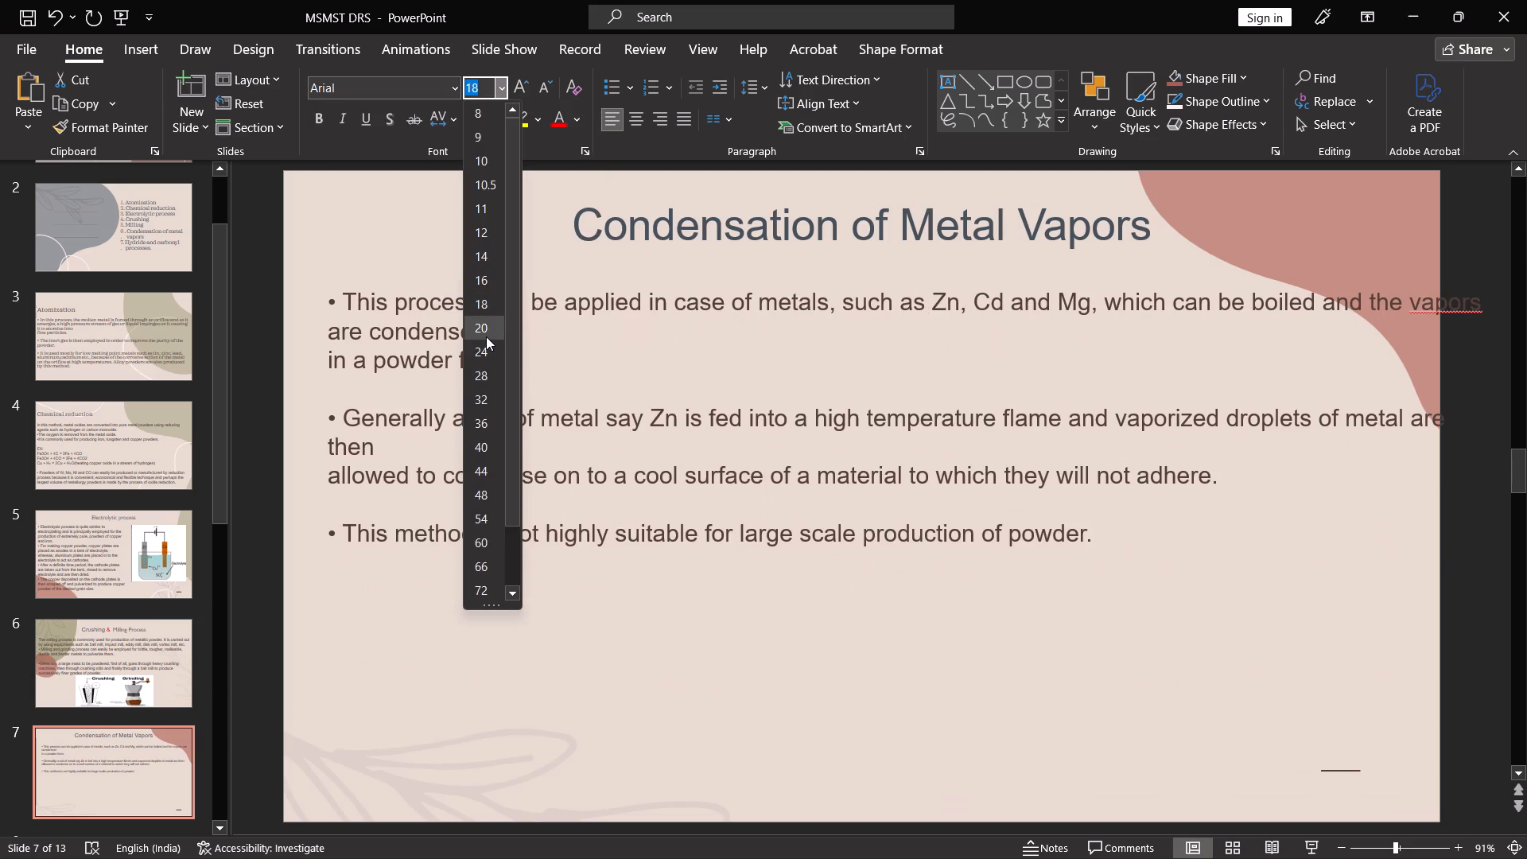
pyautogui.click(484, 343)
pyautogui.click(442, 236)
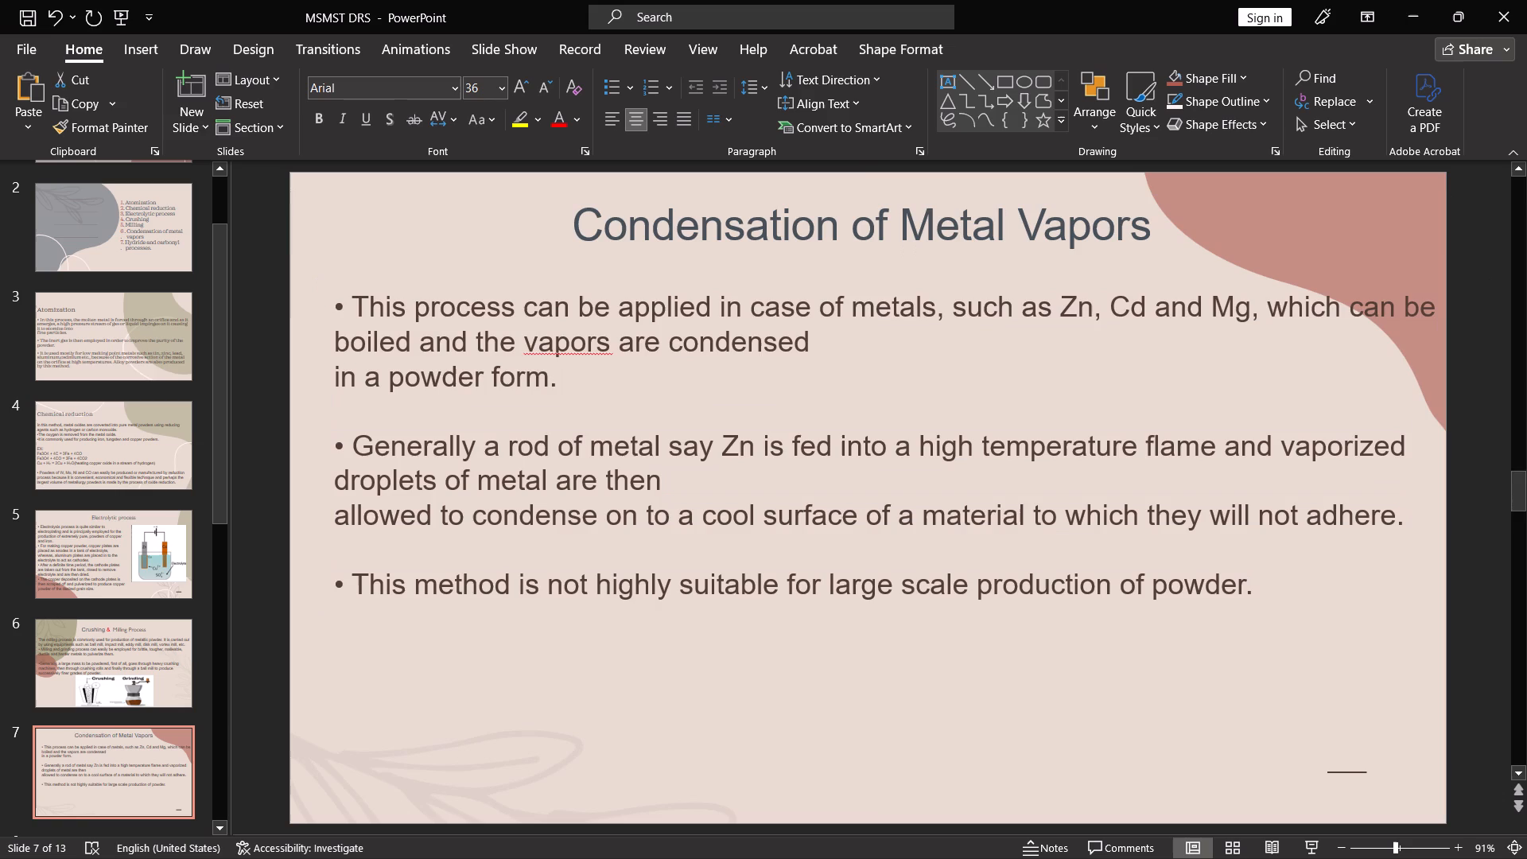
pyautogui.click(533, 399)
pyautogui.click(462, 251)
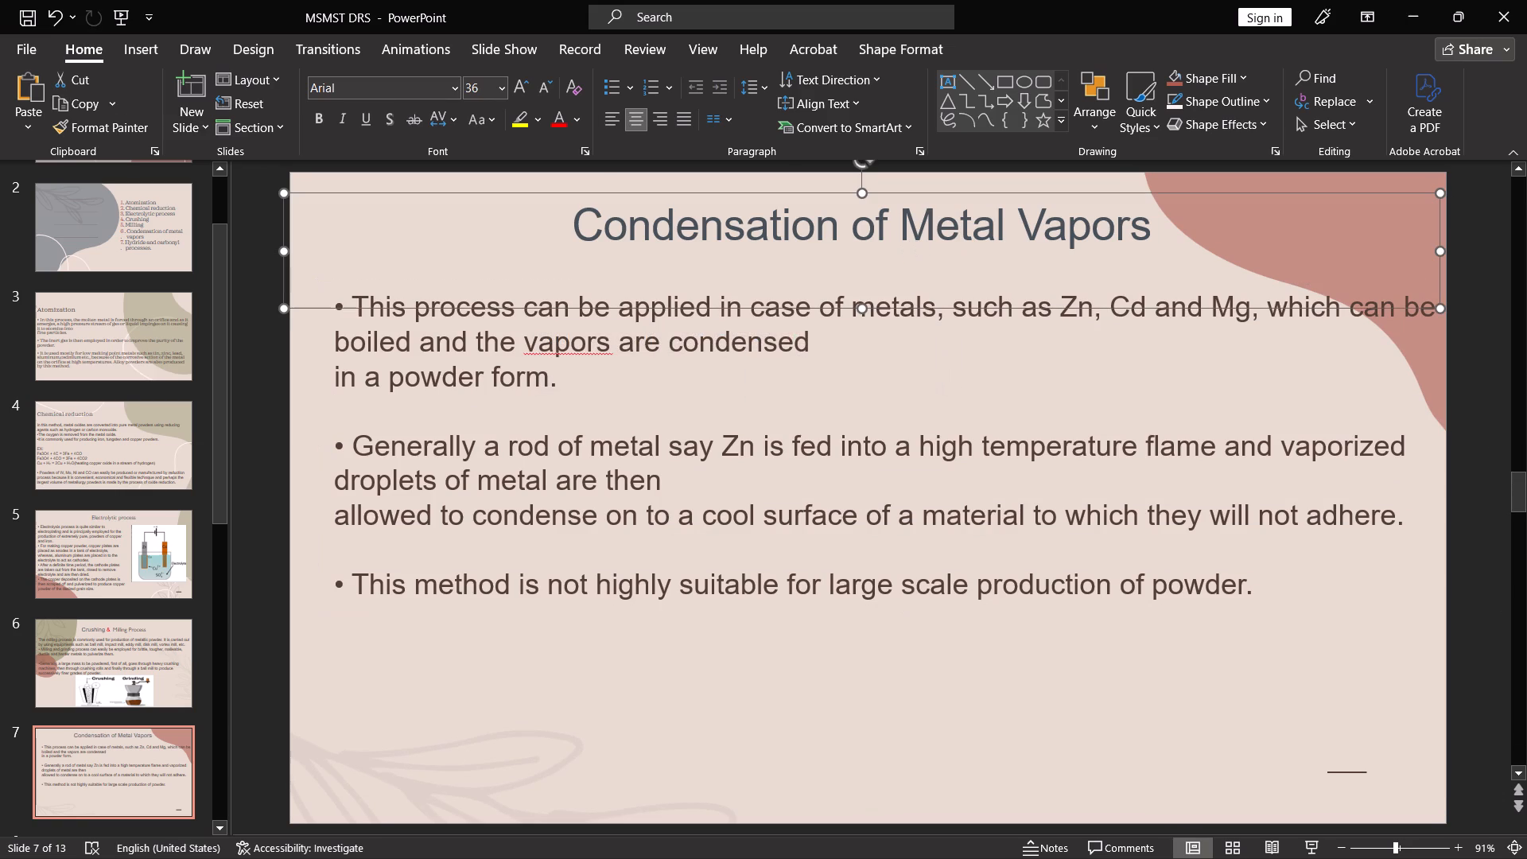
pyautogui.click(466, 594)
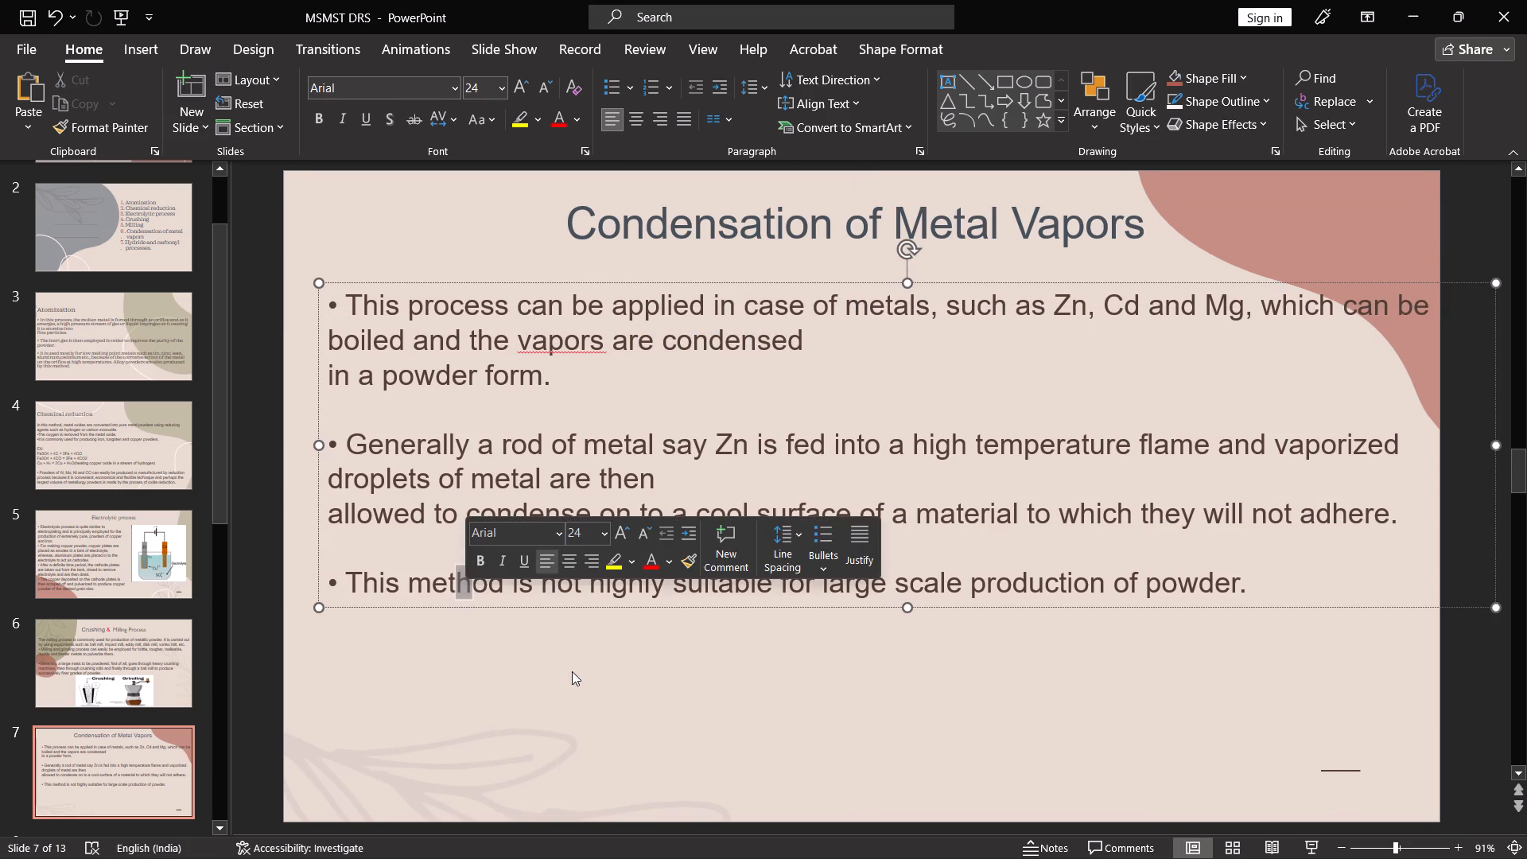
pyautogui.click(572, 671)
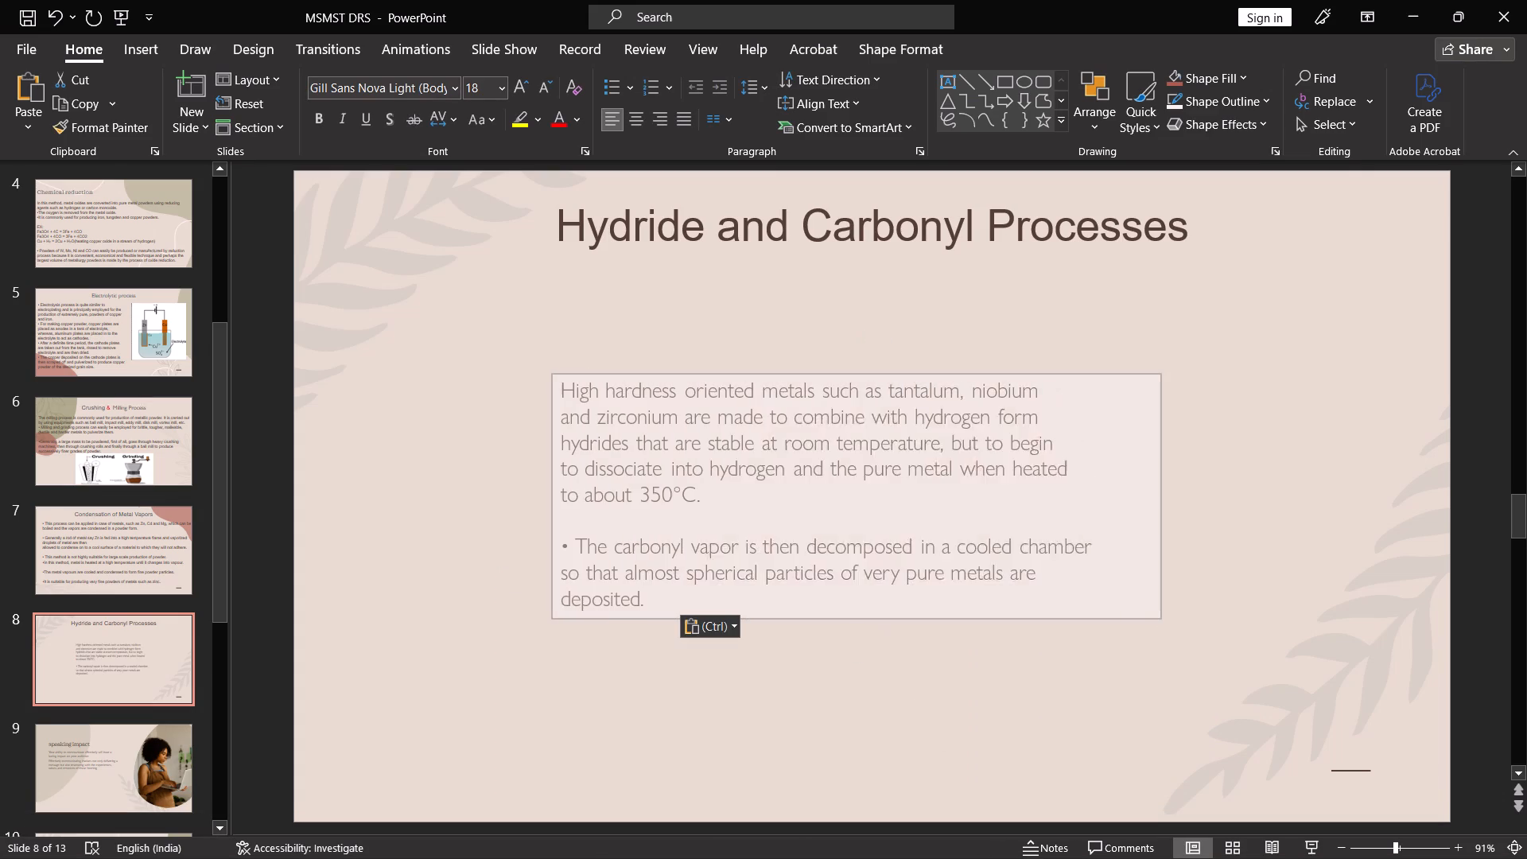
pyautogui.moveTo(526, 480); pyautogui.dragTo(299, 437)
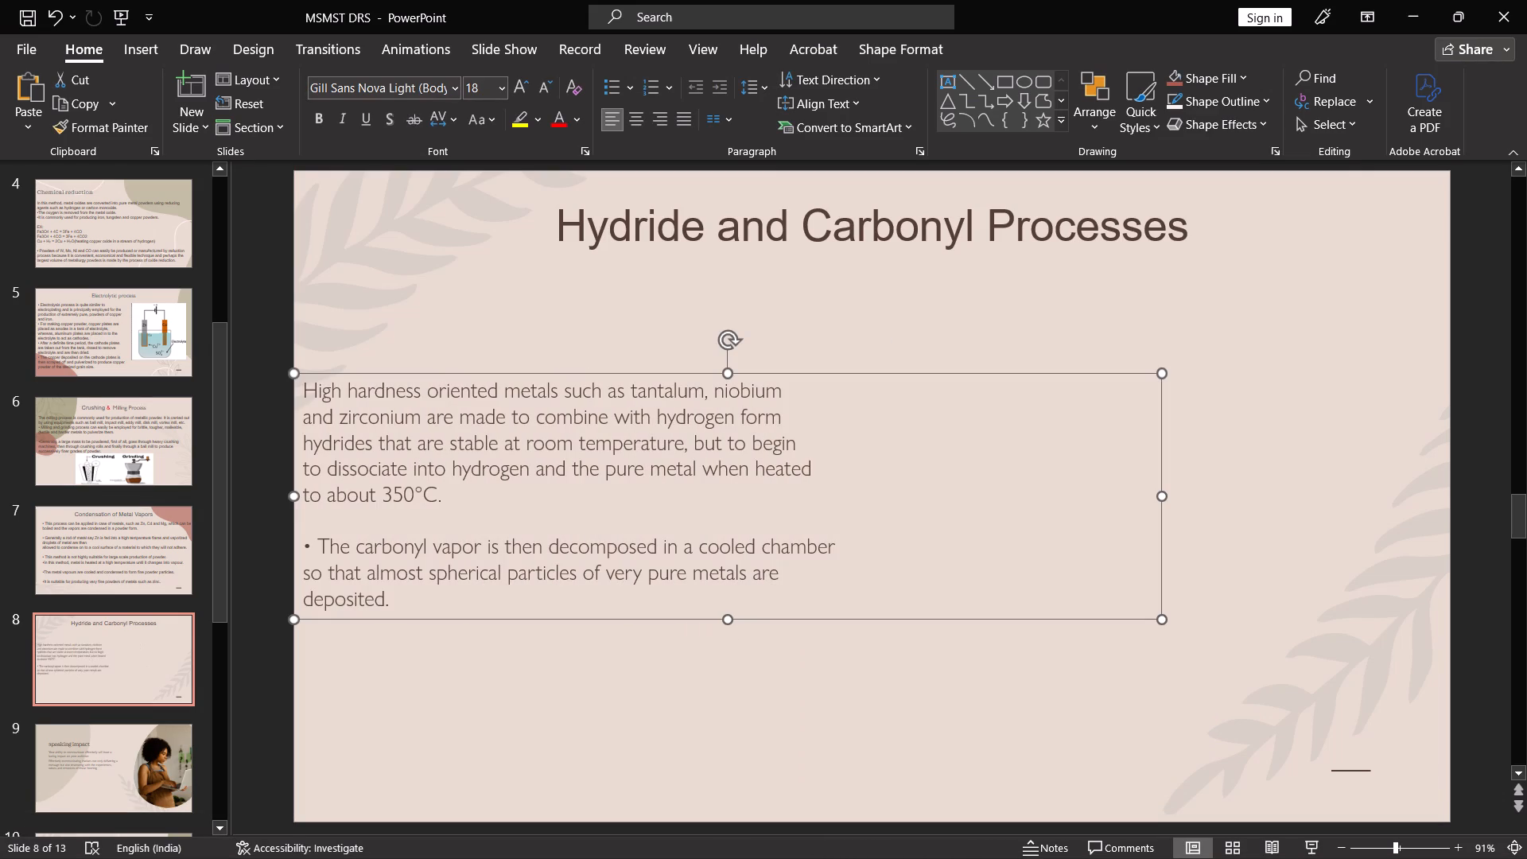
# Join the first paragraph's broken lines before "and zirconium" and before "hydrides", replacing each line break with a space.
pyautogui.click(463, 405)
pyautogui.press('Down')
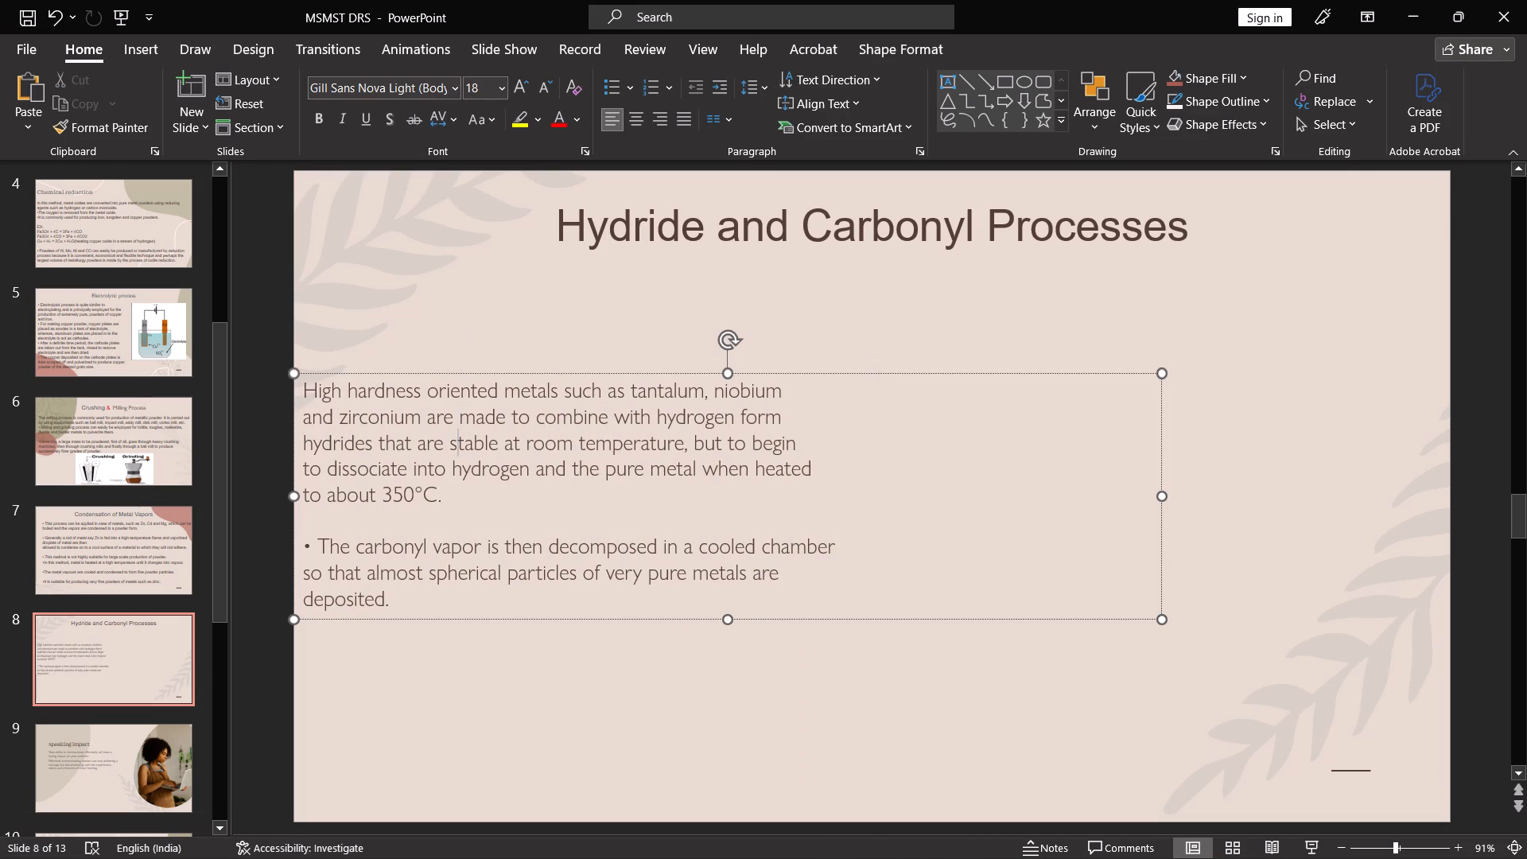
pyautogui.press('Left')
pyautogui.press('Left')
pyautogui.press('Left')
pyautogui.press('Left')
pyautogui.press('Left')
pyautogui.press('Left')
pyautogui.press('Up')
pyautogui.press('Left')
pyautogui.press('Left')
pyautogui.press('Left')
pyautogui.press('Left')
pyautogui.press('Left')
pyautogui.press('Left')
pyautogui.press('Left')
pyautogui.press('Left')
pyautogui.press('Left')
pyautogui.press('Left')
pyautogui.press('Left')
pyautogui.press('Left')
pyautogui.press('BackSpace')
pyautogui.press('space')
pyautogui.press('Down')
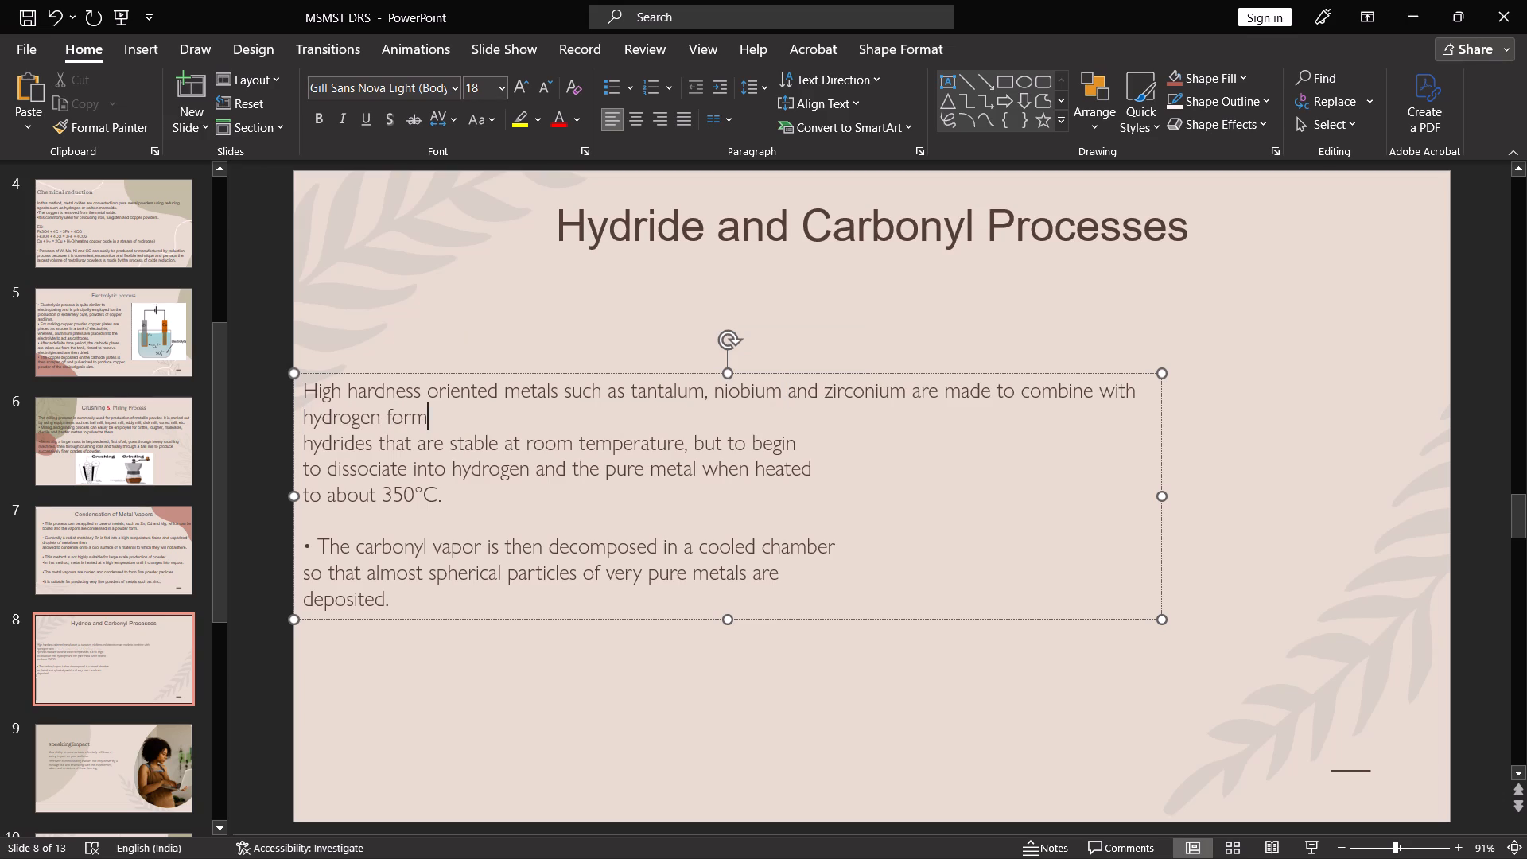
pyautogui.press('Right')
pyautogui.press('BackSpace')
pyautogui.press('space')
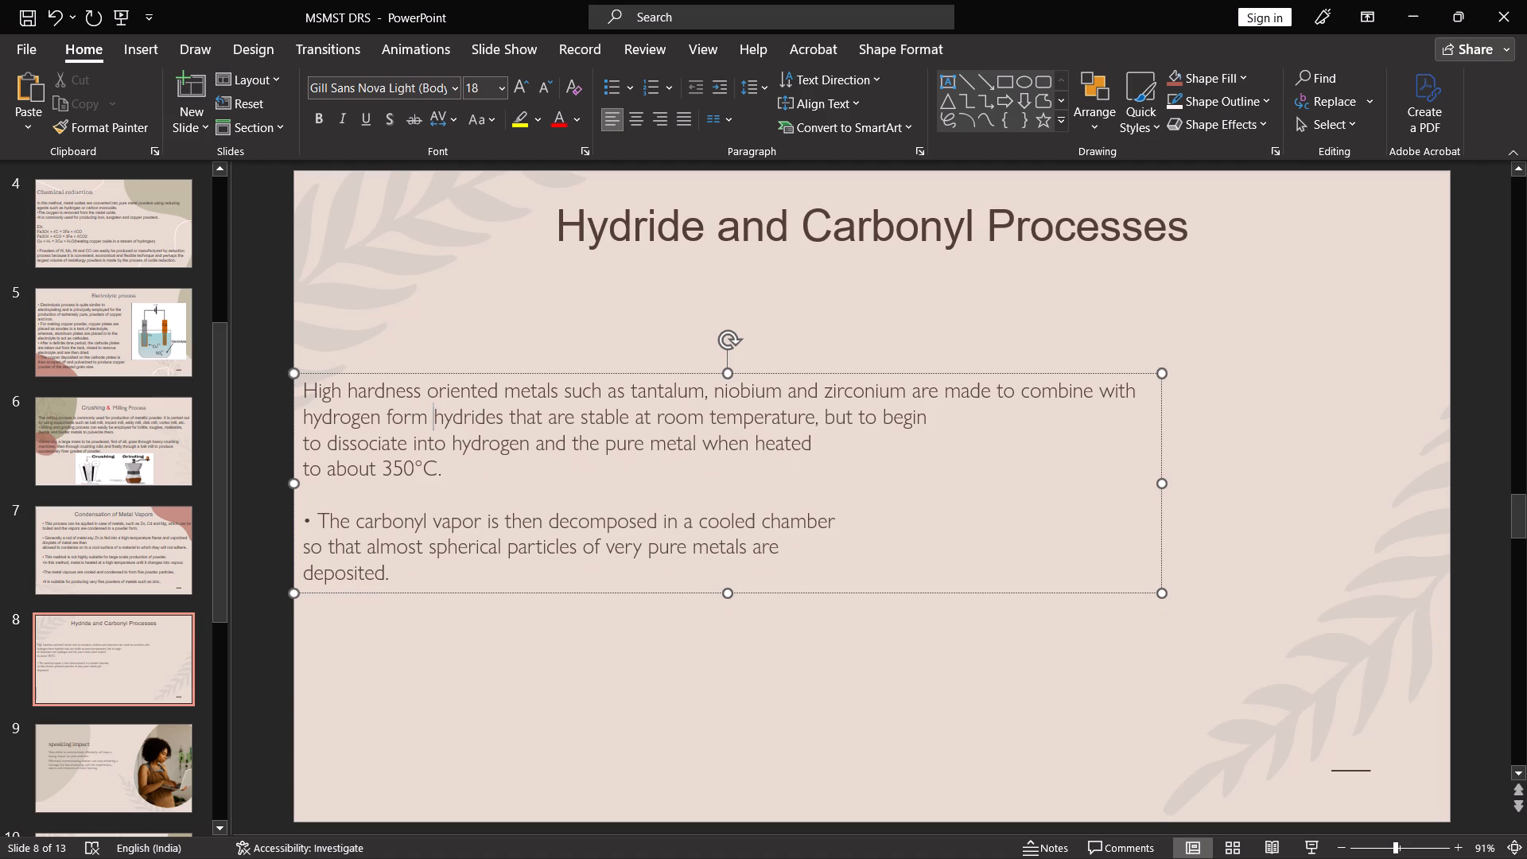
# Replace the first paragraph's remaining line breaks, before "to about 350°C" and before "to dissociate", with spaces.
pyautogui.press('Right')
pyautogui.press('Down')
pyautogui.press('Right')
pyautogui.press('Right')
pyautogui.press('Right')
pyautogui.press('Right')
pyautogui.press('Right')
pyautogui.press('Right')
pyautogui.press('Right')
pyautogui.press('Right')
pyautogui.press('Right')
pyautogui.press('Right')
pyautogui.press('Right')
pyautogui.press('Right')
pyautogui.press('Right')
pyautogui.press('Right')
pyautogui.press('Right')
pyautogui.press('Right')
pyautogui.press('Right')
pyautogui.press('Right')
pyautogui.press('Right')
pyautogui.press('Right')
pyautogui.press('Right')
pyautogui.press('BackSpace')
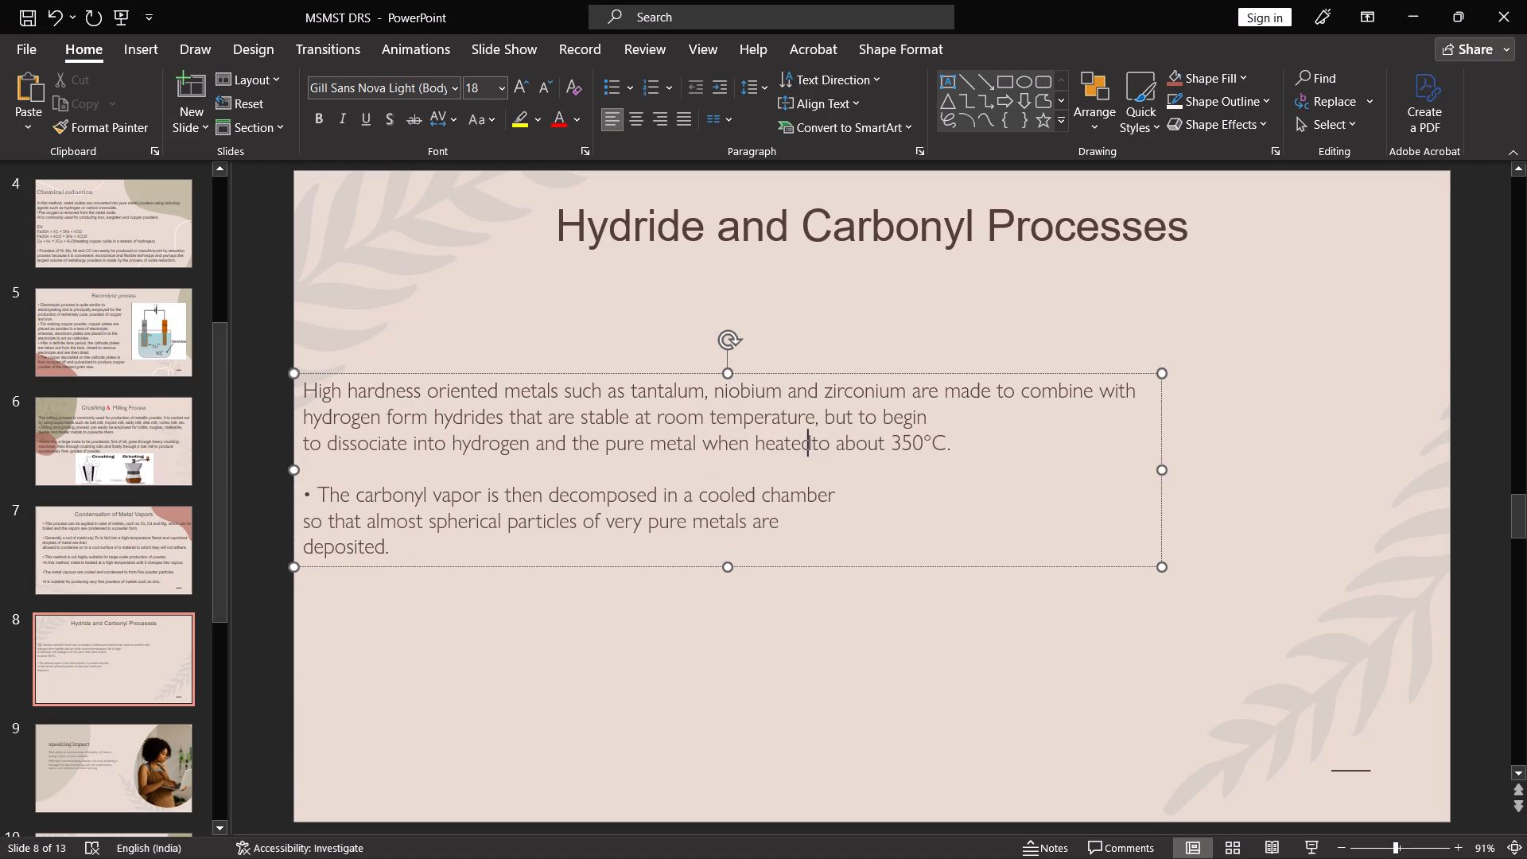
pyautogui.press('space')
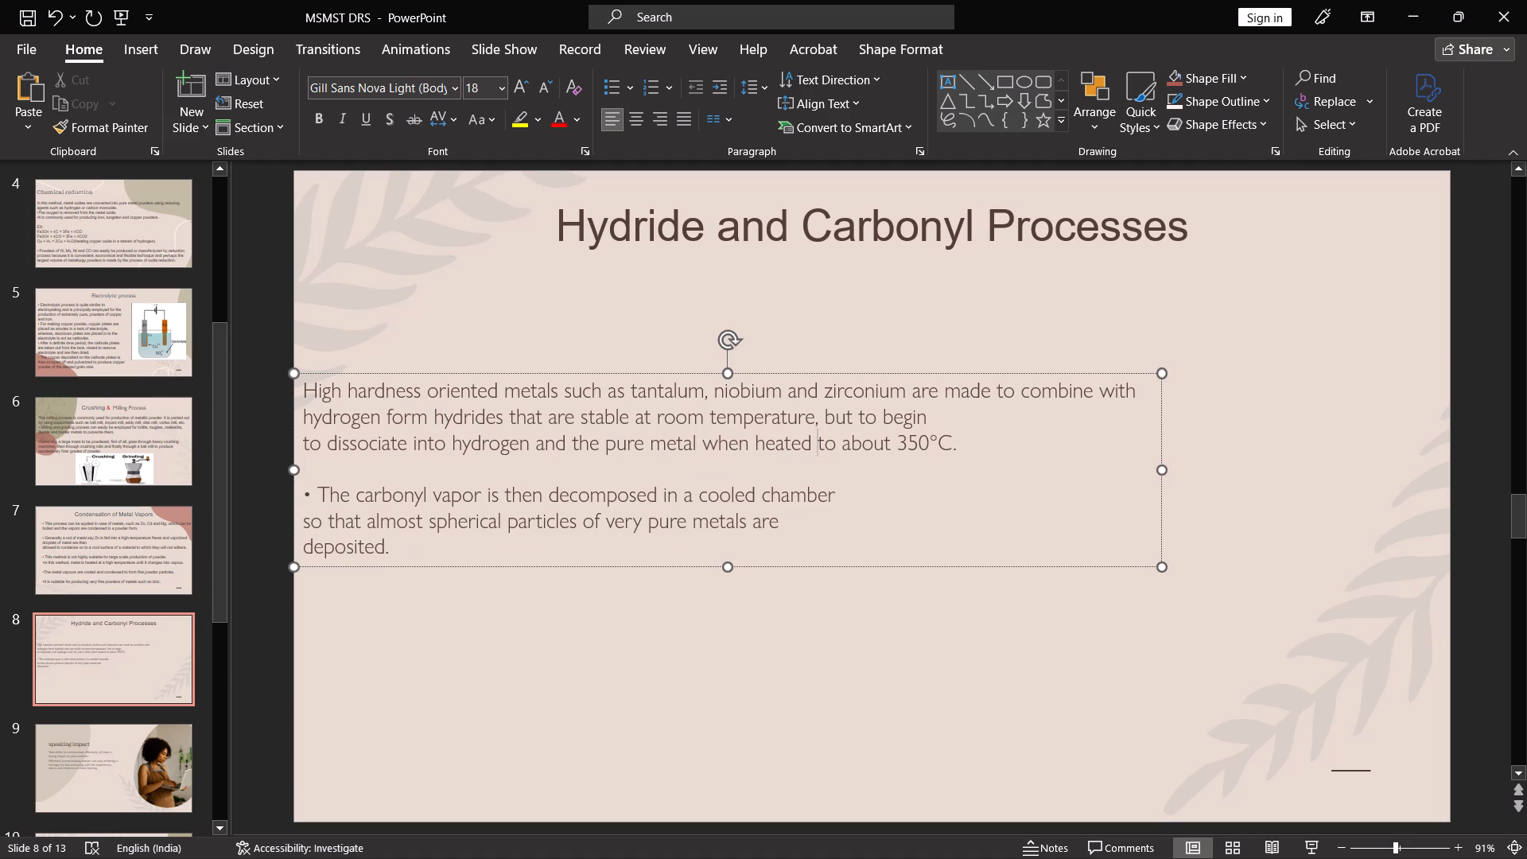
pyautogui.press('Down')
pyautogui.press('Left')
pyautogui.press('Left')
pyautogui.press('Right')
pyautogui.press('Right')
pyautogui.press('Up')
pyautogui.press('BackSpace')
pyautogui.press('space')
# Join the carbonyl vapor paragraph into continuous text, replacing the line breaks before "so that" and "deposited" with spaces.
pyautogui.press('Down')
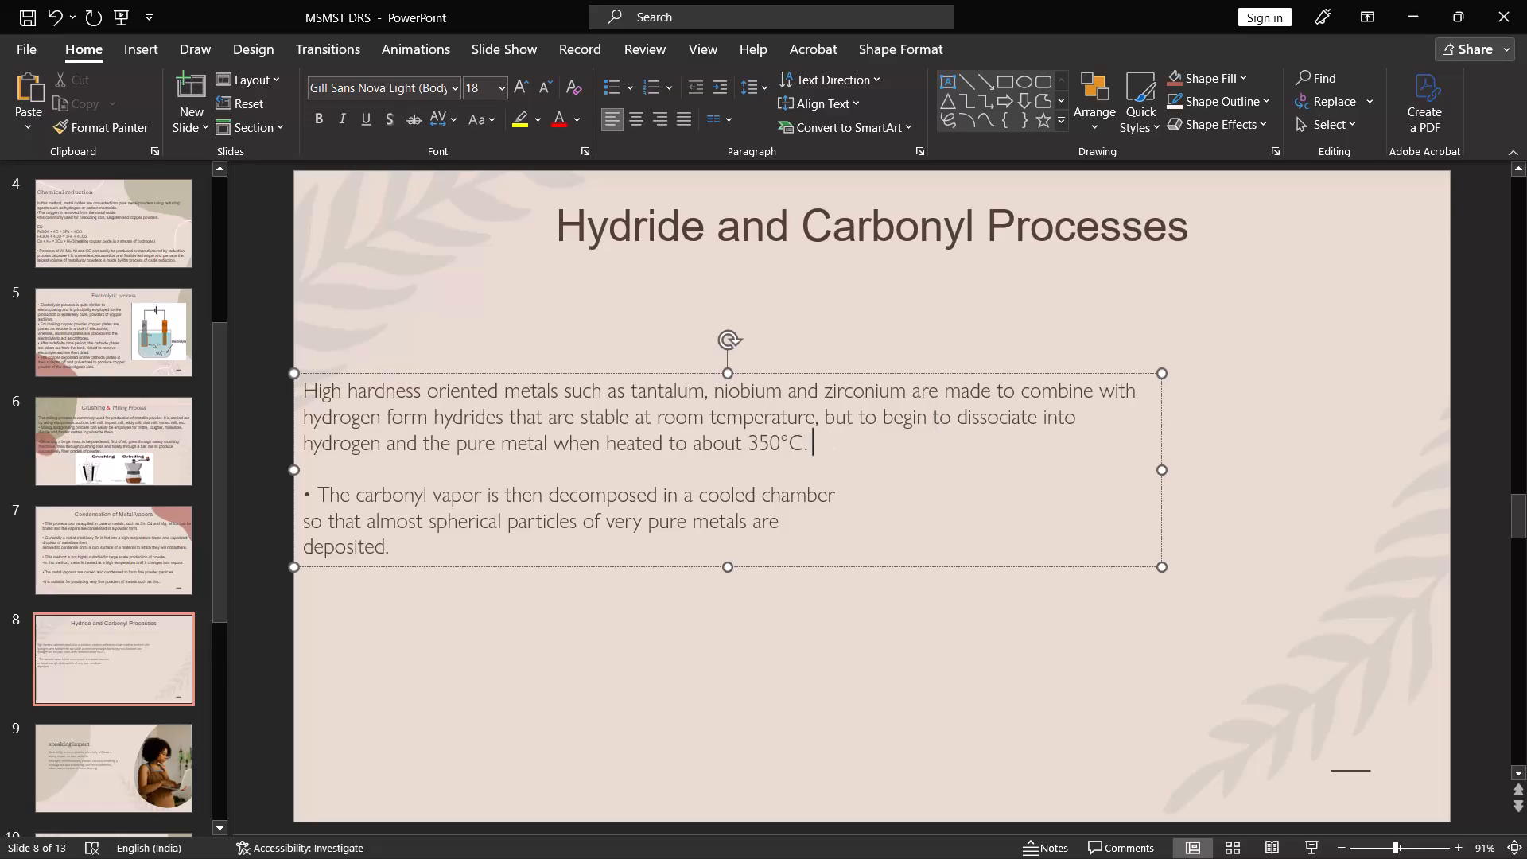
pyautogui.press('Down')
pyautogui.press('Down')
pyautogui.press('Right')
pyautogui.press('BackSpace')
pyautogui.press('space')
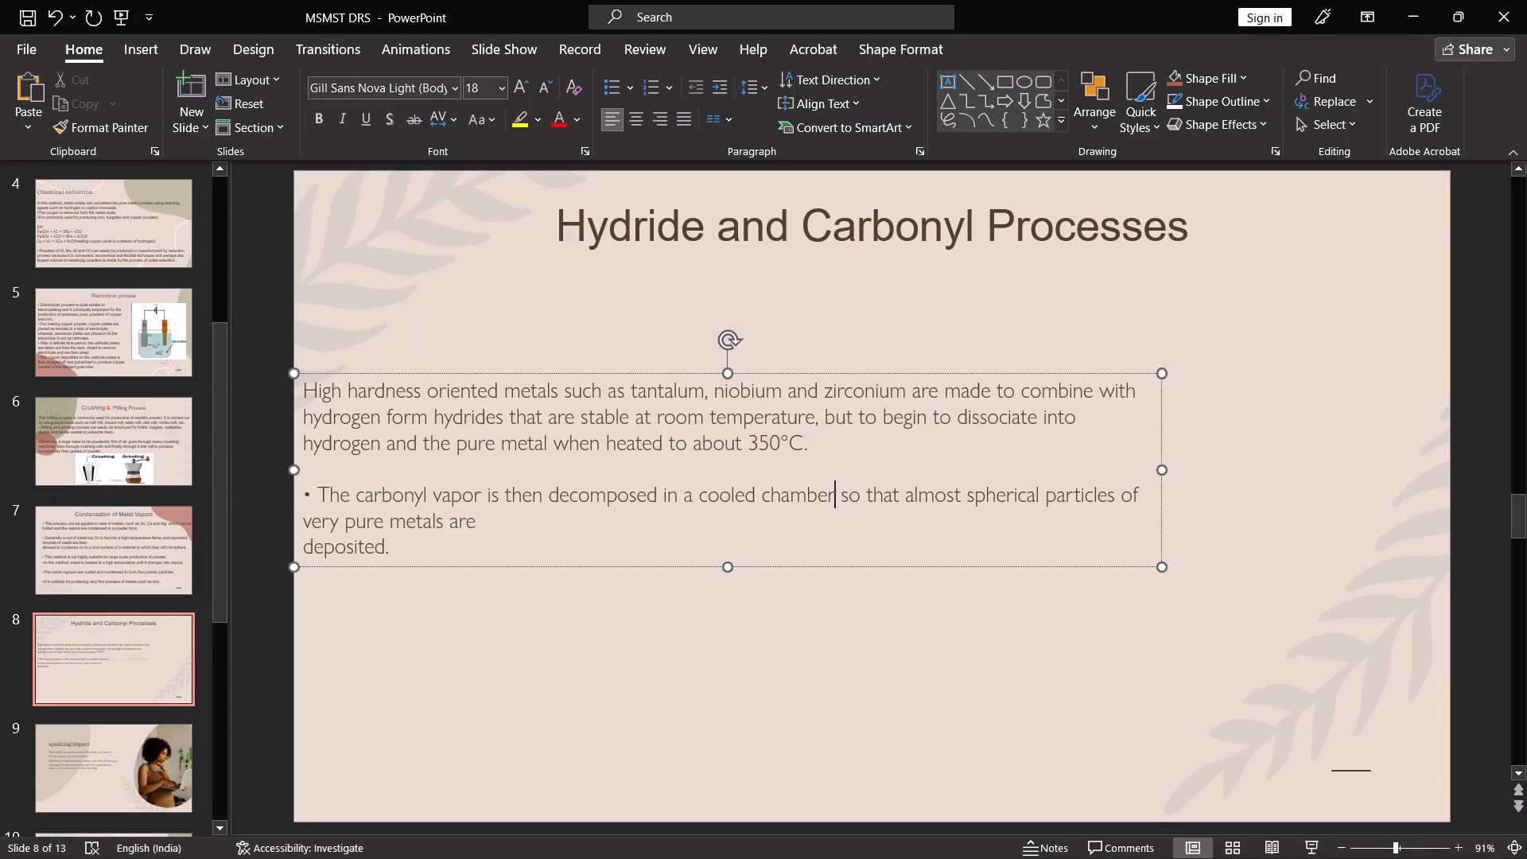
pyautogui.press('Right')
pyautogui.press('Down')
pyautogui.press('Down')
pyautogui.press('Left')
pyautogui.press('Left')
pyautogui.press('Left')
pyautogui.press('Left')
pyautogui.press('Left')
pyautogui.press('Left')
pyautogui.press('Left')
pyautogui.press('Left')
pyautogui.press('Left')
pyautogui.press('Left')
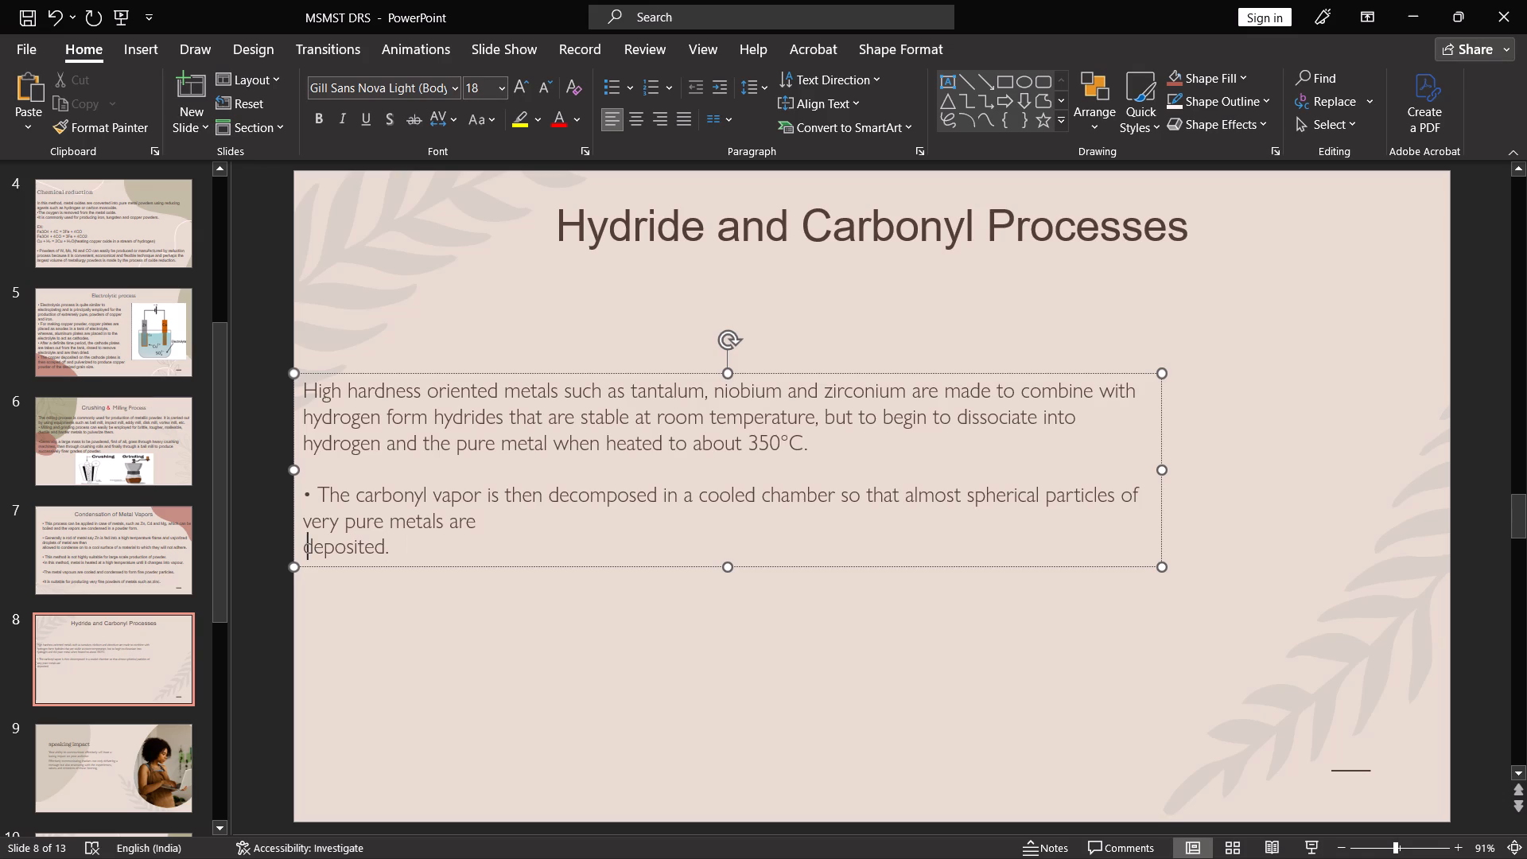
pyautogui.press('BackSpace')
pyautogui.press('space')
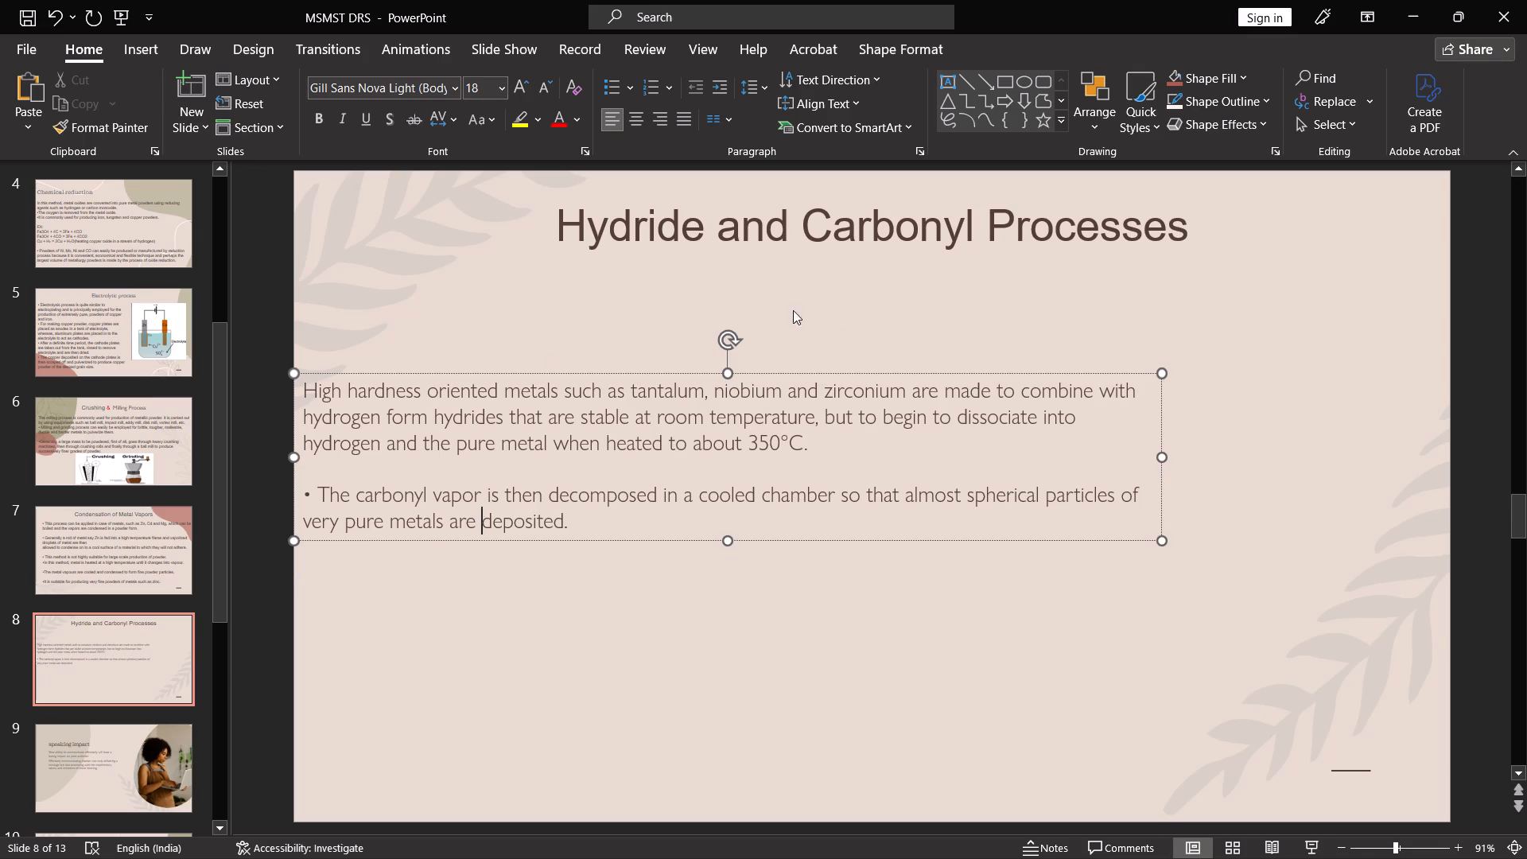
# Format all the body text on slide 8 in Arial at size 24.
pyautogui.hotkey('ctrl', 'a')
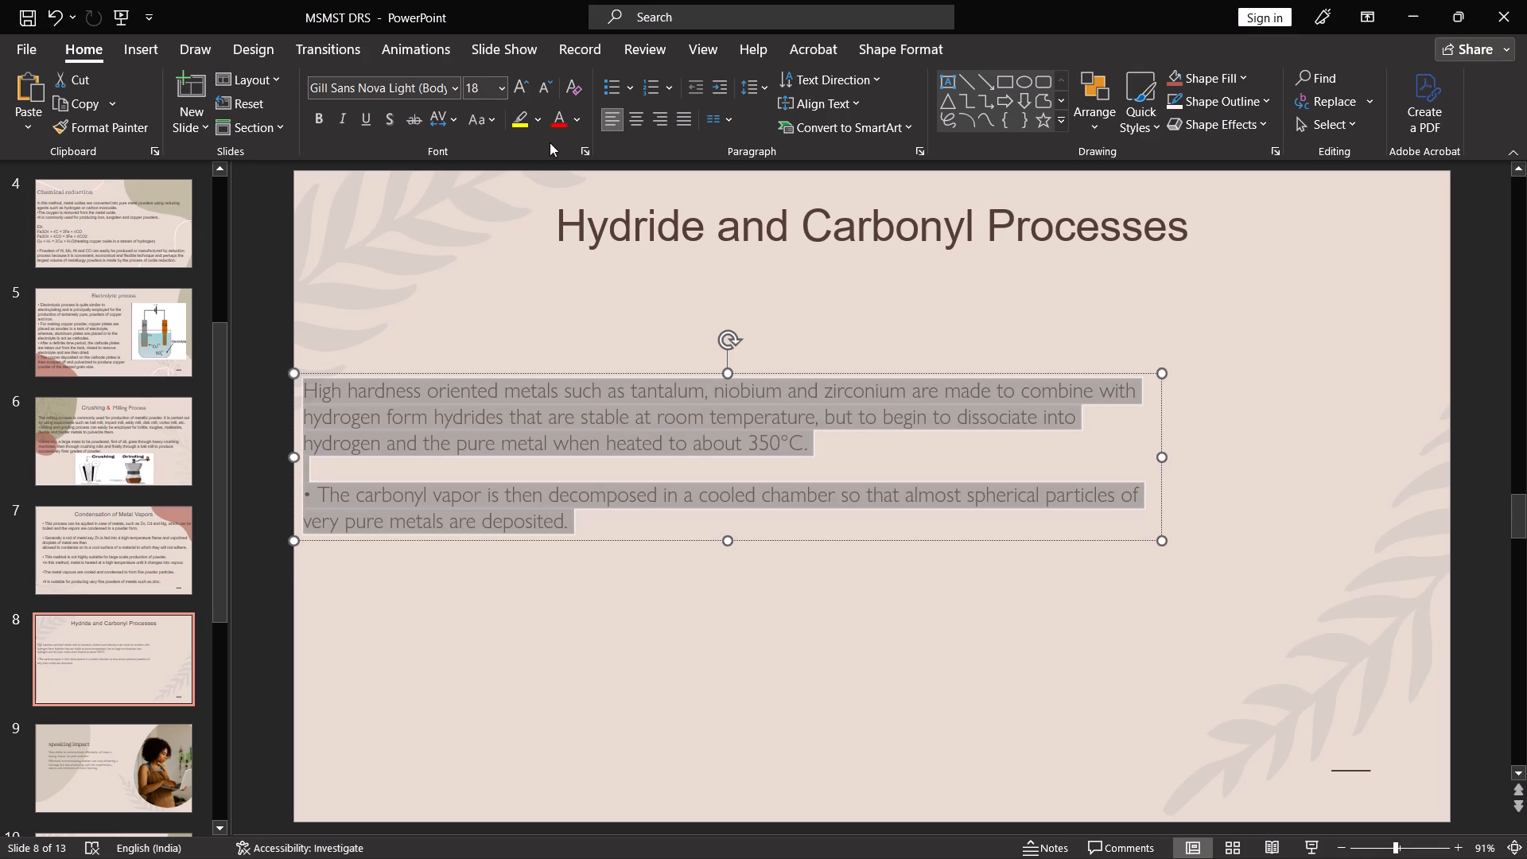
pyautogui.click(453, 96)
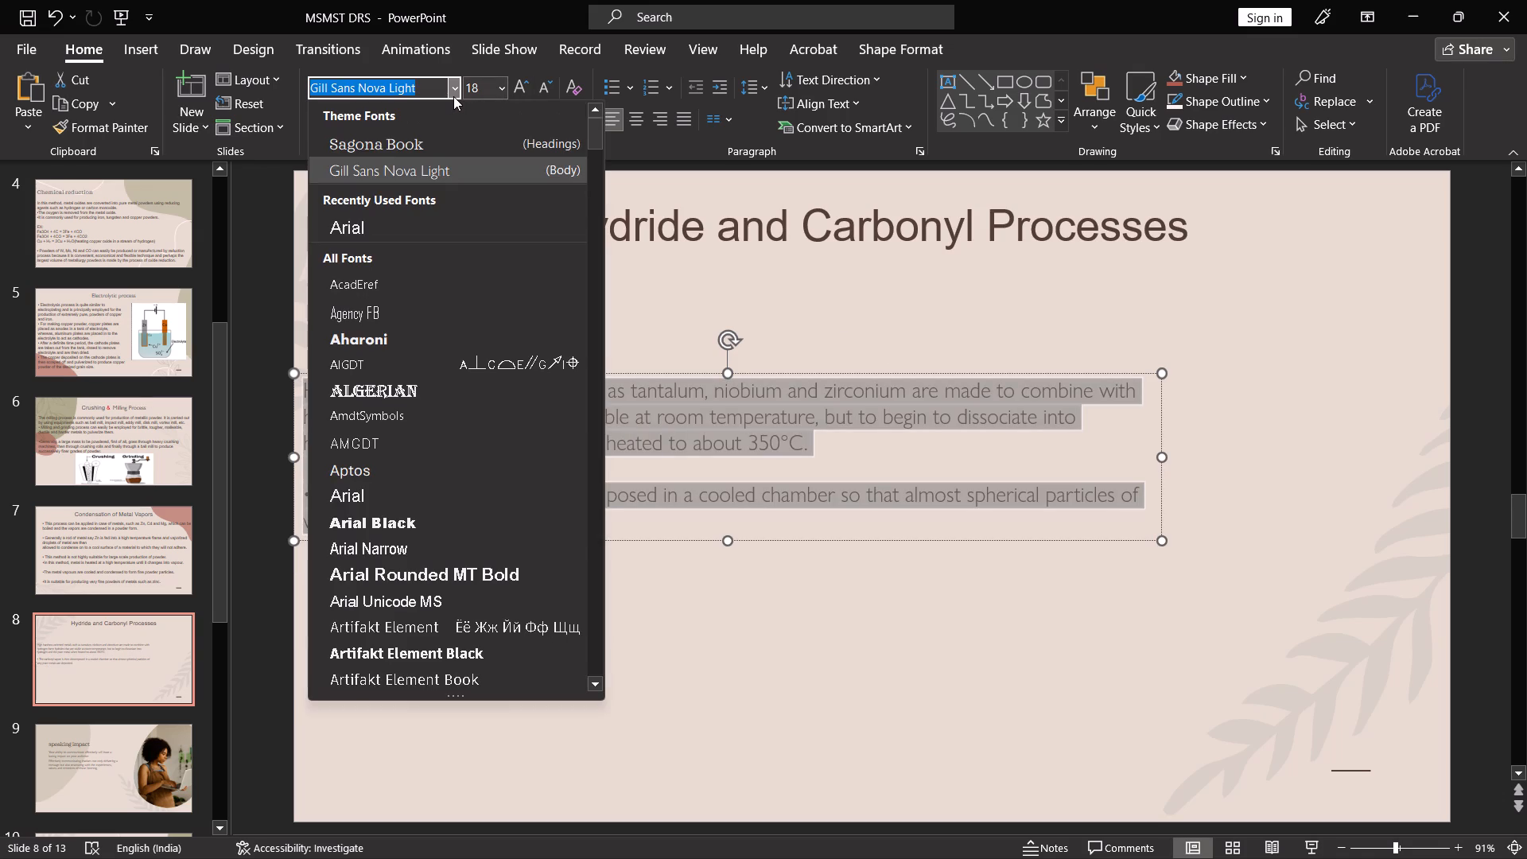
pyautogui.press('a')
pyautogui.write('aaaaaaaa')
pyautogui.press('BackSpace')
pyautogui.press('BackSpace')
pyautogui.press('BackSpace')
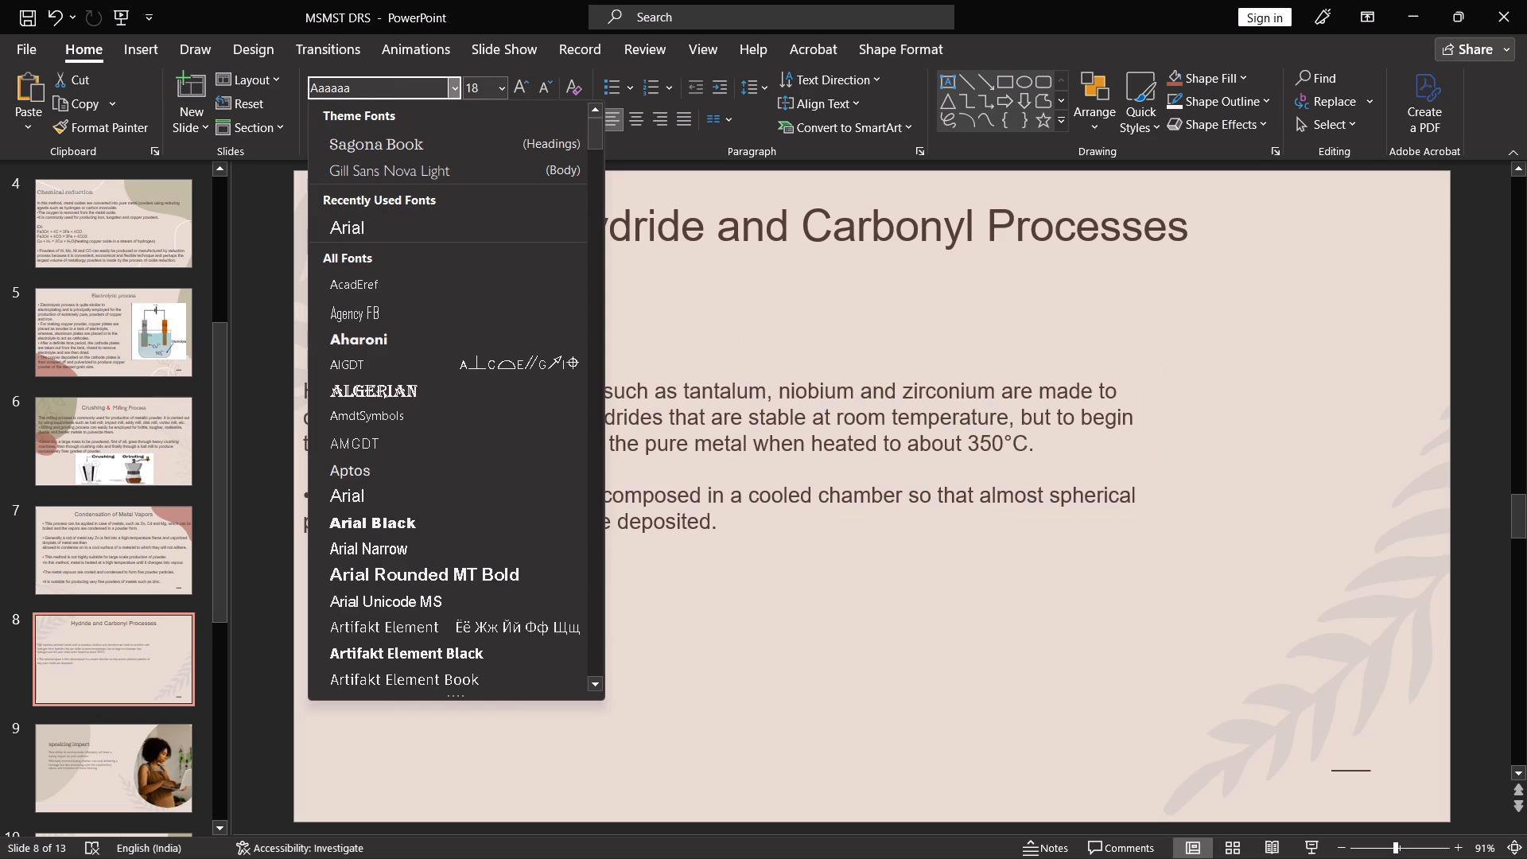
pyautogui.press('BackSpace')
pyautogui.press('BackSpace')
pyautogui.press('BackSpace')
pyautogui.press('BackSpace')
pyautogui.press('BackSpace')
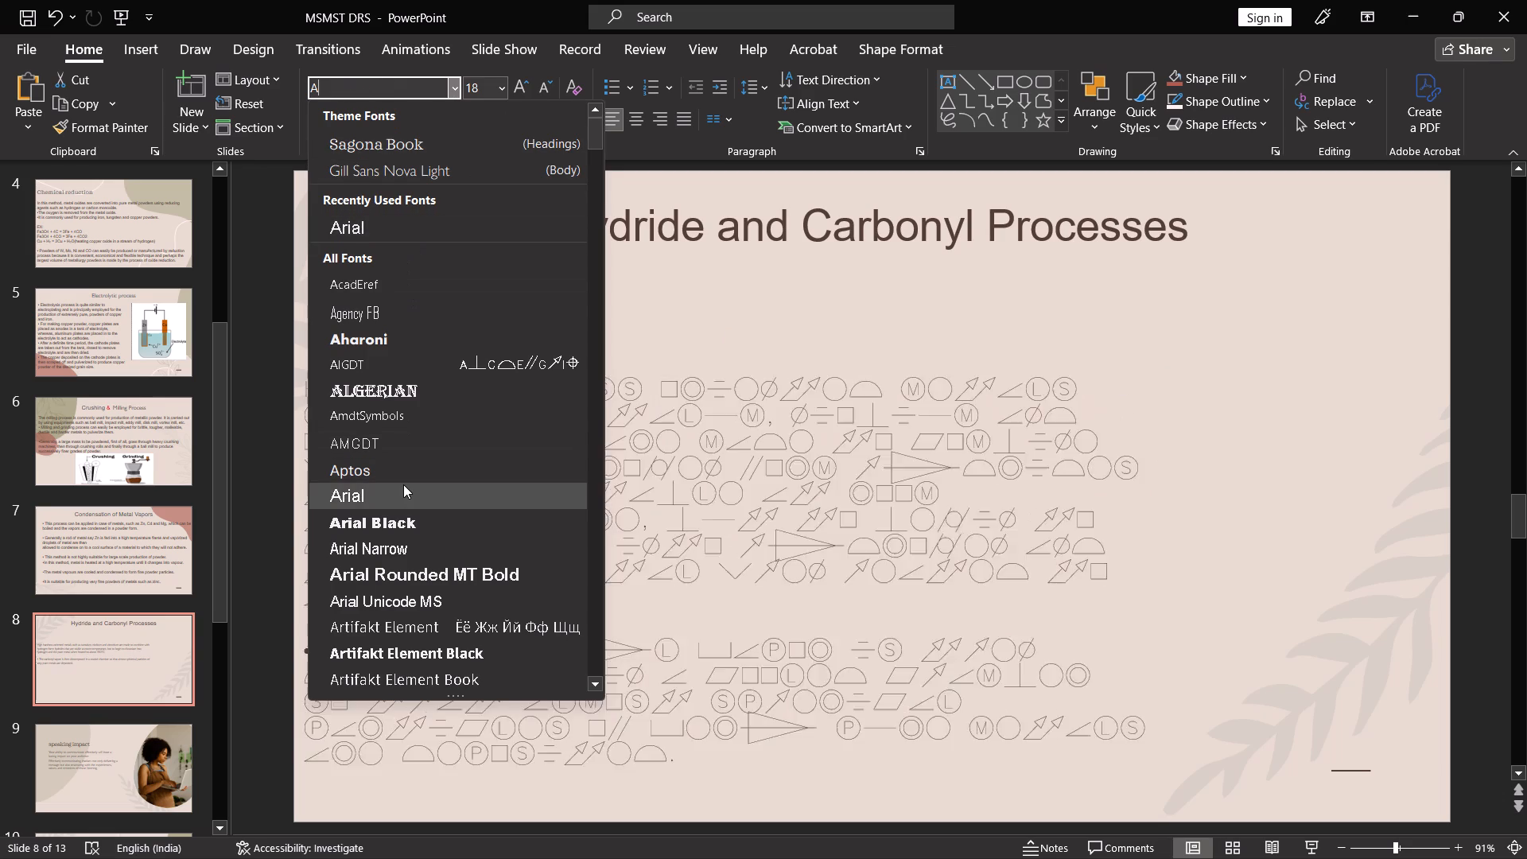
pyautogui.click(403, 484)
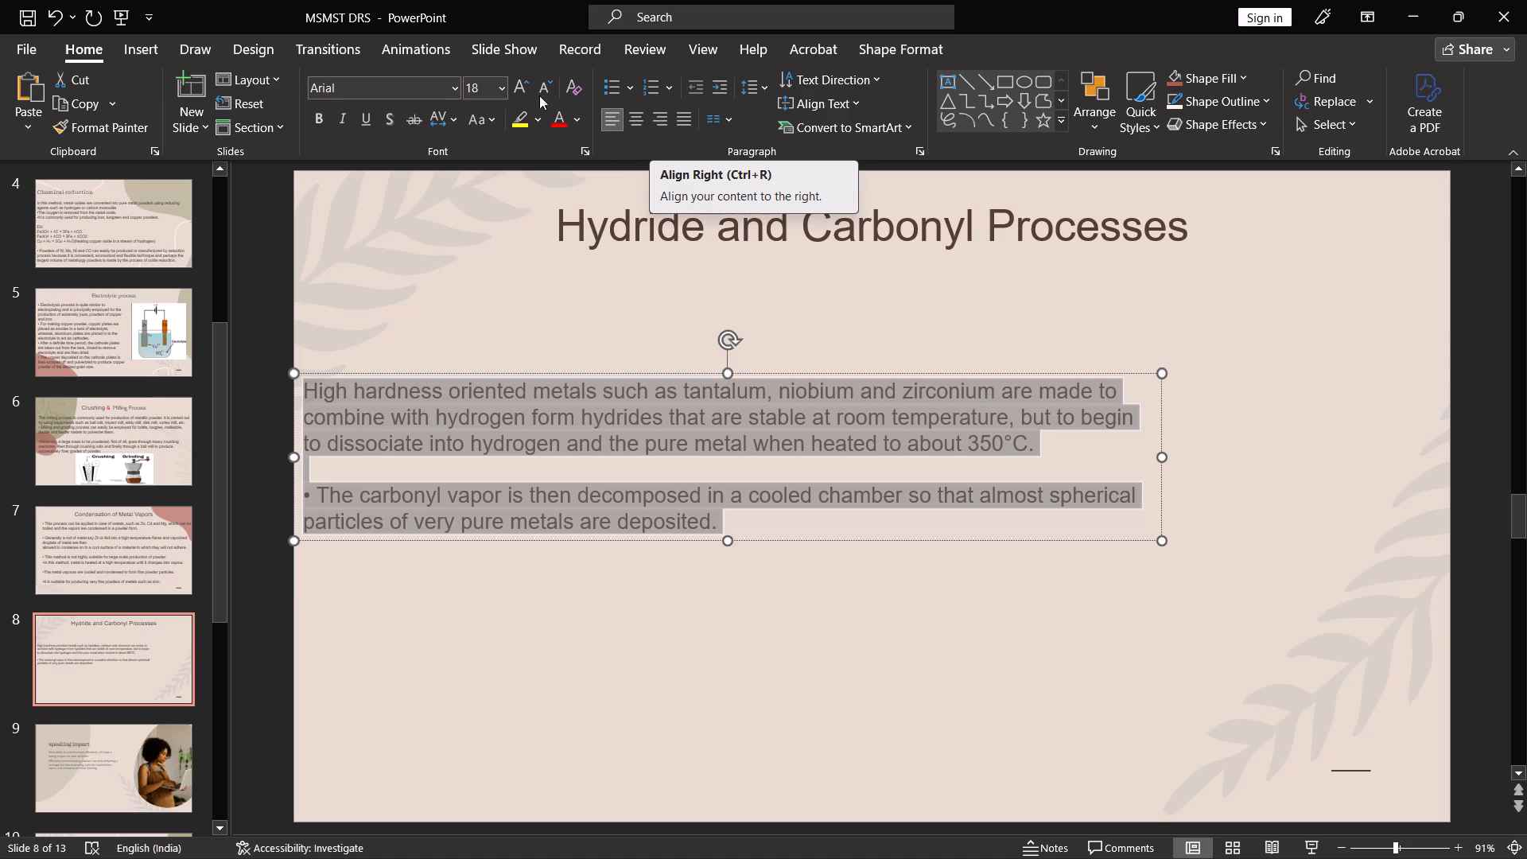
pyautogui.click(503, 87)
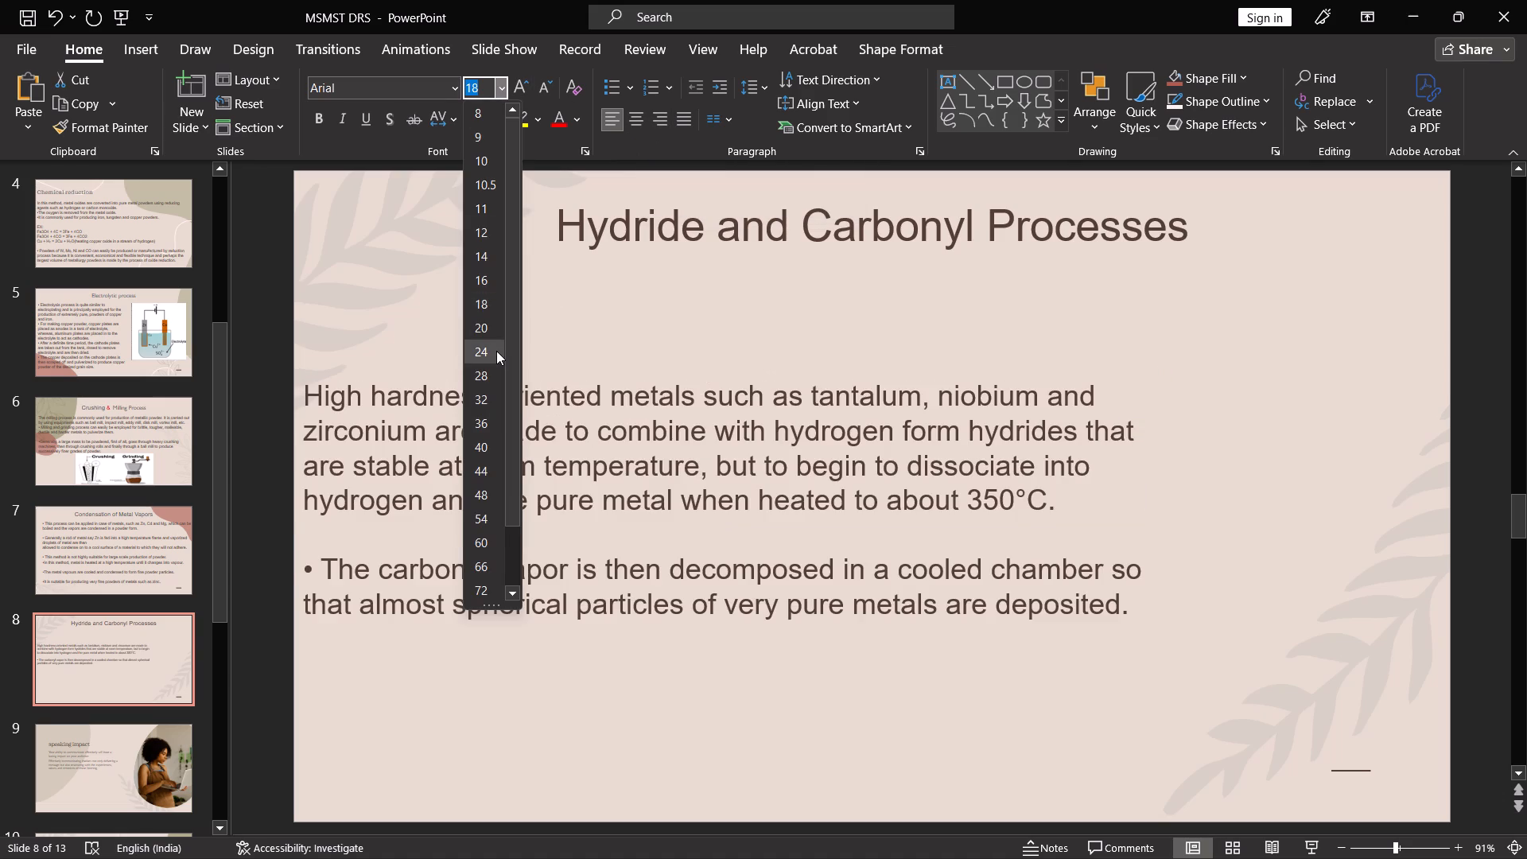
pyautogui.click(496, 351)
pyautogui.click(524, 503)
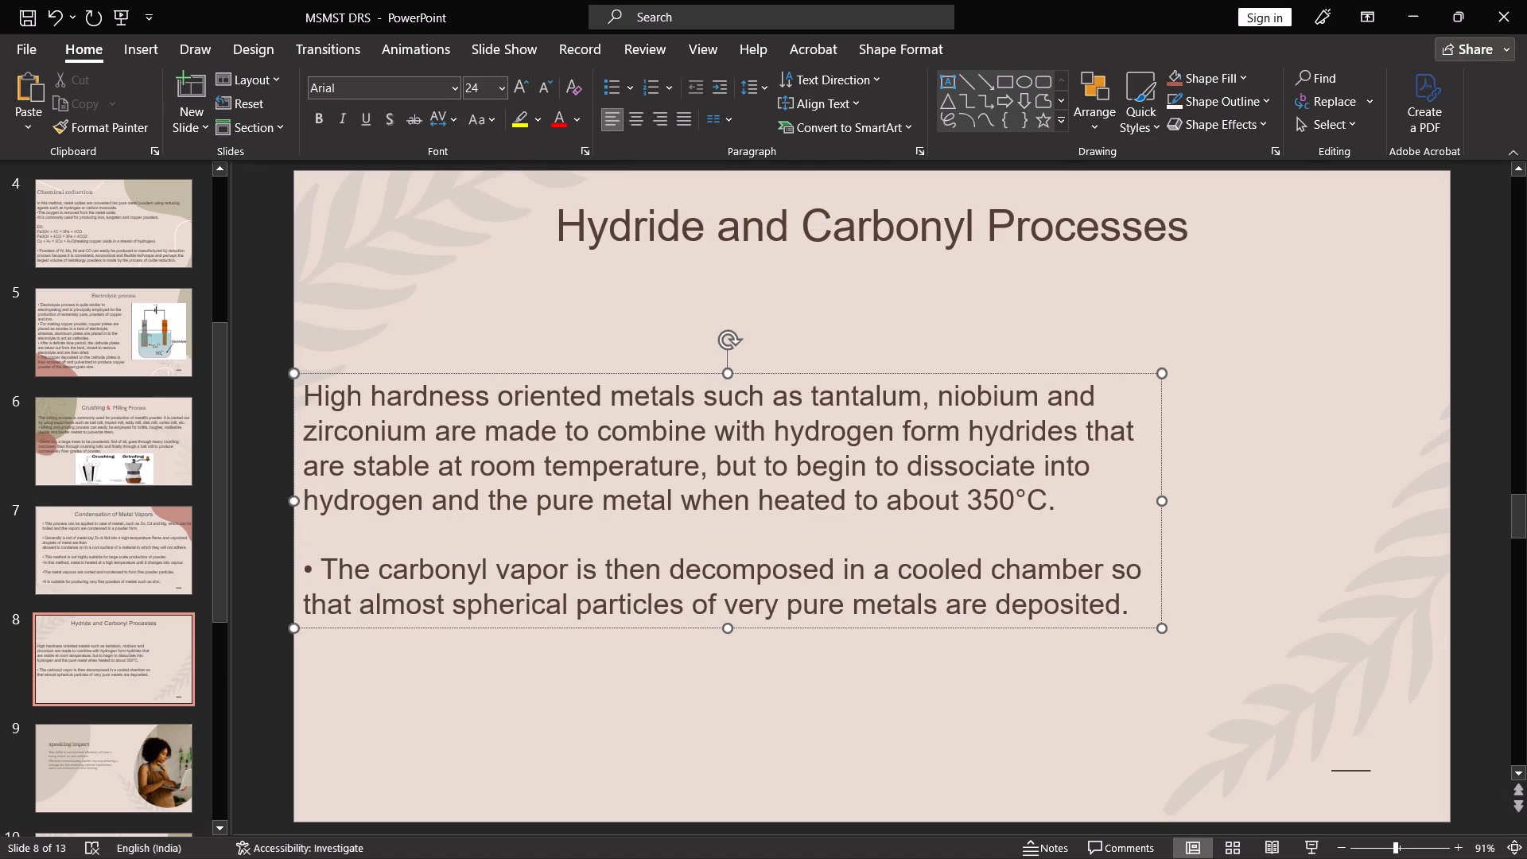
# Widen the body text box out to the slide's right edge.
pyautogui.moveTo(1164, 501); pyautogui.dragTo(1367, 491)
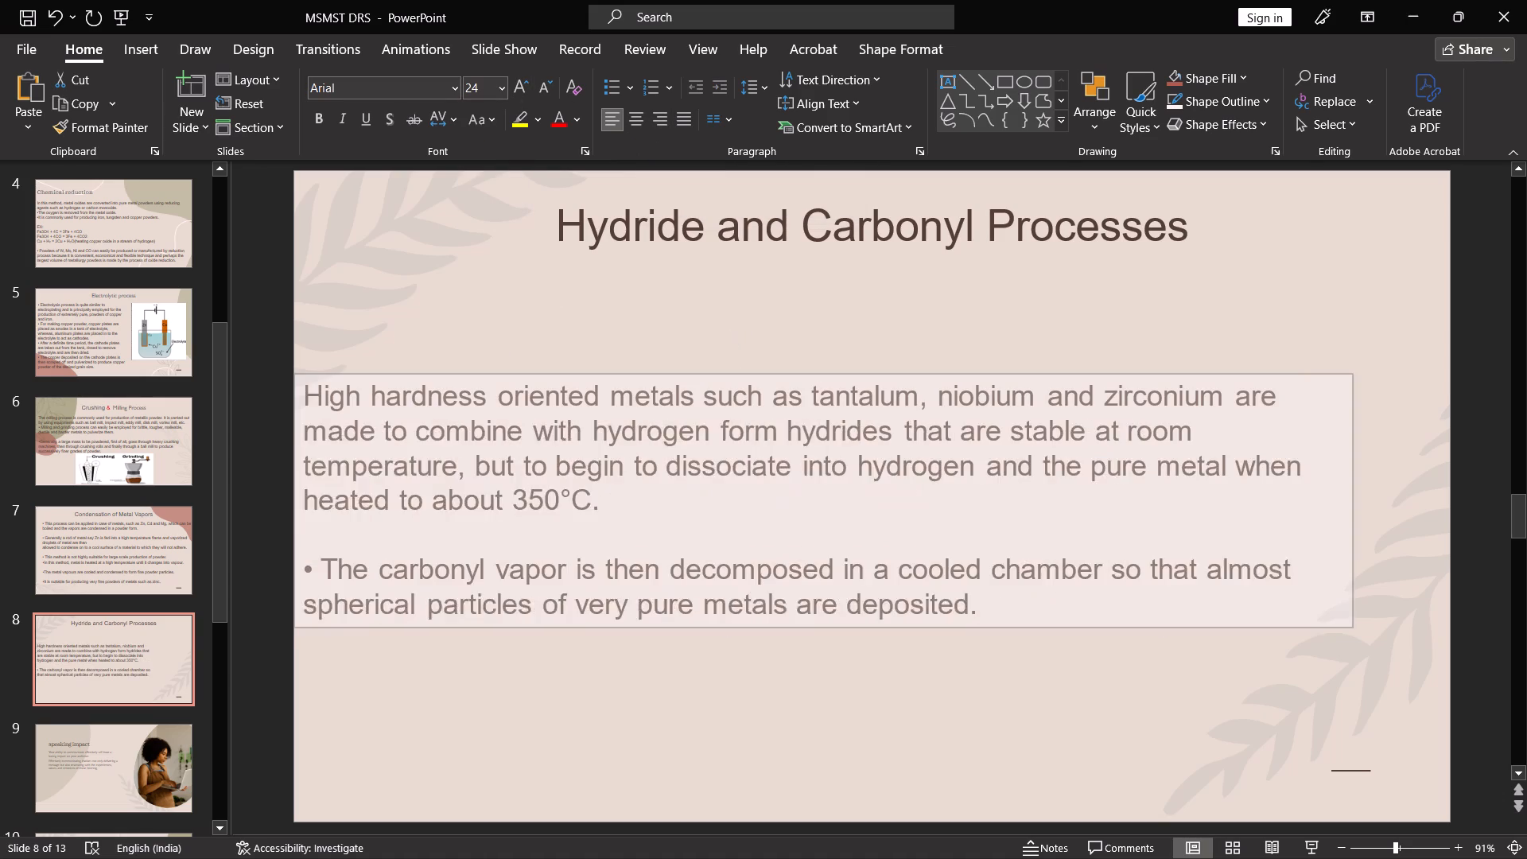
pyautogui.moveTo(1367, 491); pyautogui.dragTo(1447, 494)
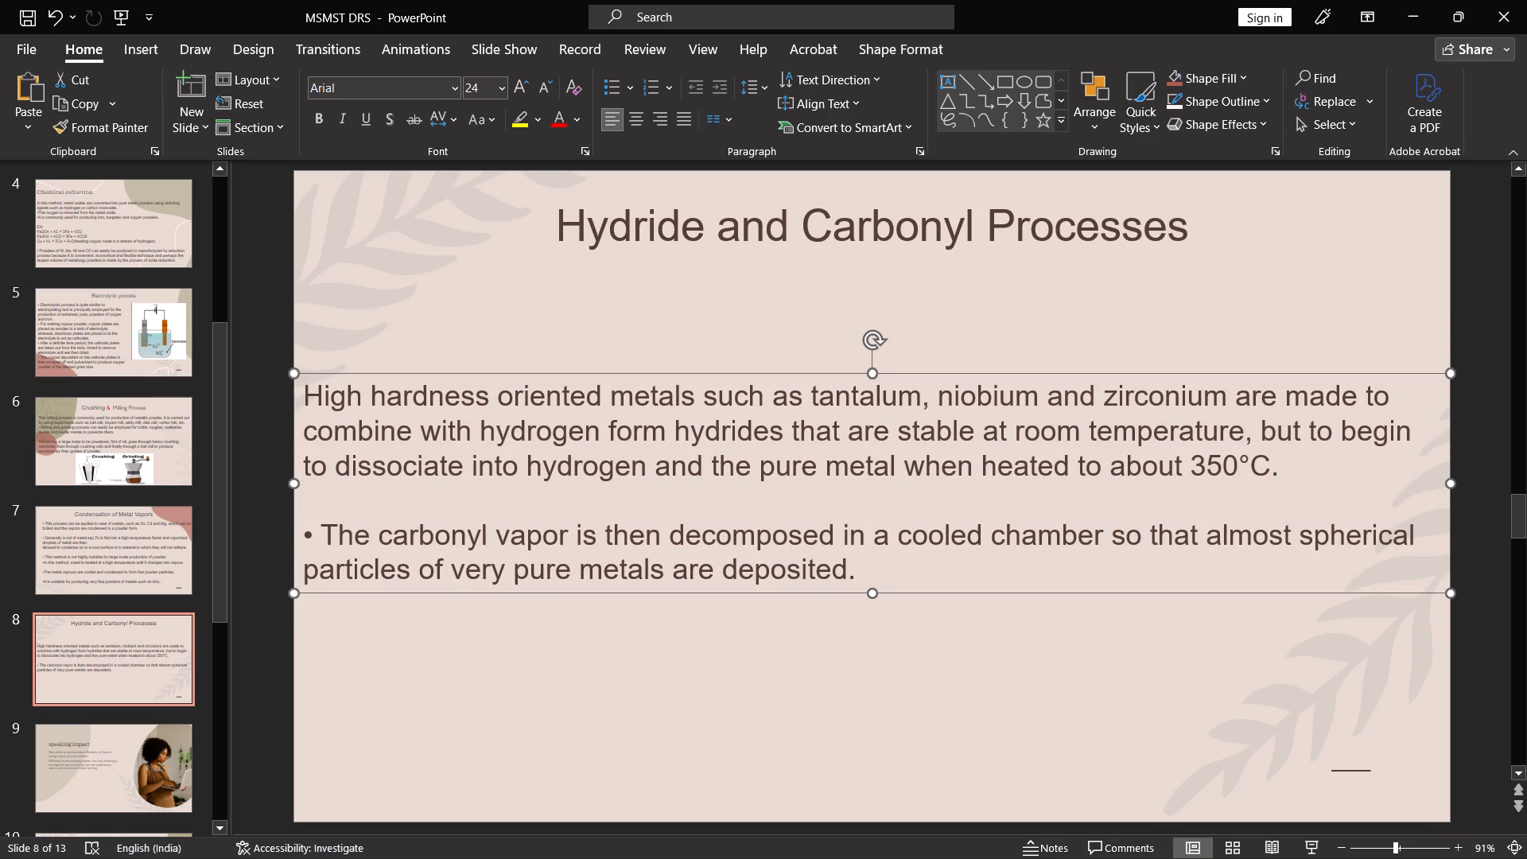
# Move the body text box up to sit just below the heading, keeping it horizontally centered on slide 8.
pyautogui.moveTo(906, 590); pyautogui.dragTo(907, 490)
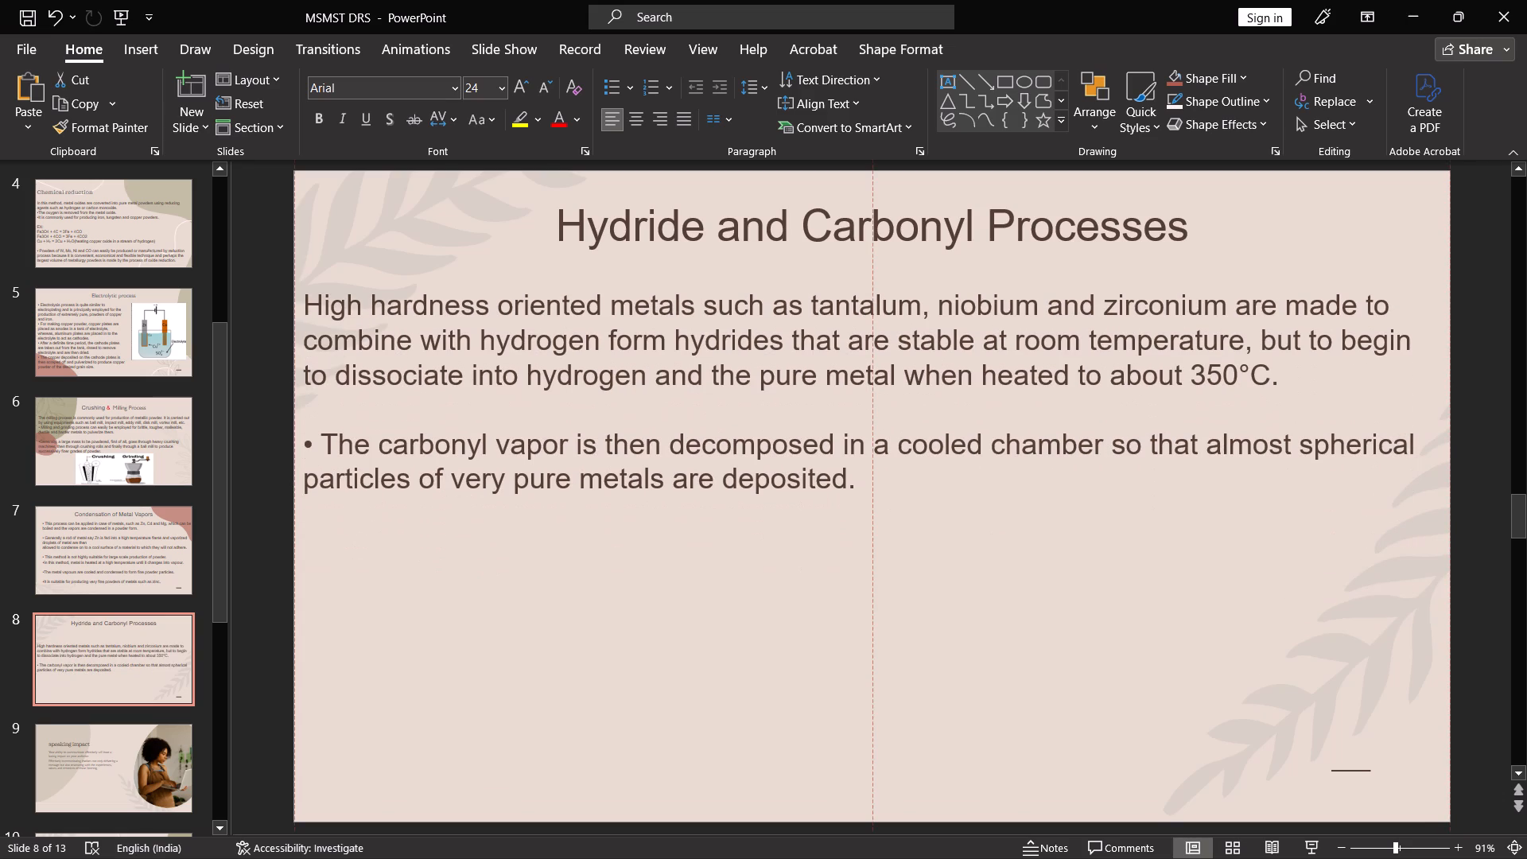
pyautogui.moveTo(907, 490); pyautogui.dragTo(907, 506)
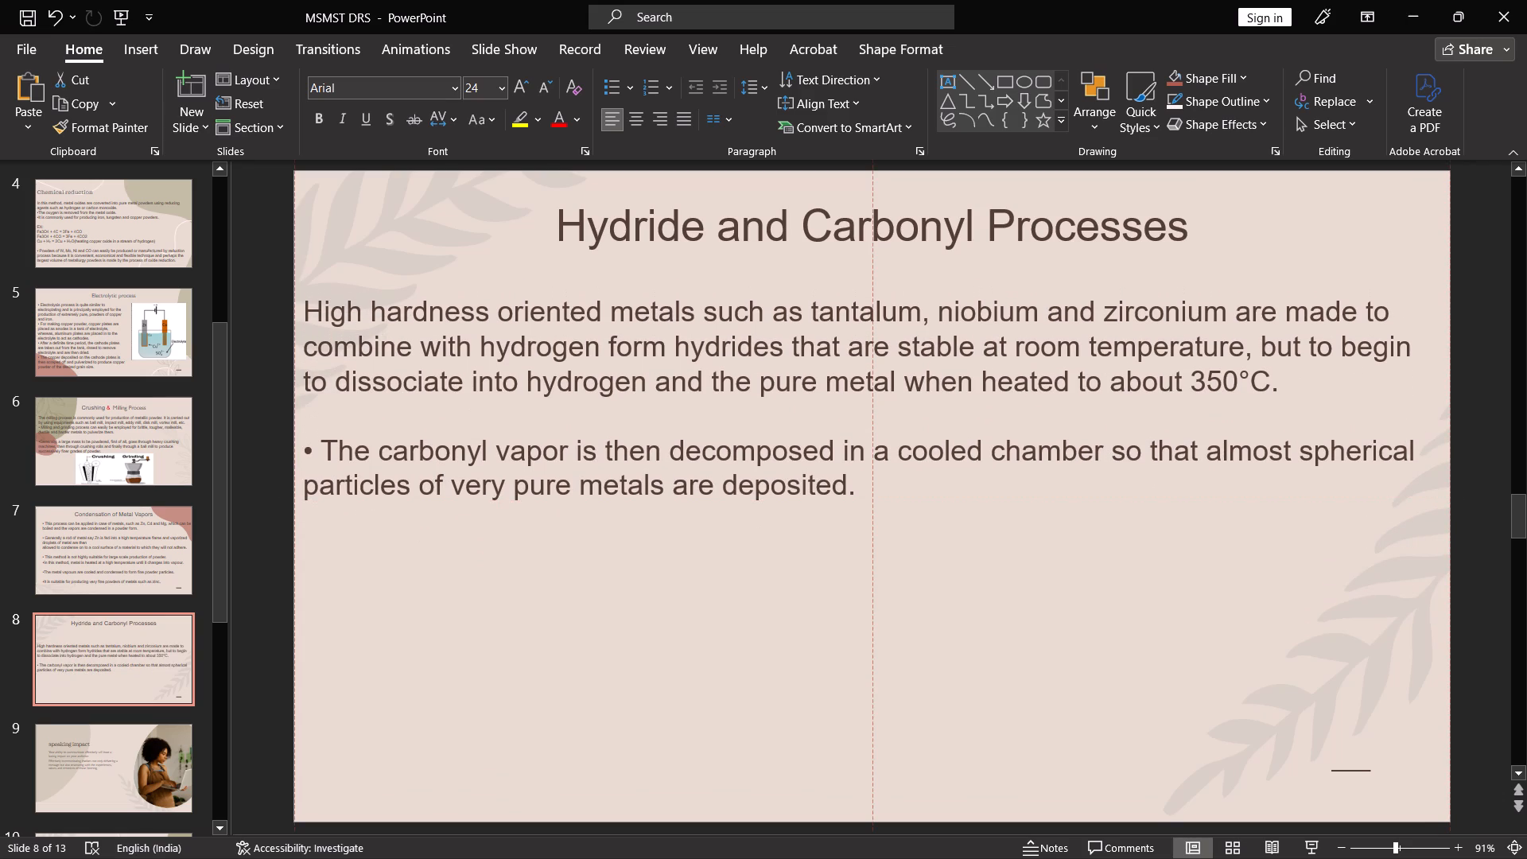
pyautogui.moveTo(907, 506); pyautogui.dragTo(906, 470)
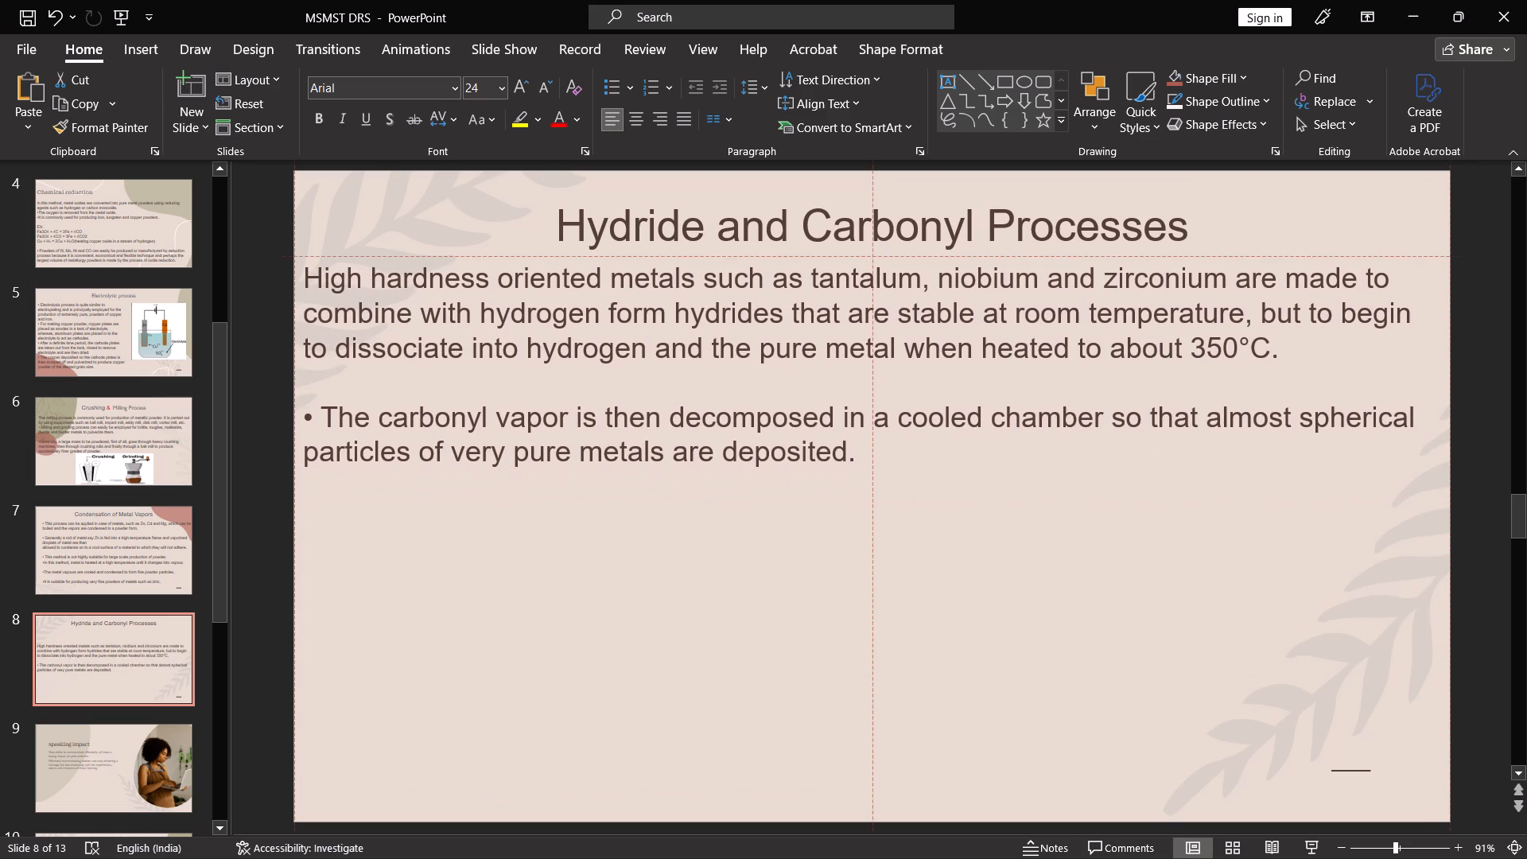
pyautogui.moveTo(906, 470); pyautogui.dragTo(903, 491)
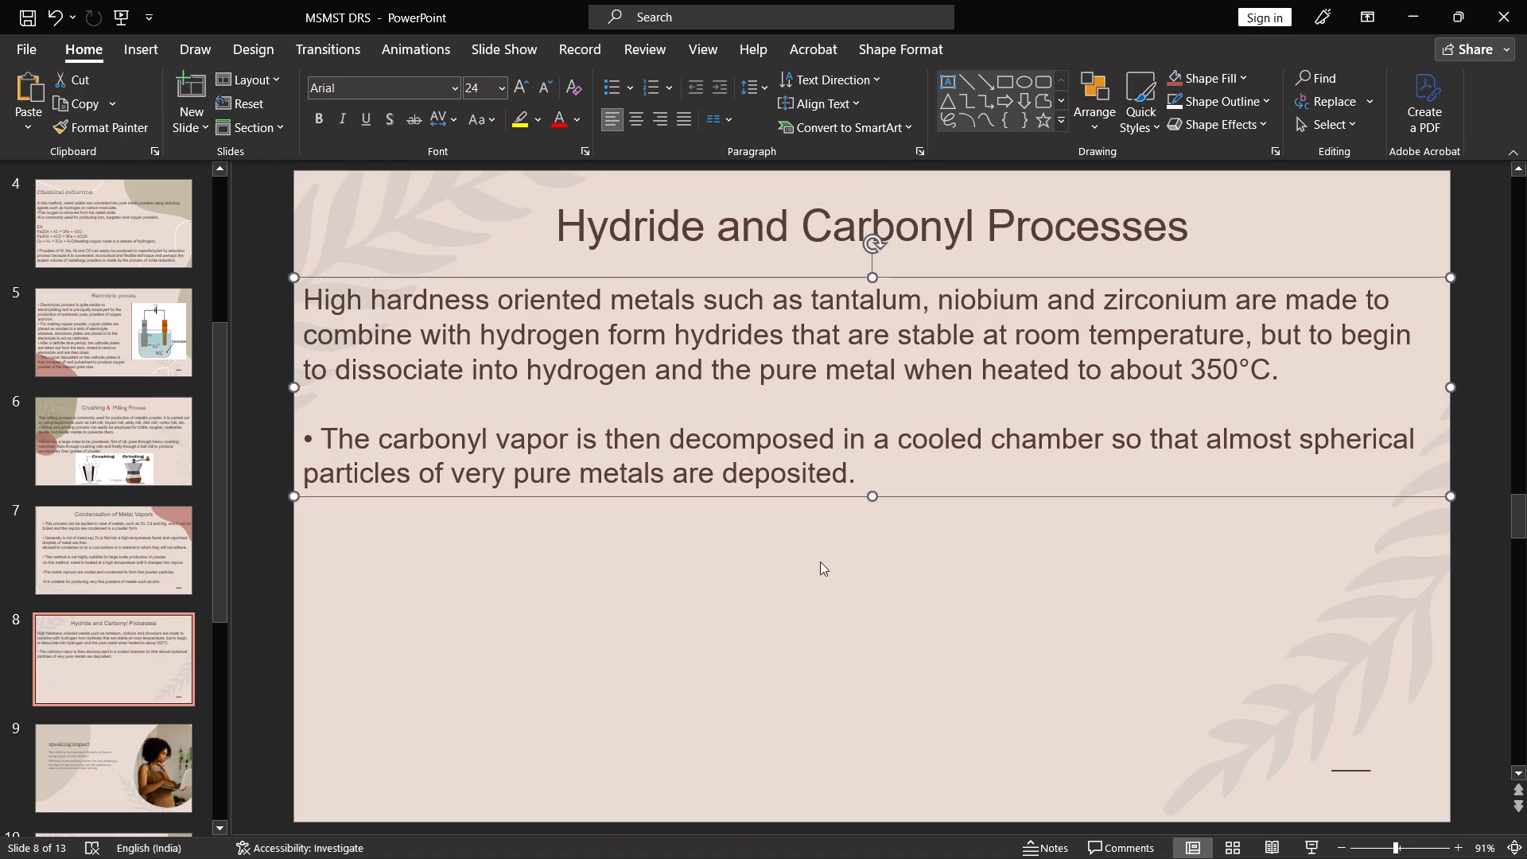
pyautogui.click(820, 562)
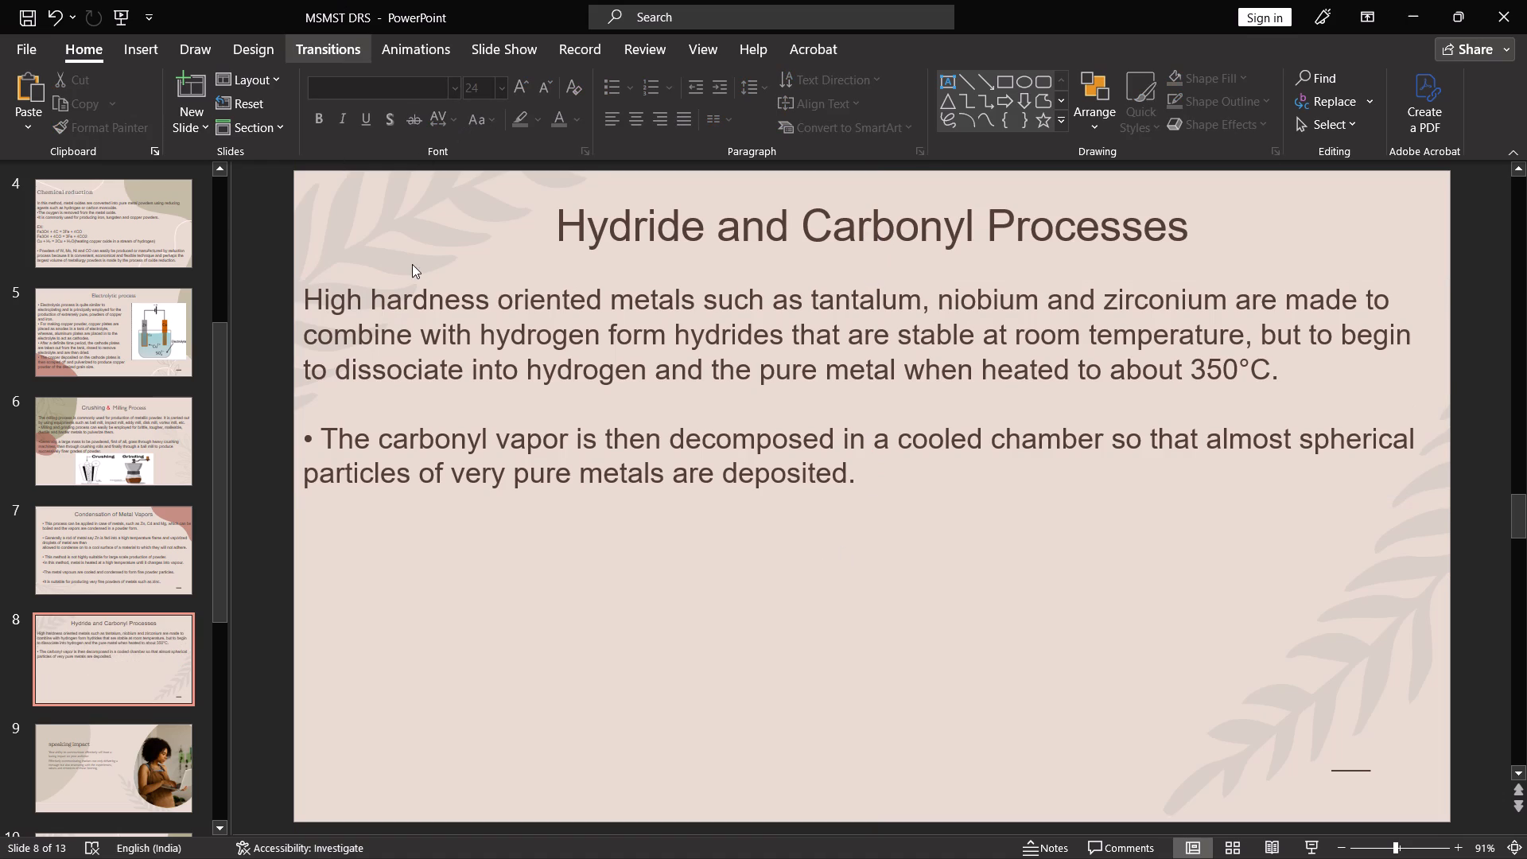
pyautogui.click(1067, 854)
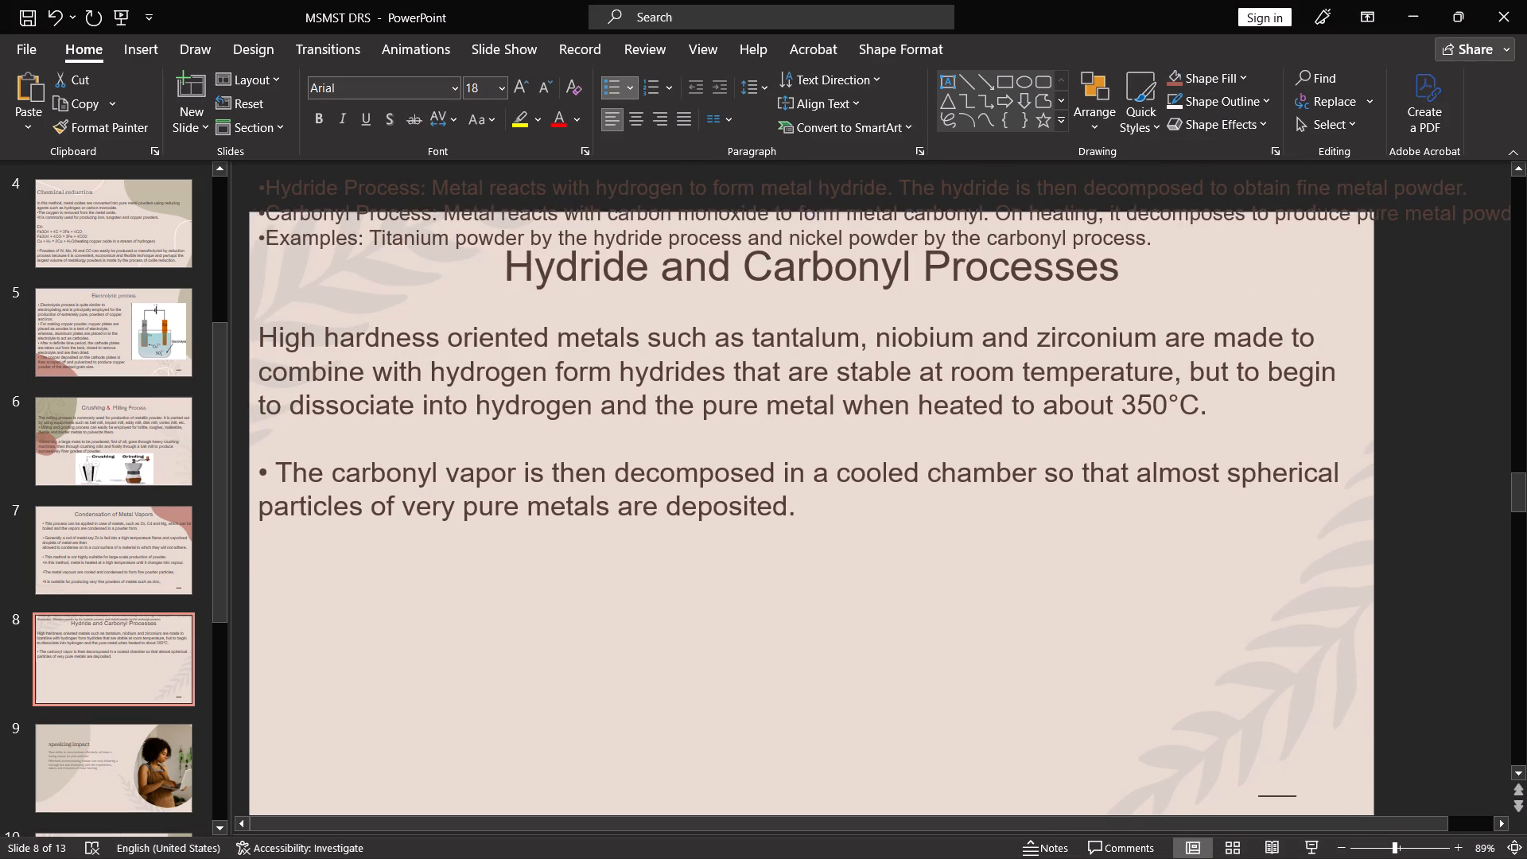
pyautogui.moveTo(794, 223); pyautogui.dragTo(802, 611)
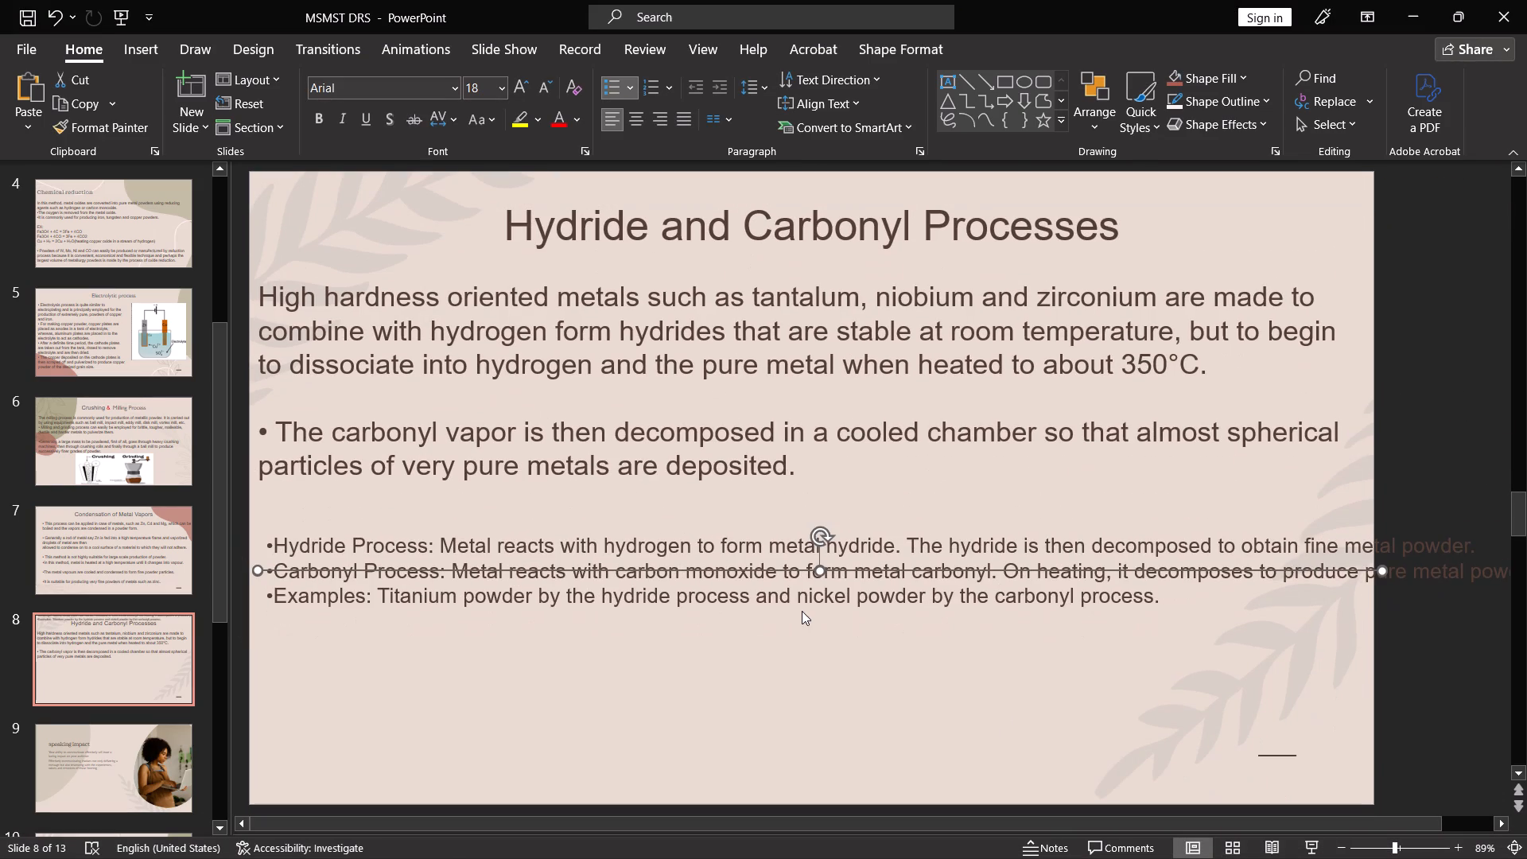
pyautogui.click(989, 587)
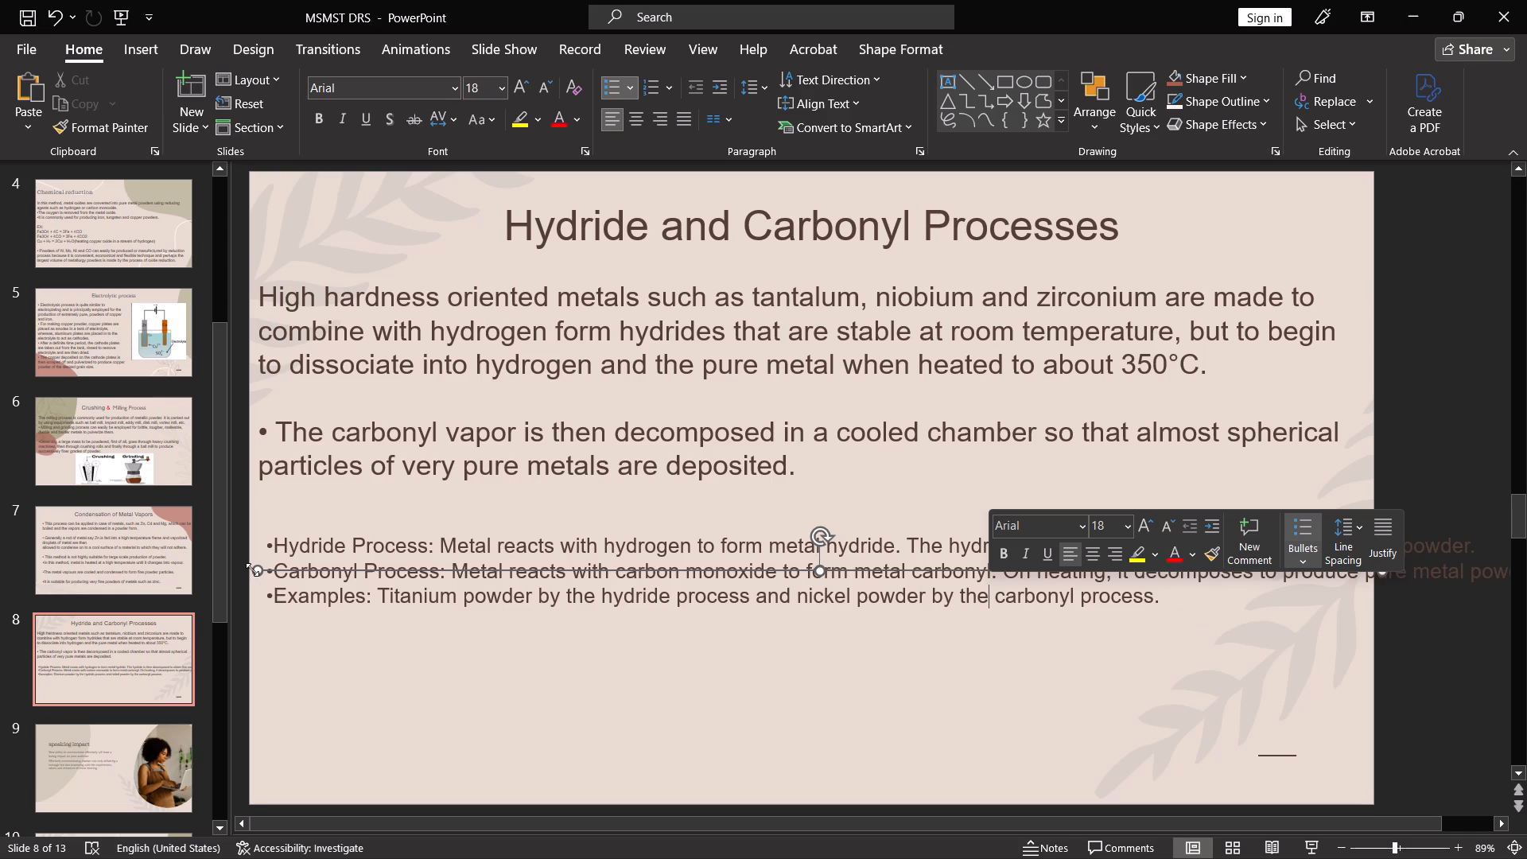
pyautogui.moveTo(254, 569); pyautogui.dragTo(338, 572)
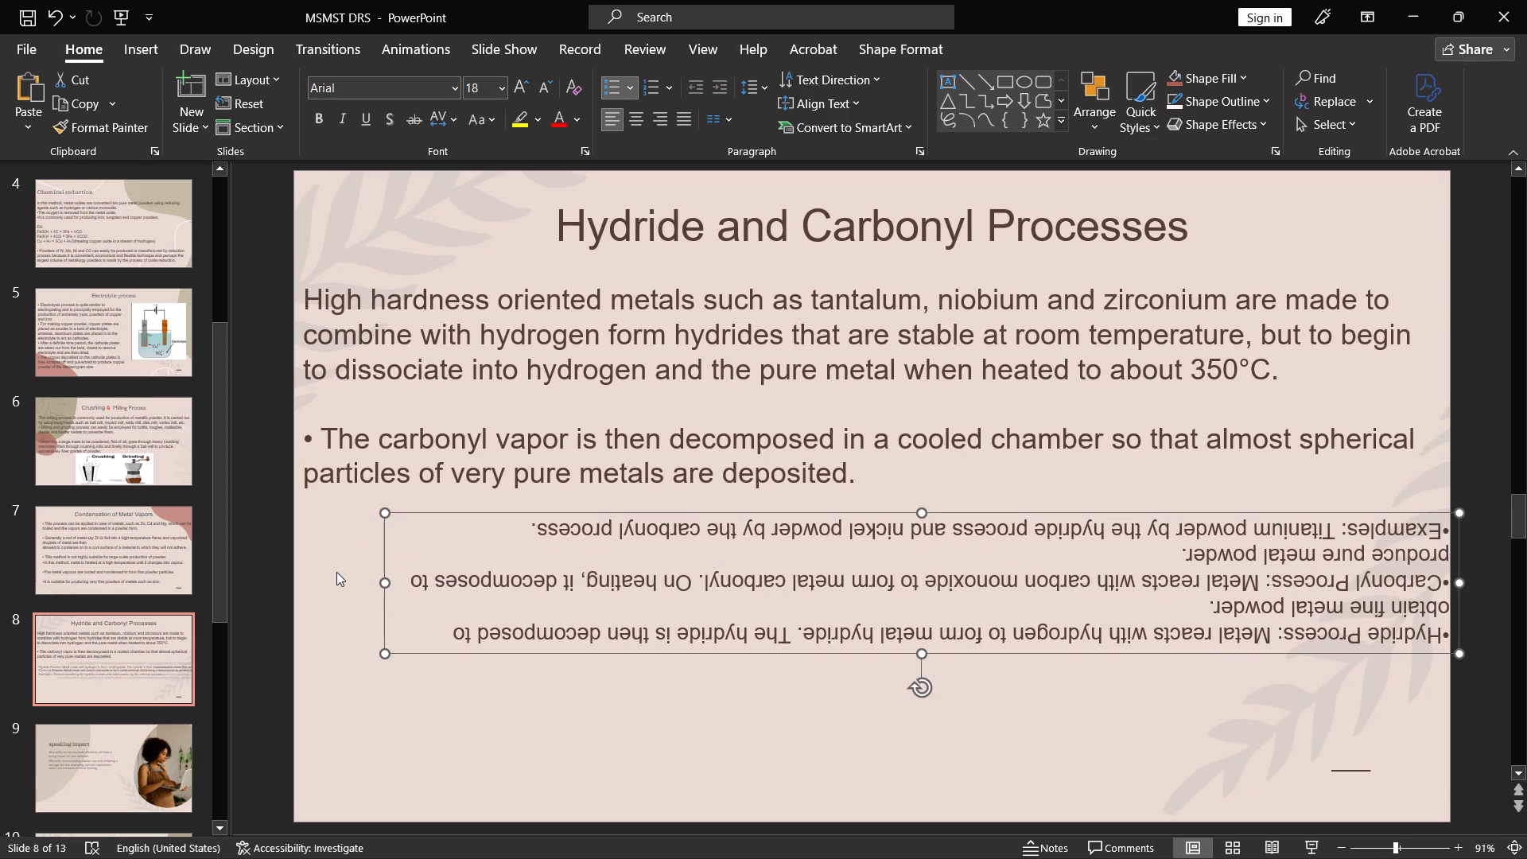
# Rotate the upside-down bullet text box 180 degrees upright and shift it left to fit within the slide's edges.
pyautogui.click(1389, 595)
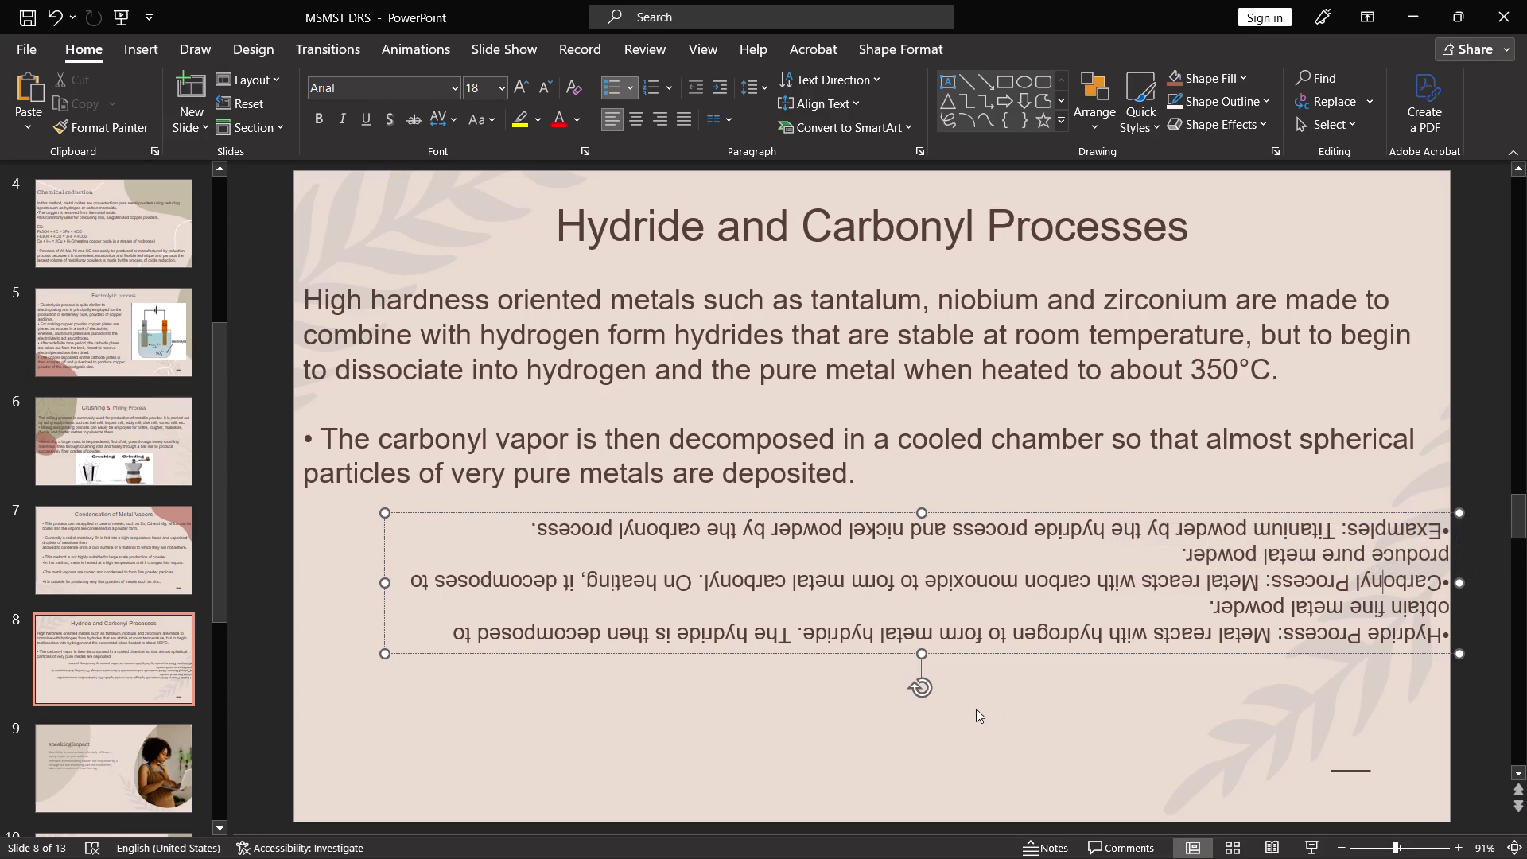
pyautogui.click(915, 690)
pyautogui.moveTo(915, 690); pyautogui.dragTo(928, 537)
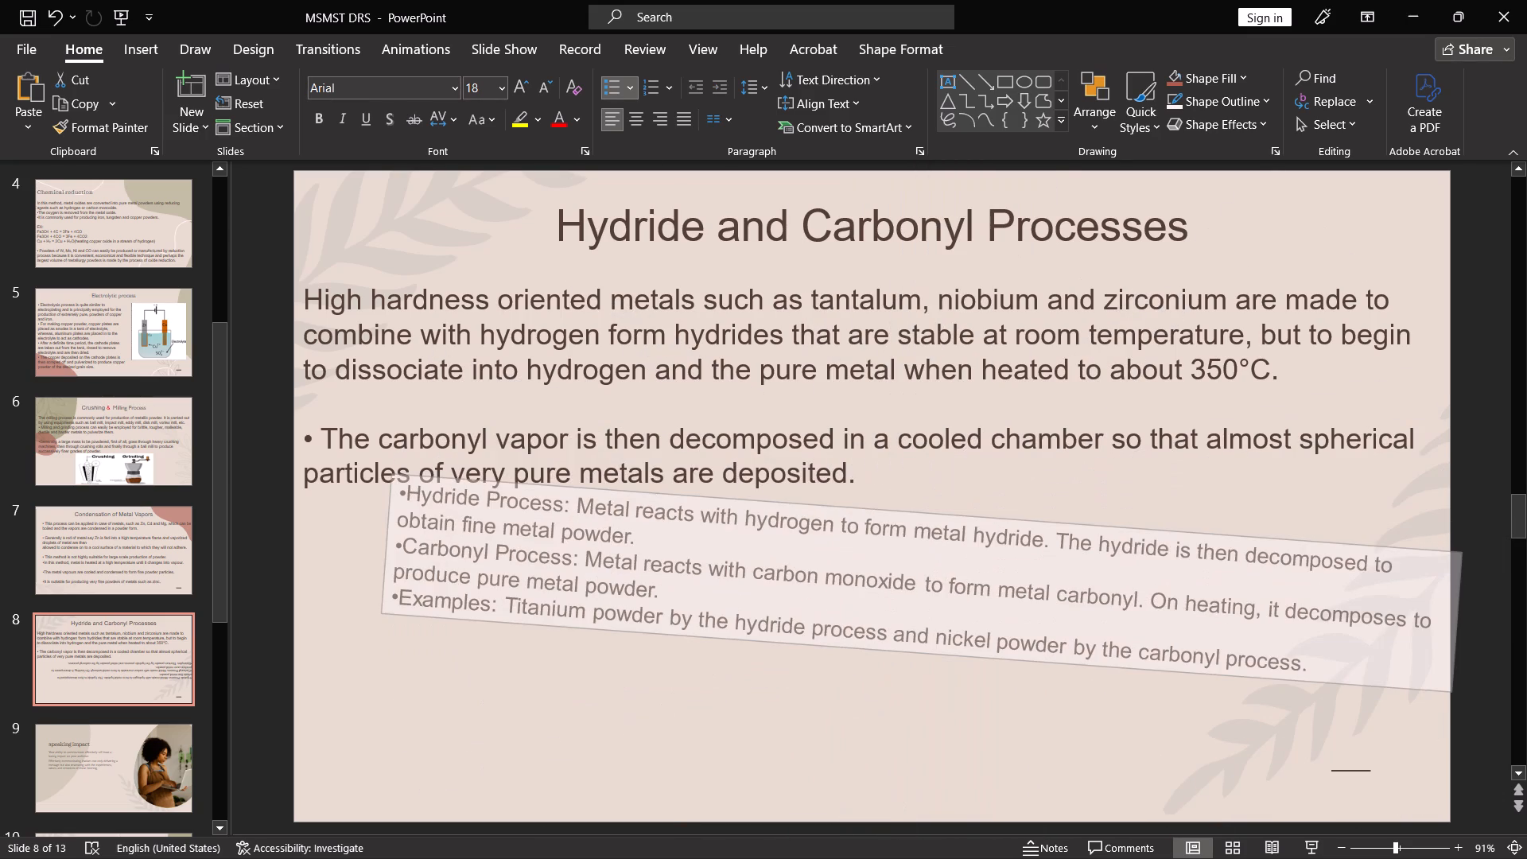
pyautogui.moveTo(928, 537); pyautogui.dragTo(925, 534)
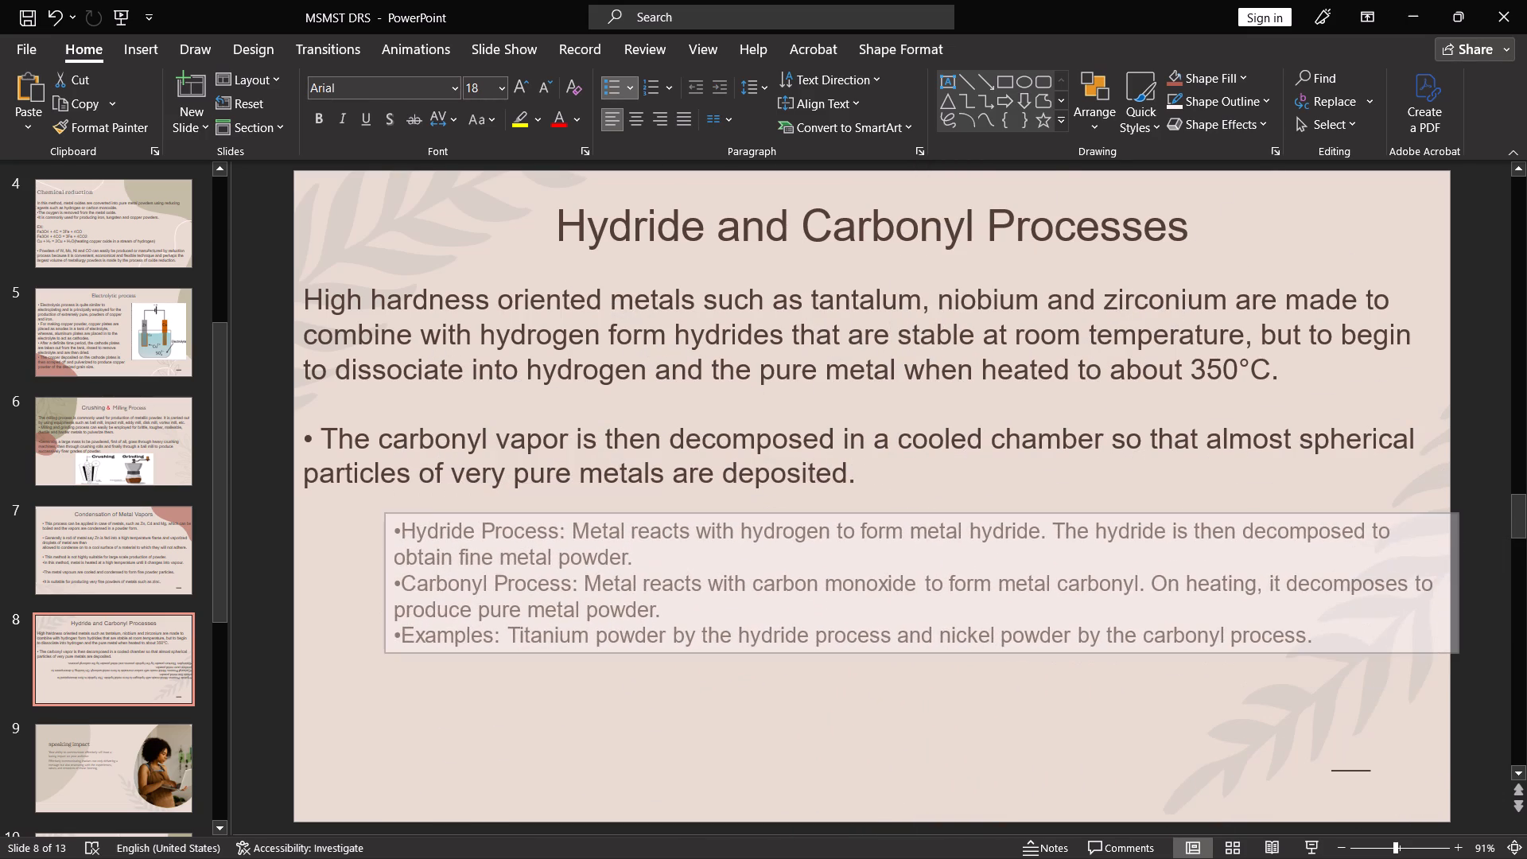
pyautogui.moveTo(925, 534); pyautogui.dragTo(924, 533)
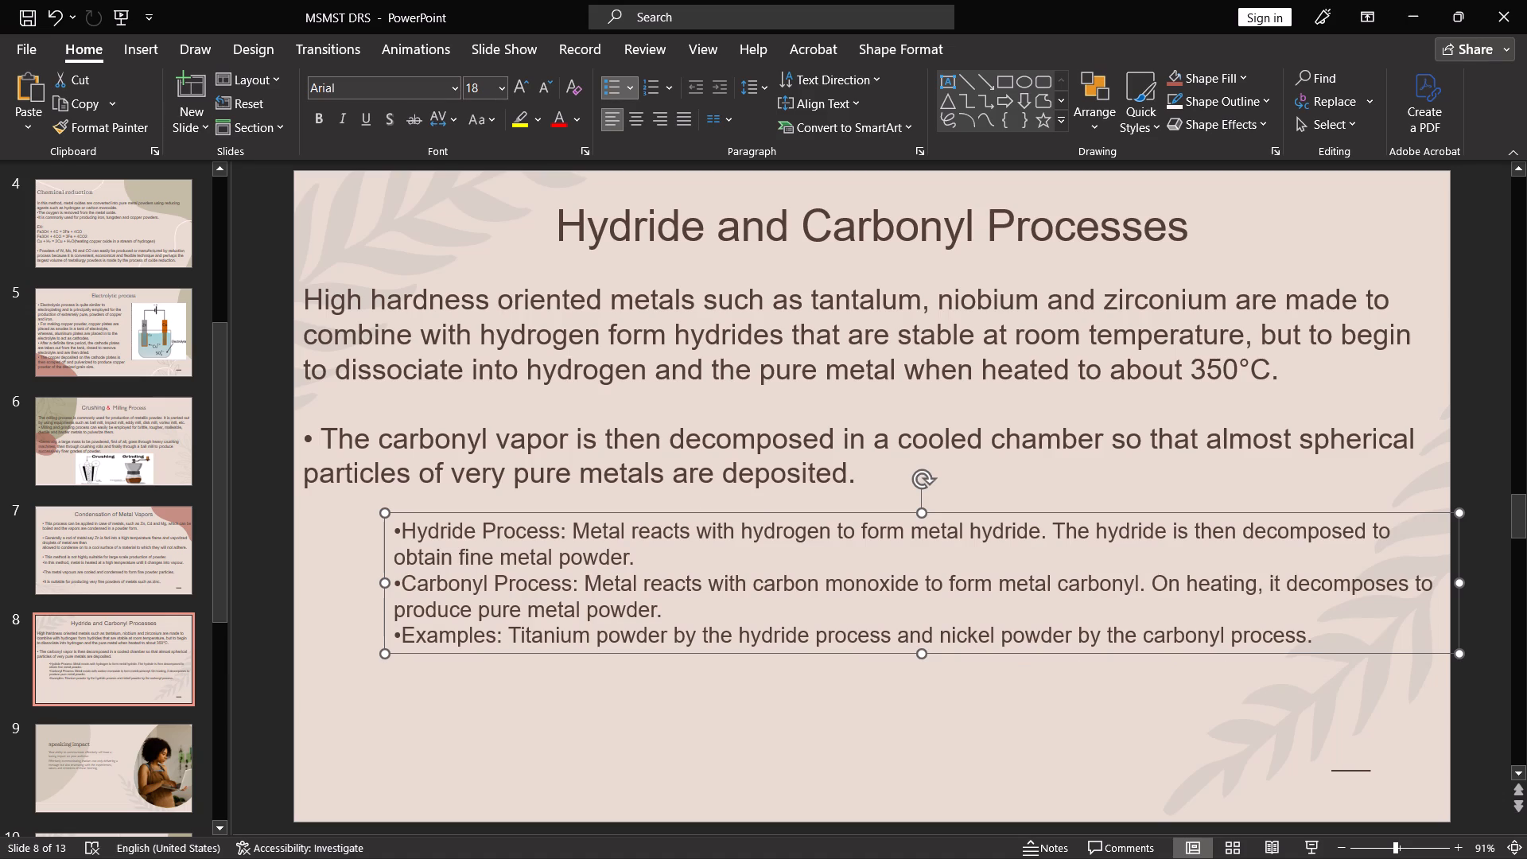
pyautogui.moveTo(780, 514); pyautogui.dragTo(700, 521)
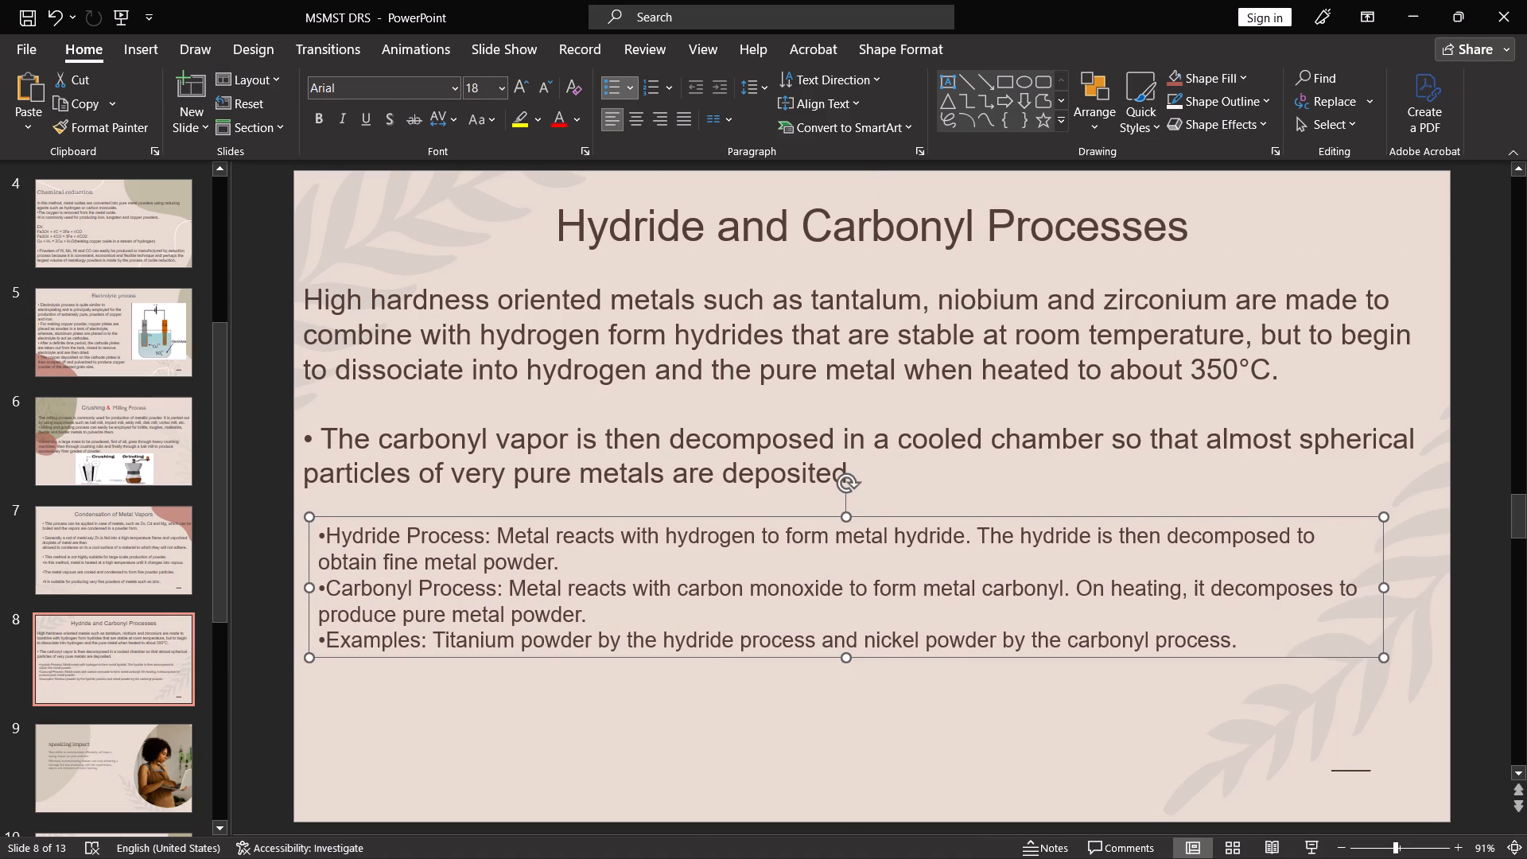
# Set all the pasted hydride, carbonyl and examples bullets to font size 24.
pyautogui.hotkey('ctrl', 'a')
pyautogui.doubleClick(618, 535)
pyautogui.hotkey('ctrl', 'a')
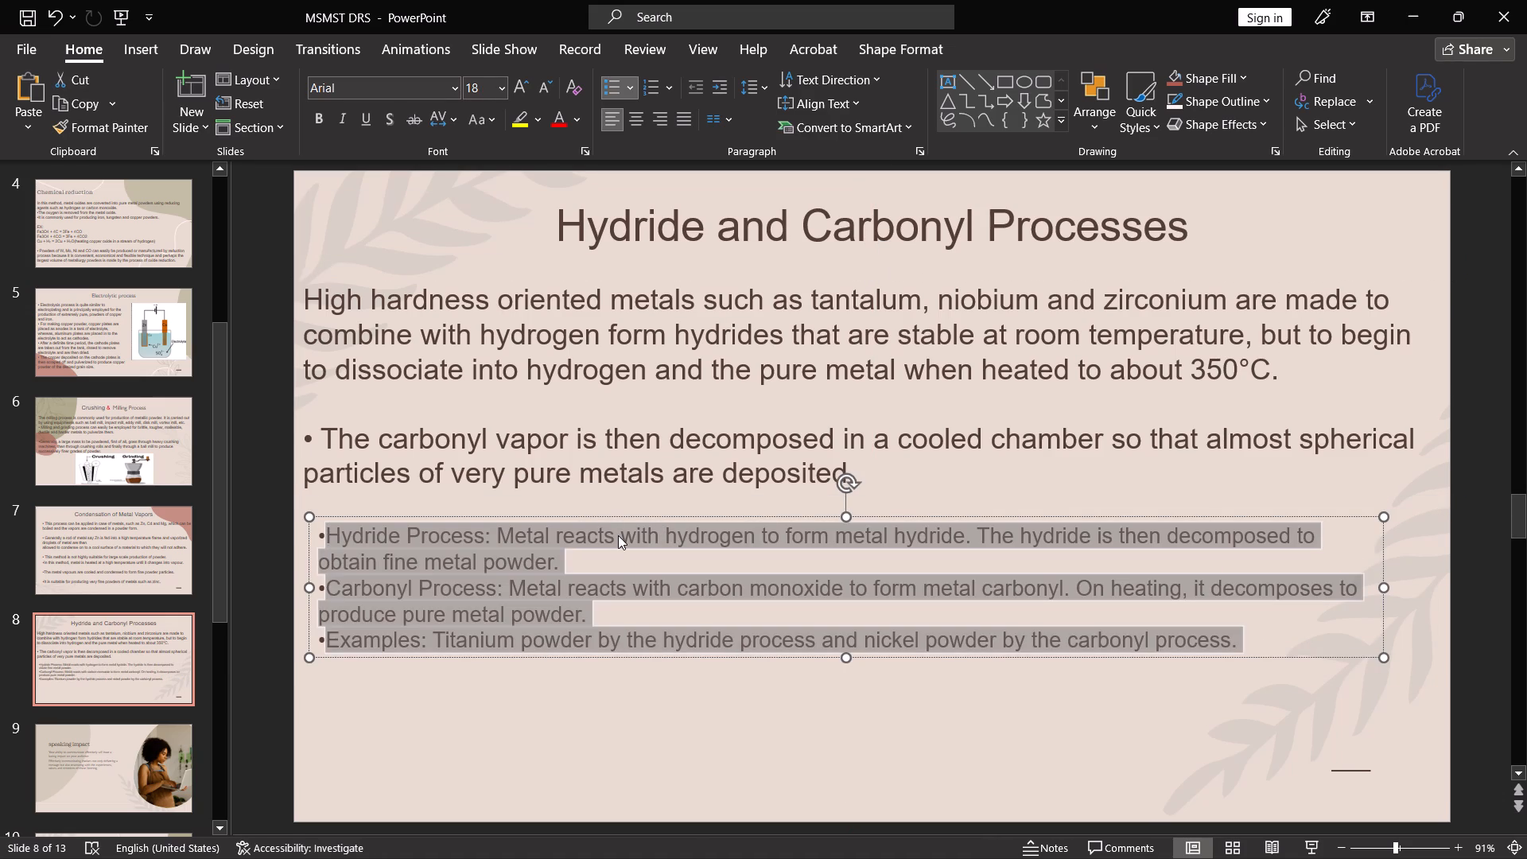
pyautogui.click(497, 87)
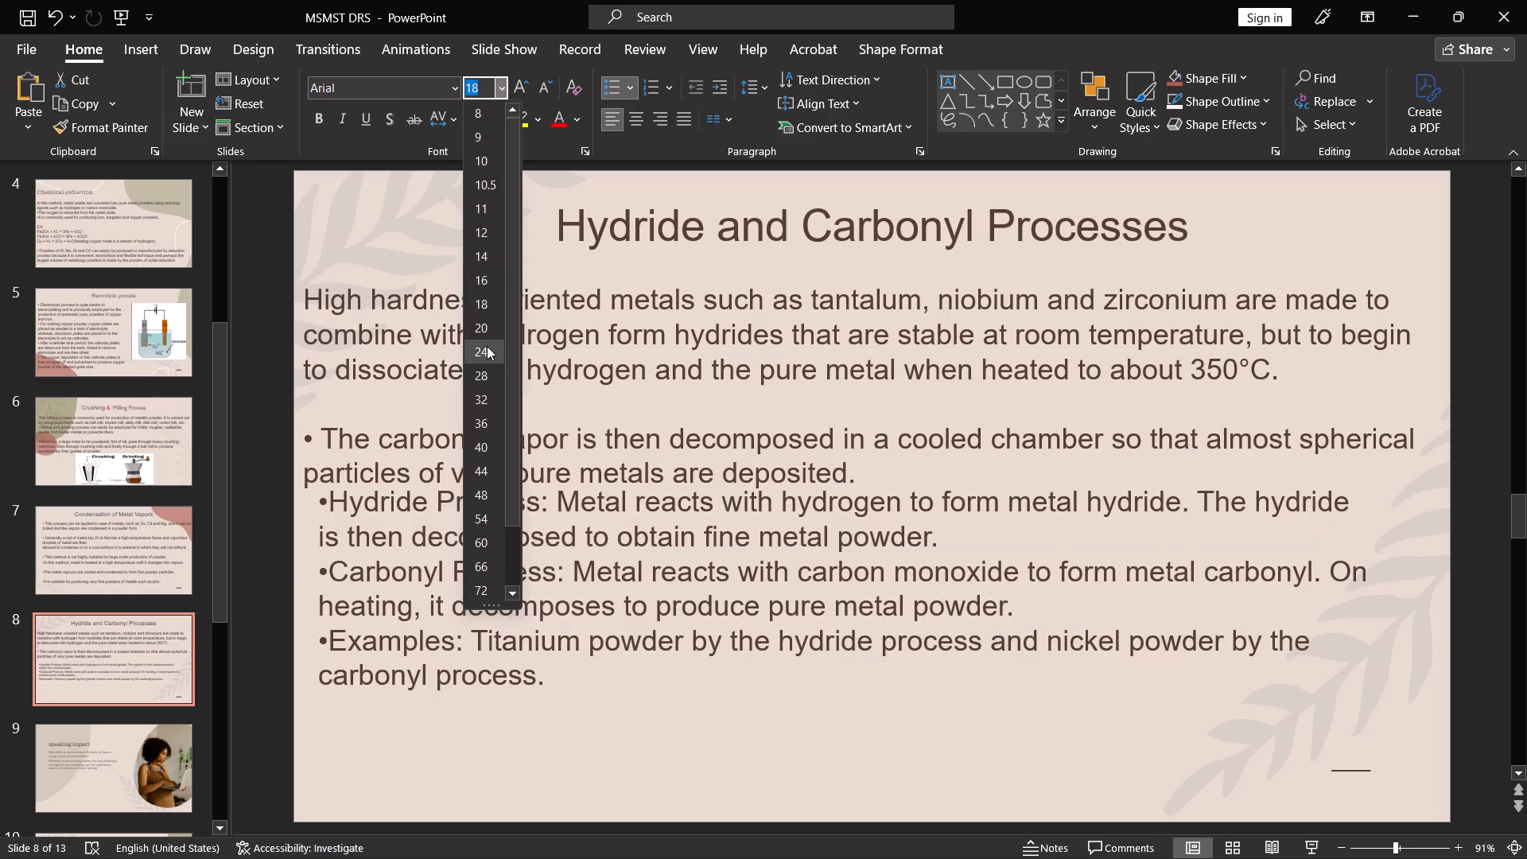
pyautogui.click(487, 349)
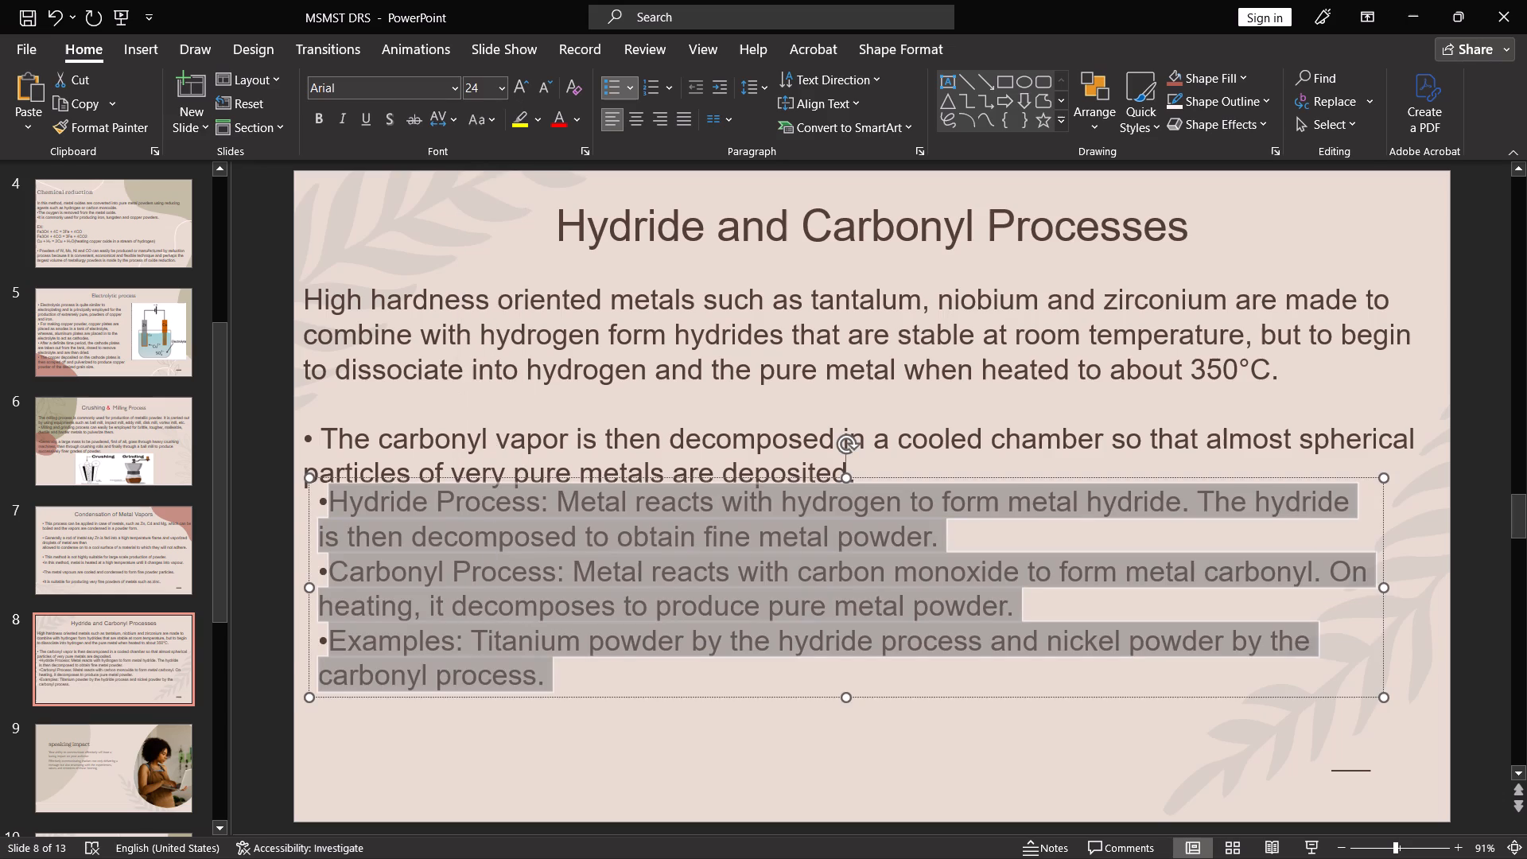
# Move the enlarged bullet text box below the carbonyl vapor paragraph, flush with the slide's left edge.
pyautogui.moveTo(666, 701); pyautogui.dragTo(659, 739)
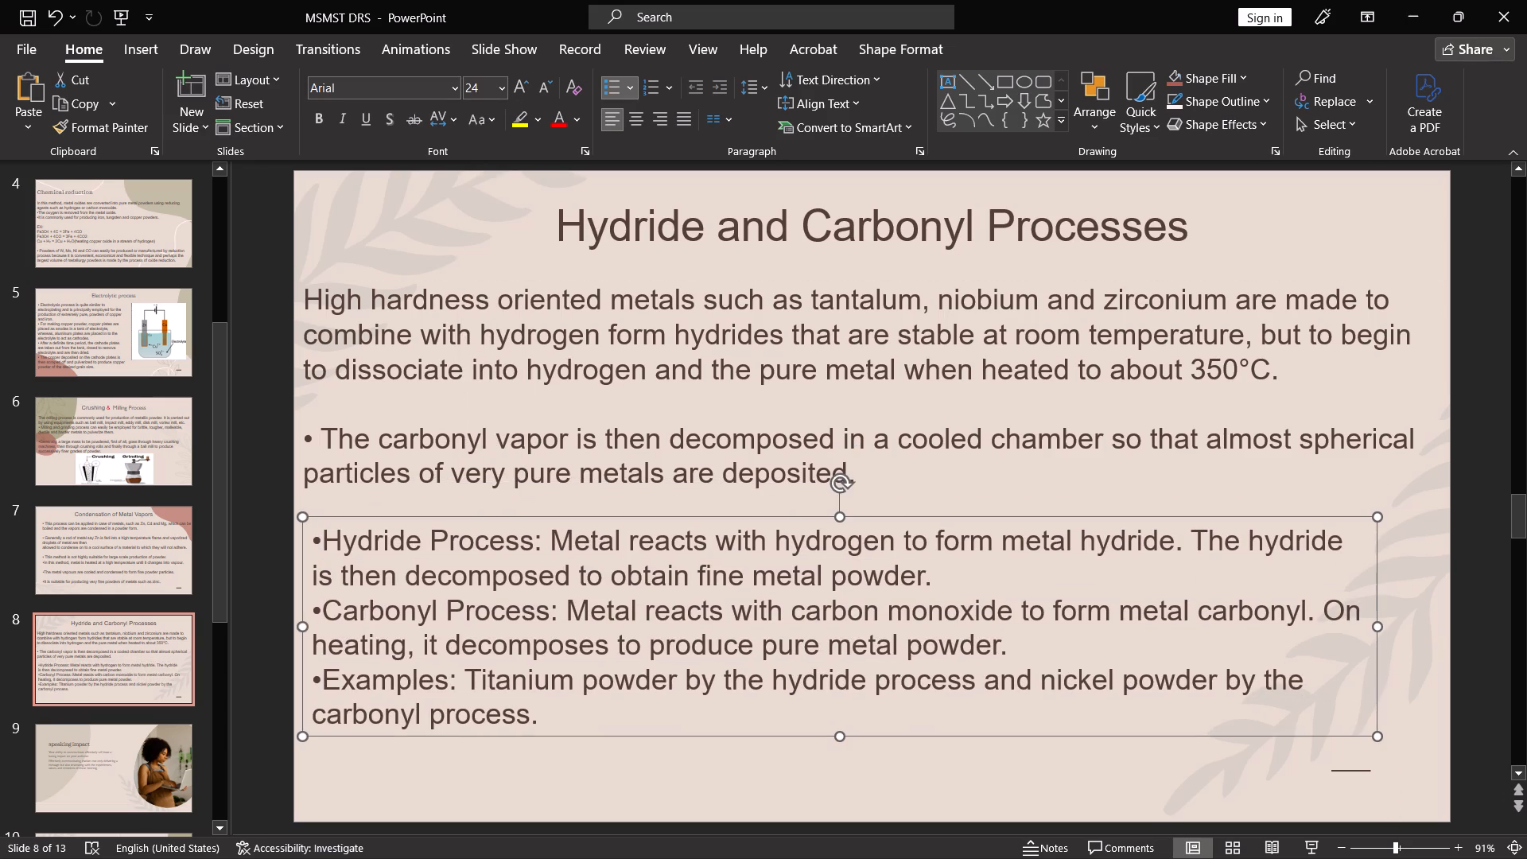
pyautogui.moveTo(696, 519); pyautogui.dragTo(686, 510)
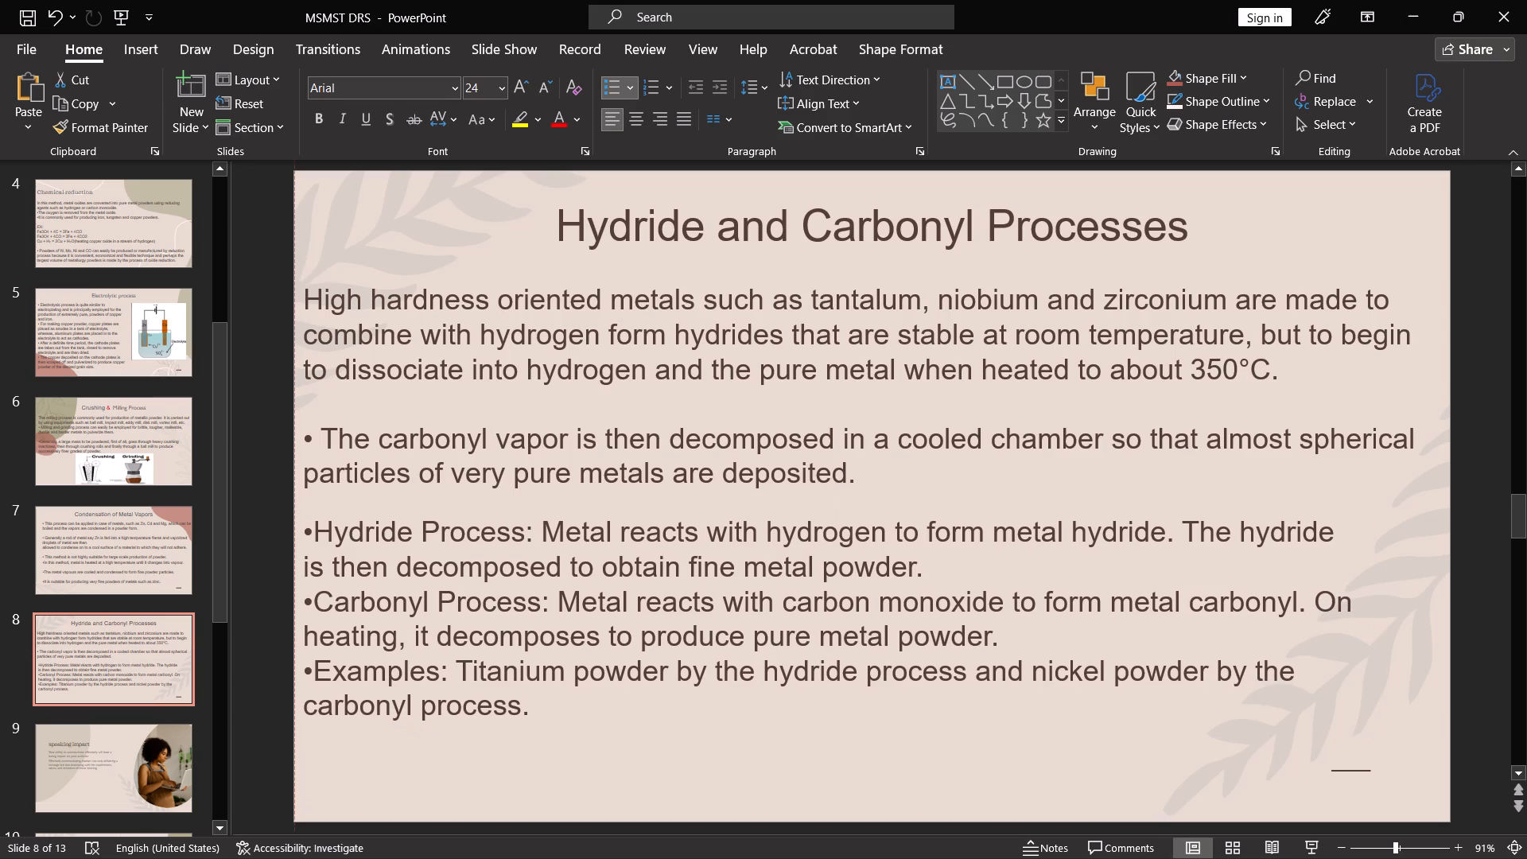
pyautogui.moveTo(686, 510); pyautogui.dragTo(684, 516)
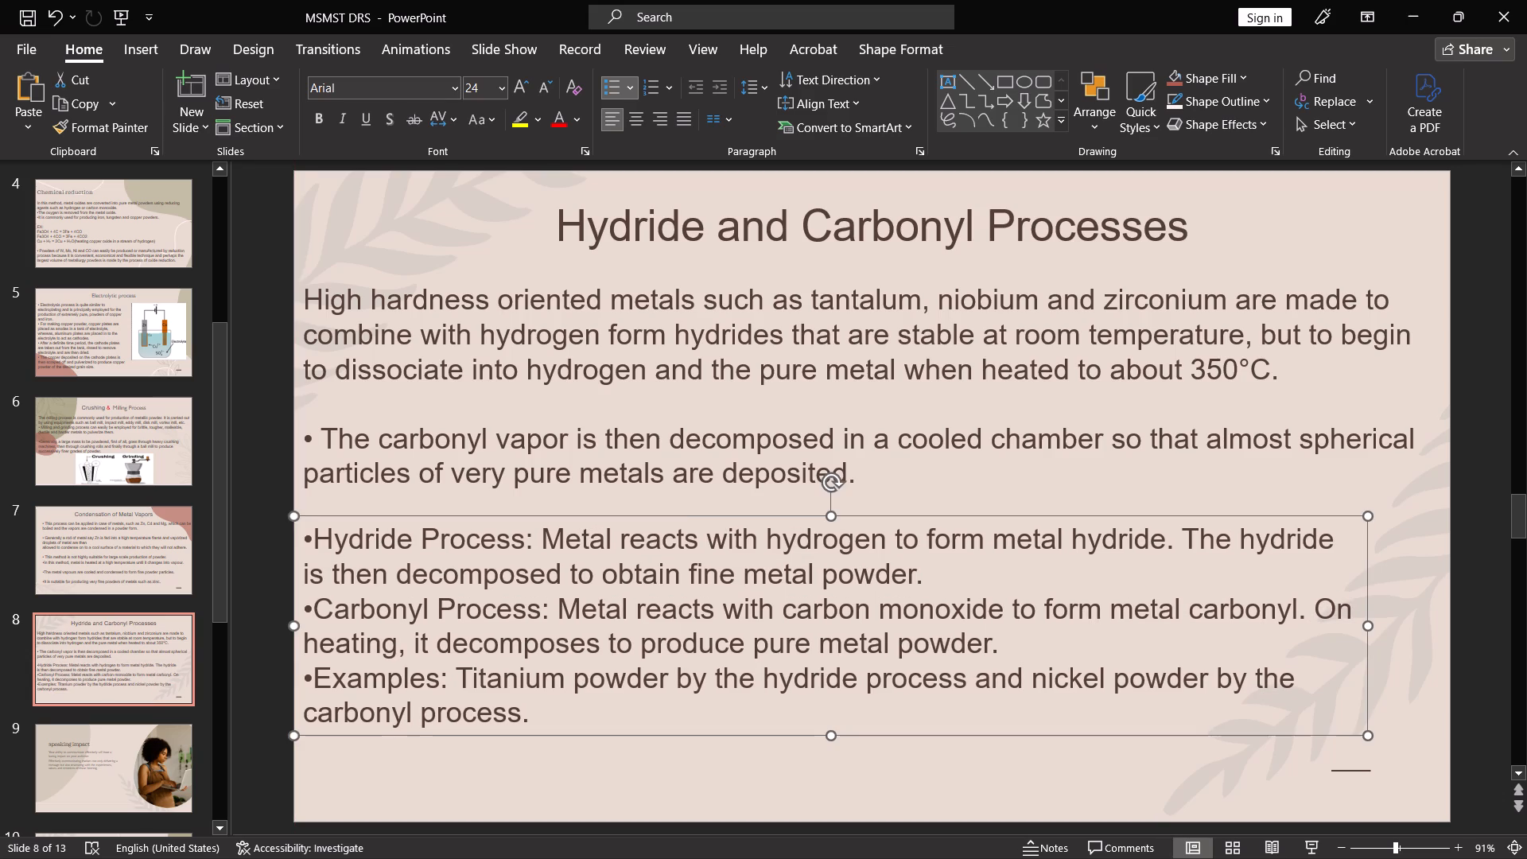
pyautogui.click(538, 208)
pyautogui.click(565, 260)
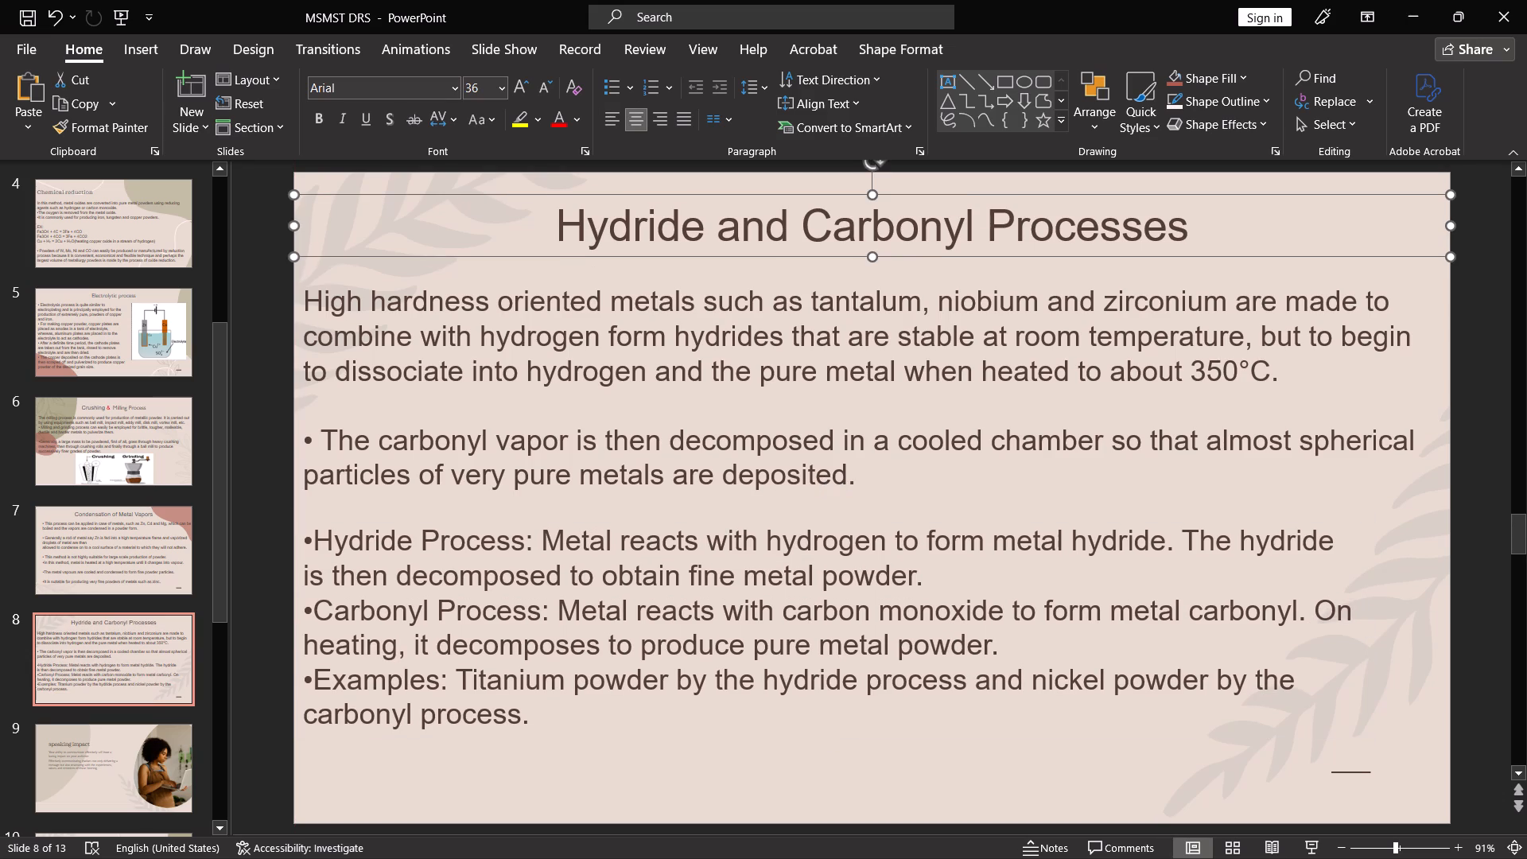
pyautogui.click(565, 266)
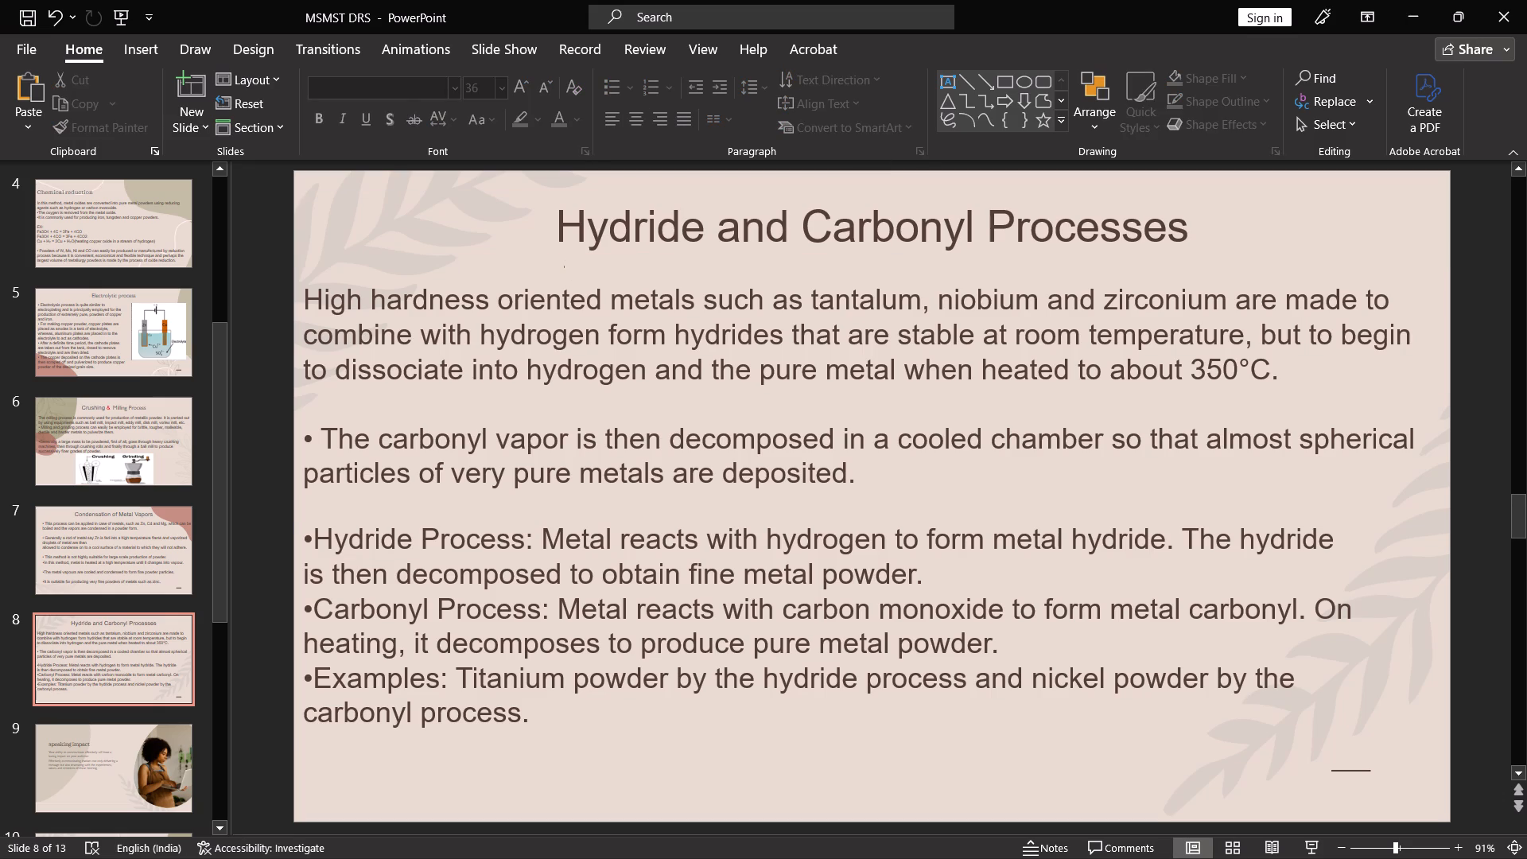
# Insert a blank line after the Hydride Process bullet and another after the Carbonyl Process bullet.
pyautogui.click(1261, 601)
pyautogui.click(1078, 558)
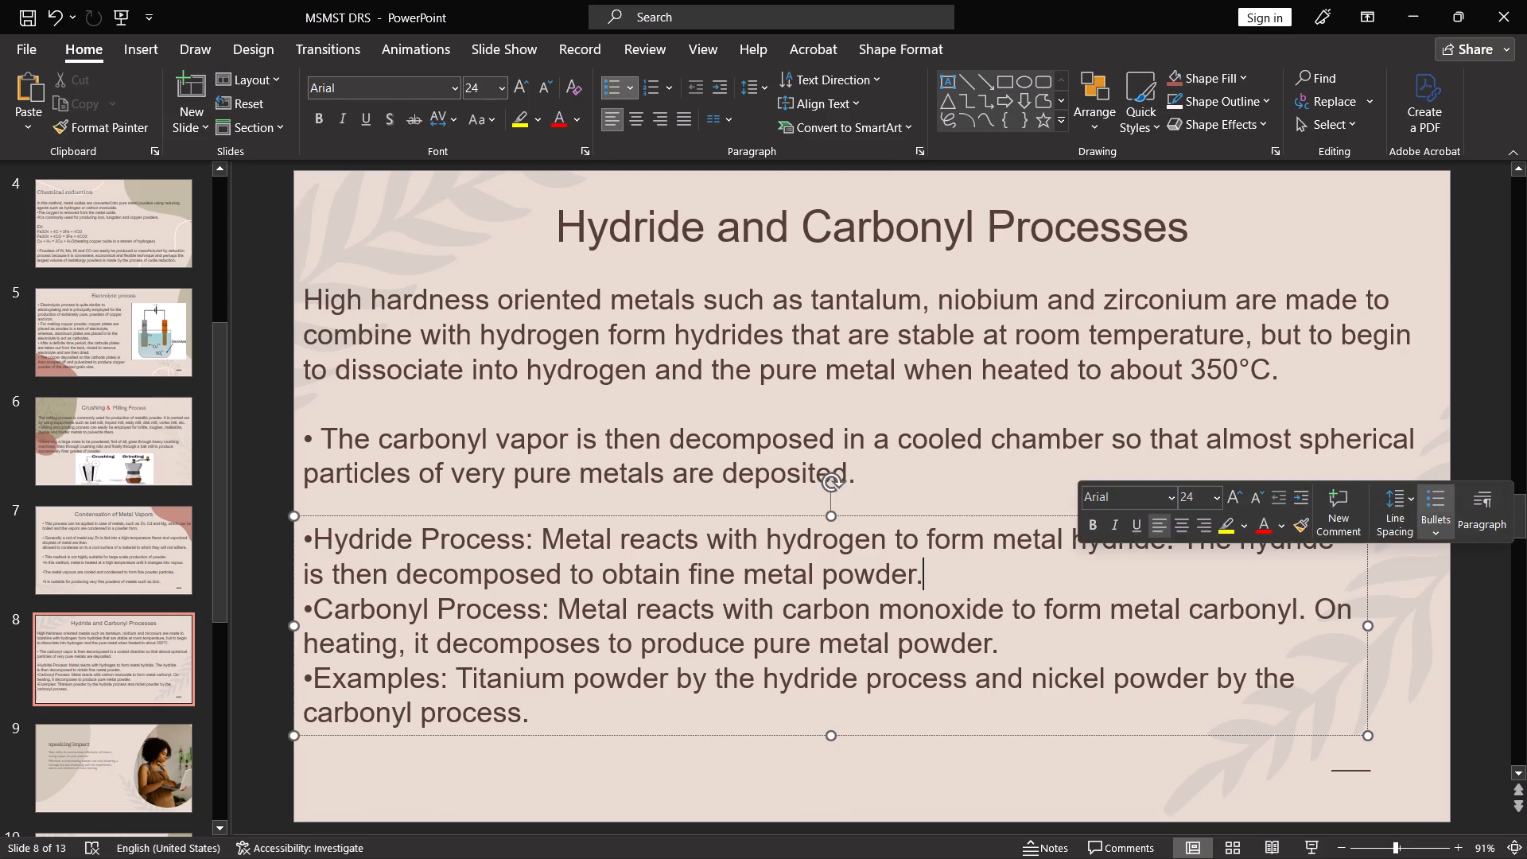
pyautogui.click(1078, 558)
pyautogui.press('Return')
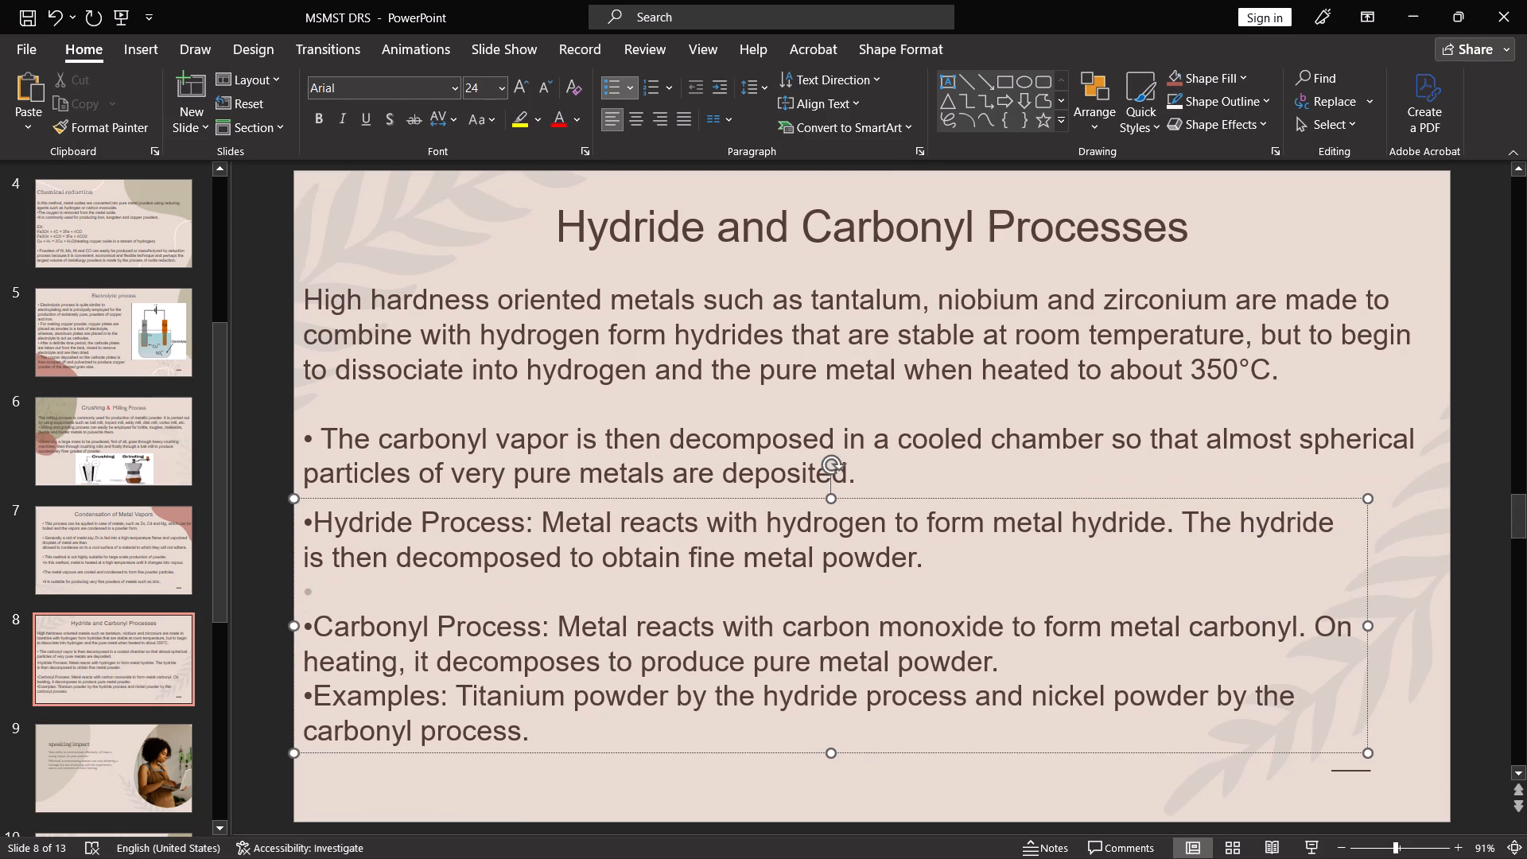
pyautogui.click(1034, 646)
pyautogui.press('Return')
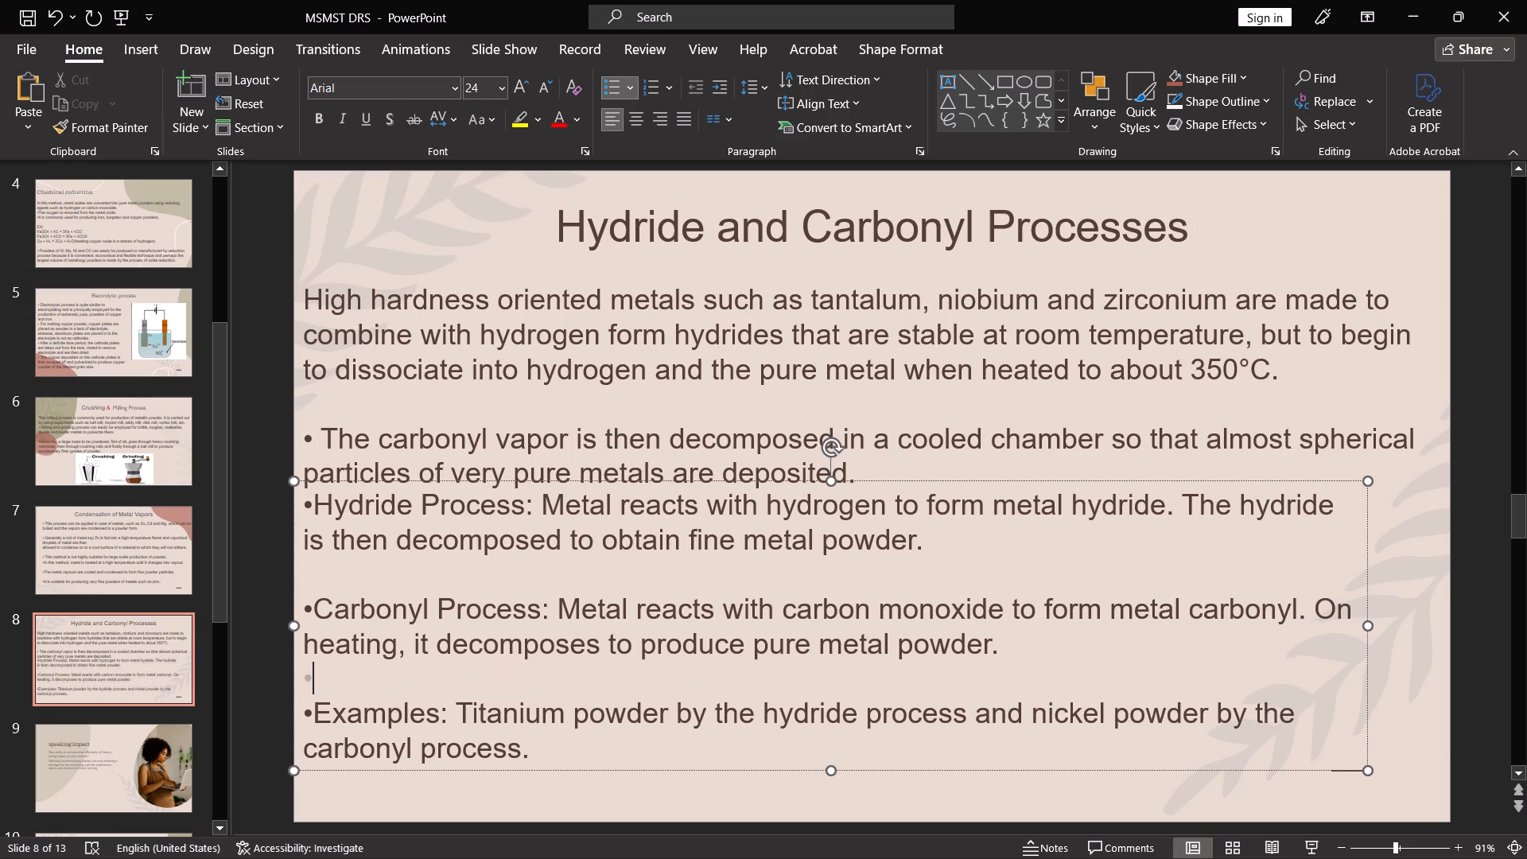
# Move the spaced-out bullet text box down slightly so it clears the carbonyl vapor paragraph.
pyautogui.click(999, 395)
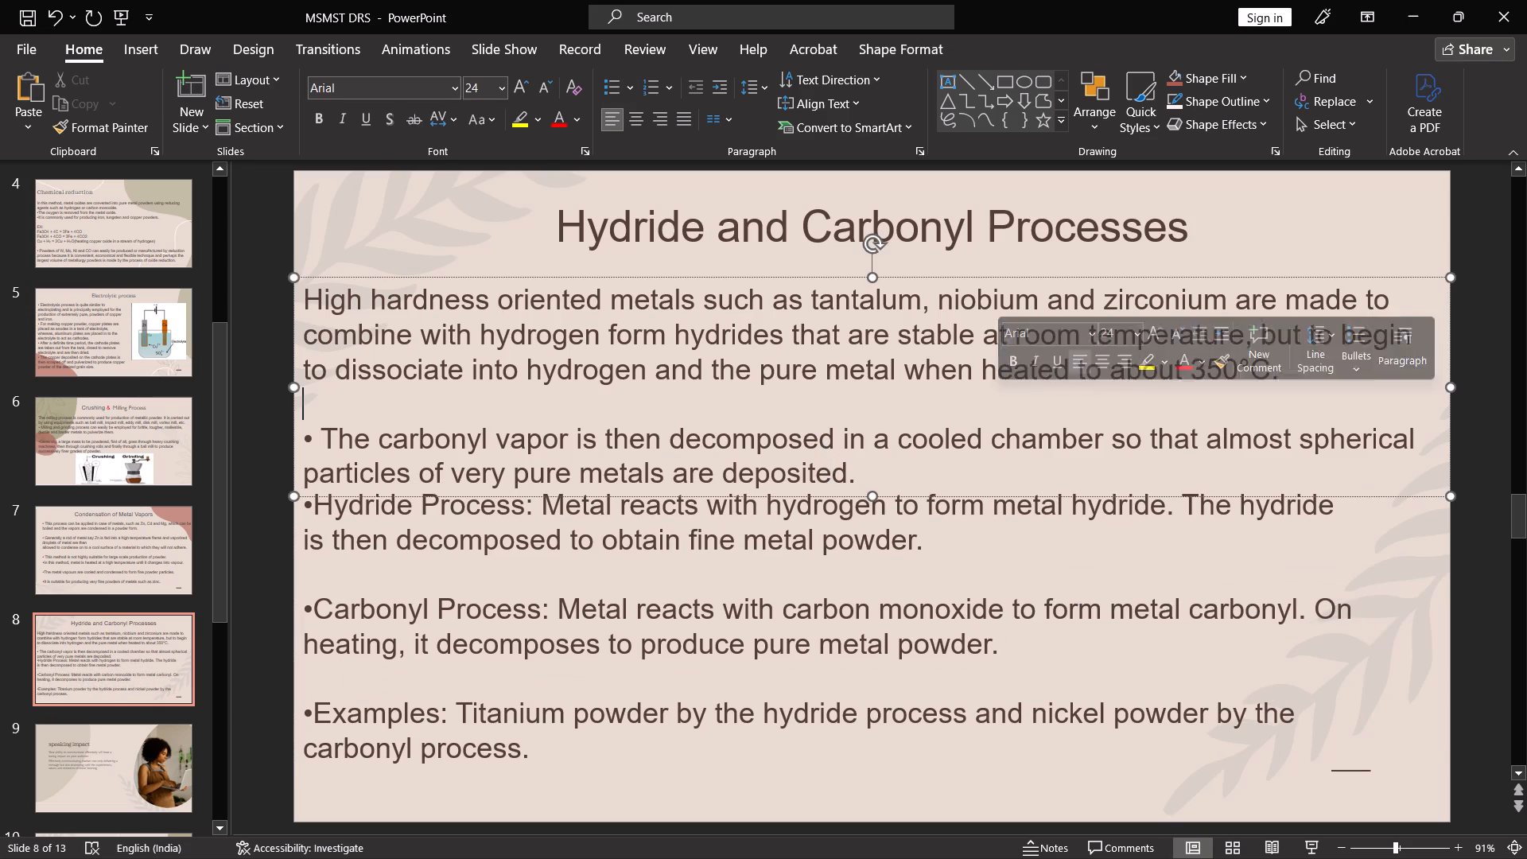
pyautogui.click(855, 514)
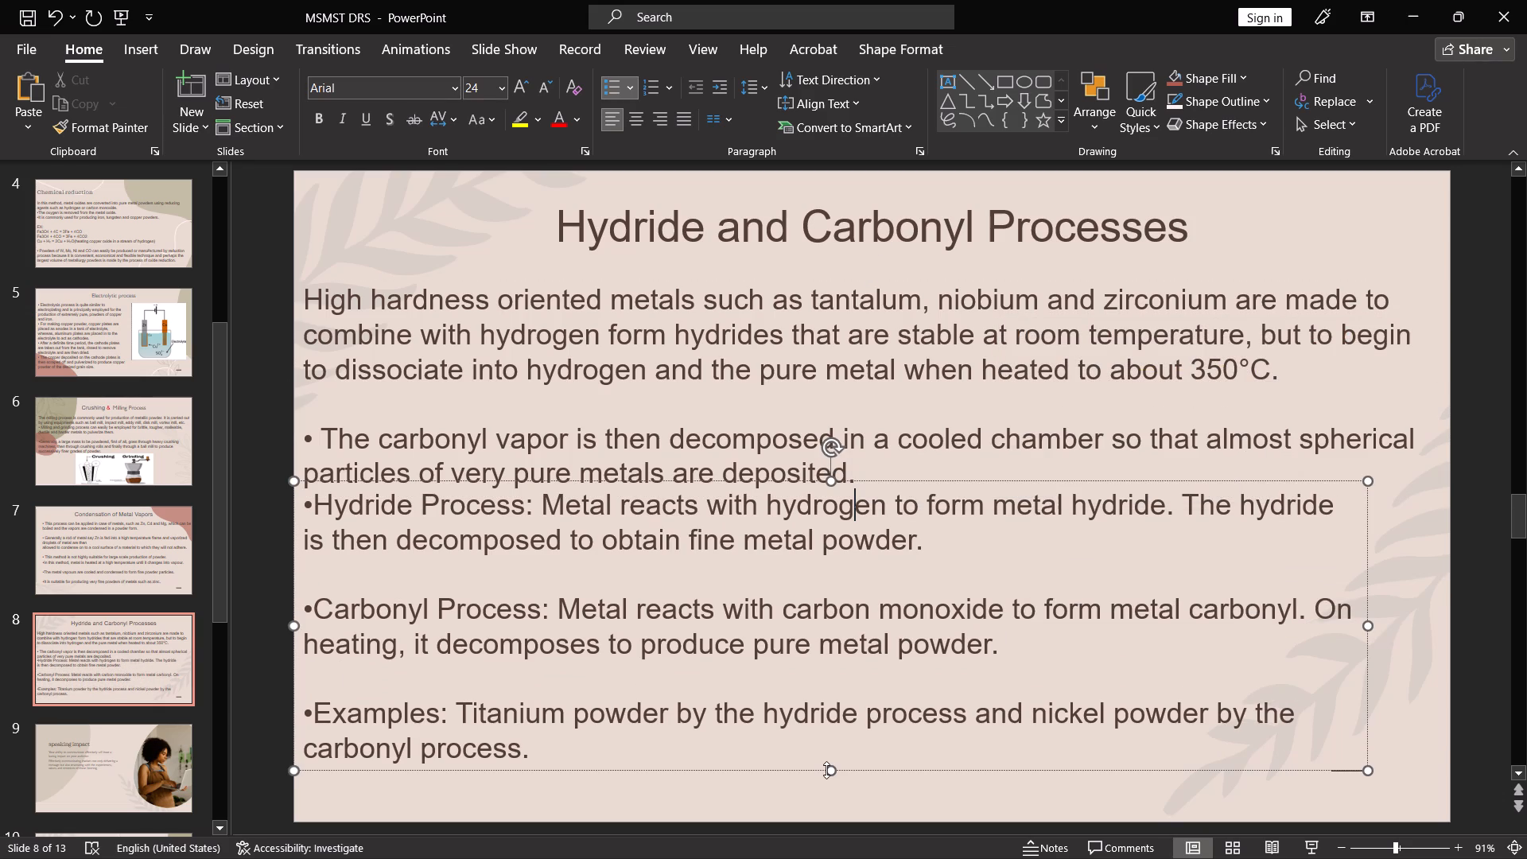
pyautogui.moveTo(808, 772); pyautogui.dragTo(809, 791)
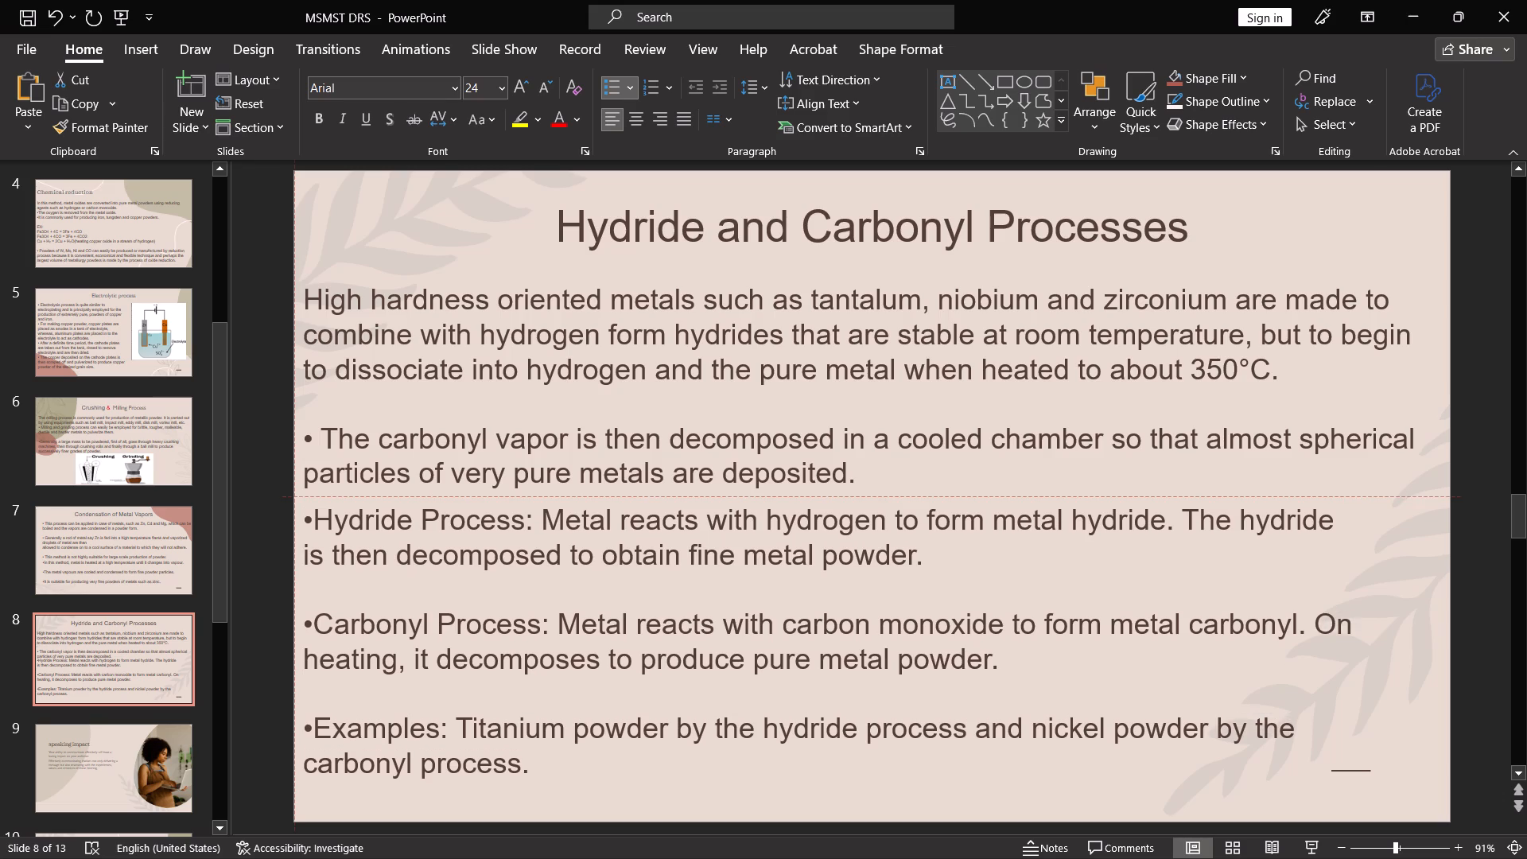
pyautogui.moveTo(809, 791); pyautogui.dragTo(812, 791)
pyautogui.moveTo(812, 791); pyautogui.dragTo(813, 793)
pyautogui.click(262, 319)
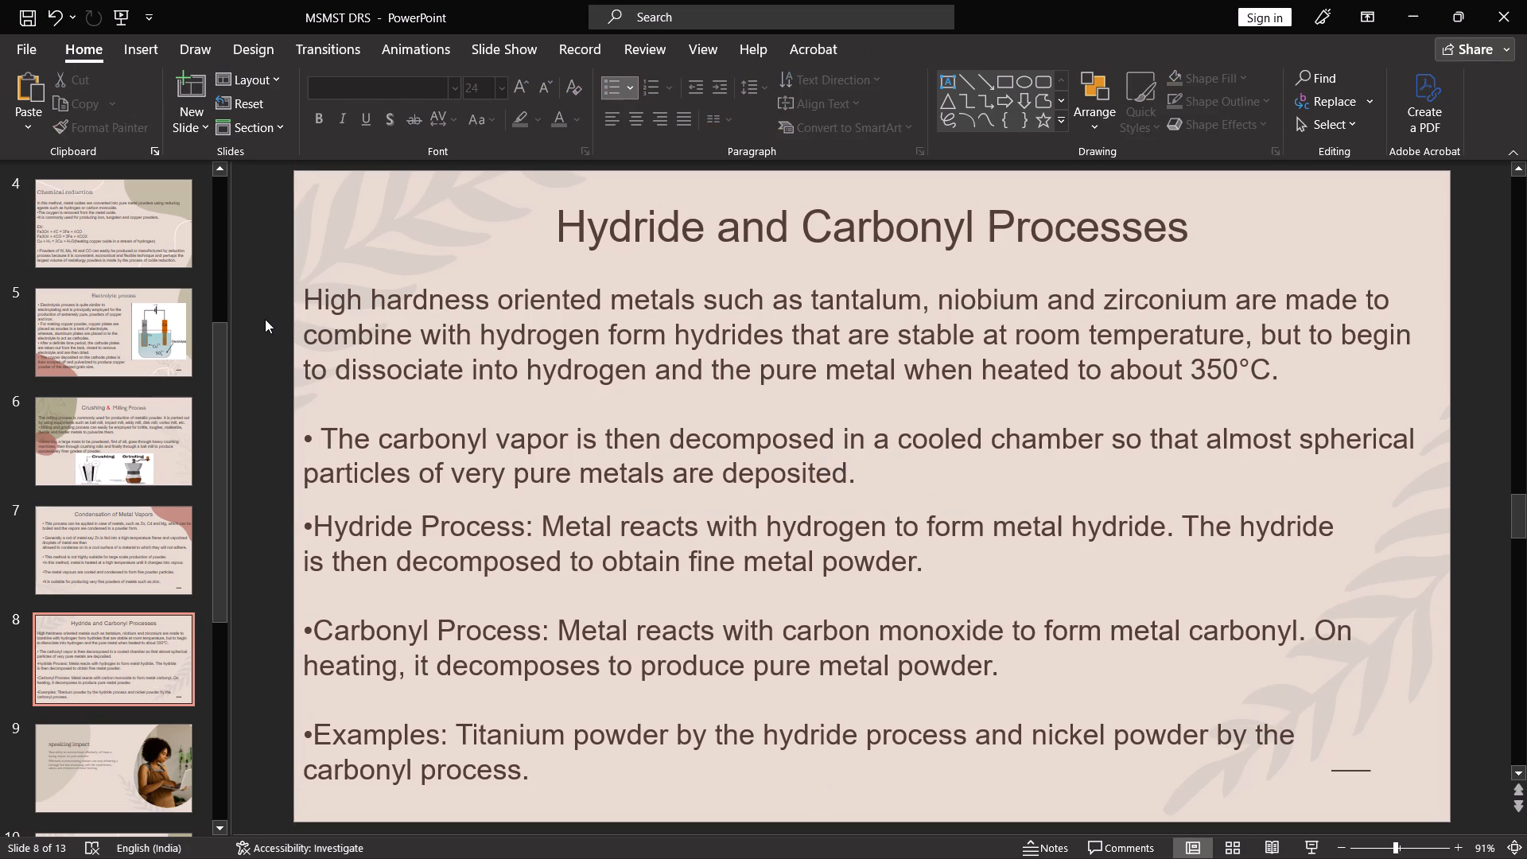
# Play the slide show from the title slide through to the end to review every slide.
pyautogui.scroll(1, 744, 358)
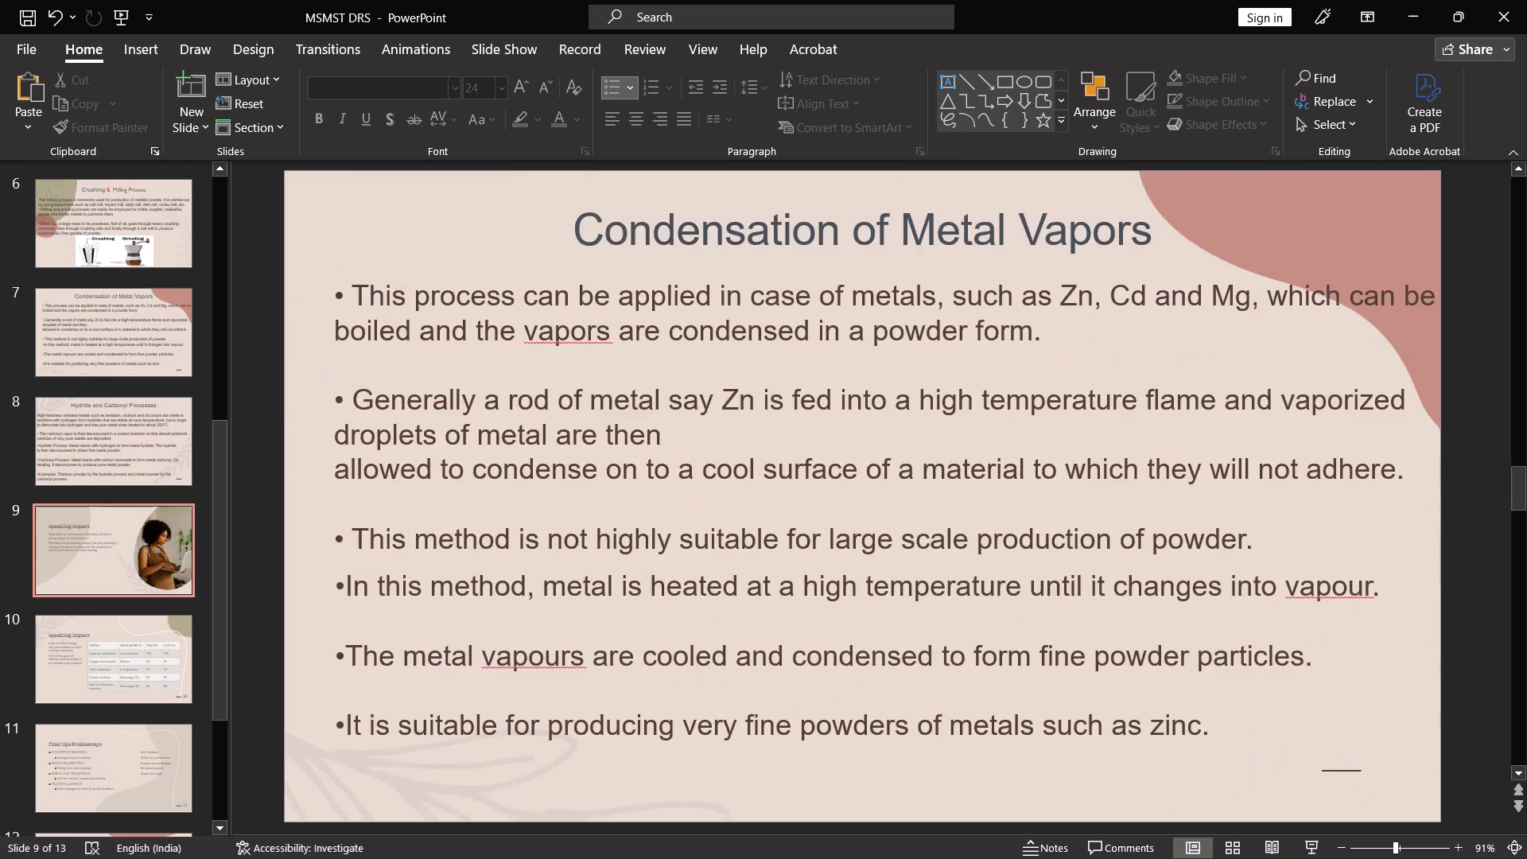
pyautogui.scroll(3, 744, 358)
pyautogui.scroll(-1, 744, 358)
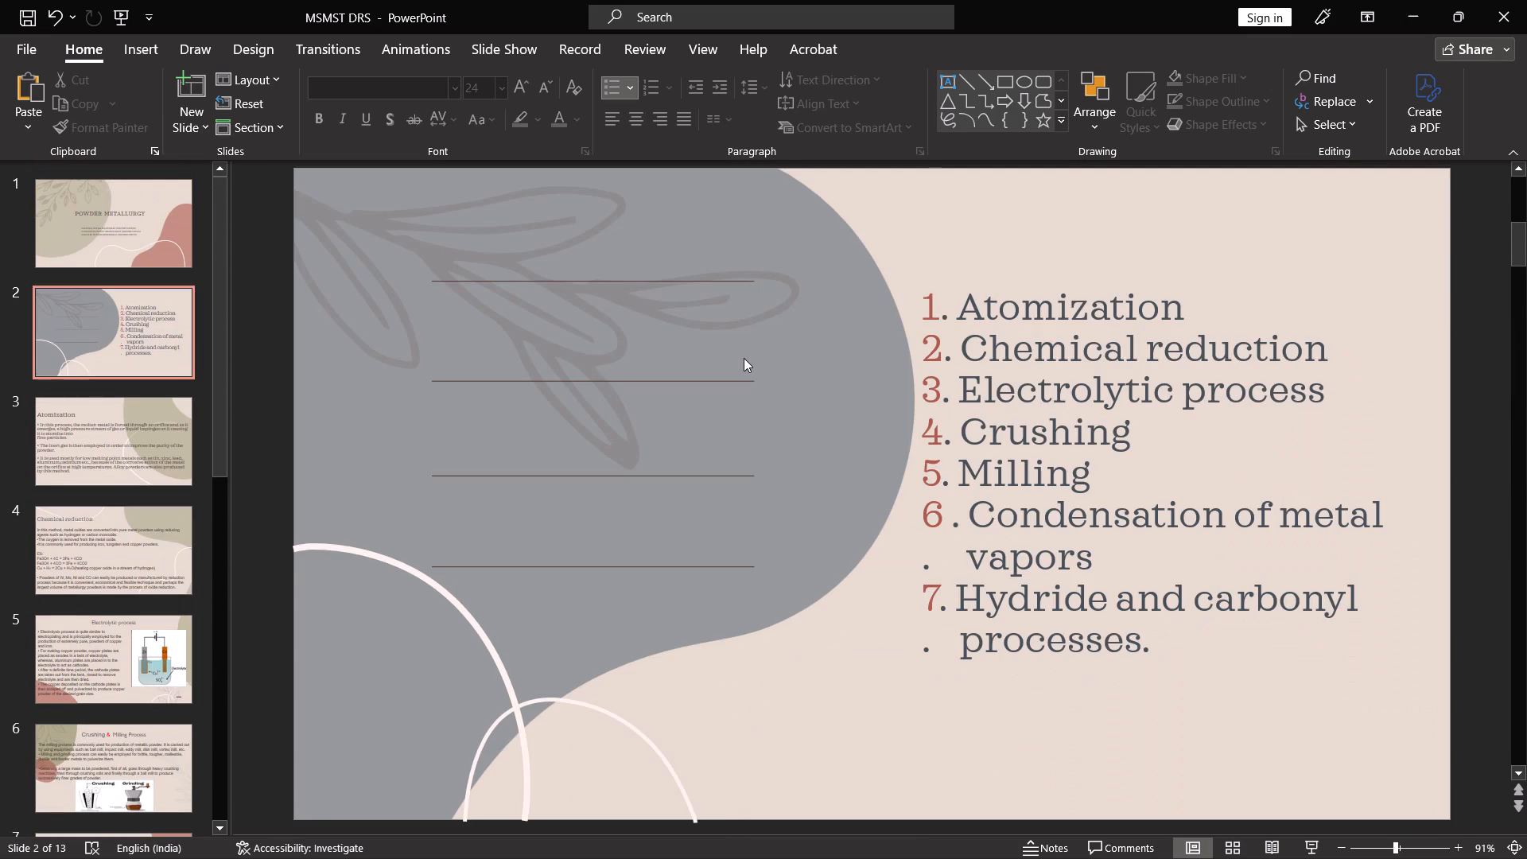
pyautogui.scroll(-1, 744, 358)
pyautogui.scroll(4, 744, 358)
pyautogui.click(109, 9)
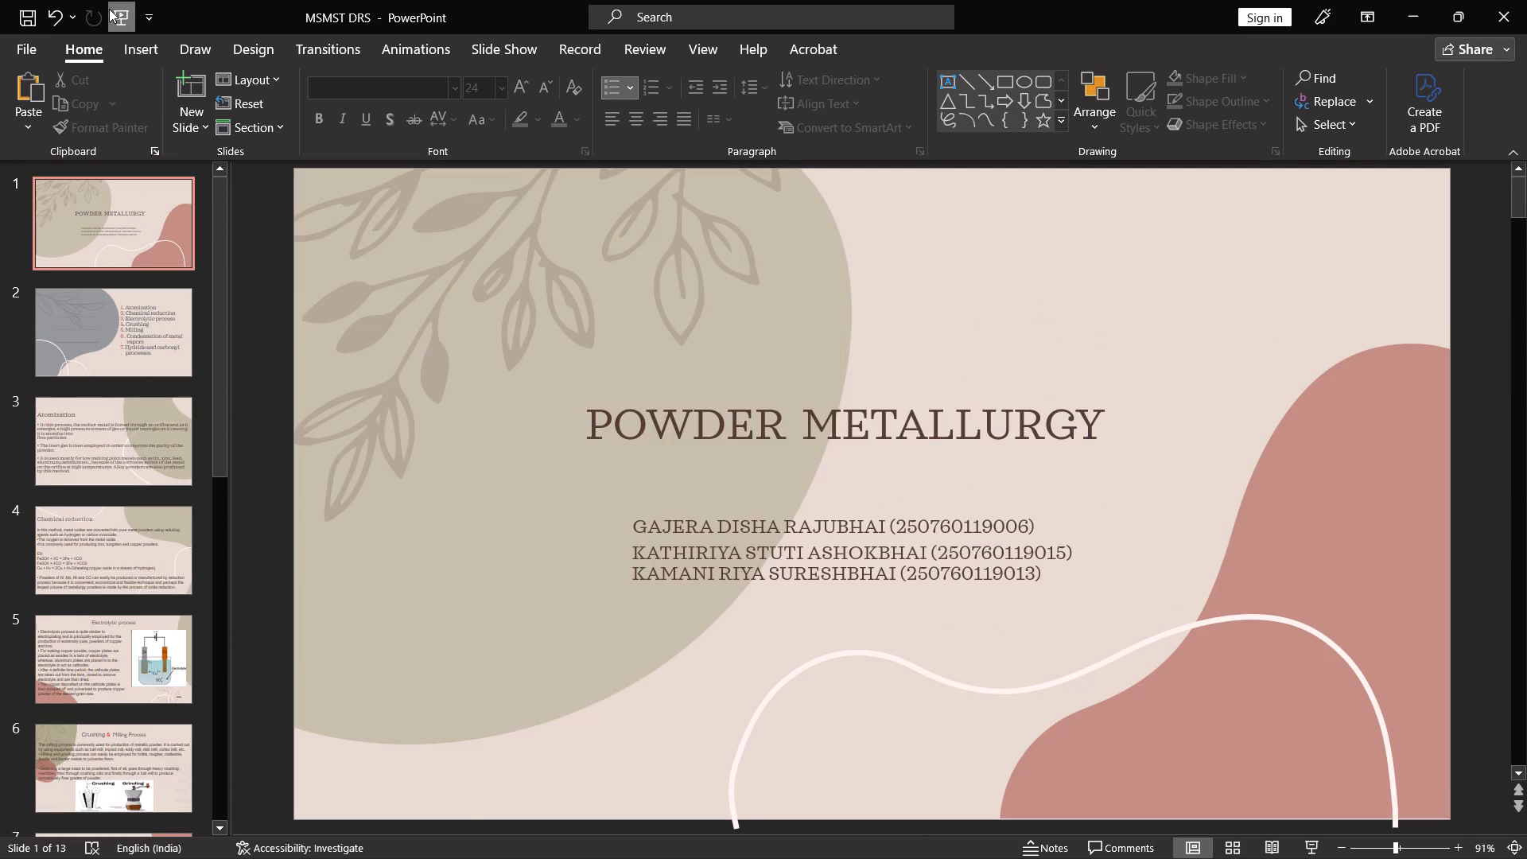
pyautogui.press('space')
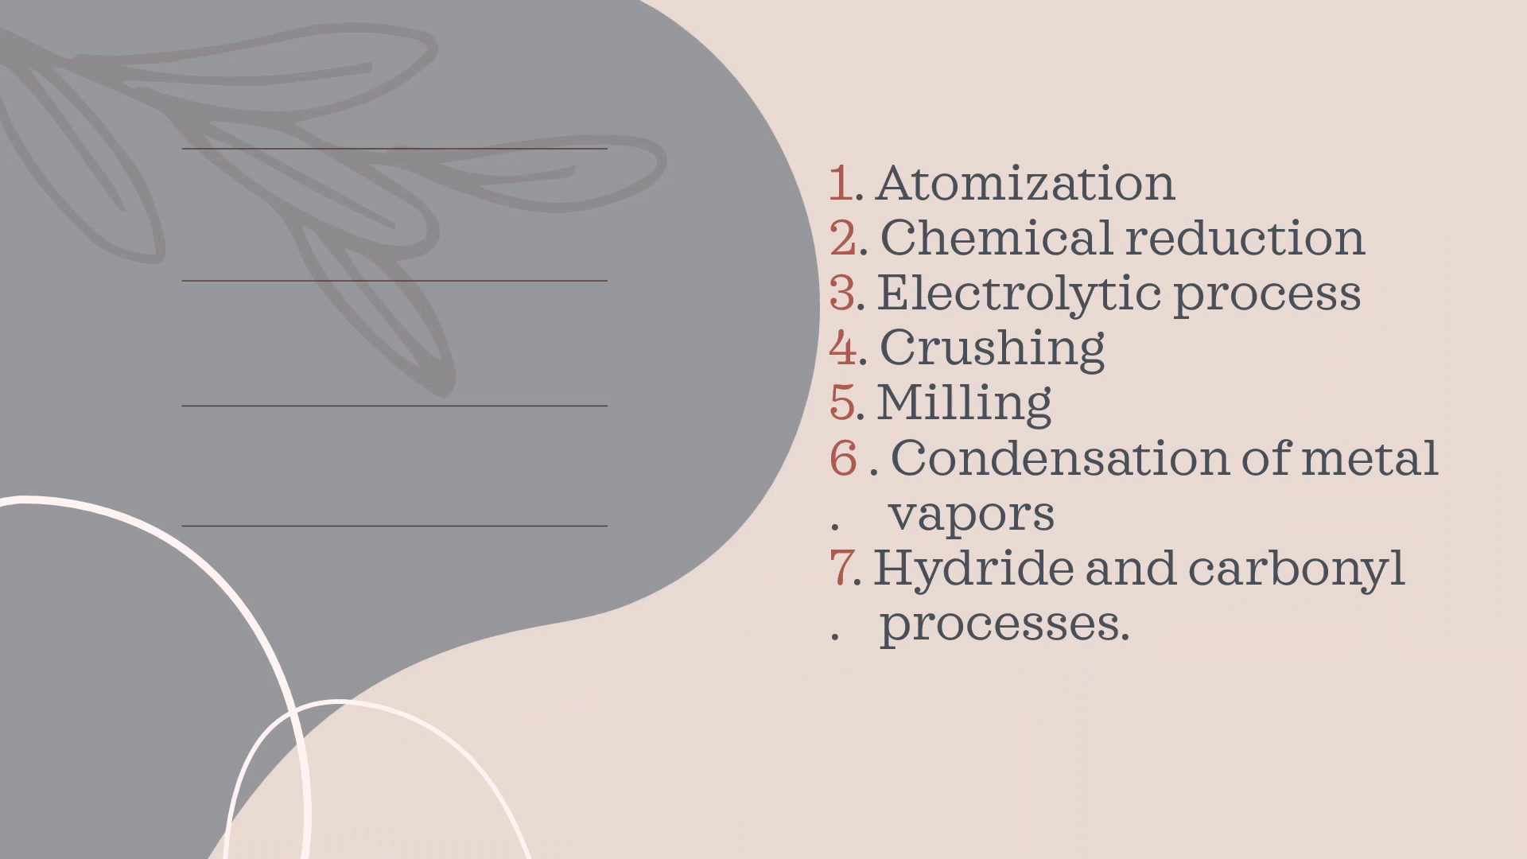
pyautogui.press('space')
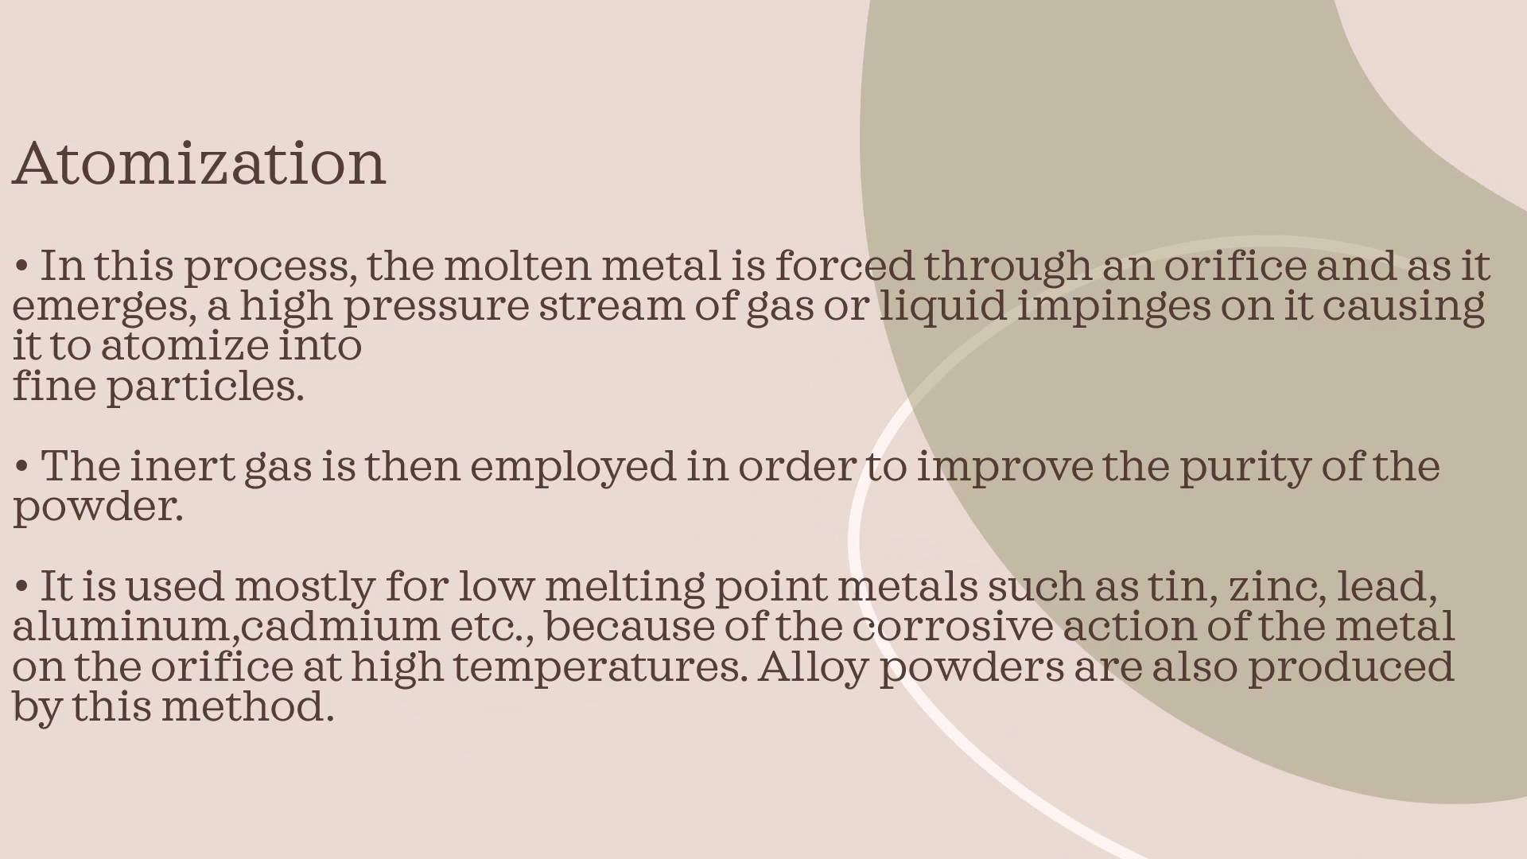
pyautogui.press('space')
pyautogui.press('space')
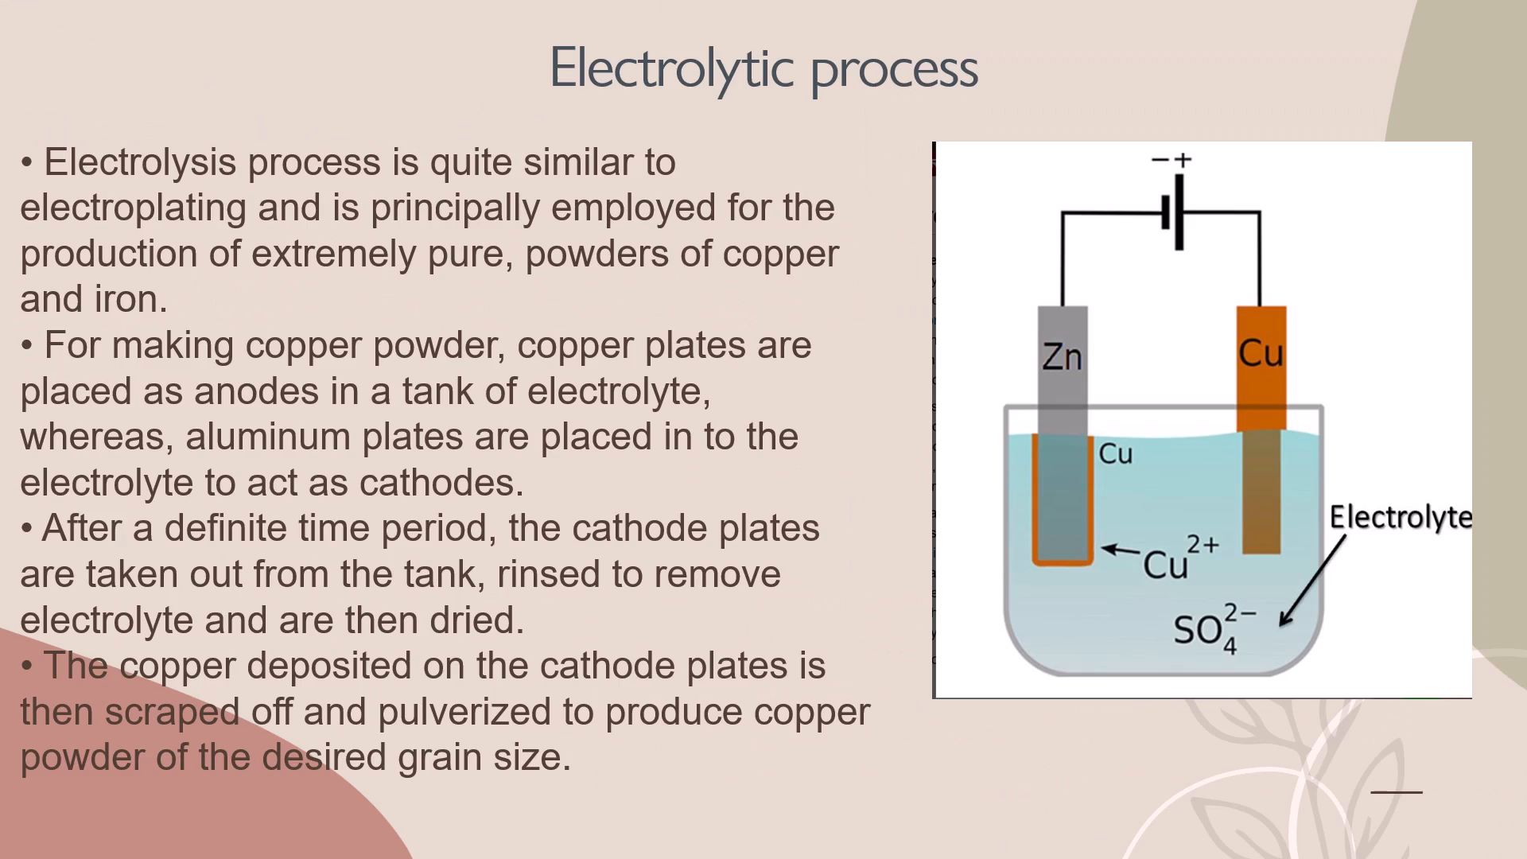
pyautogui.press('space')
pyautogui.press('space')
pyautogui.press('space')
pyautogui.press('space')
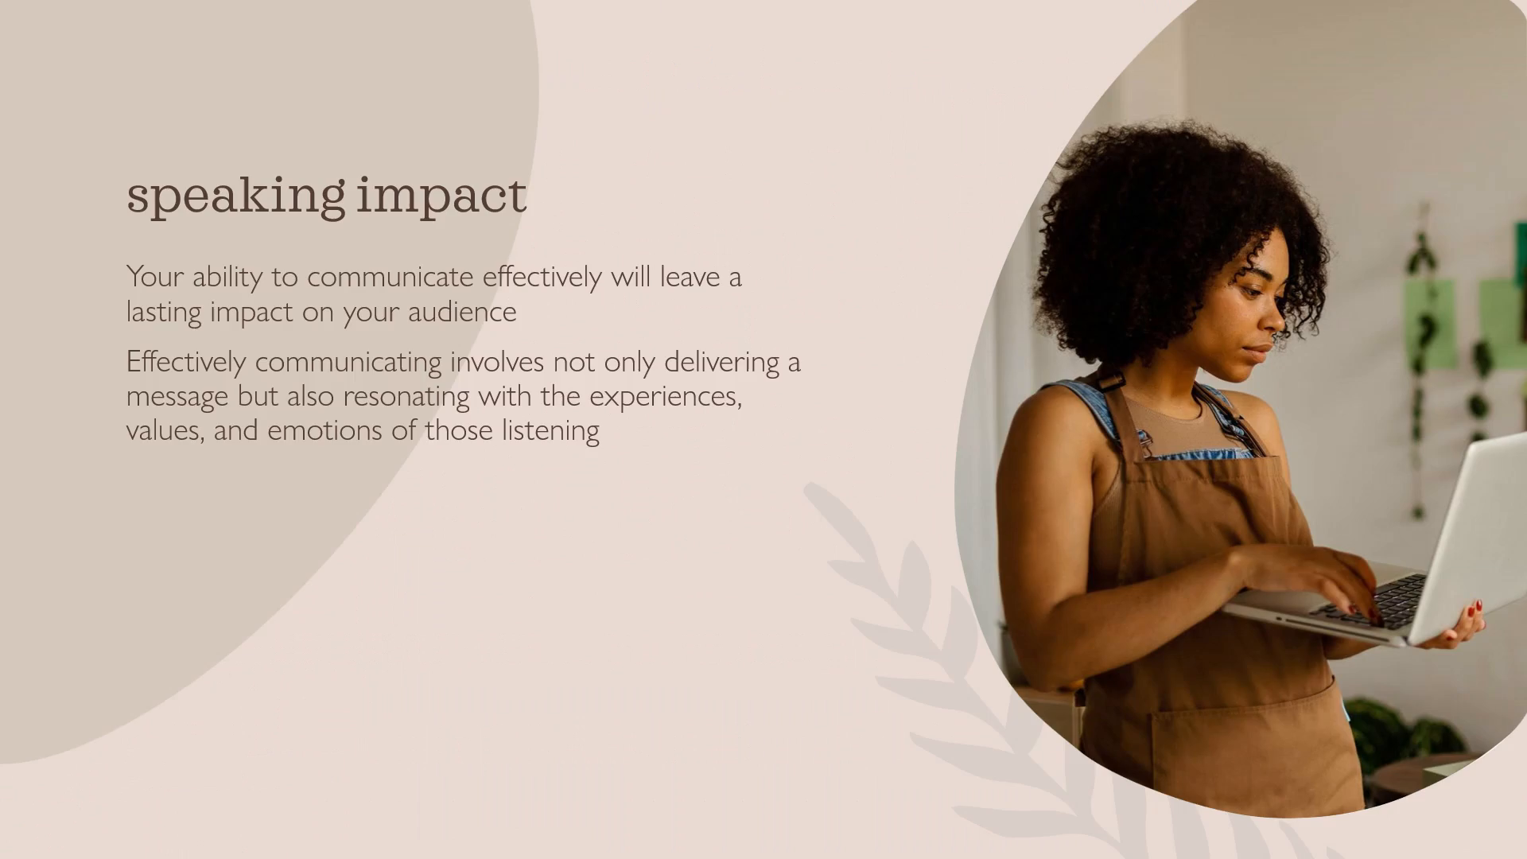
pyautogui.press('space')
pyautogui.press('space')
pyautogui.press('space')
pyautogui.press('space')
pyautogui.press('space')
pyautogui.press('space')
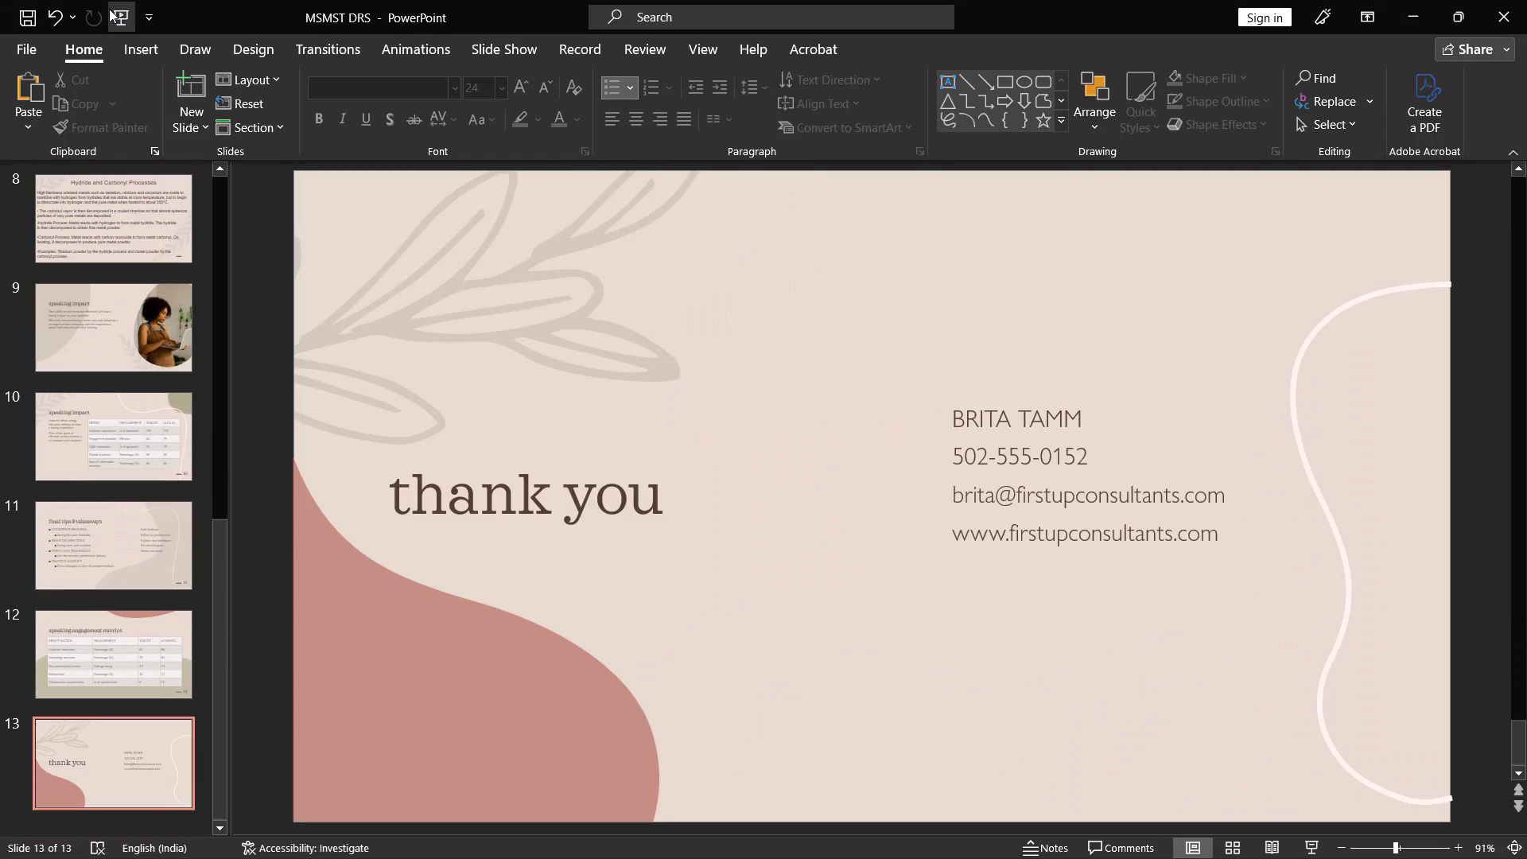
# Delete the two leftover "speaking impact" template slides, one with the photo and one with the metrics table.
pyautogui.scroll(1, 780, 543)
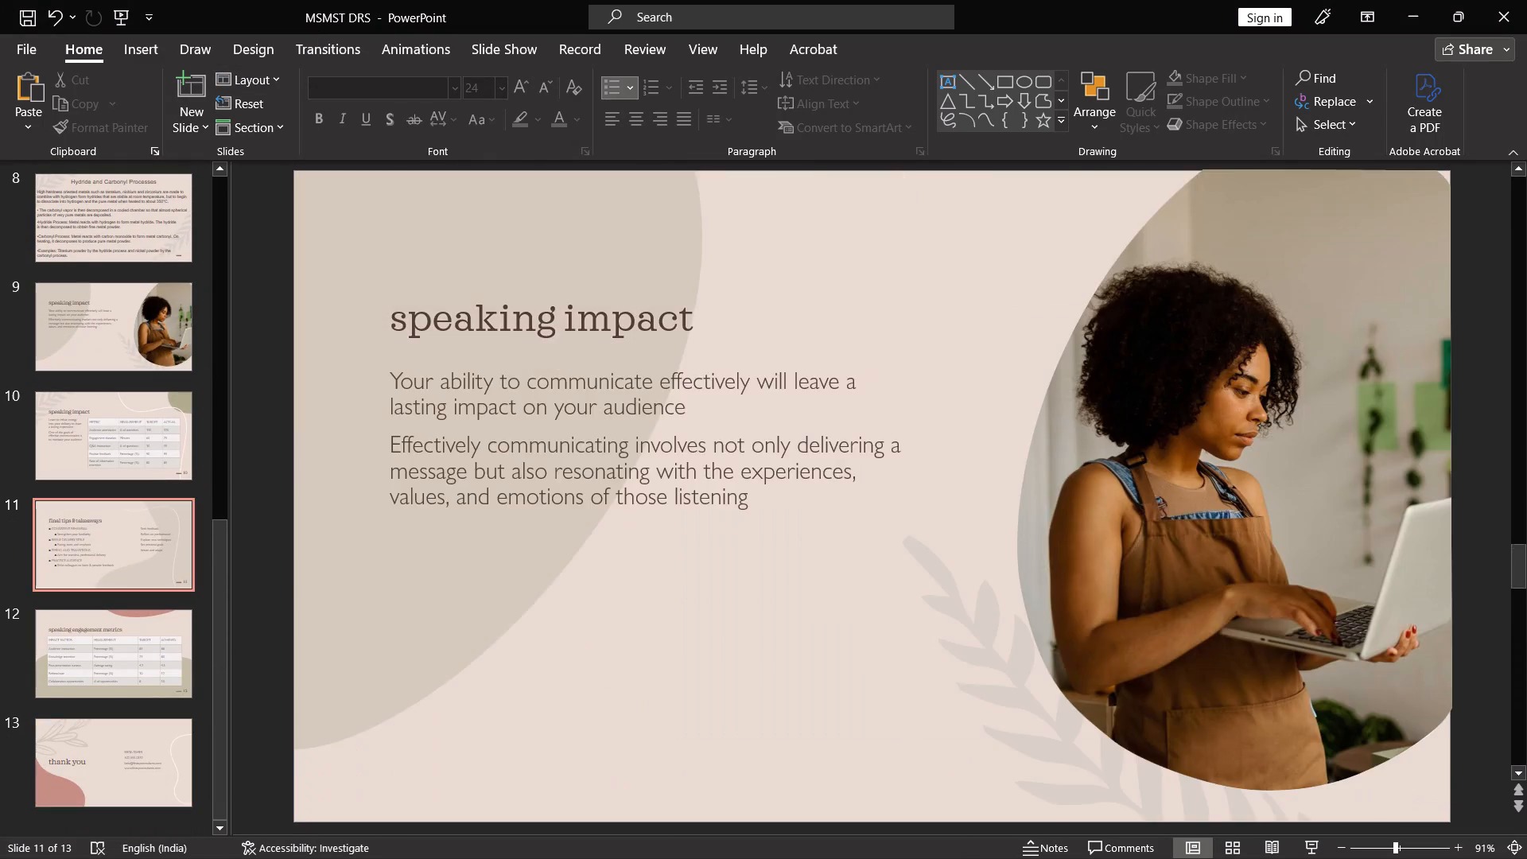
pyautogui.scroll(2, 780, 543)
pyautogui.scroll(-1, 780, 543)
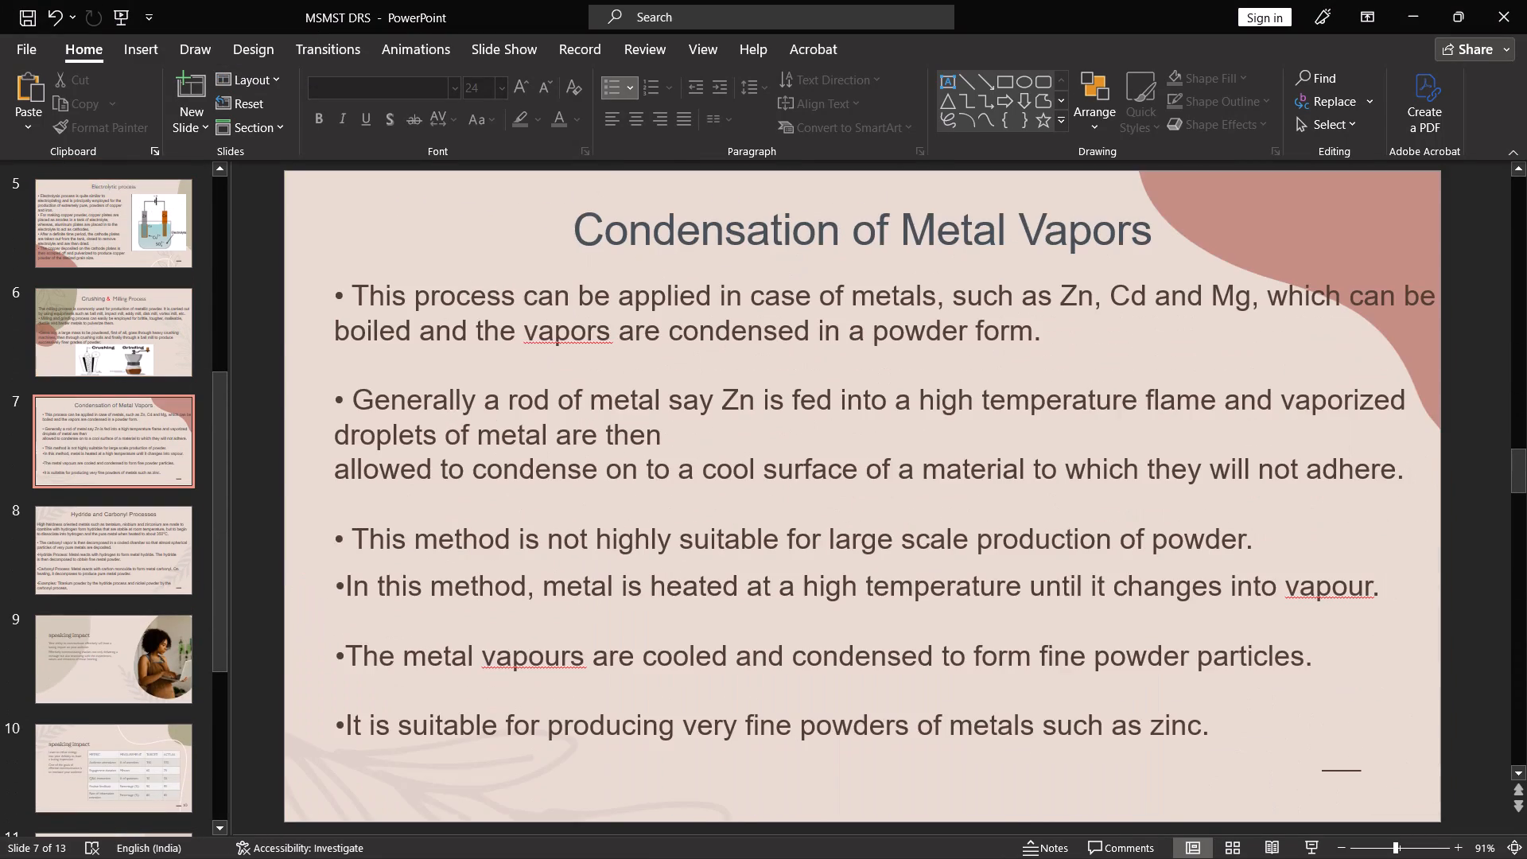
pyautogui.scroll(-1, 780, 543)
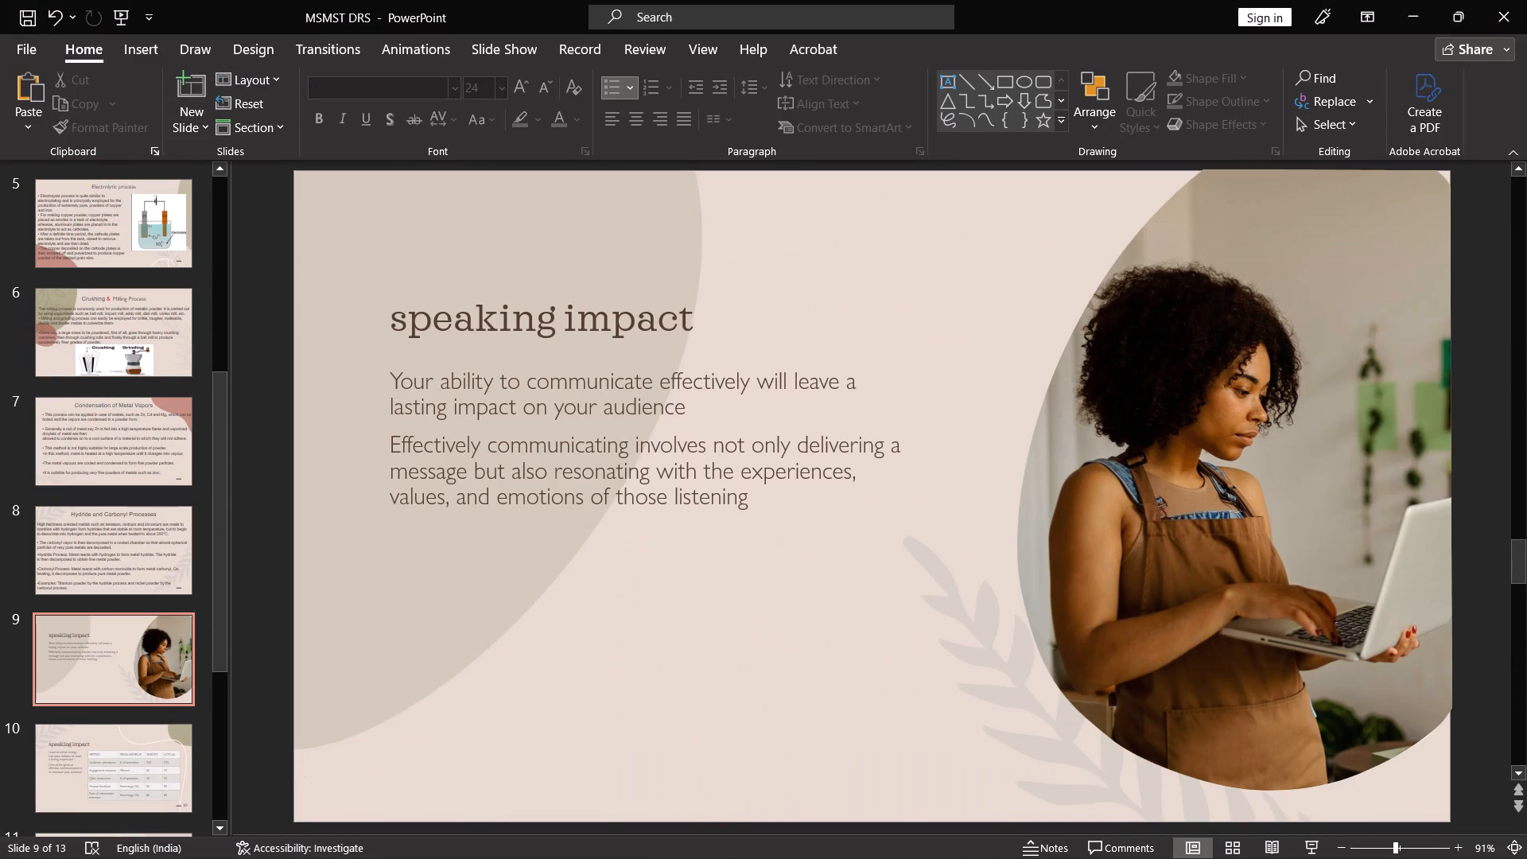
pyautogui.press('BackSpace')
pyautogui.press('BackSpace')
pyautogui.press('BackSpace')
pyautogui.press('BackSpace')
pyautogui.press('BackSpace')
pyautogui.rightClick(169, 670)
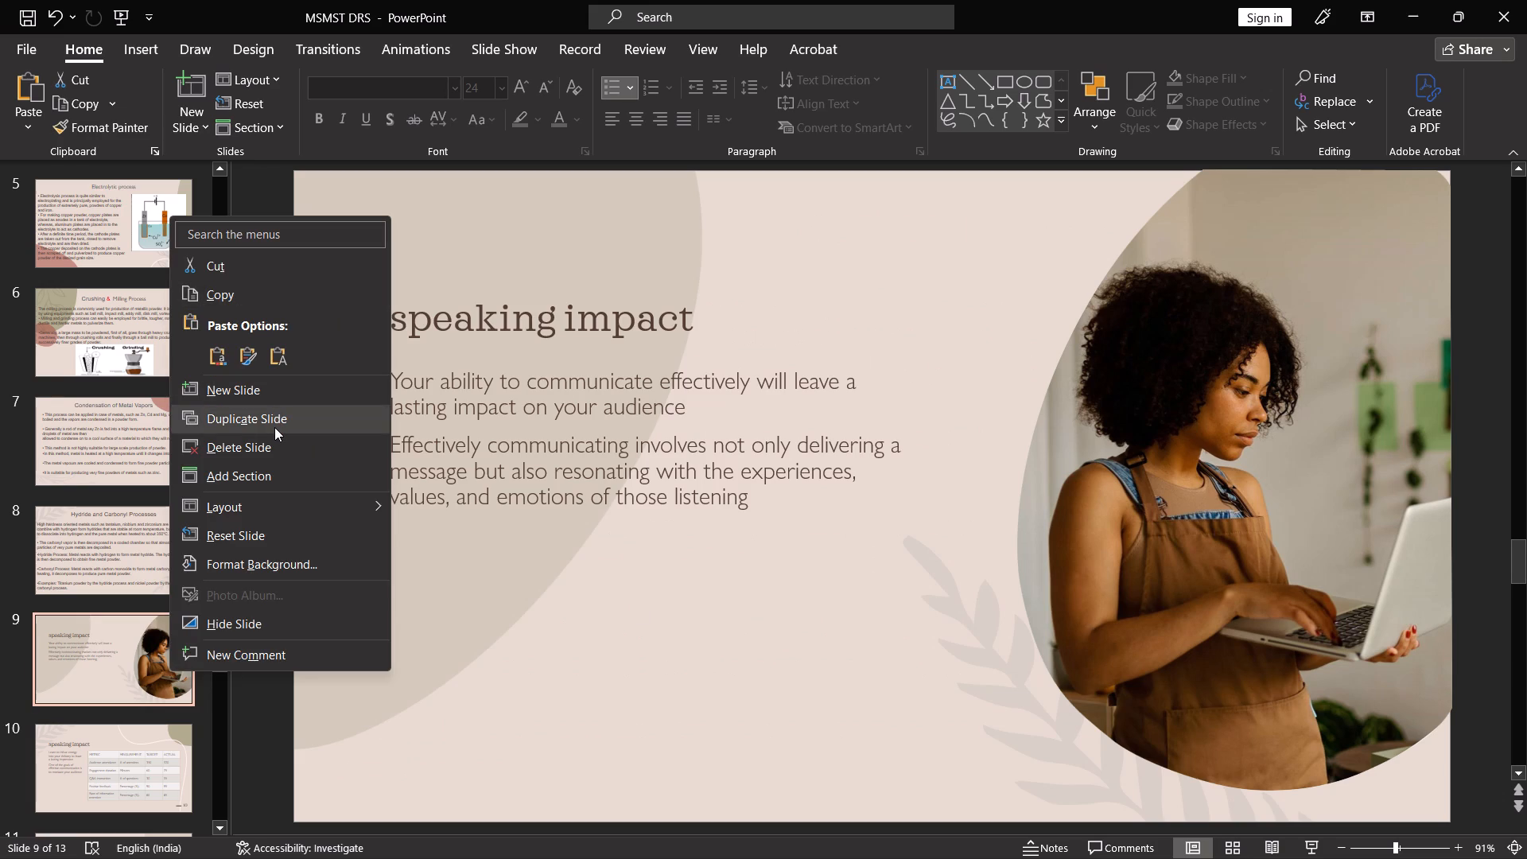
pyautogui.click(262, 456)
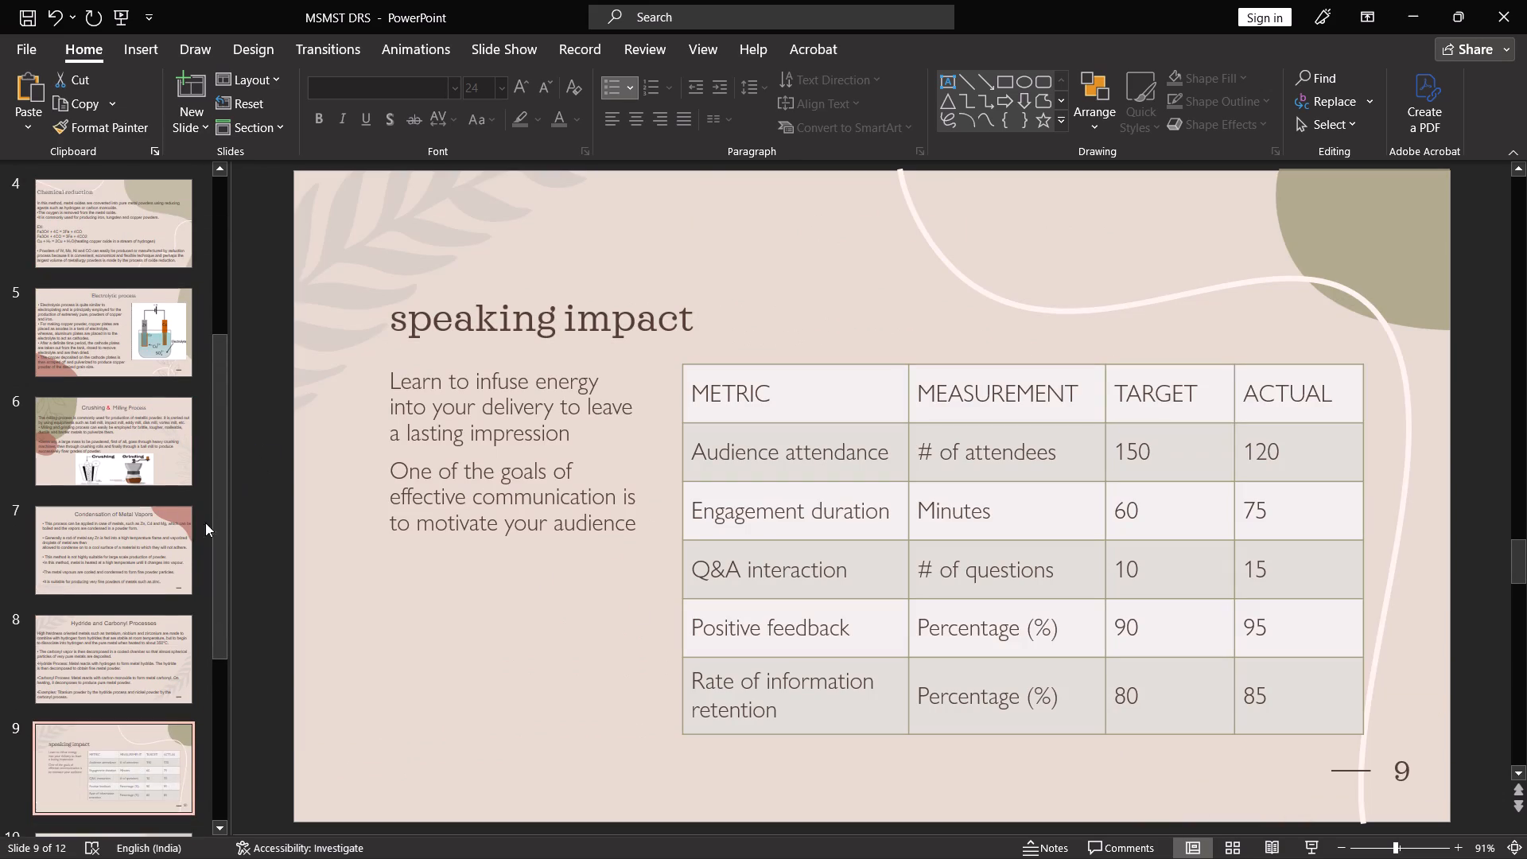
pyautogui.scroll(-1, 188, 558)
pyautogui.rightClick(156, 490)
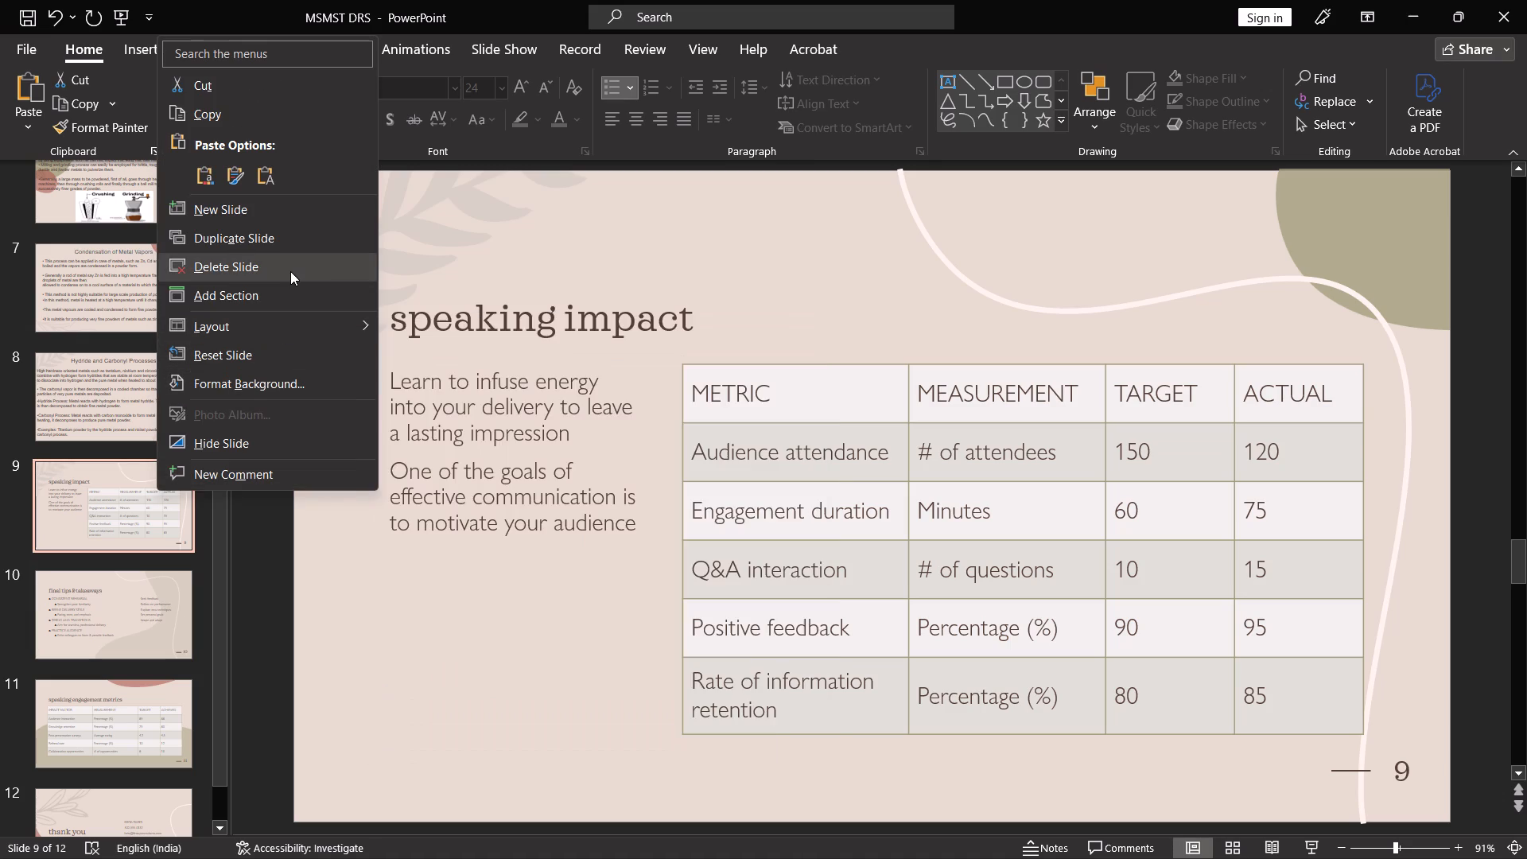
pyautogui.click(290, 271)
# Delete the leftover "final tips & takeaways" and "speaking engagement metrics" template slides.
pyautogui.scroll(-2, 135, 608)
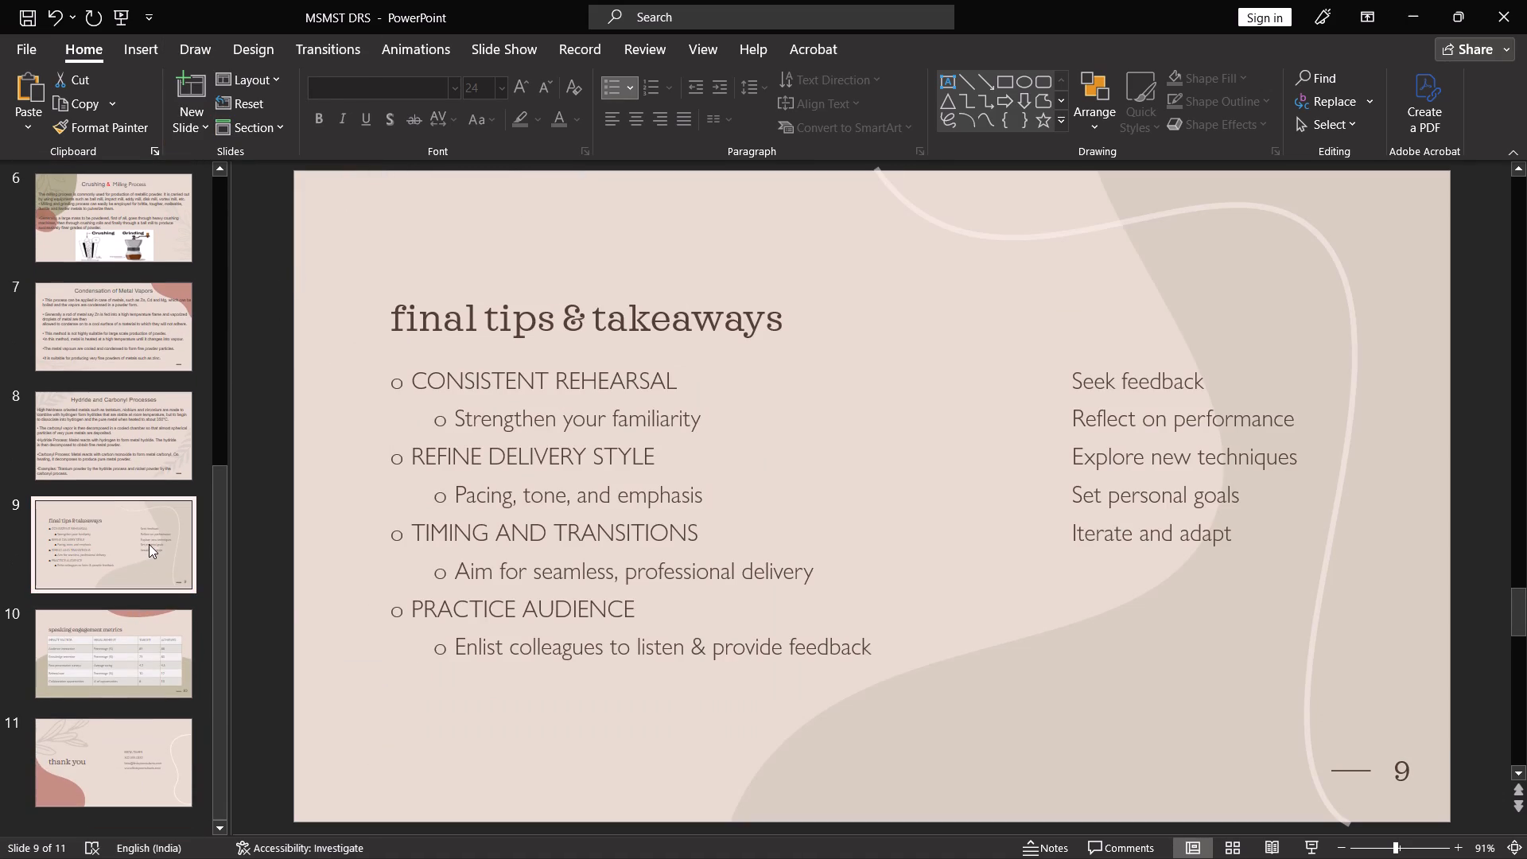
pyautogui.rightClick(149, 543)
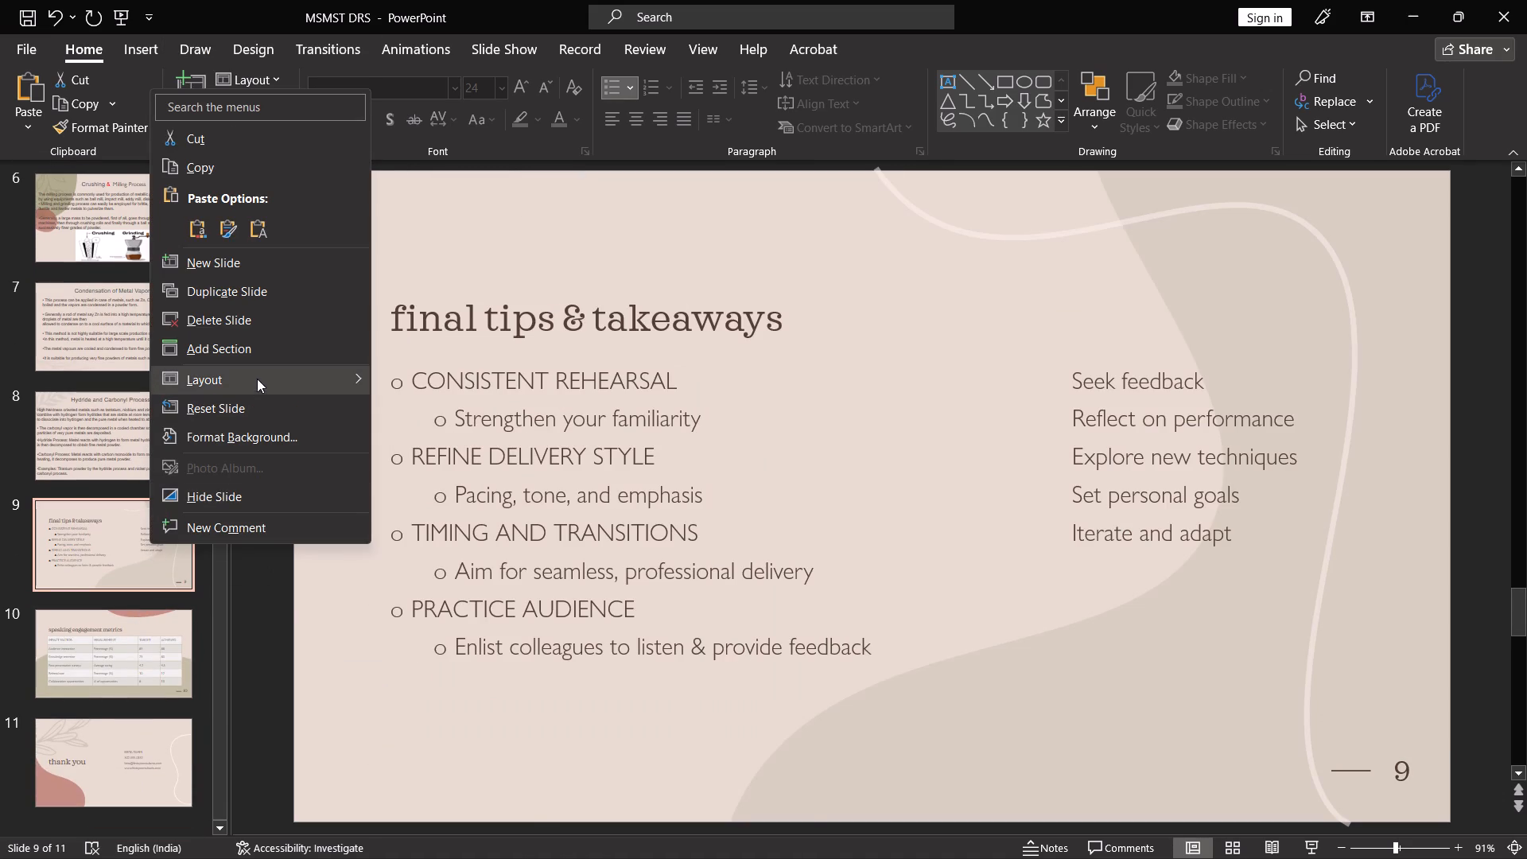
pyautogui.click(279, 317)
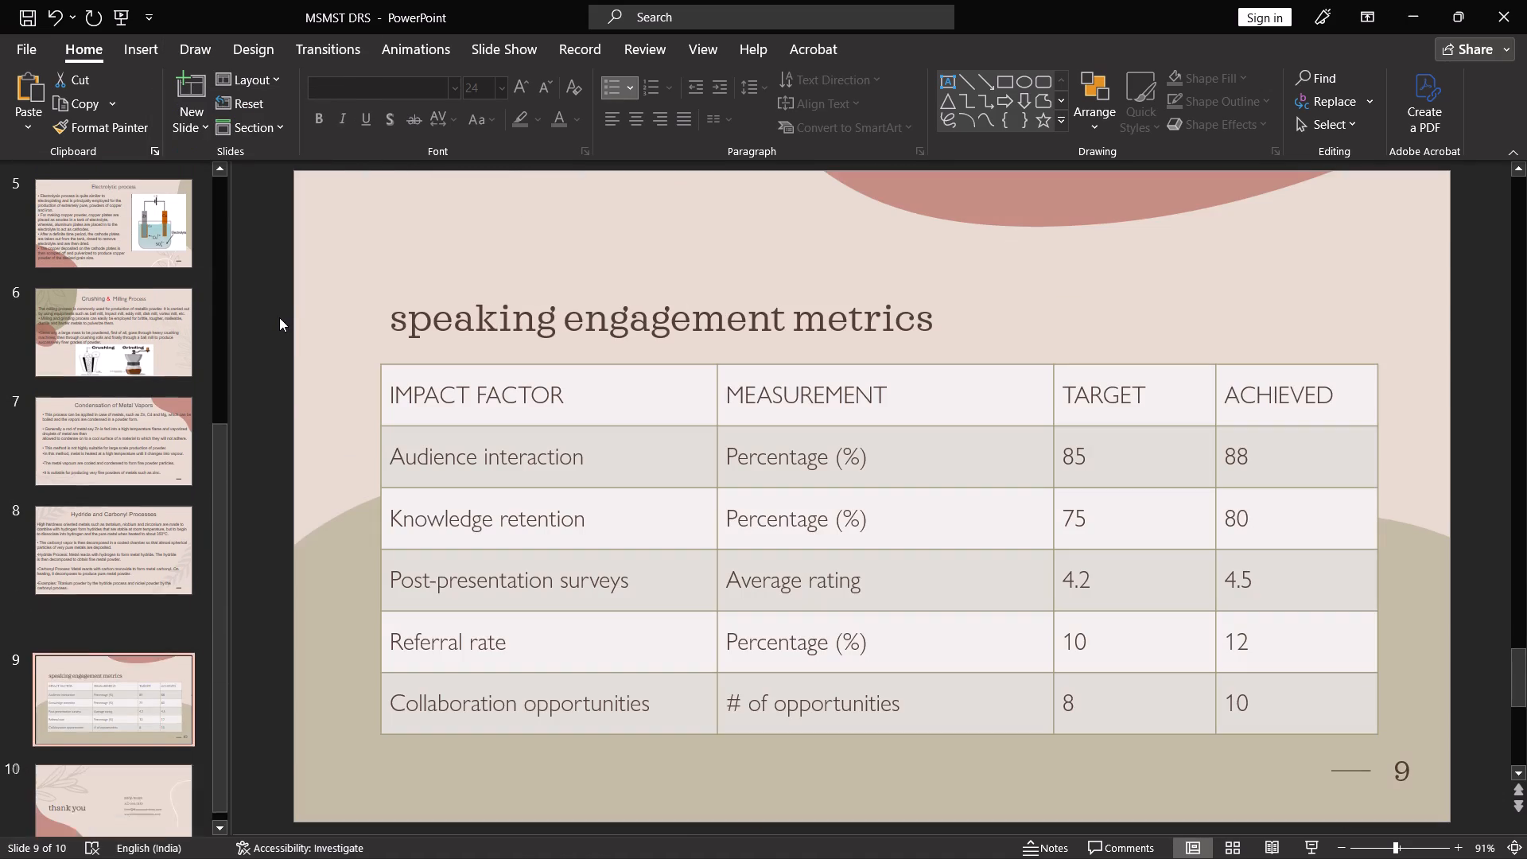
pyautogui.rightClick(122, 636)
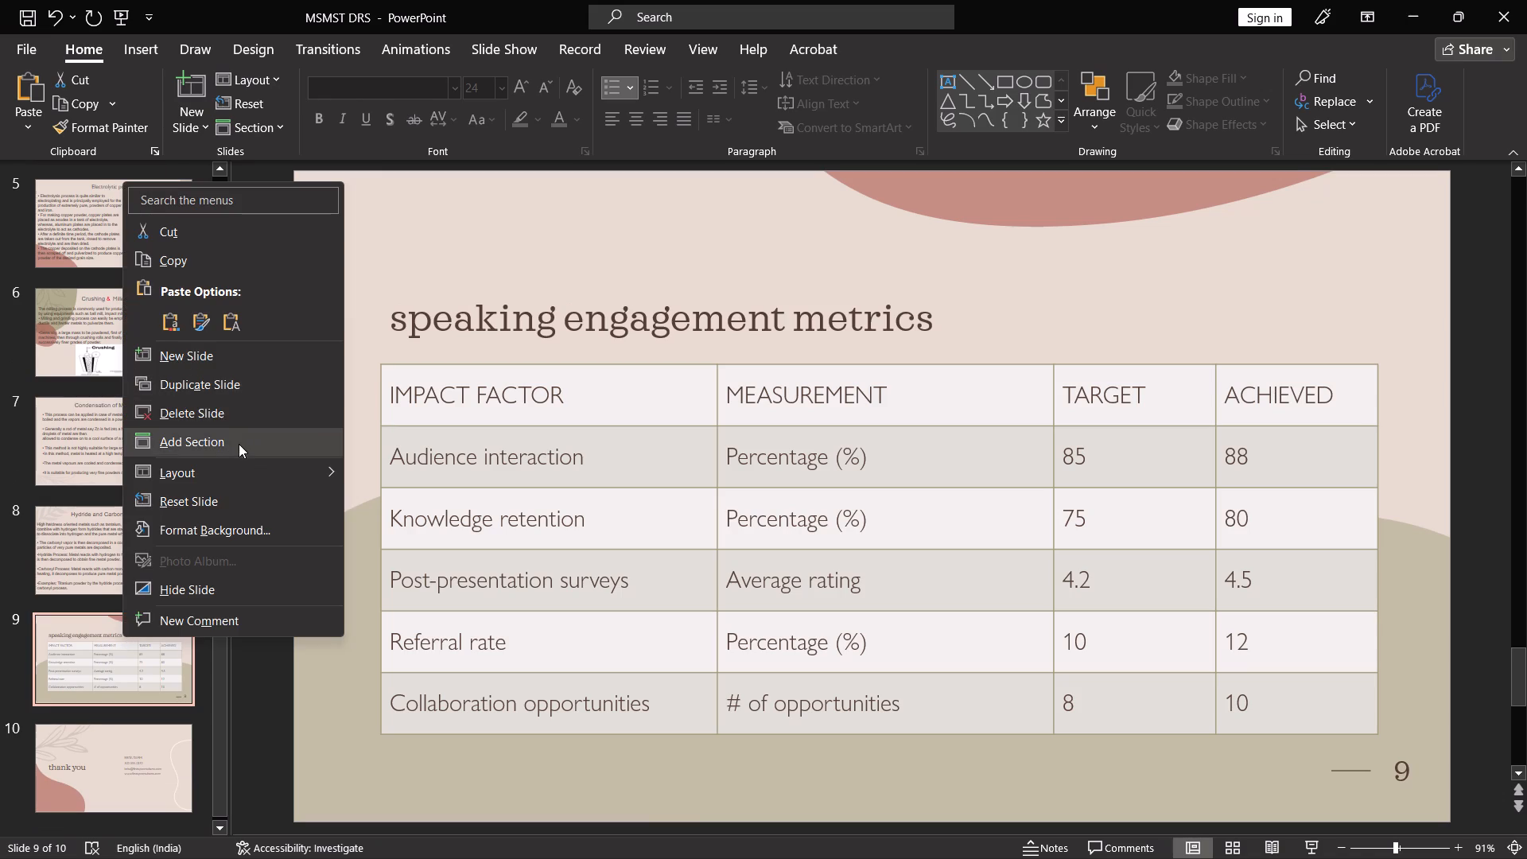
pyautogui.click(247, 422)
# Delete all the placeholder contact details from the text box on the closing thank you slide.
pyautogui.click(163, 670)
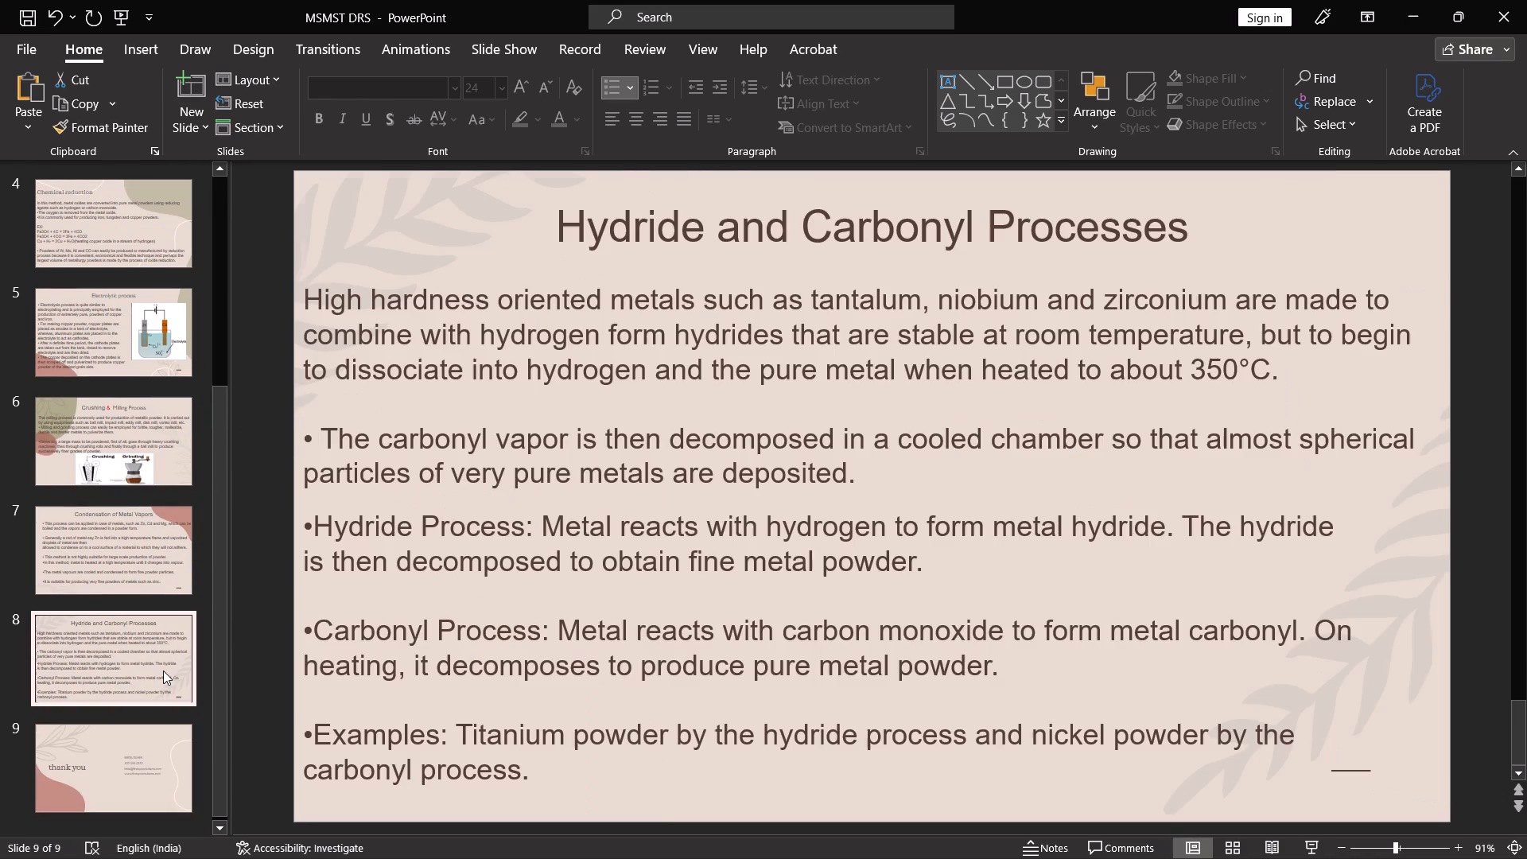
pyautogui.click(164, 607)
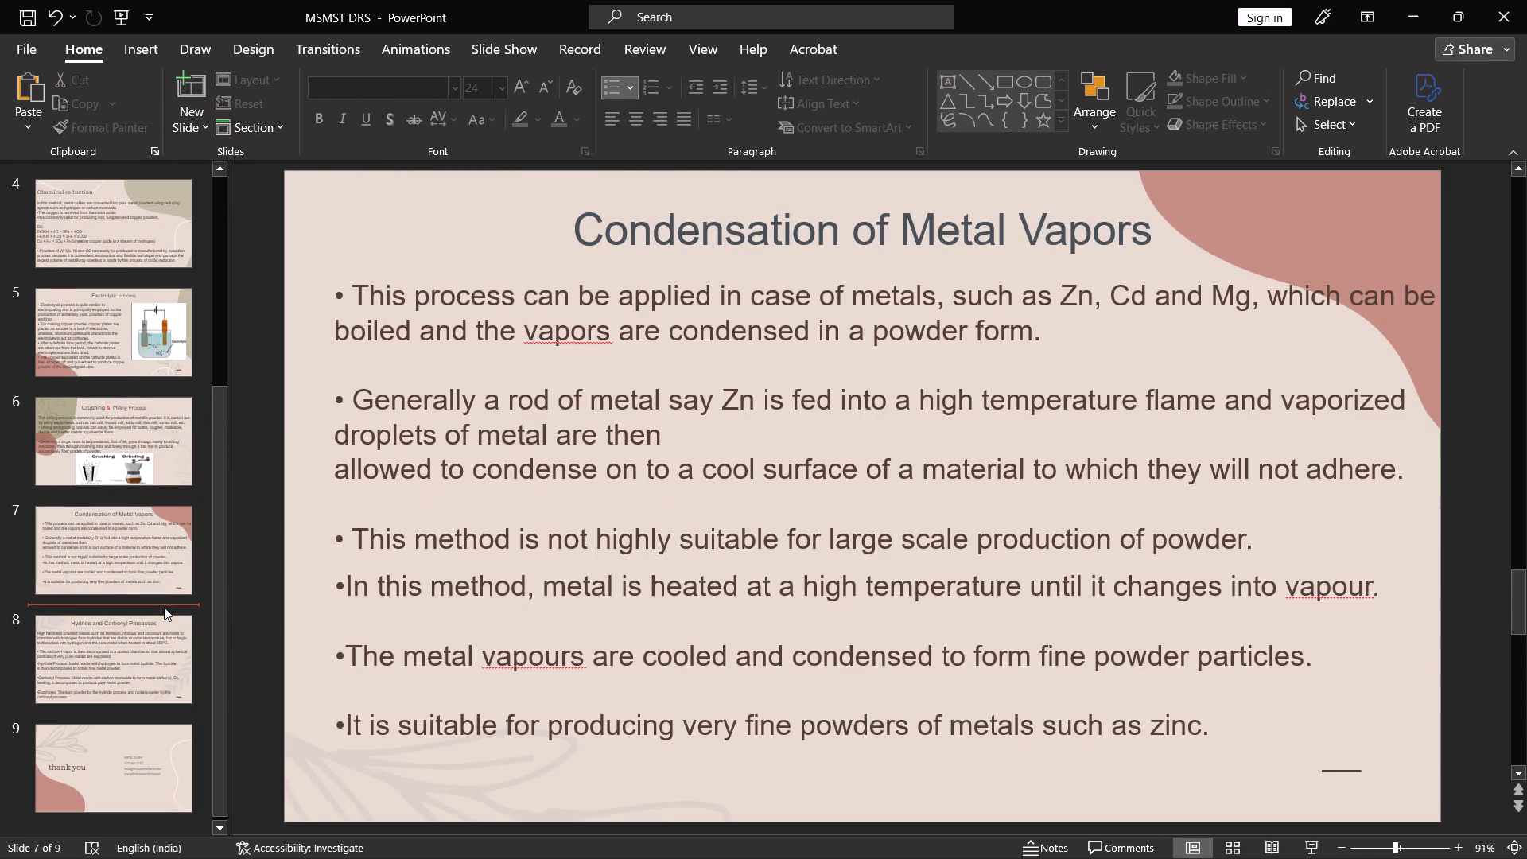
pyautogui.click(122, 725)
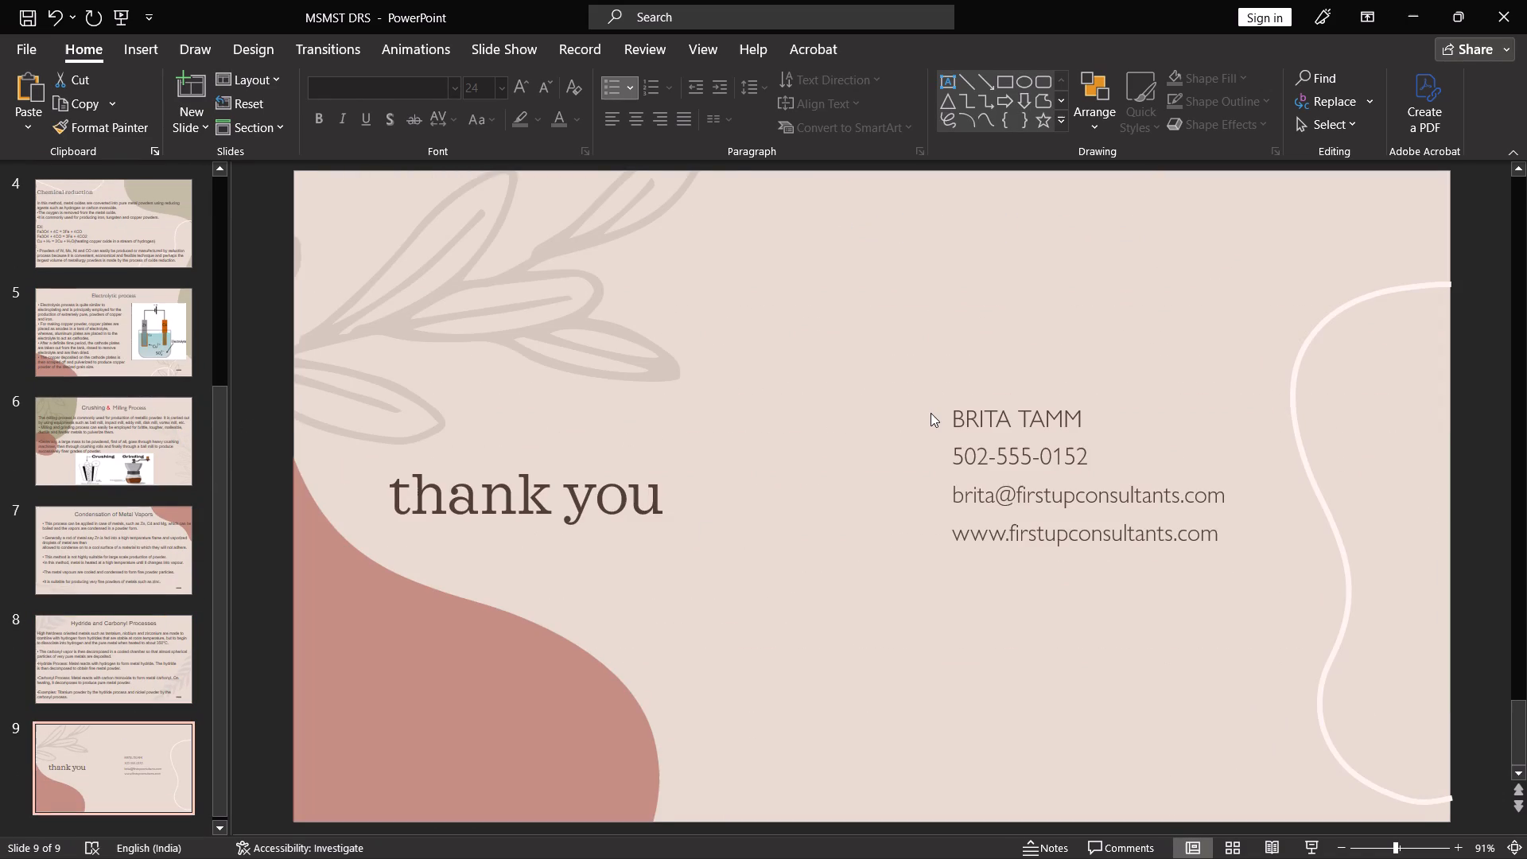
pyautogui.click(931, 413)
pyautogui.moveTo(931, 413); pyautogui.dragTo(1248, 558)
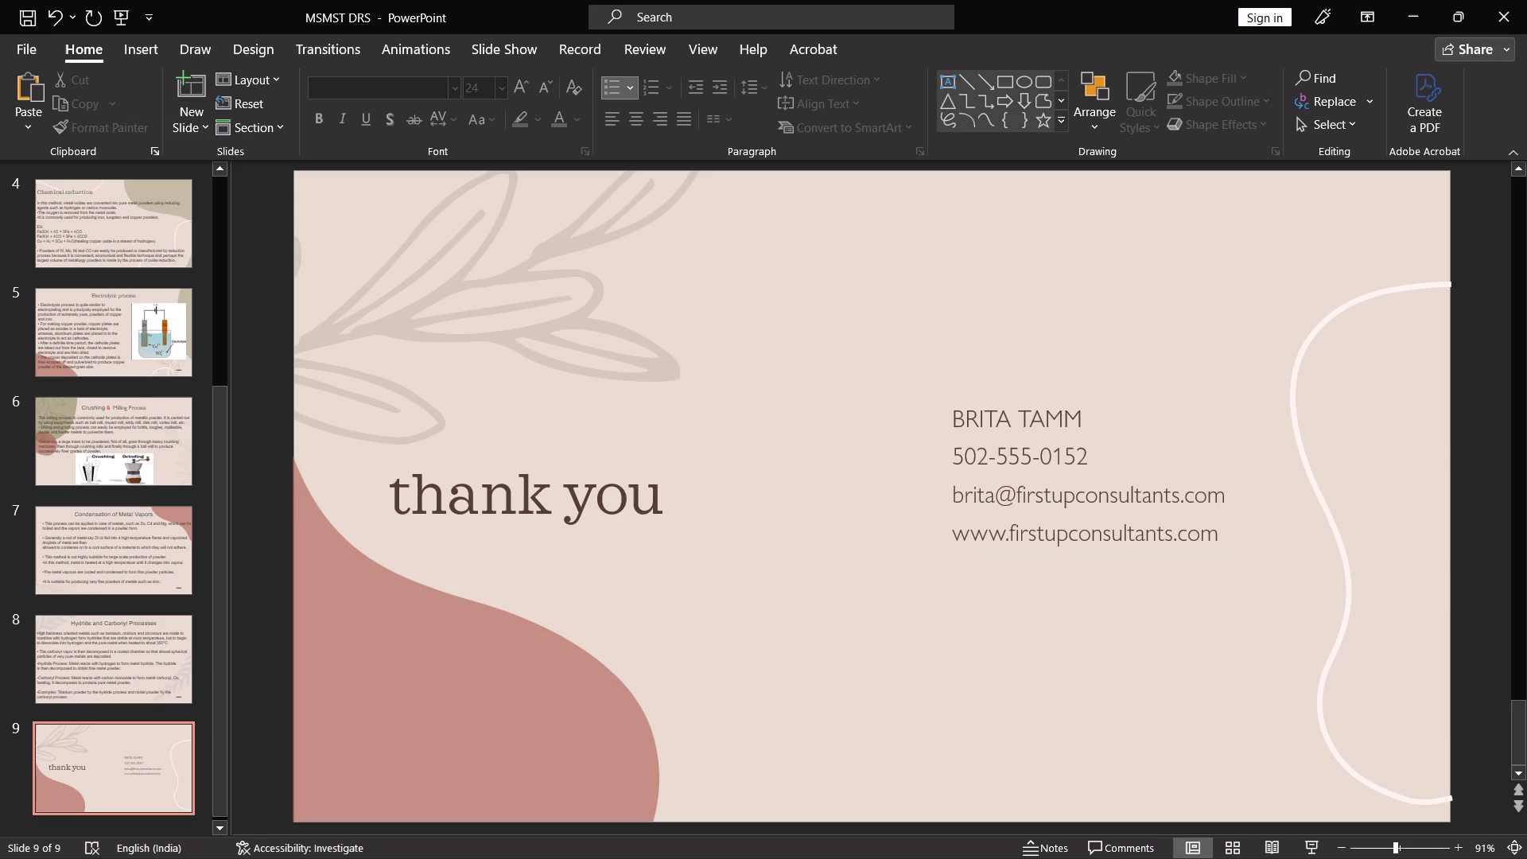
pyautogui.doubleClick(1038, 468)
pyautogui.click(1228, 558)
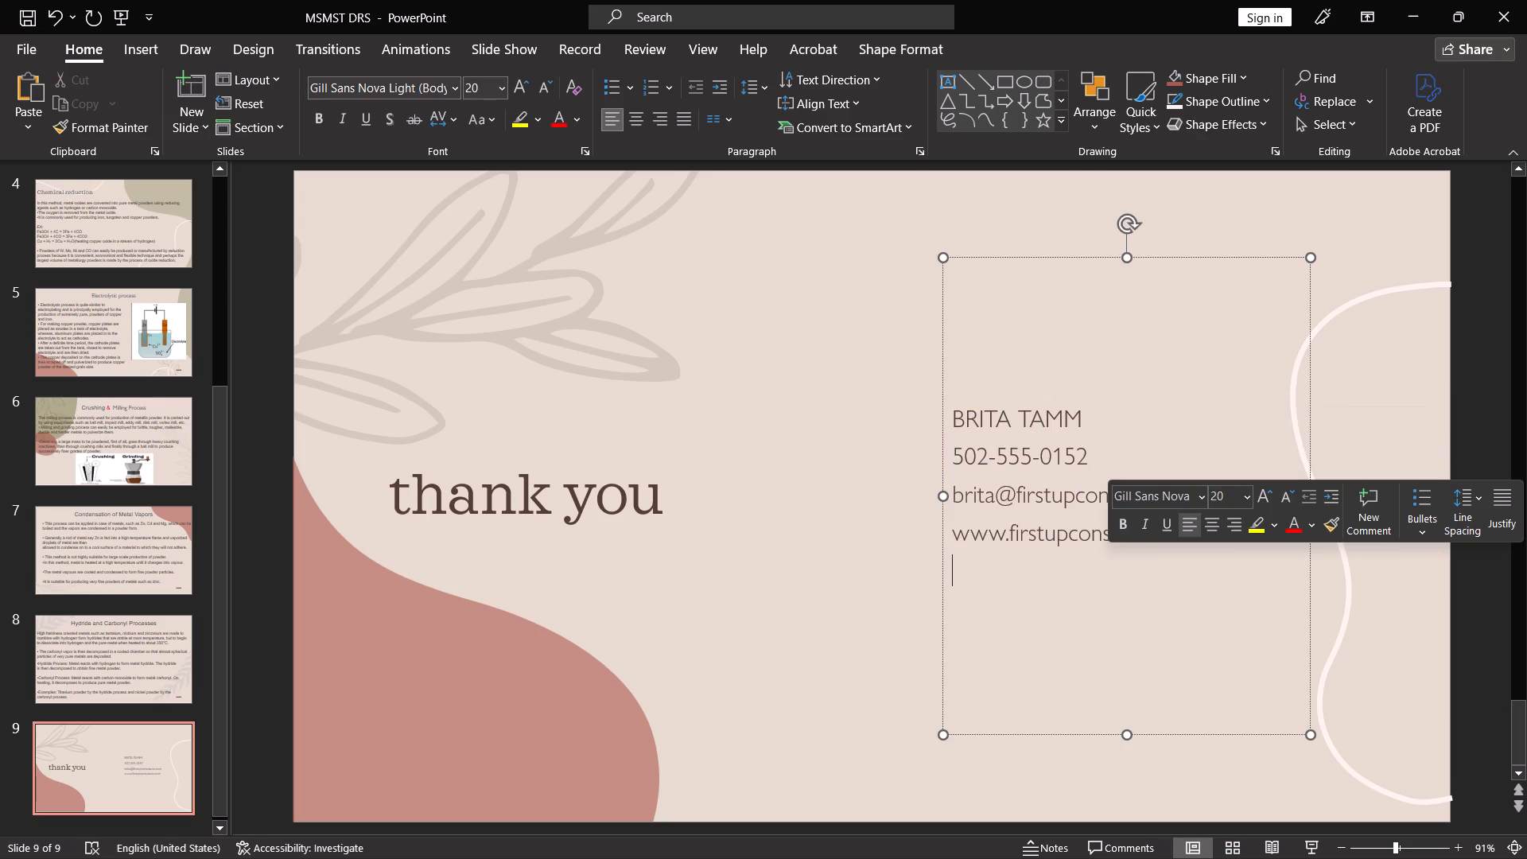
pyautogui.click(1216, 585)
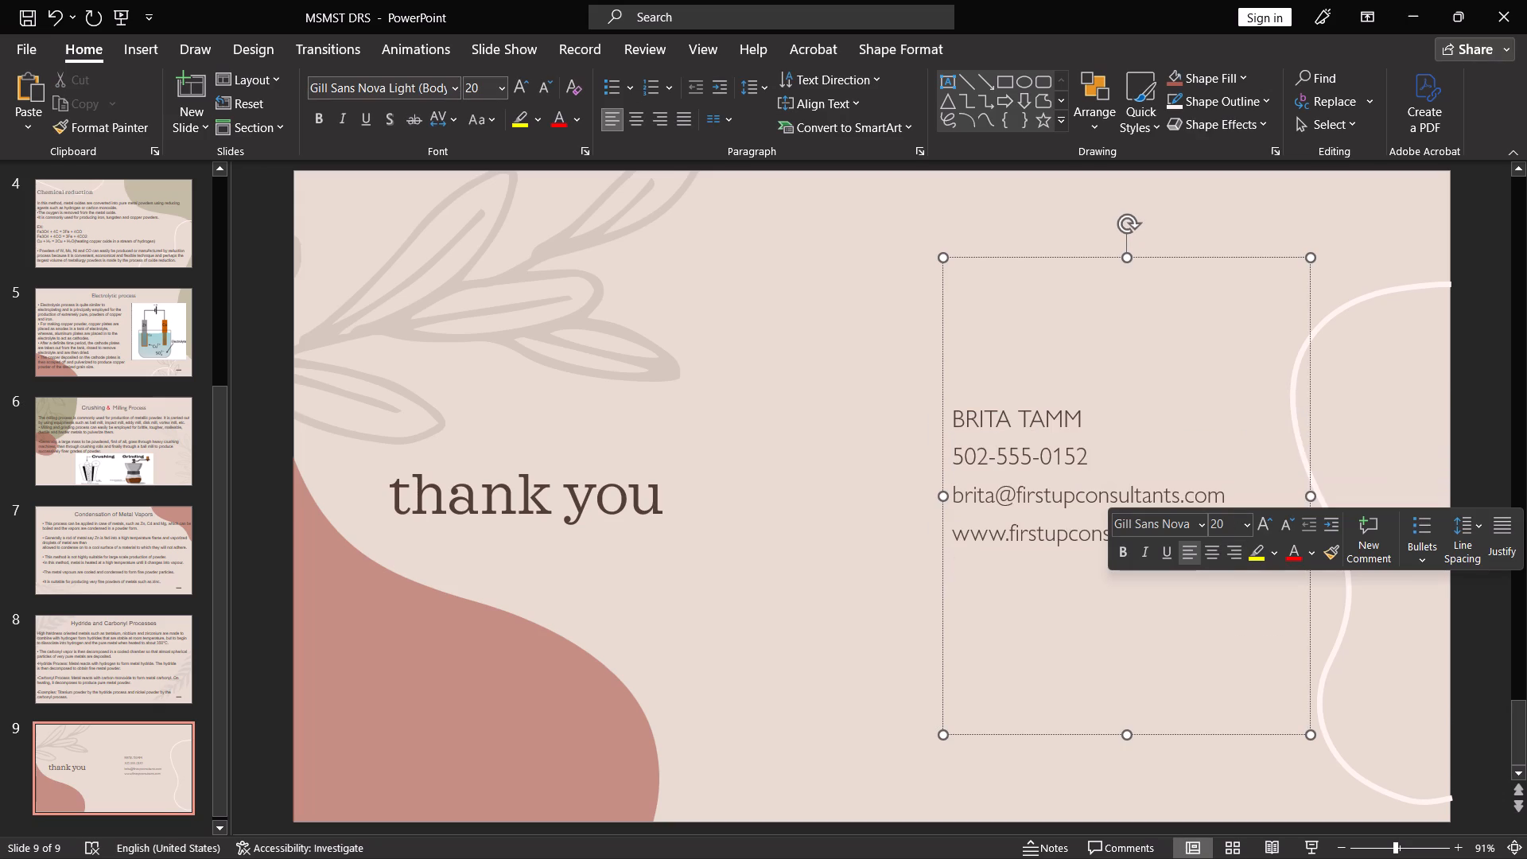
pyautogui.click(1238, 505)
pyautogui.click(1231, 520)
pyautogui.press('BackSpace')
pyautogui.press('BackSpace')
pyautogui.press('BackSpace')
pyautogui.press('BackSpace')
pyautogui.press('BackSpace')
pyautogui.press('BackSpace')
pyautogui.press('BackSpace')
pyautogui.press('BackSpace')
pyautogui.press('BackSpace')
pyautogui.press('BackSpace')
pyautogui.press('BackSpace')
pyautogui.press('BackSpace')
pyautogui.press('BackSpace')
pyautogui.press('BackSpace')
pyautogui.press('BackSpace')
pyautogui.press('BackSpace')
pyautogui.press('BackSpace')
pyautogui.press('BackSpace')
pyautogui.press('BackSpace')
pyautogui.press('BackSpace')
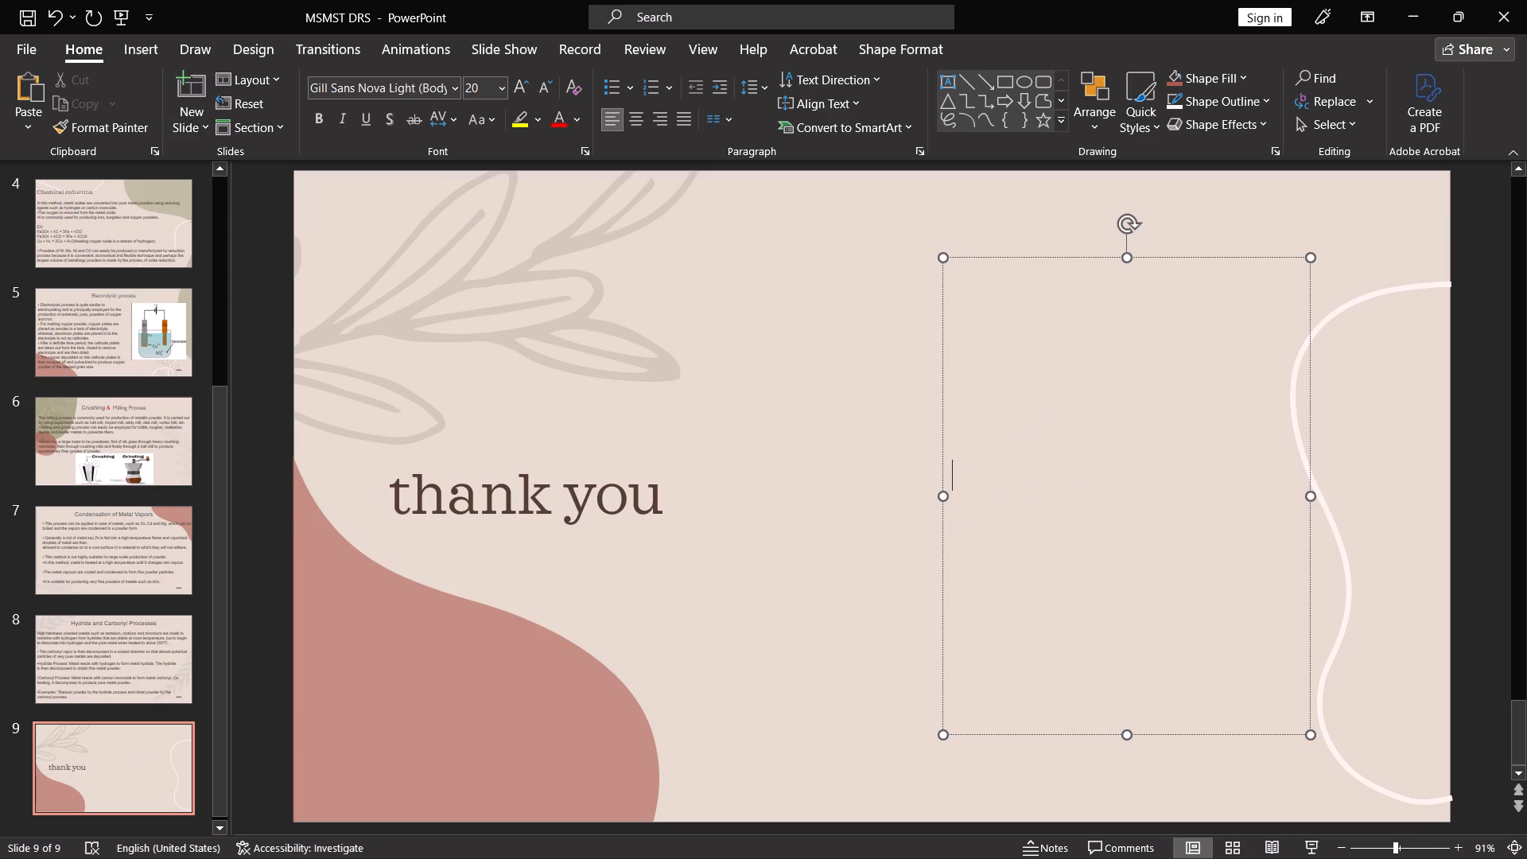
pyautogui.moveTo(1231, 520); pyautogui.dragTo(1151, 489)
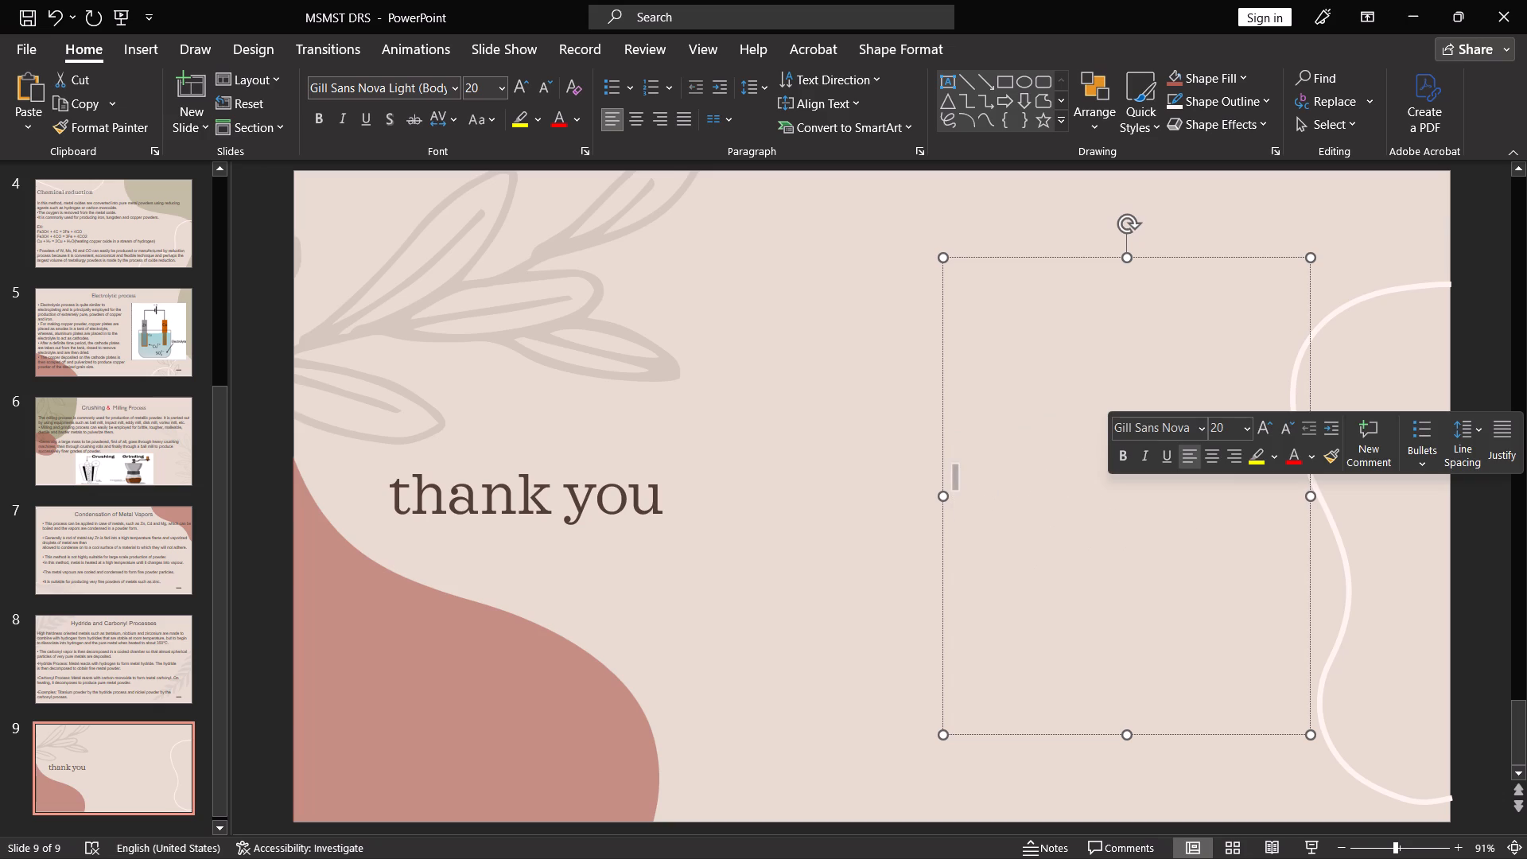
# Widen the thank you title box rightward into the emptied contact area and center its text.
pyautogui.click(800, 437)
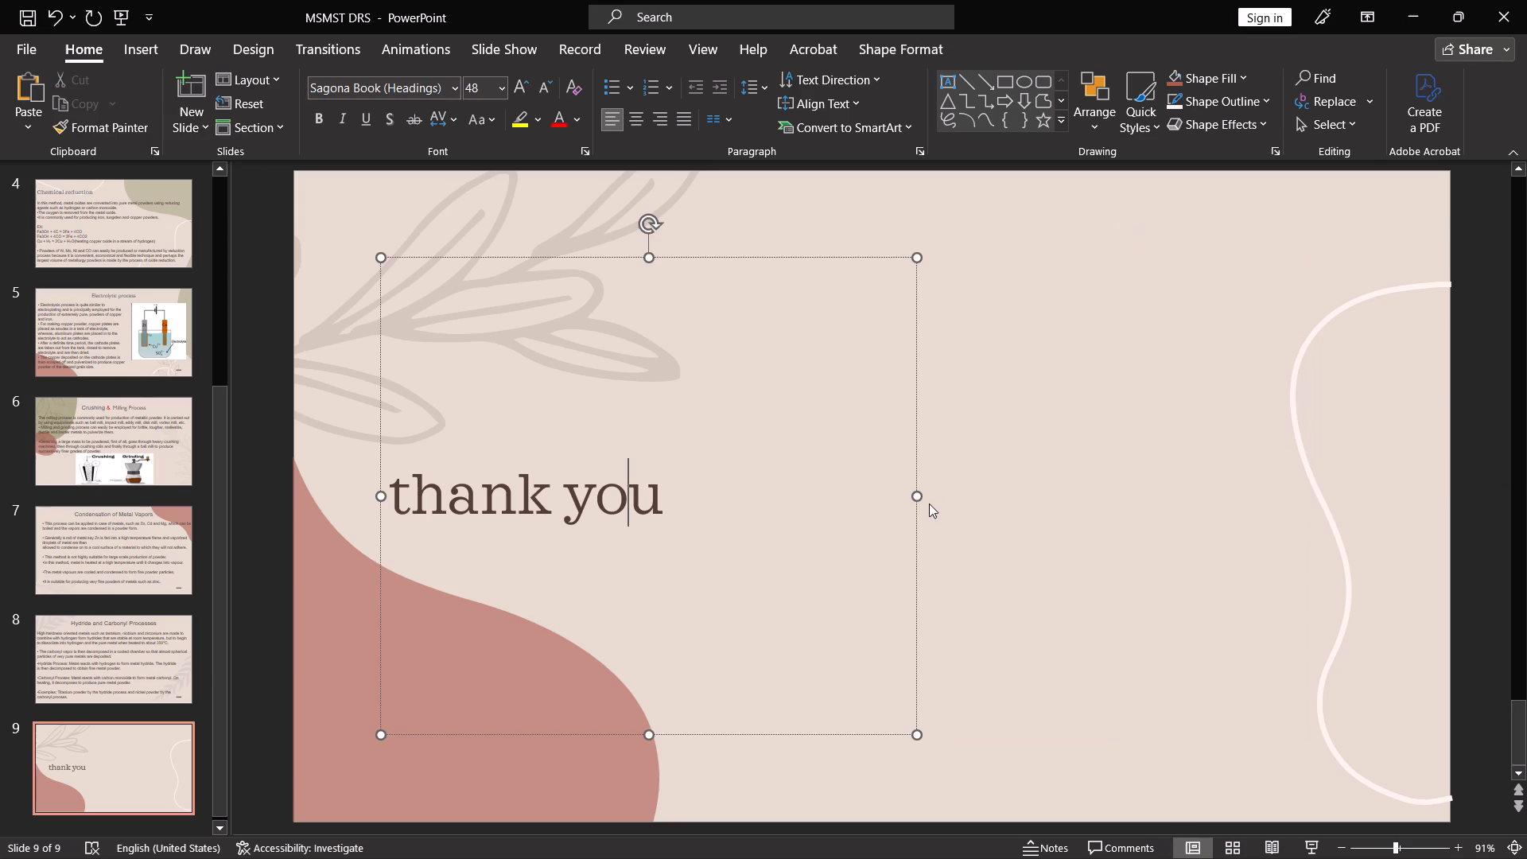
pyautogui.moveTo(916, 497); pyautogui.dragTo(1151, 496)
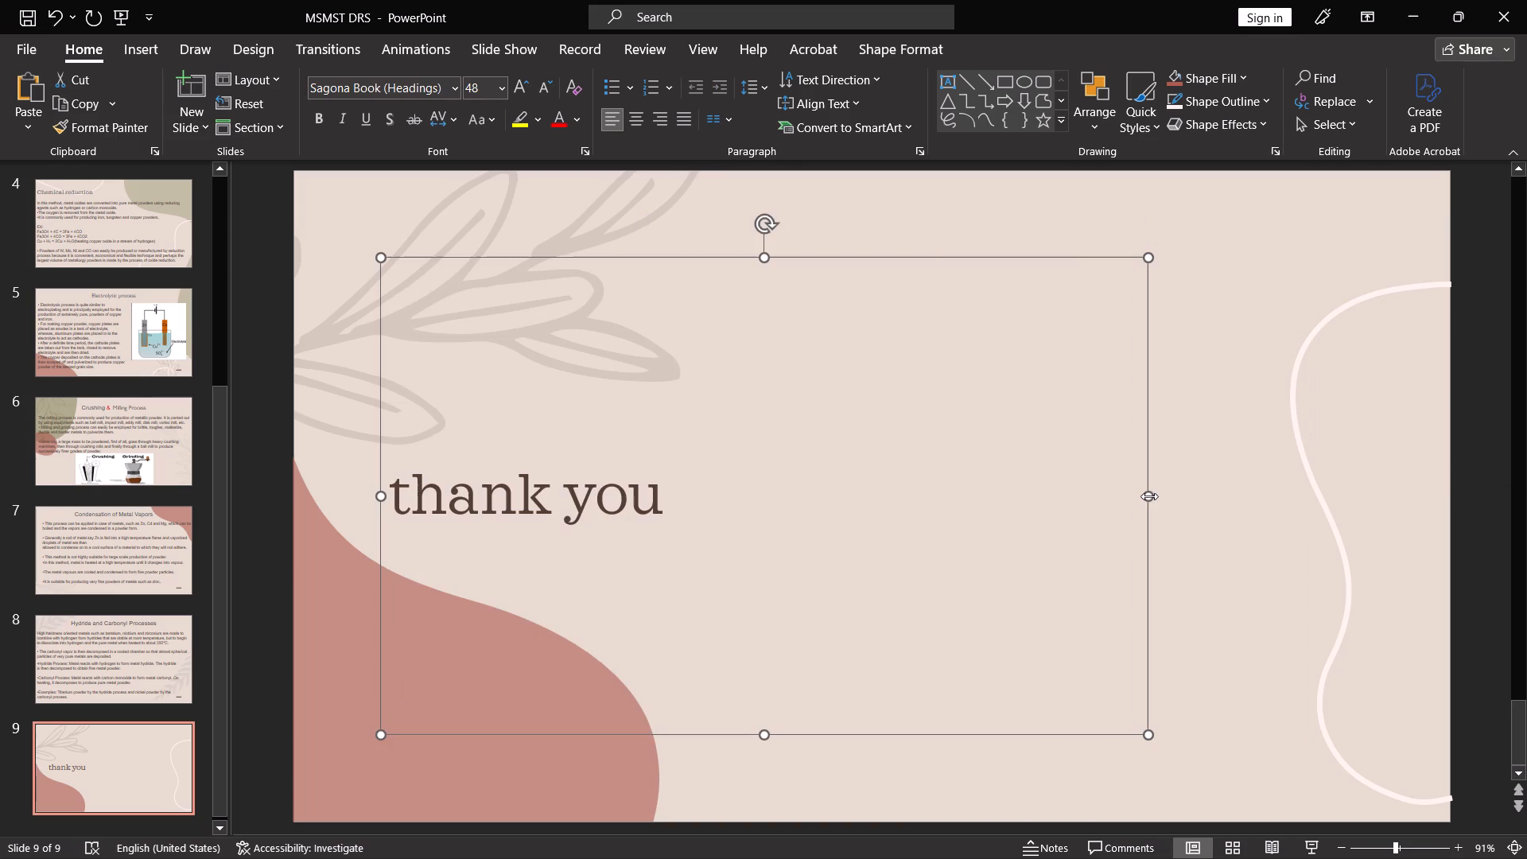
pyautogui.click(636, 124)
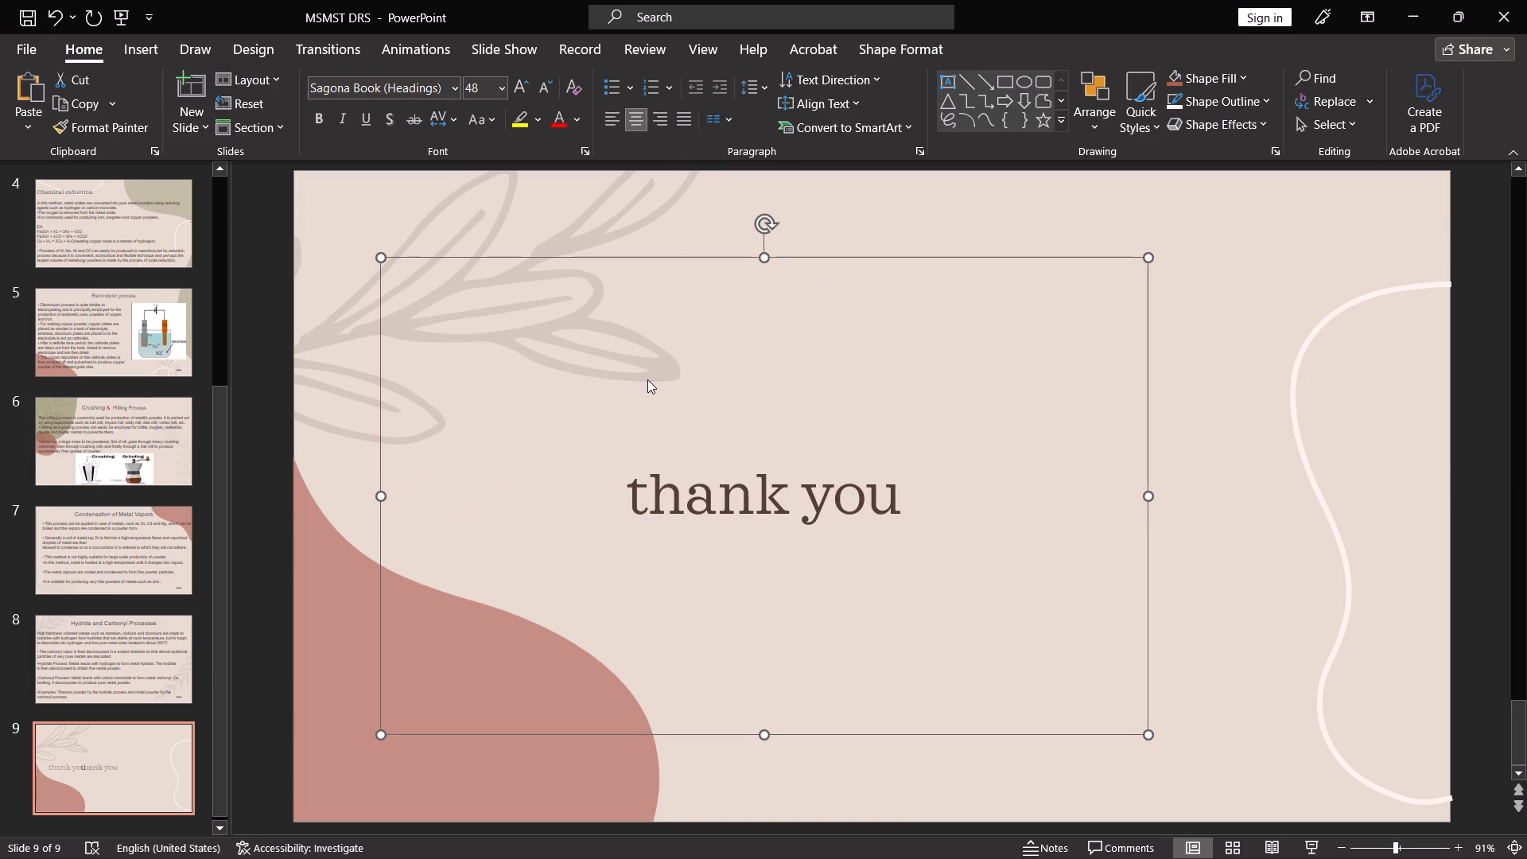
# Capitalize both words of the closing slide's title so it reads "Thank You".
pyautogui.click(667, 509)
pyautogui.press('Left')
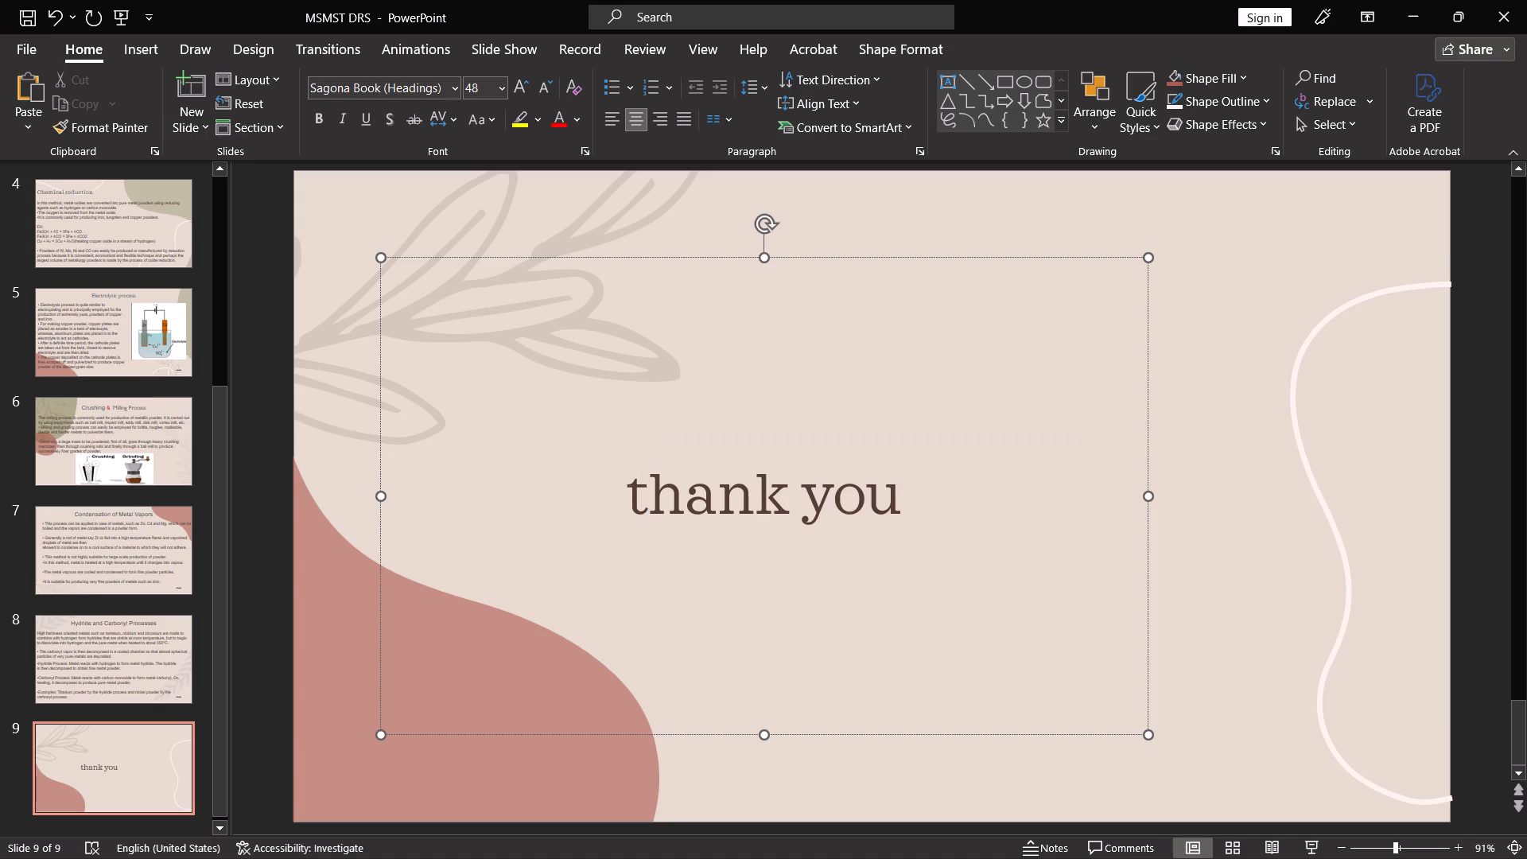
pyautogui.press('BackSpace')
pyautogui.press('t')
pyautogui.press('Right')
pyautogui.press('Right')
pyautogui.press('Right')
pyautogui.press('Right')
pyautogui.press('Right')
pyautogui.press('Right')
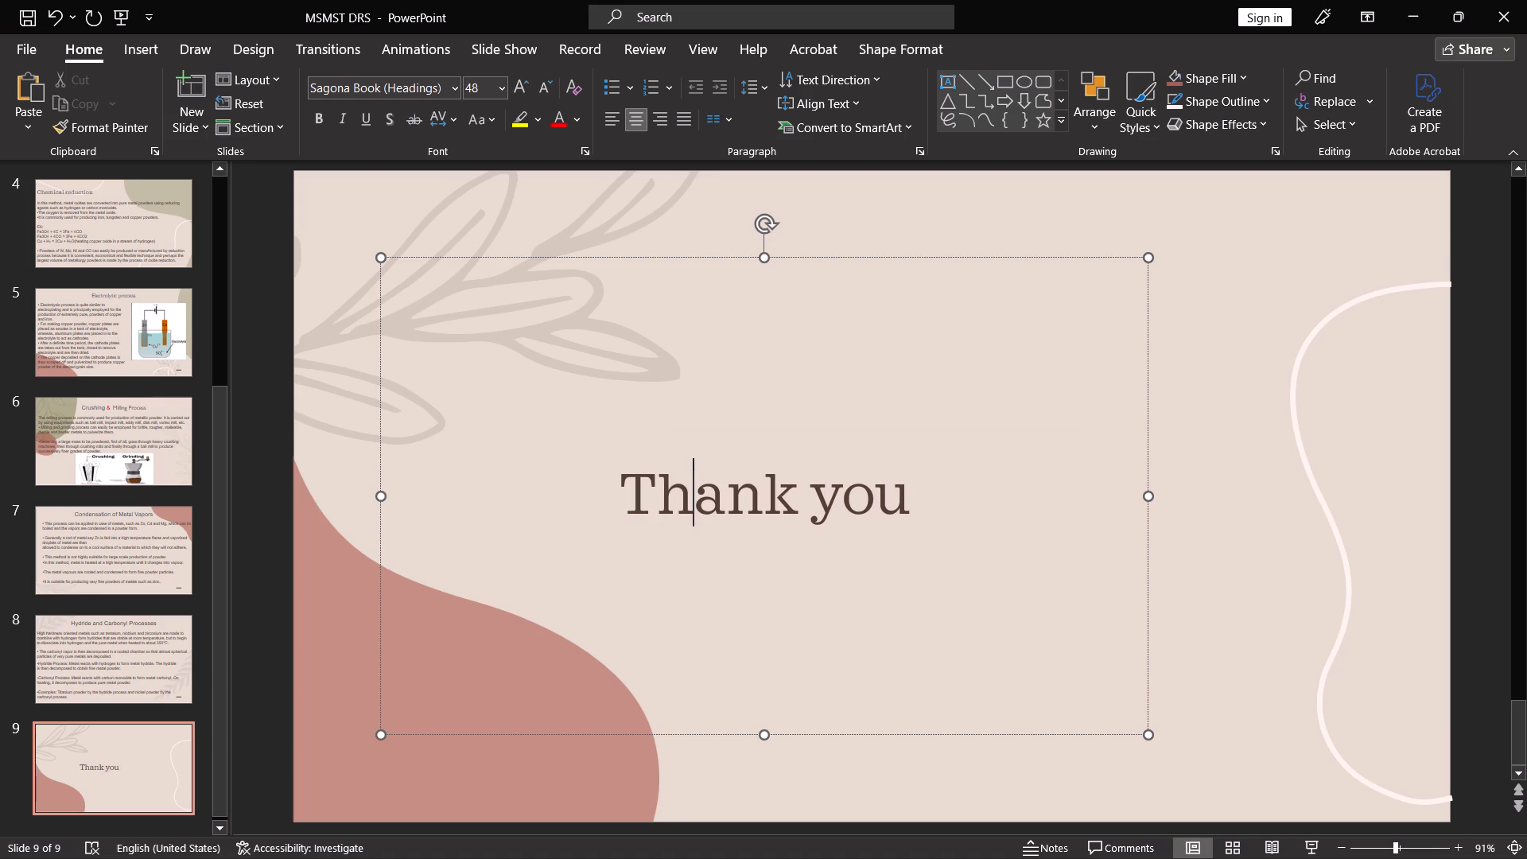
pyautogui.press('BackSpace')
pyautogui.press('y')
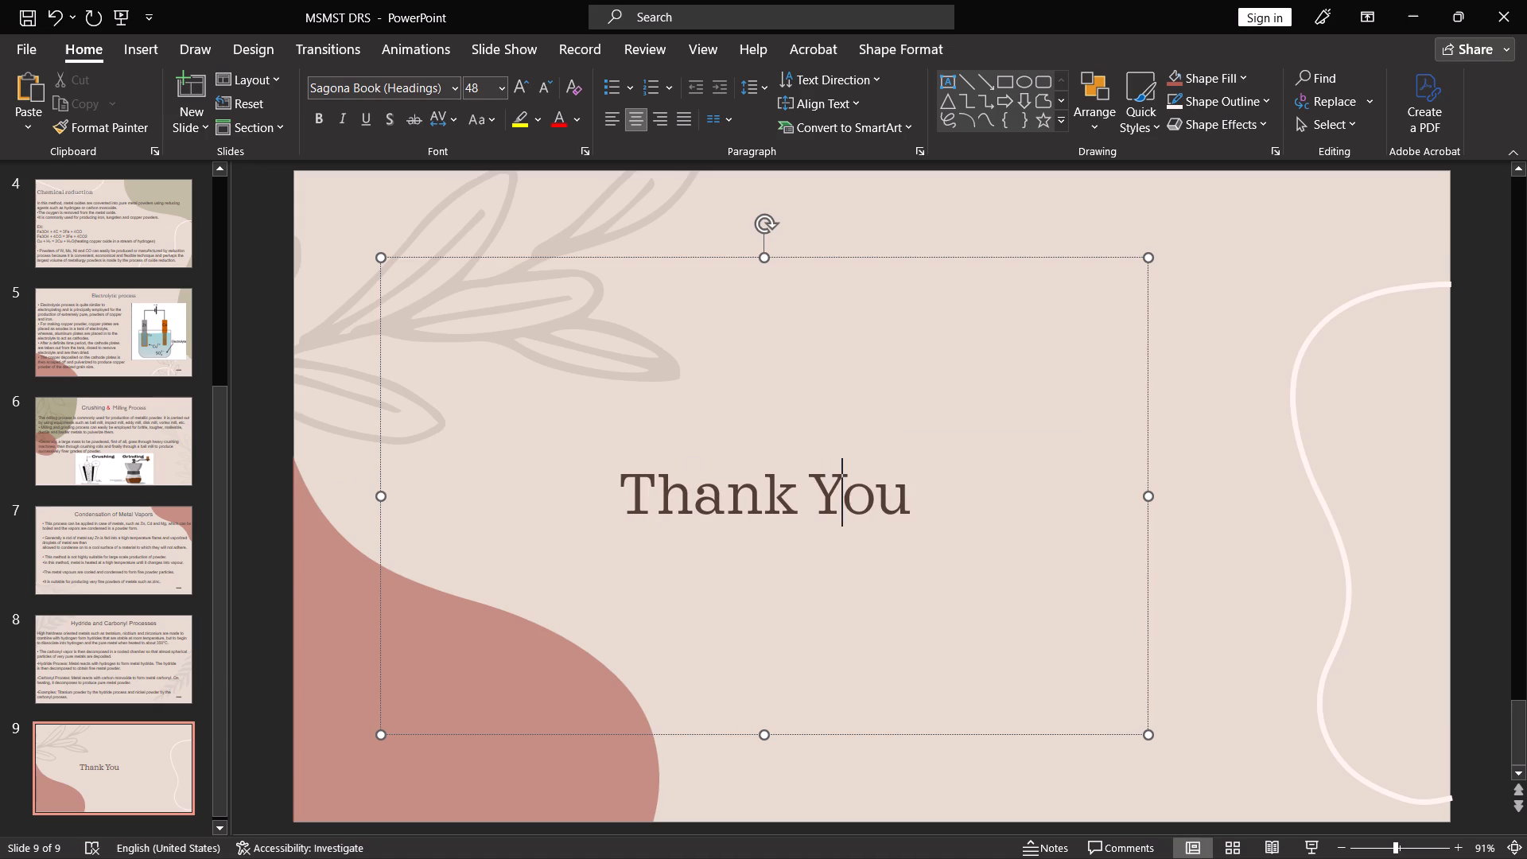
# Stretch the Thank You title box rightward until it meets the slide's right edge.
pyautogui.moveTo(1148, 499); pyautogui.dragTo(1437, 526)
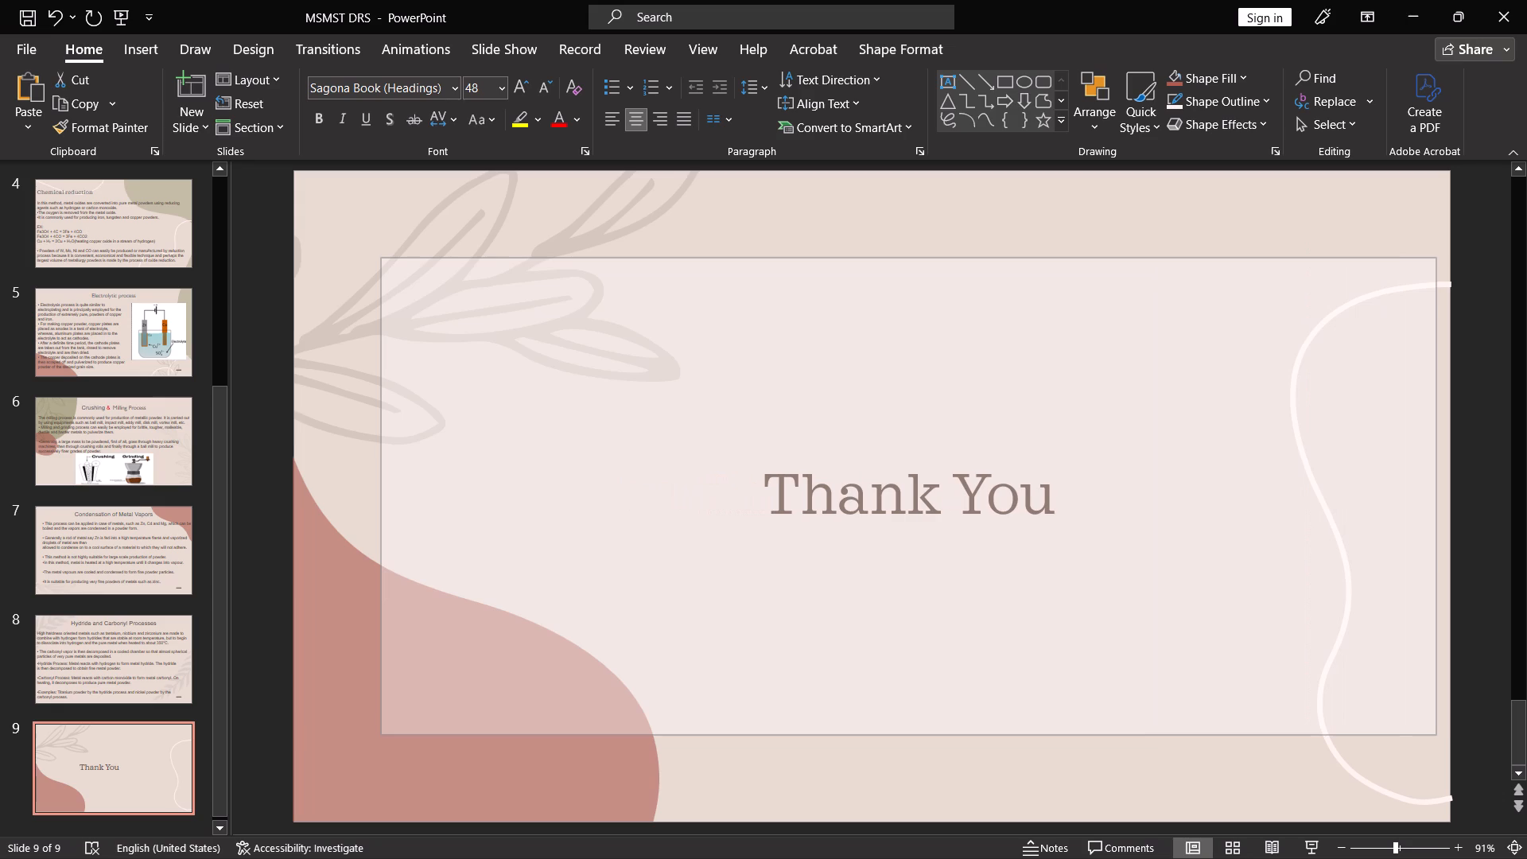
pyautogui.moveTo(1437, 526); pyautogui.dragTo(1449, 524)
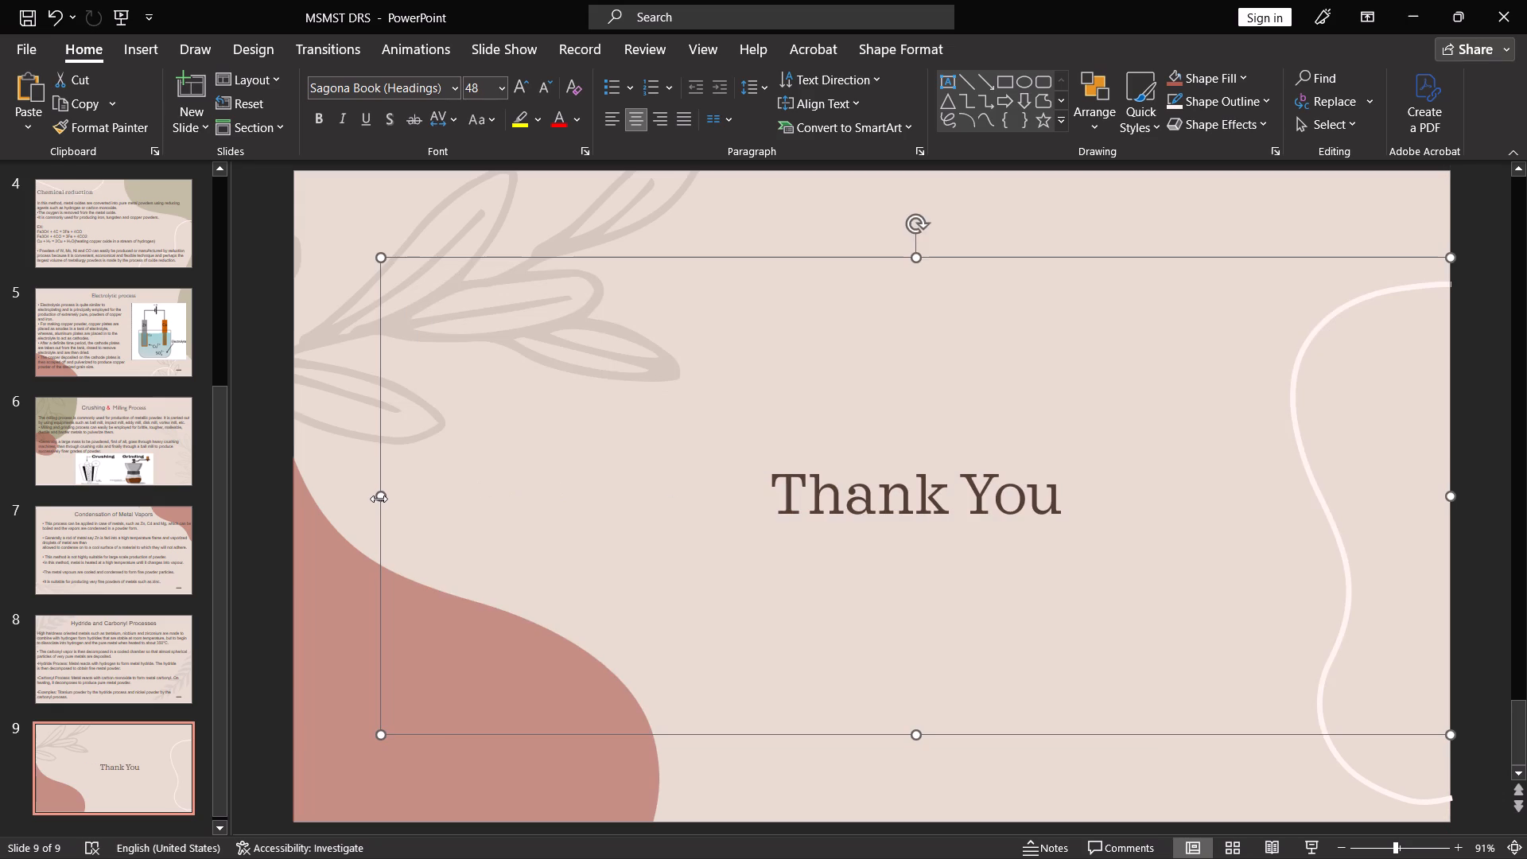
# Stretch the Thank You title box to the slide's left, bottom and top edges so it covers the whole closing slide.
pyautogui.moveTo(379, 499); pyautogui.dragTo(293, 498)
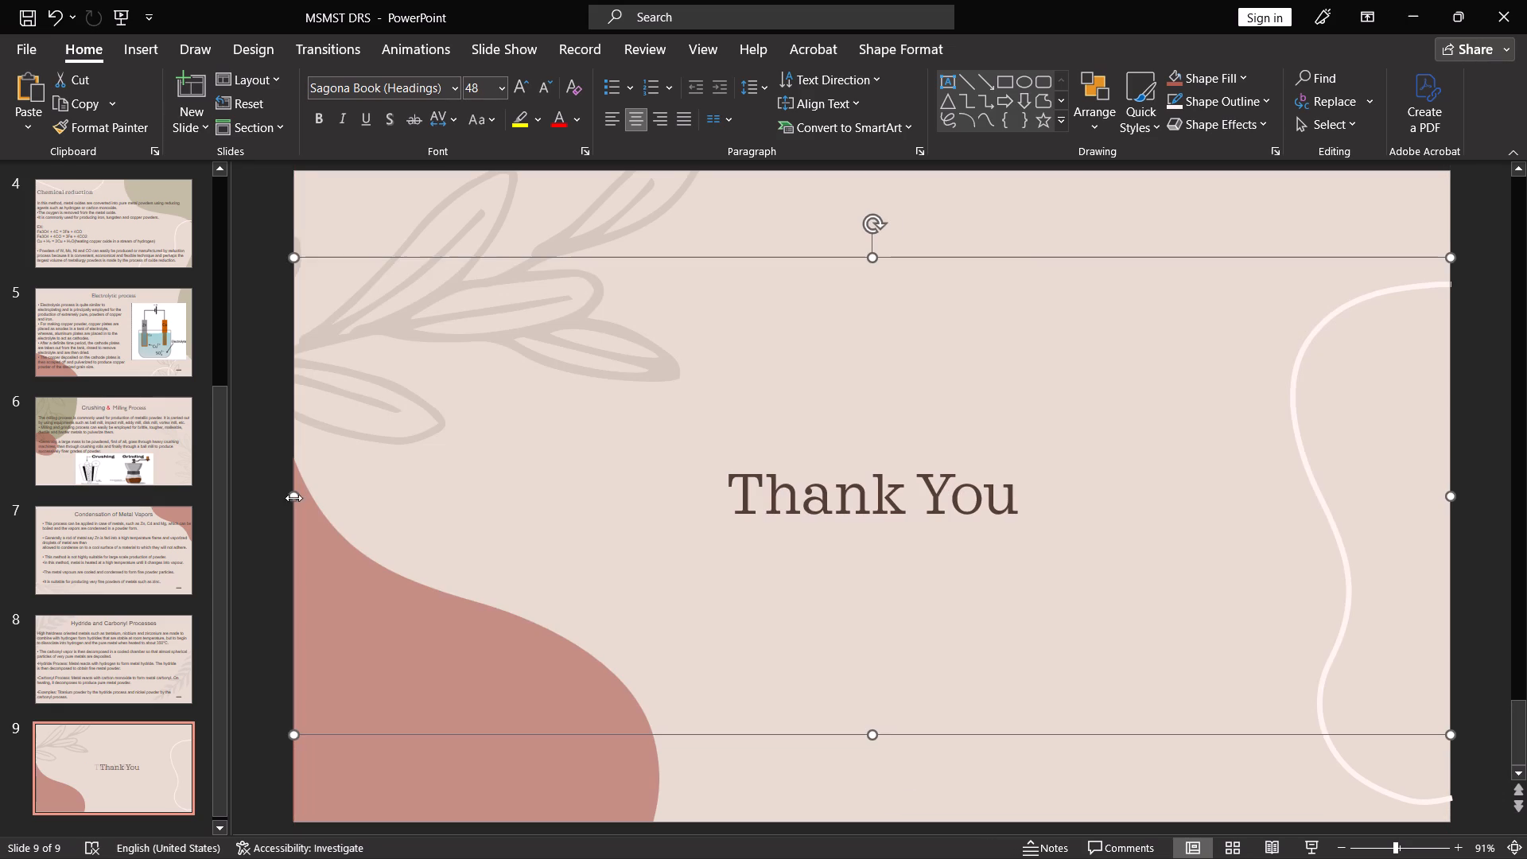
pyautogui.moveTo(873, 736); pyautogui.dragTo(880, 810)
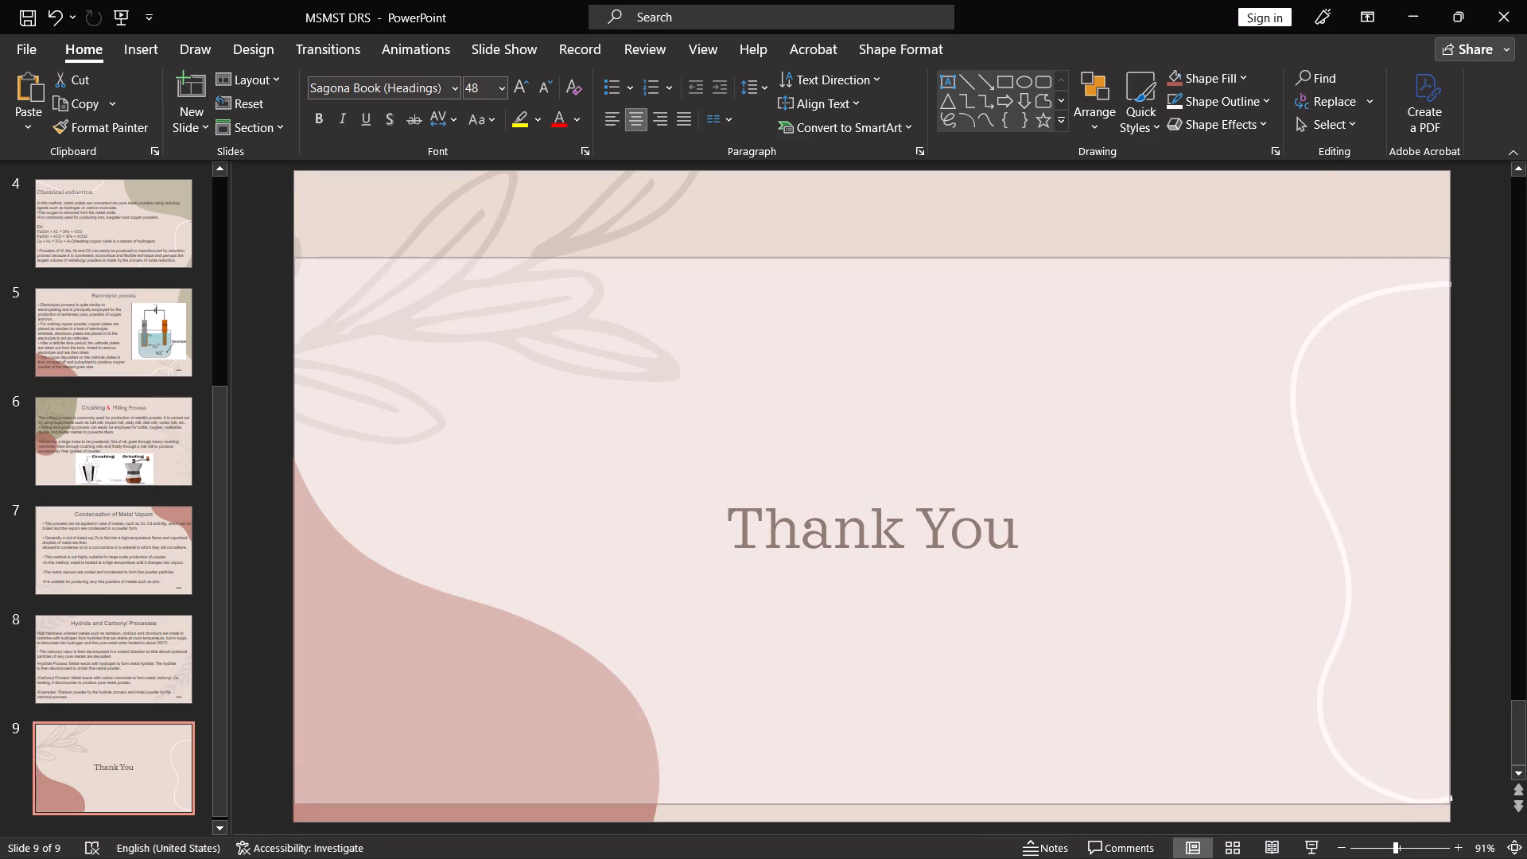
pyautogui.moveTo(880, 810); pyautogui.dragTo(880, 825)
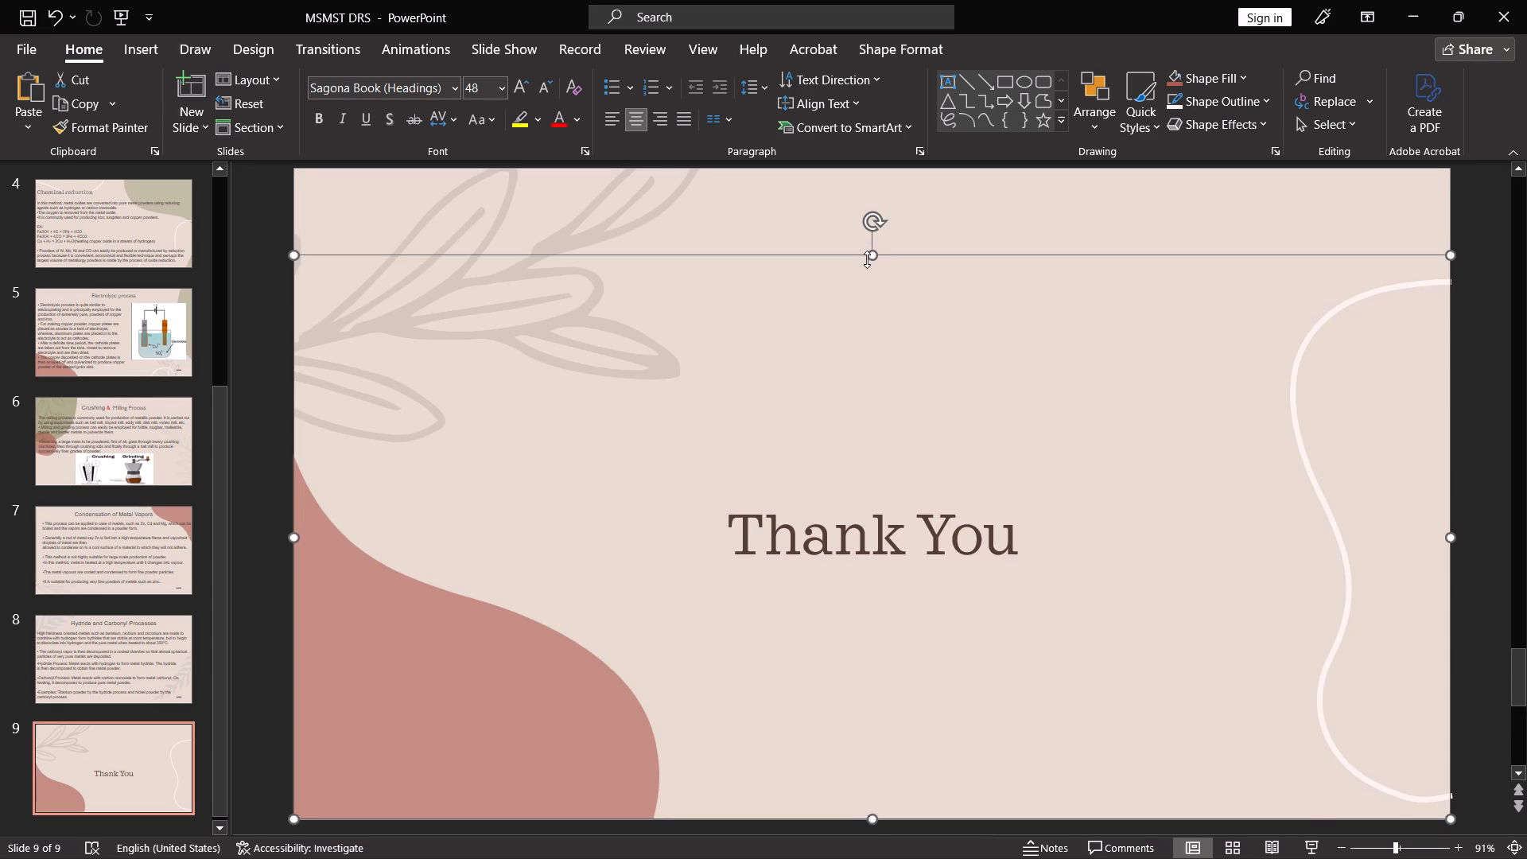
pyautogui.moveTo(868, 259); pyautogui.dragTo(864, 168)
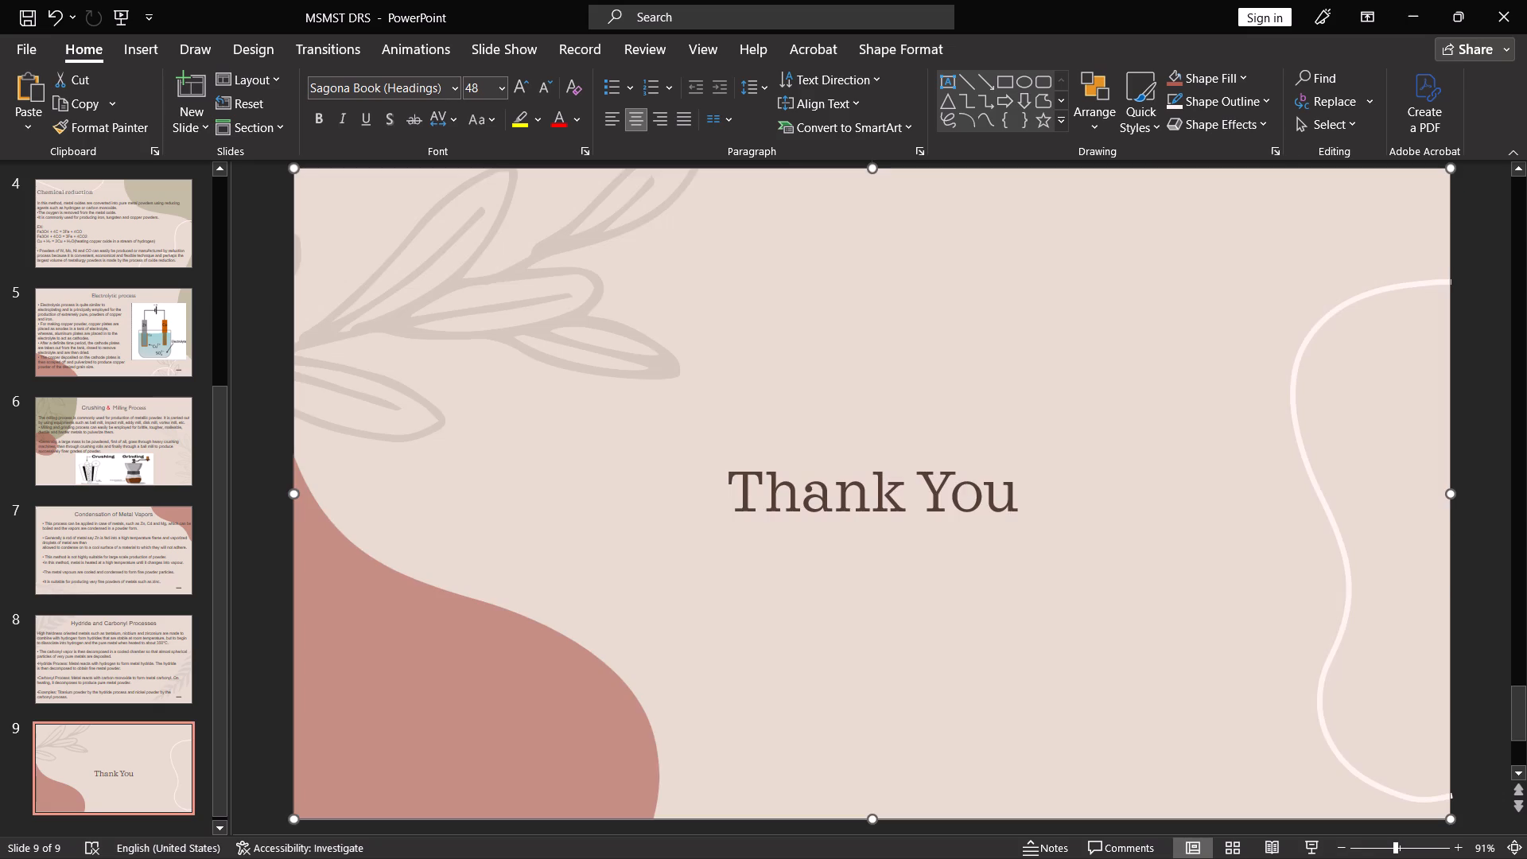
pyautogui.click(850, 409)
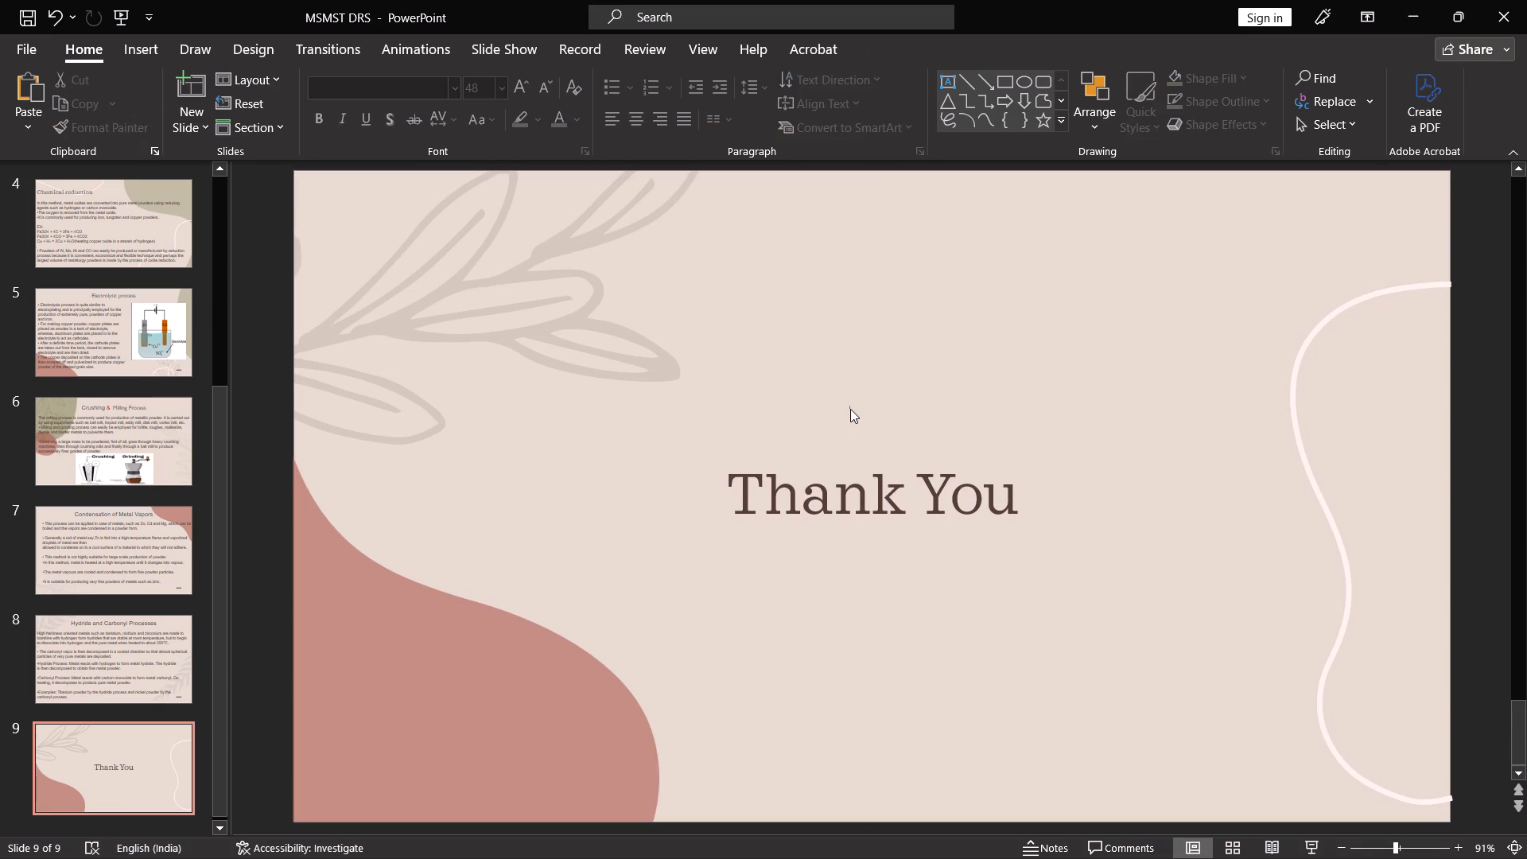
# Go back to the opening Powder Metallurgy title slide and look over its layout.
pyautogui.scroll(6, 93, 528)
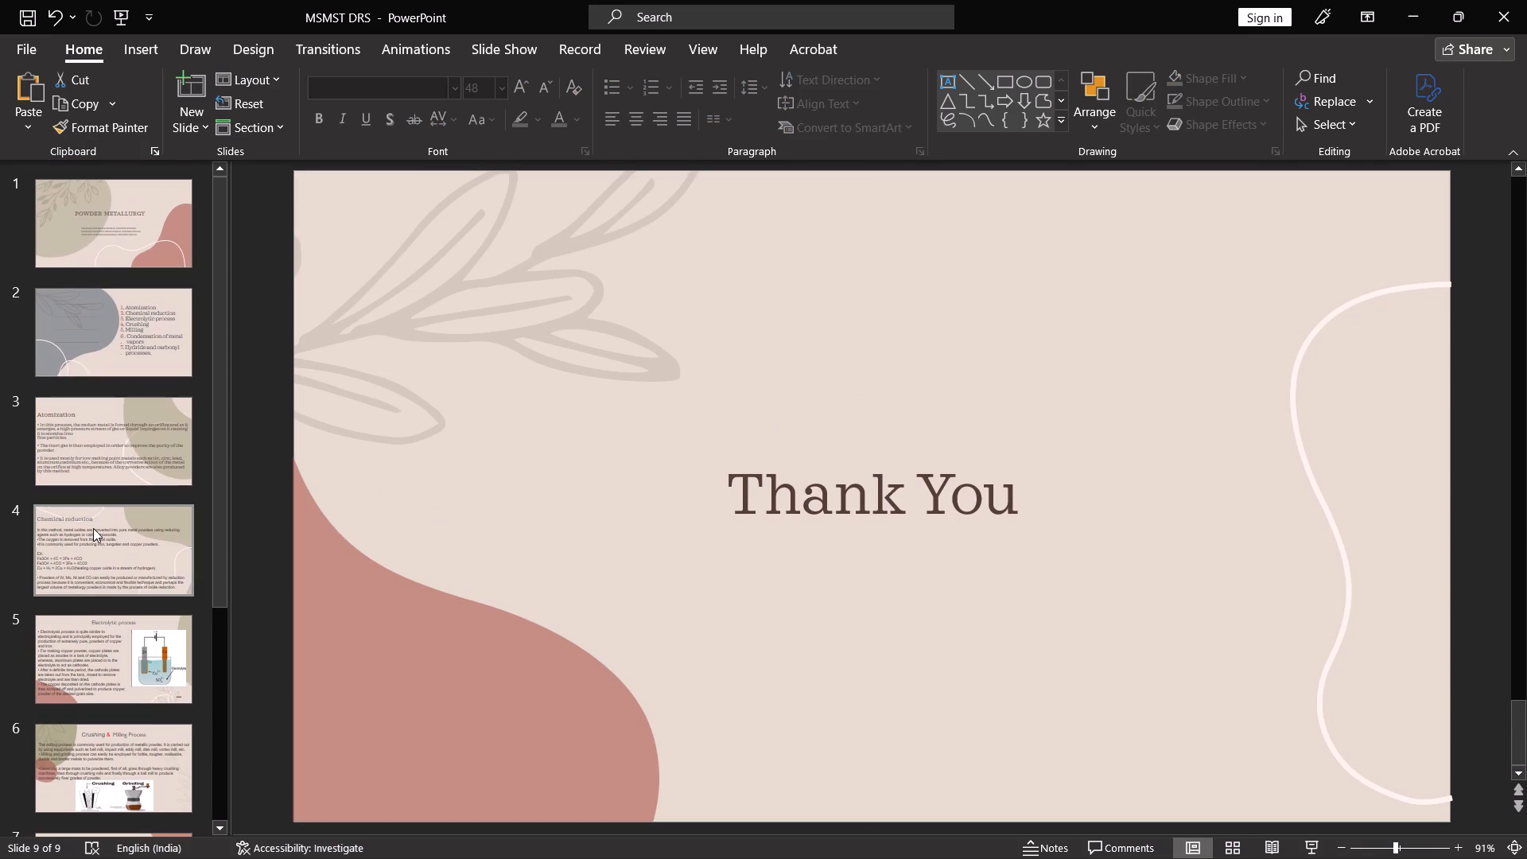
pyautogui.scroll(1, 93, 528)
pyautogui.click(107, 255)
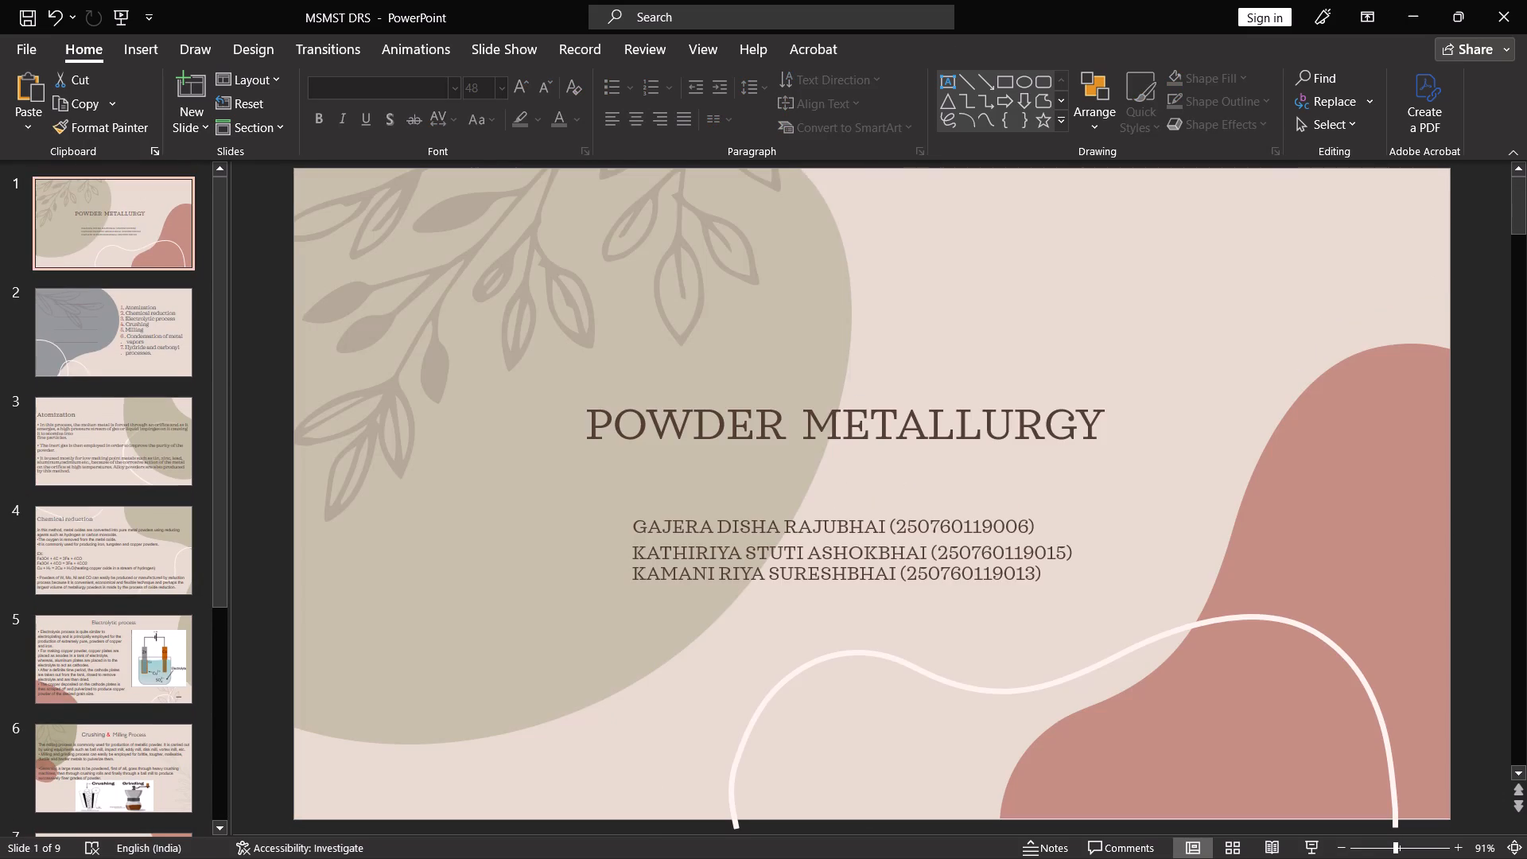
pyautogui.click(561, 264)
pyautogui.click(542, 220)
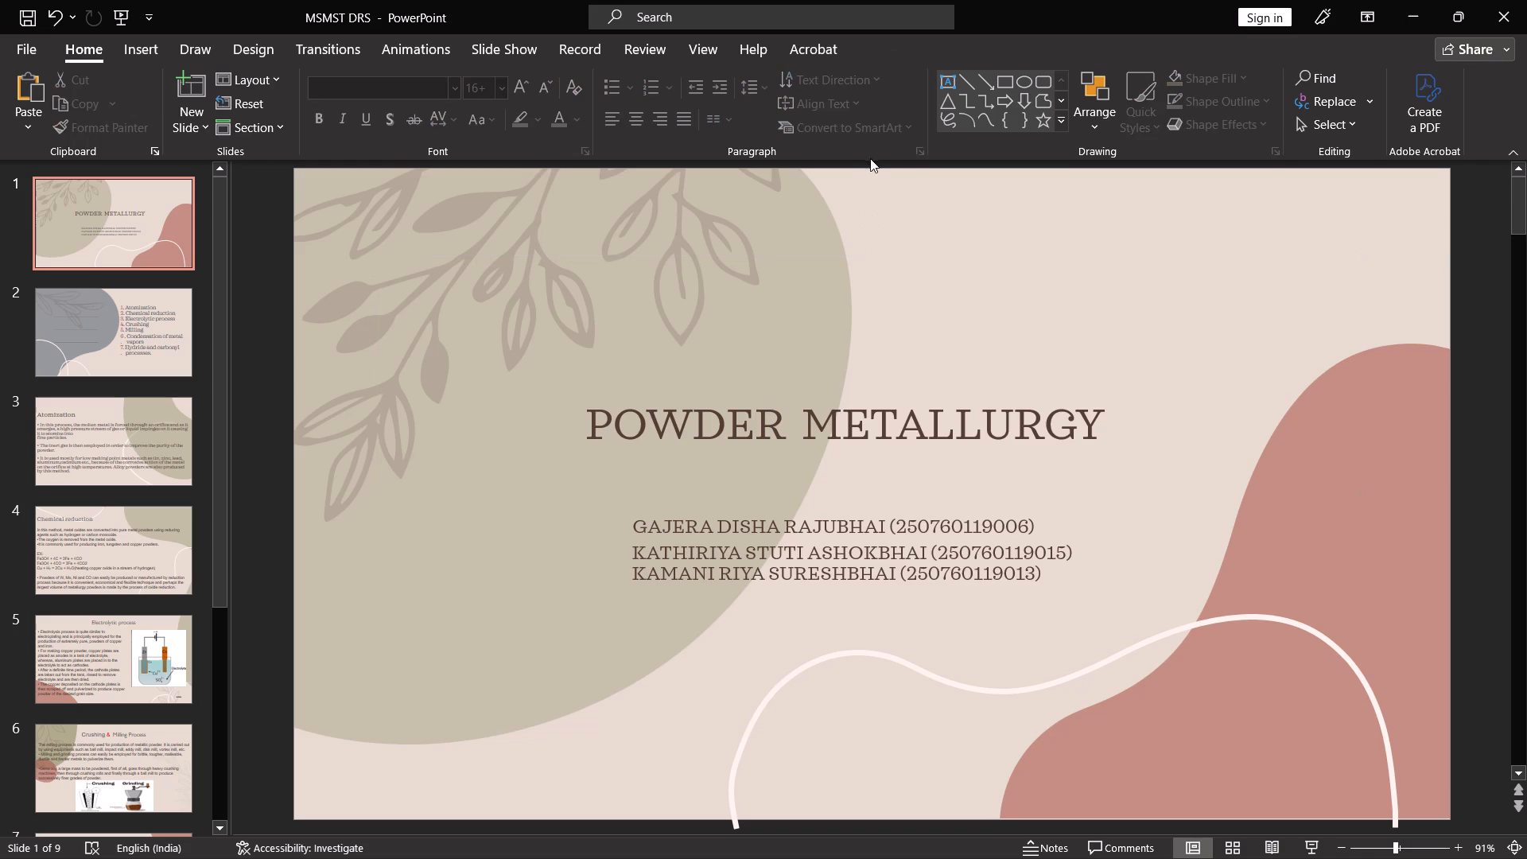
pyautogui.scroll(1, 697, 805)
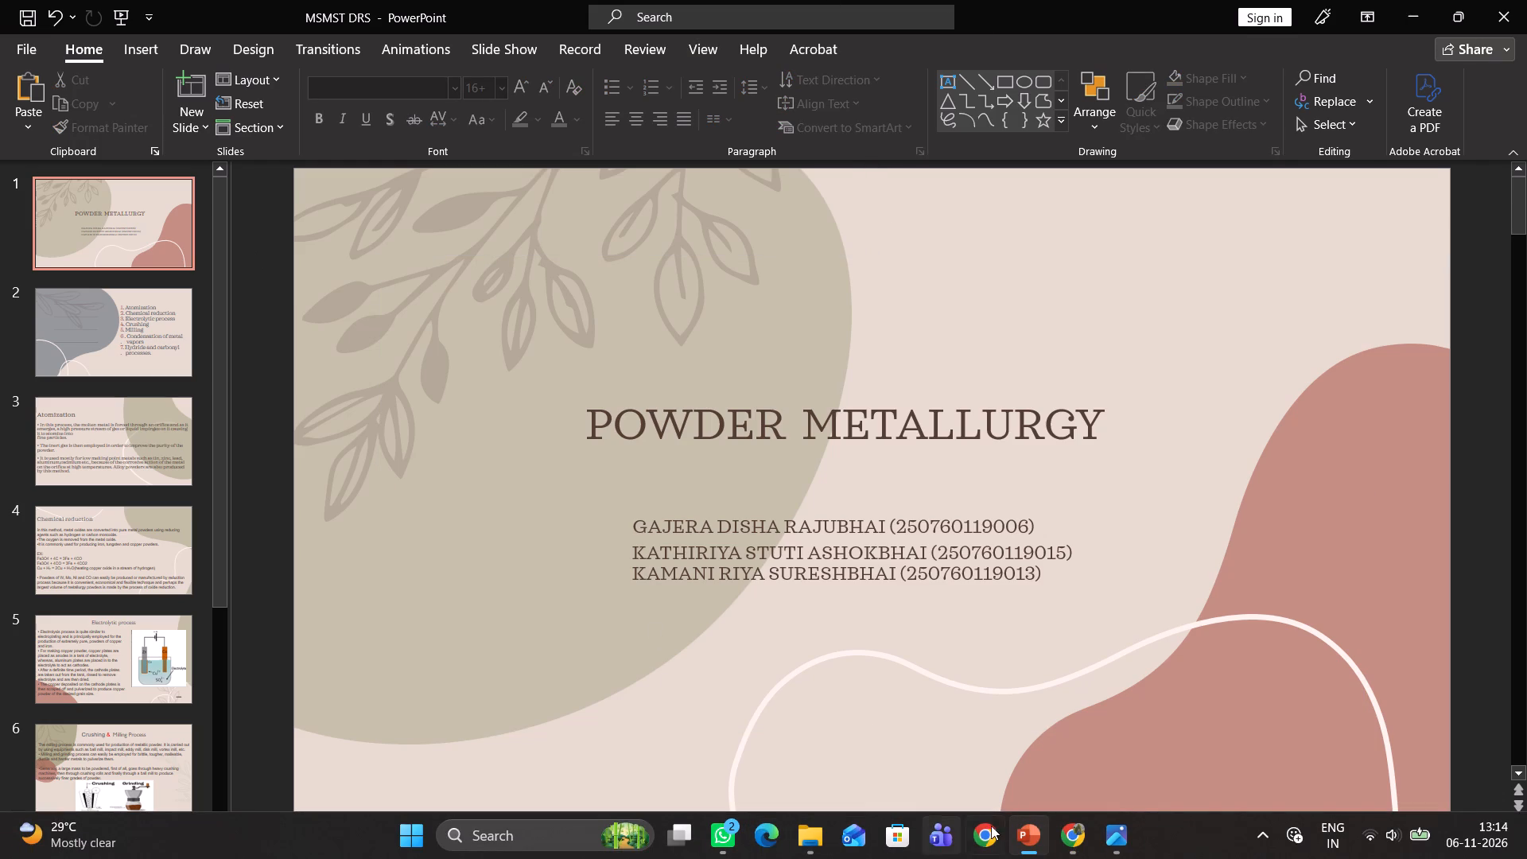
# Switch to Chrome, close the crushing and milling image search, and search Google for "SSASIT LOGO" in a new tab.
pyautogui.click(1070, 839)
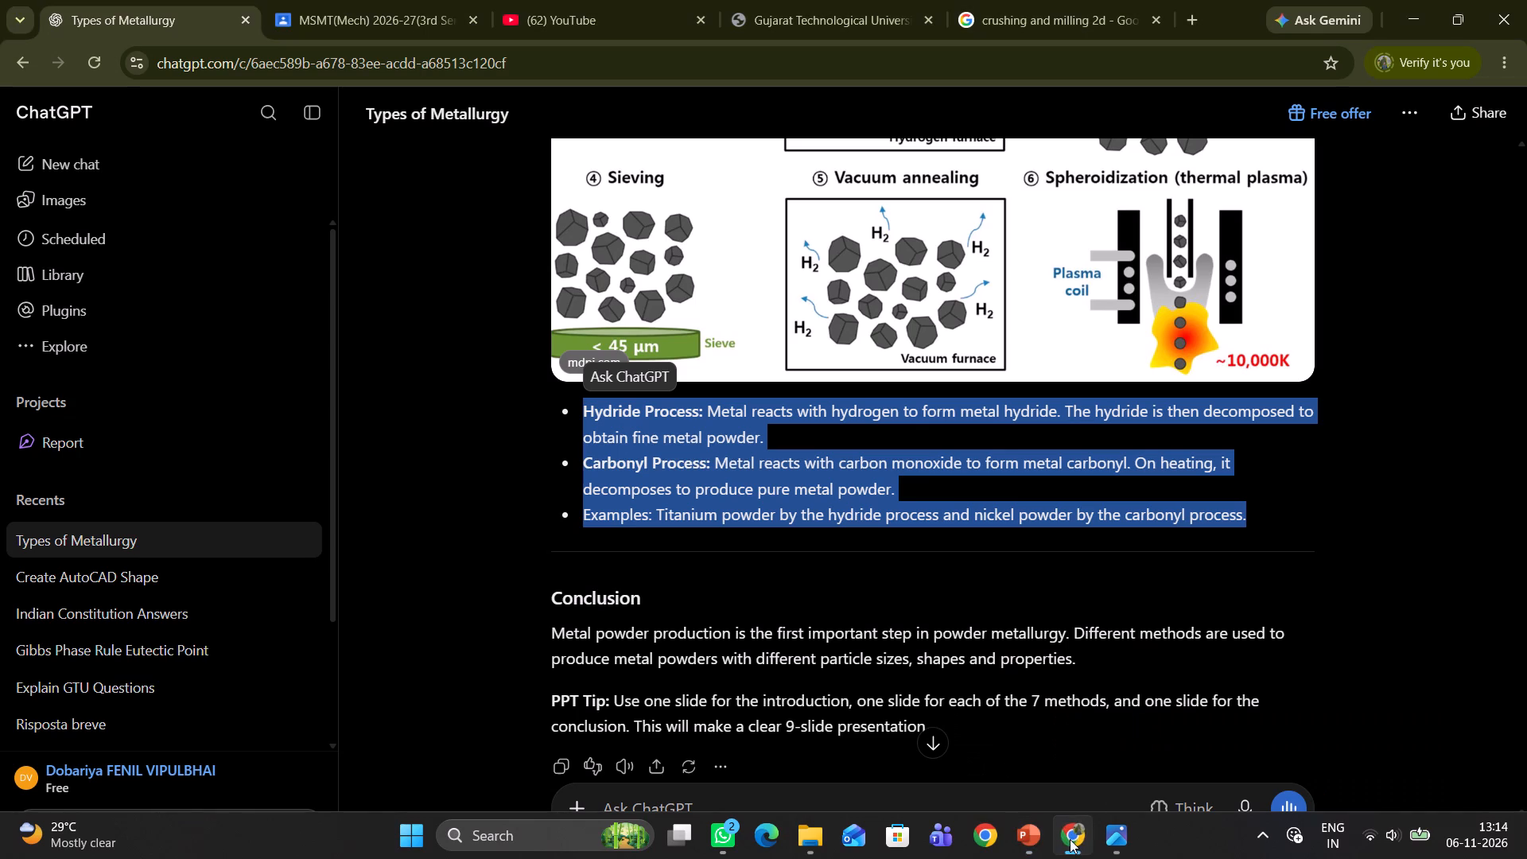
pyautogui.click(421, 0)
pyautogui.click(617, 0)
pyautogui.click(806, 0)
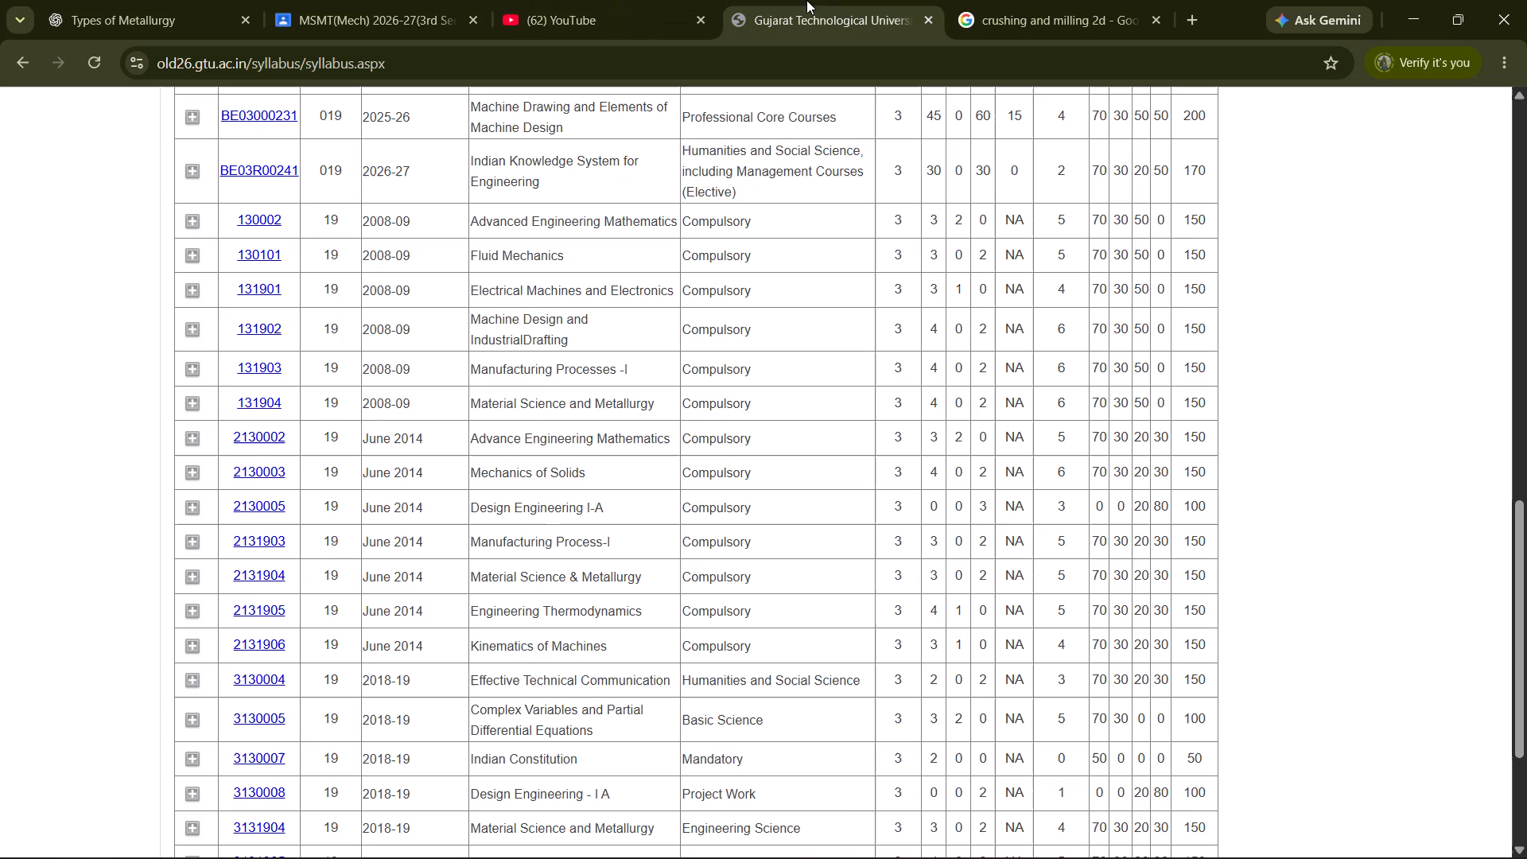
pyautogui.click(1035, 19)
pyautogui.click(1156, 25)
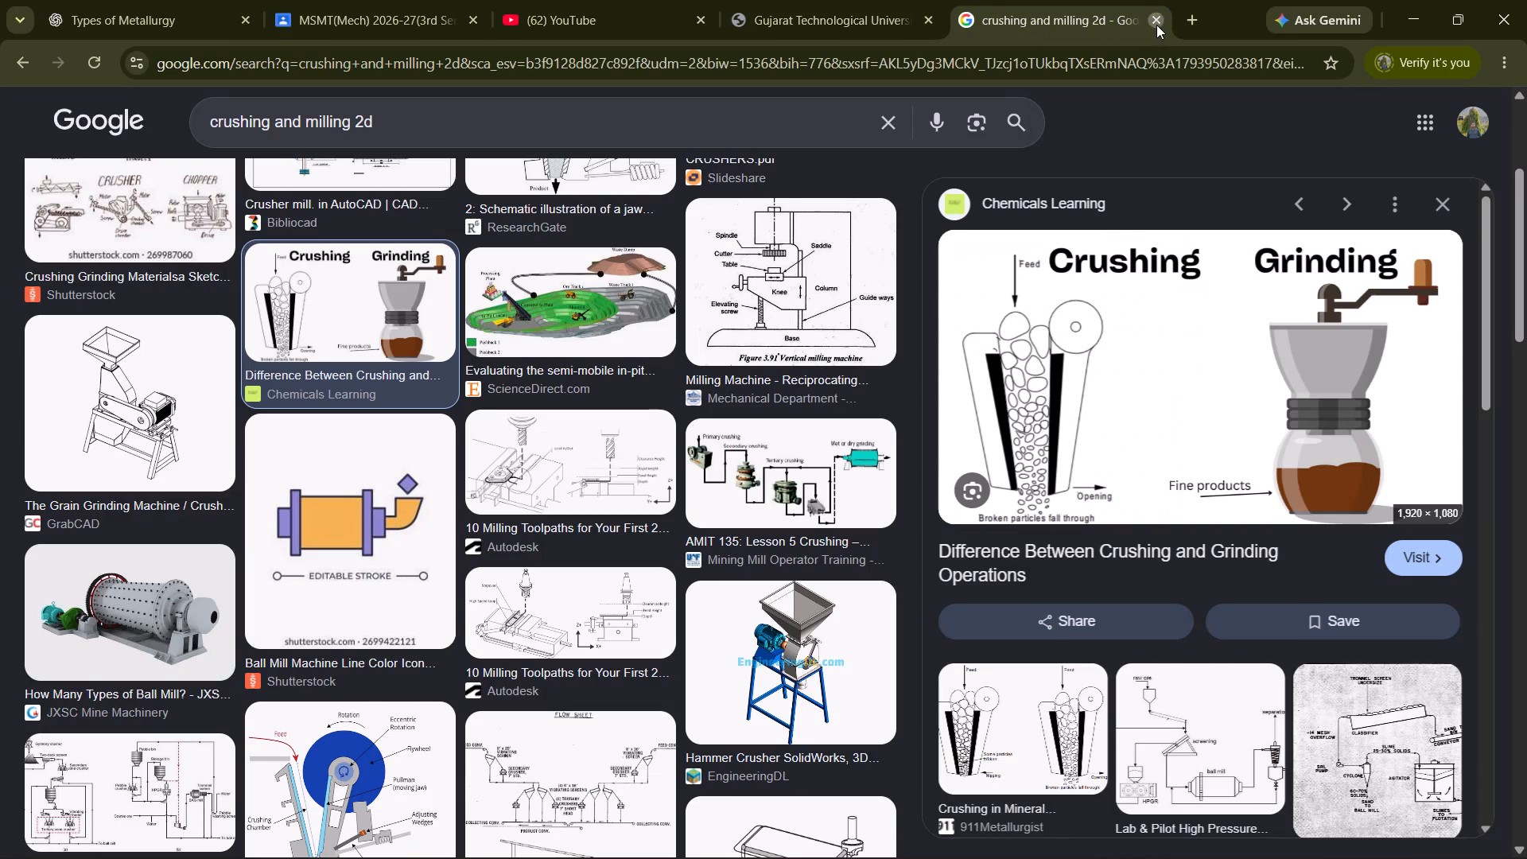
pyautogui.click(988, 19)
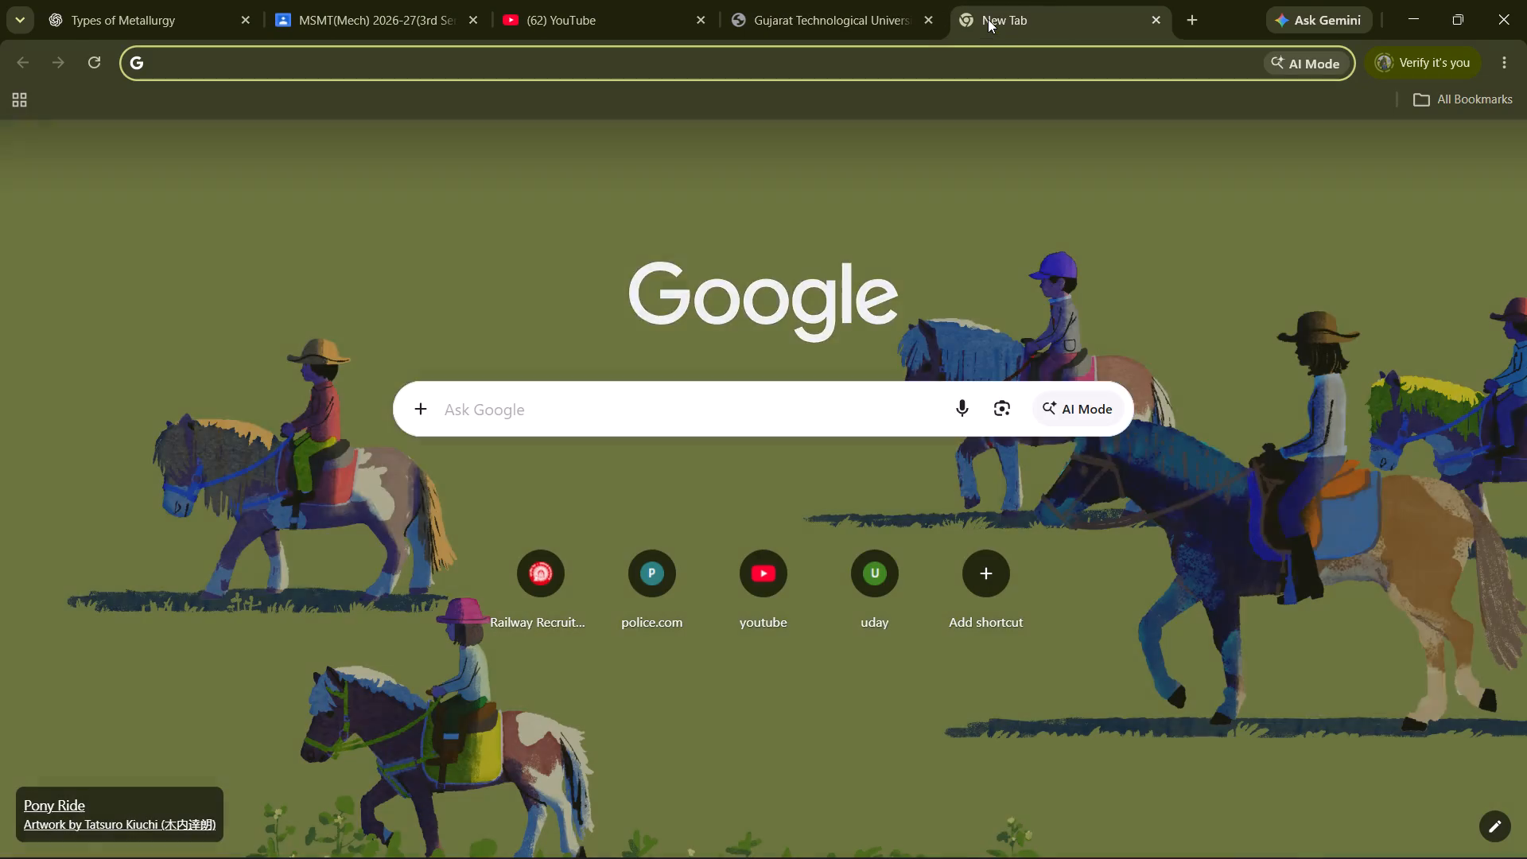
pyautogui.write('SSASIT LOGO')
pyautogui.press('Return')
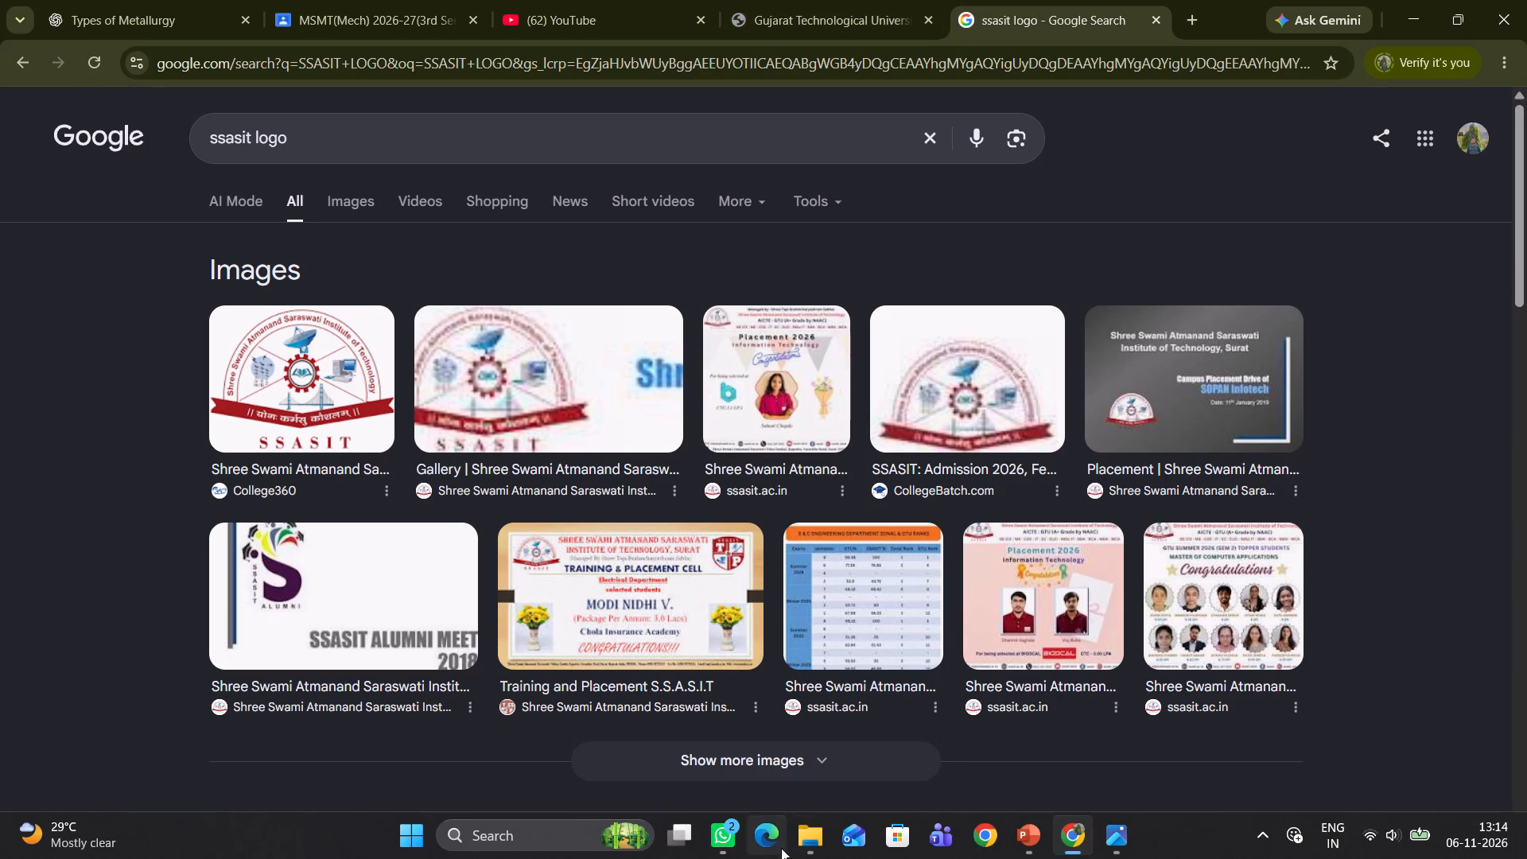
# Switch to File Explorer and check the Pictures folder and its AnyDesk, Camera Roll and Saved Pictures subfolders for a saved logo.
pyautogui.click(811, 853)
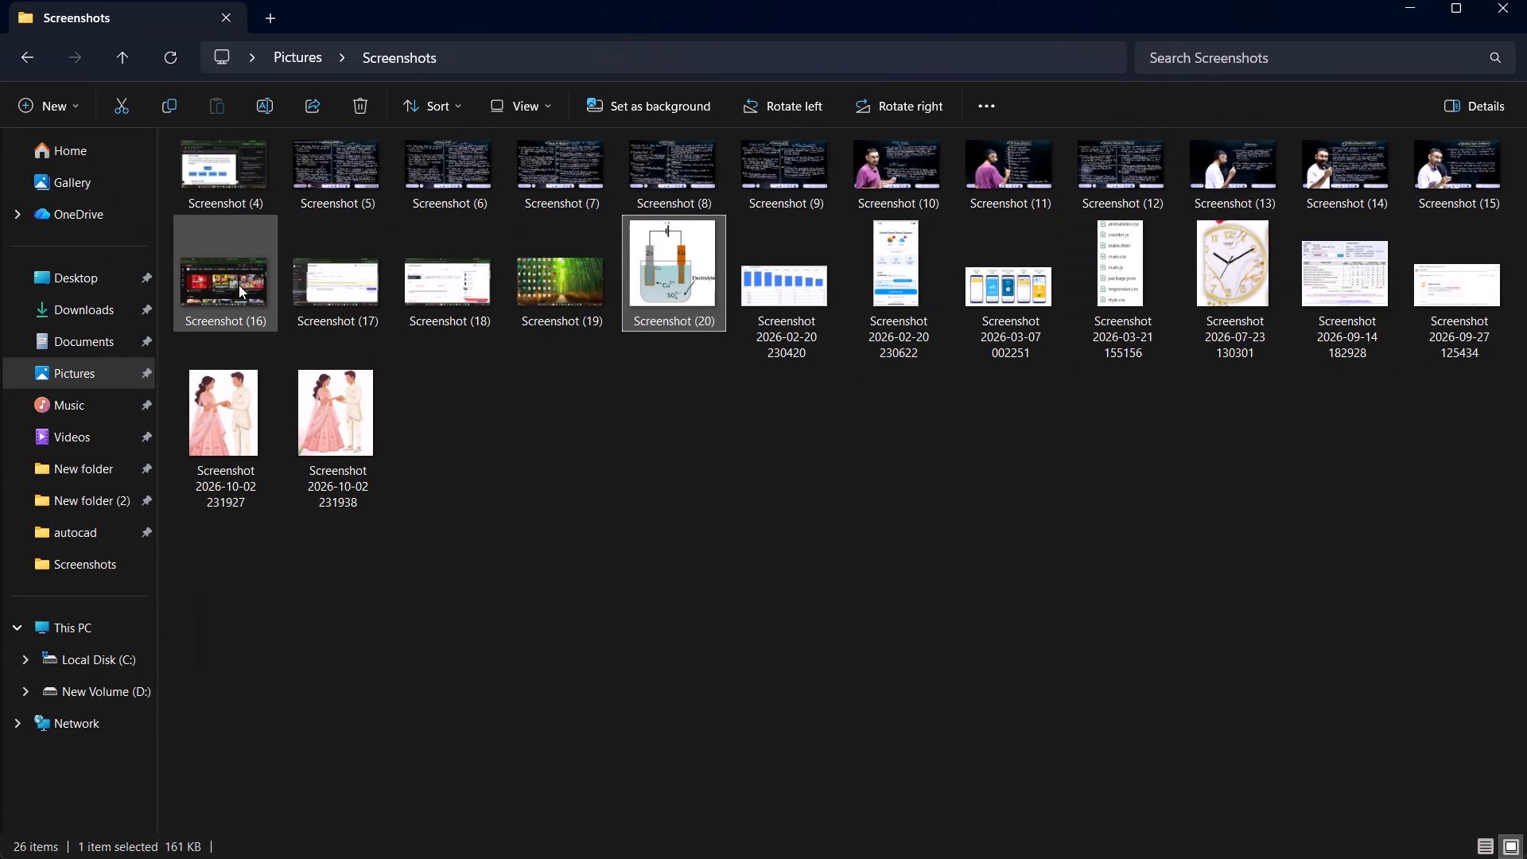
pyautogui.click(56, 371)
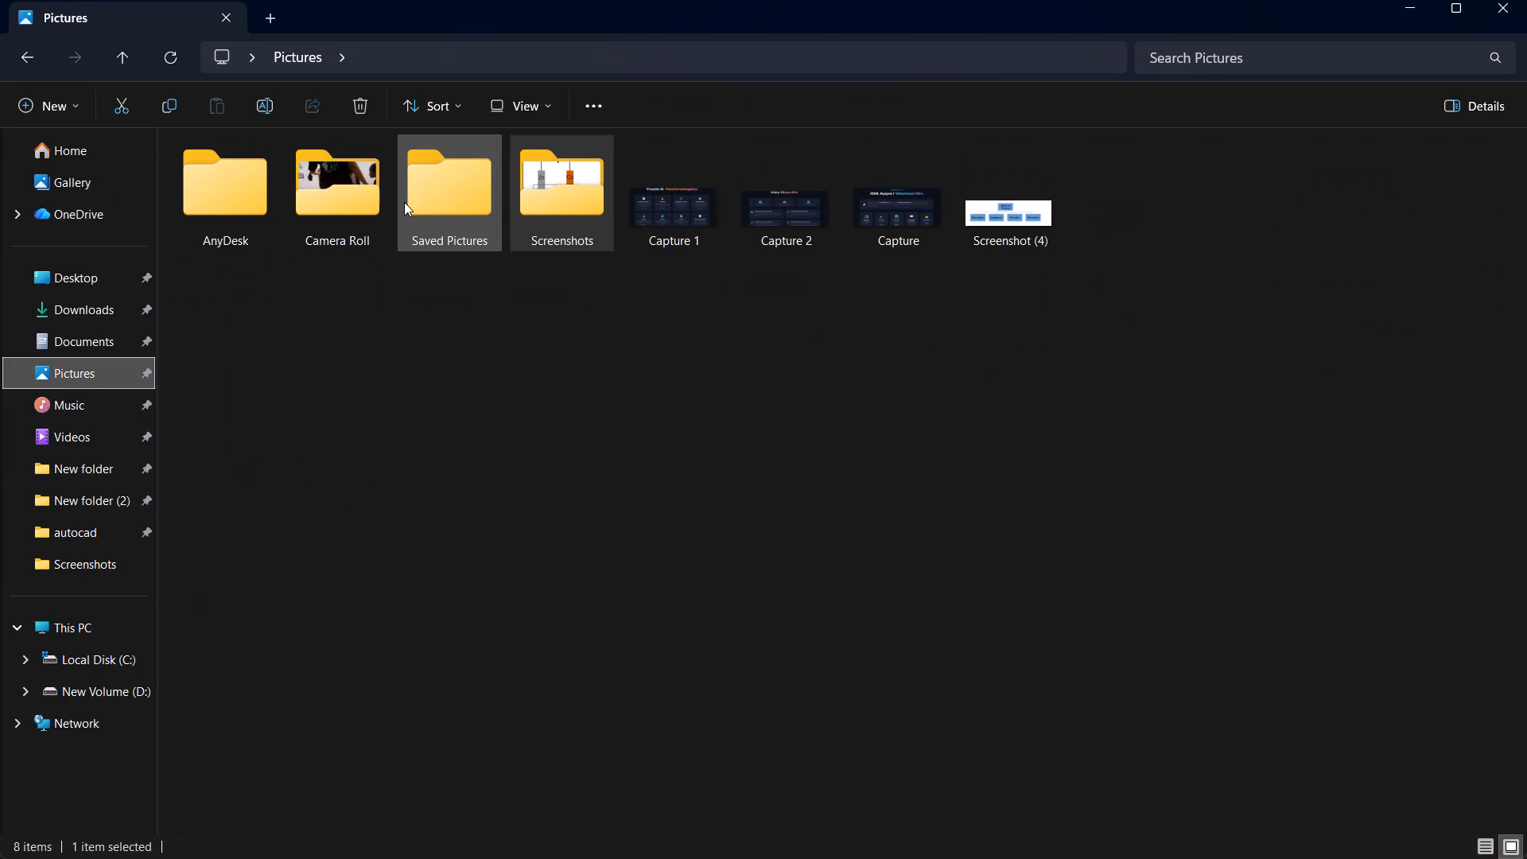
pyautogui.doubleClick(248, 195)
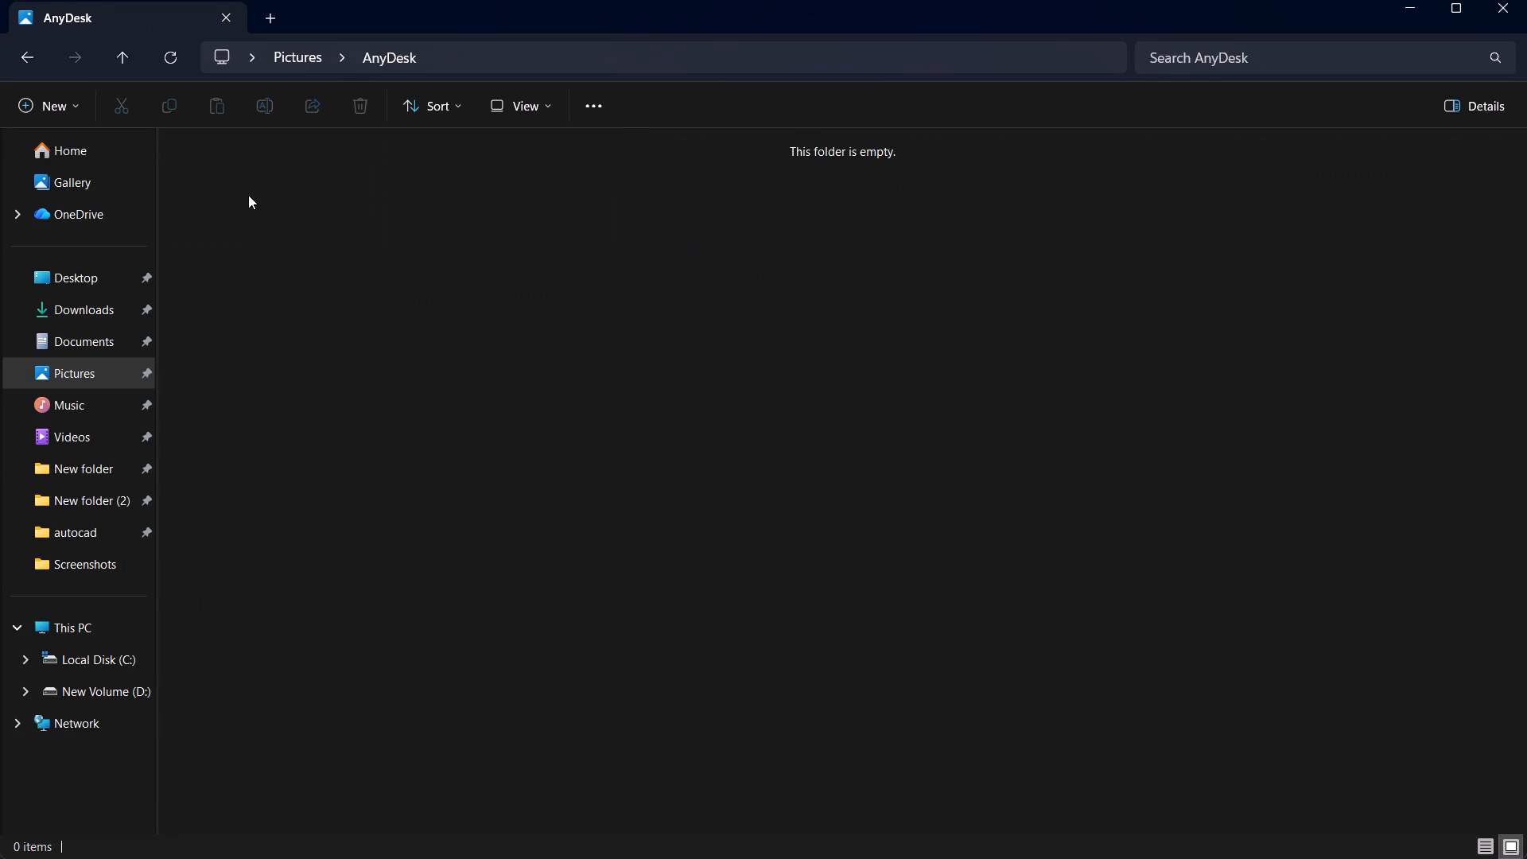
pyautogui.press('BackSpace')
pyautogui.doubleClick(304, 194)
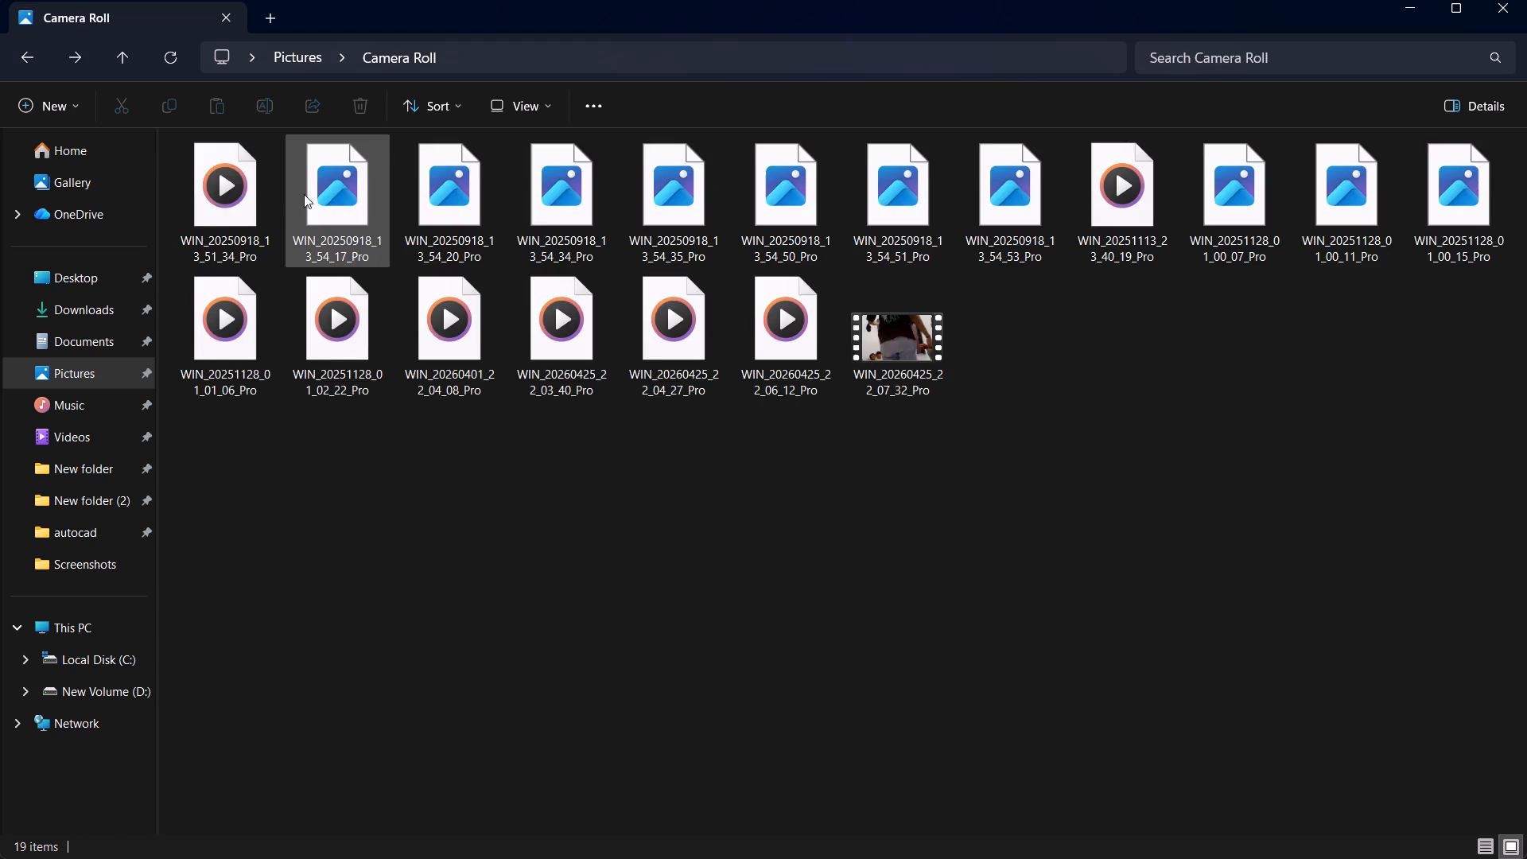
pyautogui.press('BackSpace')
pyautogui.doubleClick(436, 191)
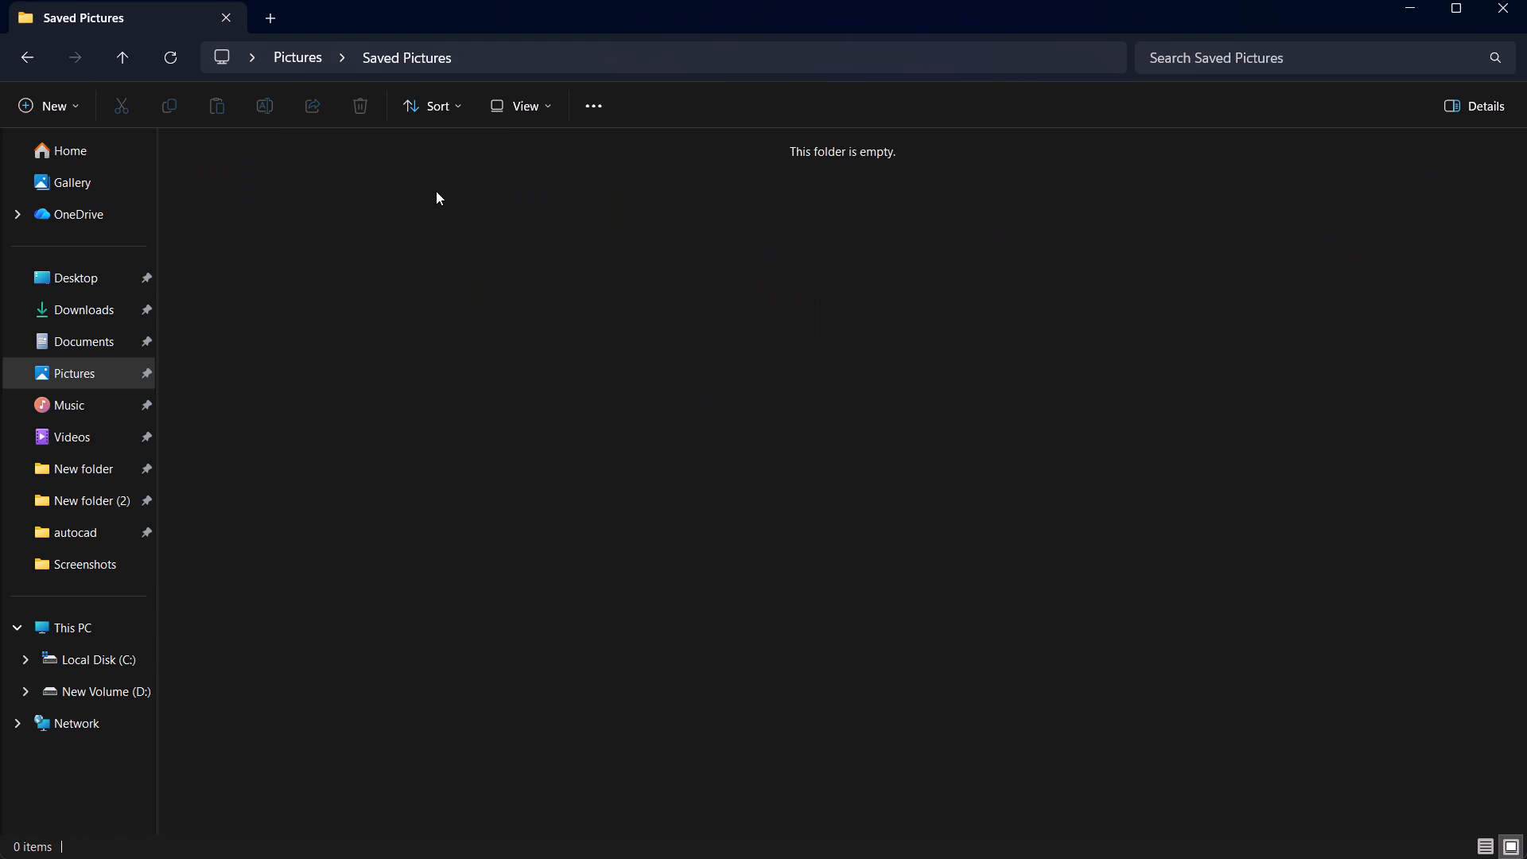
pyautogui.press('BackSpace')
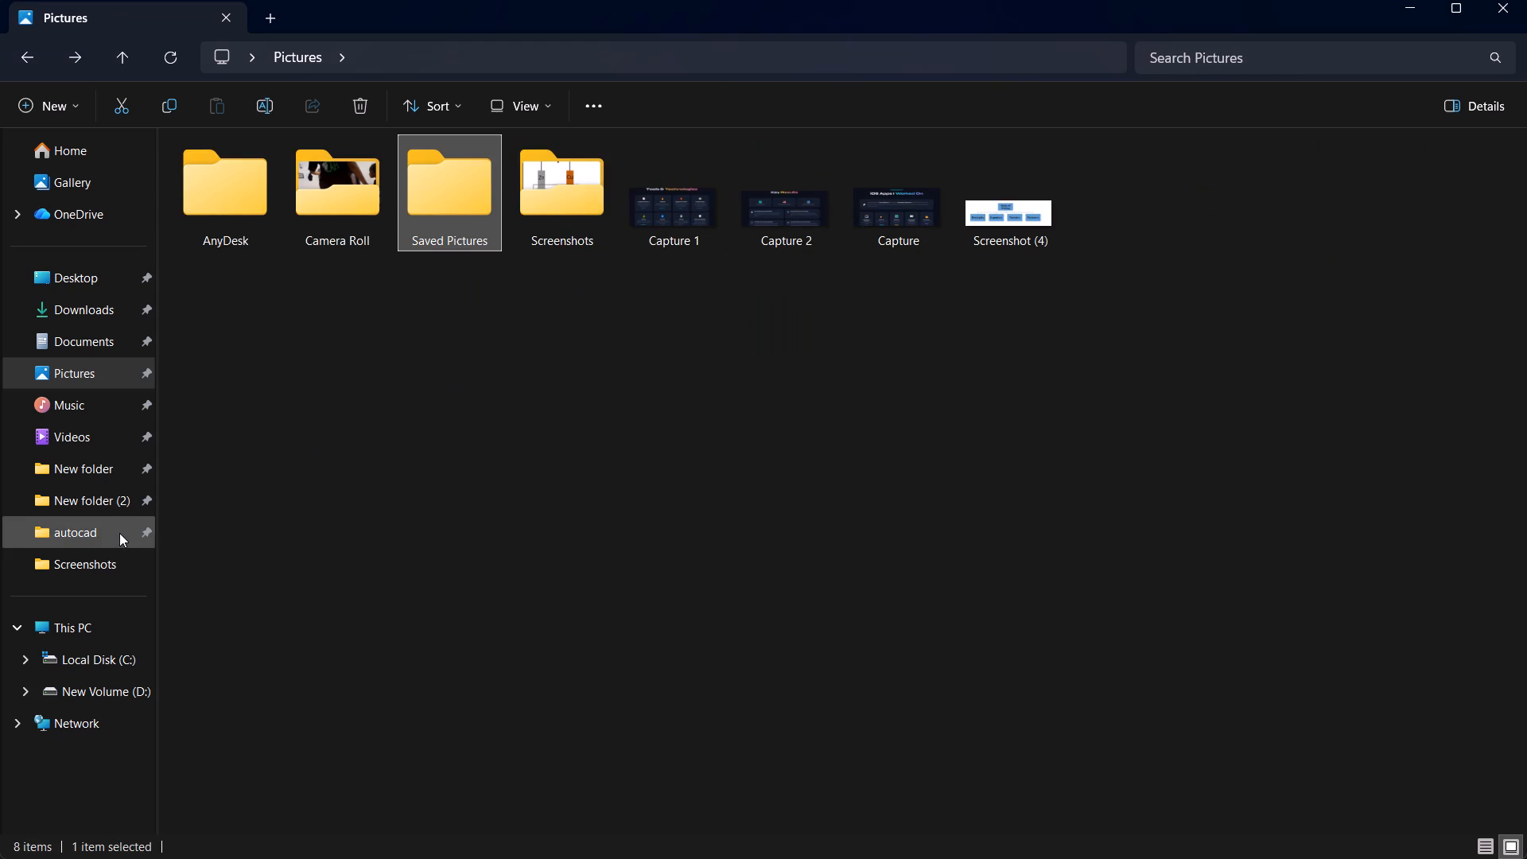
# Look through the images in New folder (2) on New Volume (D:) for a saved logo.
pyautogui.doubleClick(91, 497)
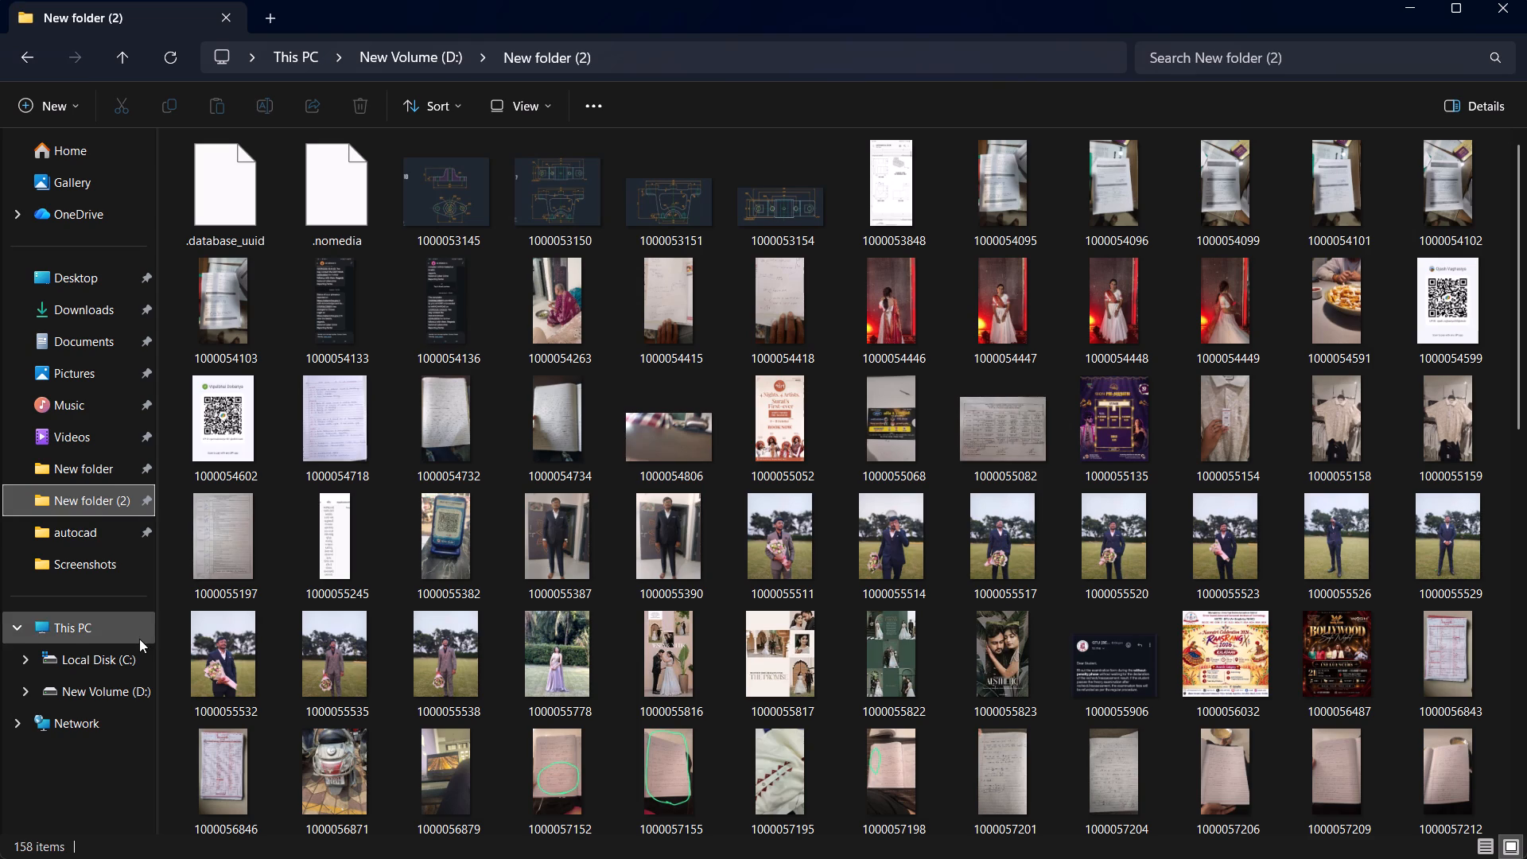
pyautogui.scroll(-4, 286, 489)
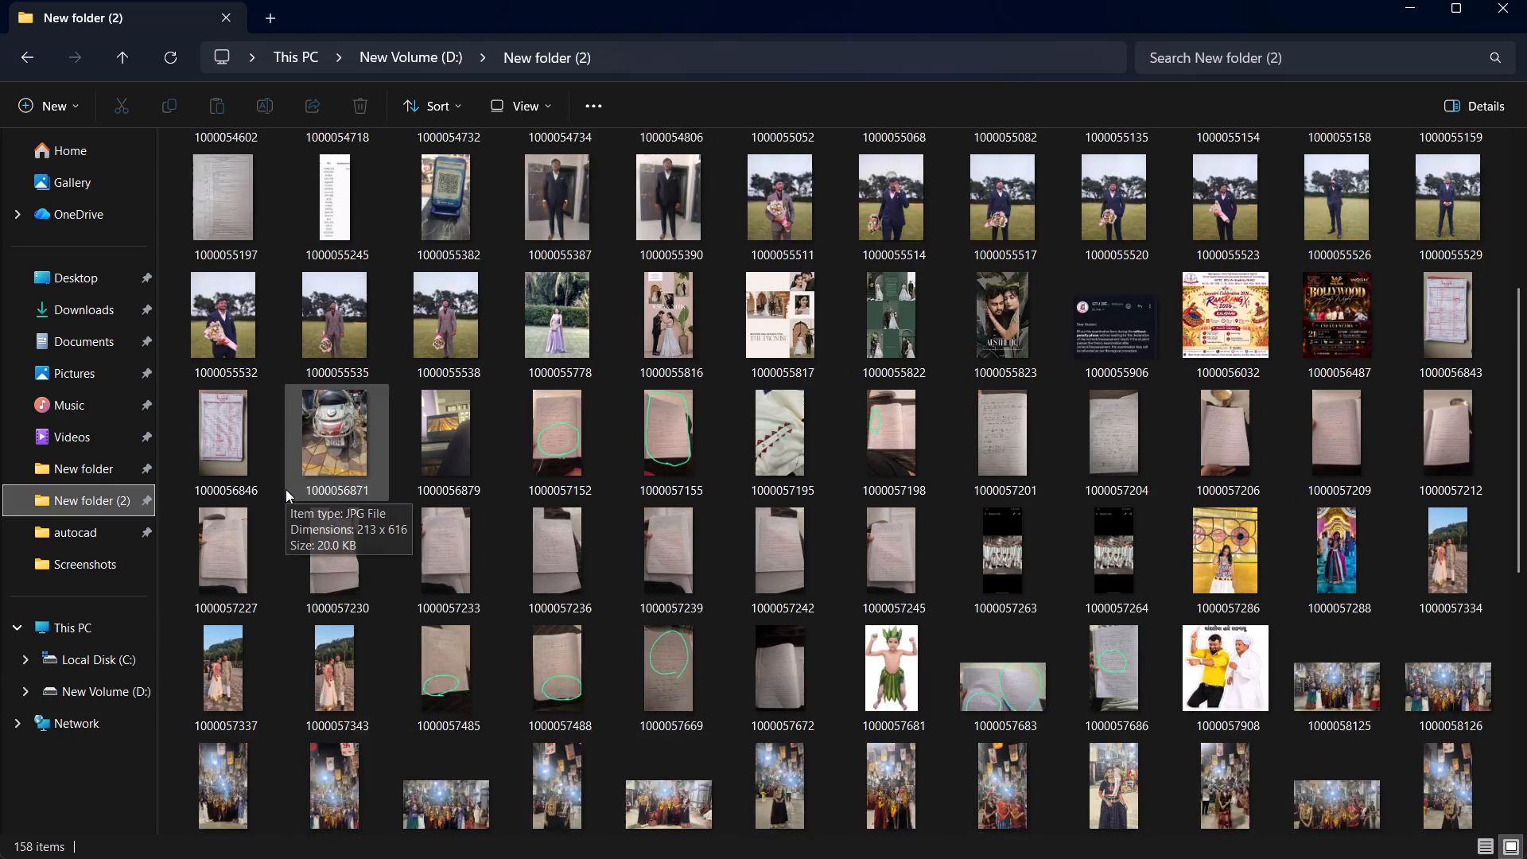
pyautogui.scroll(-7, 286, 489)
pyautogui.scroll(16, 286, 489)
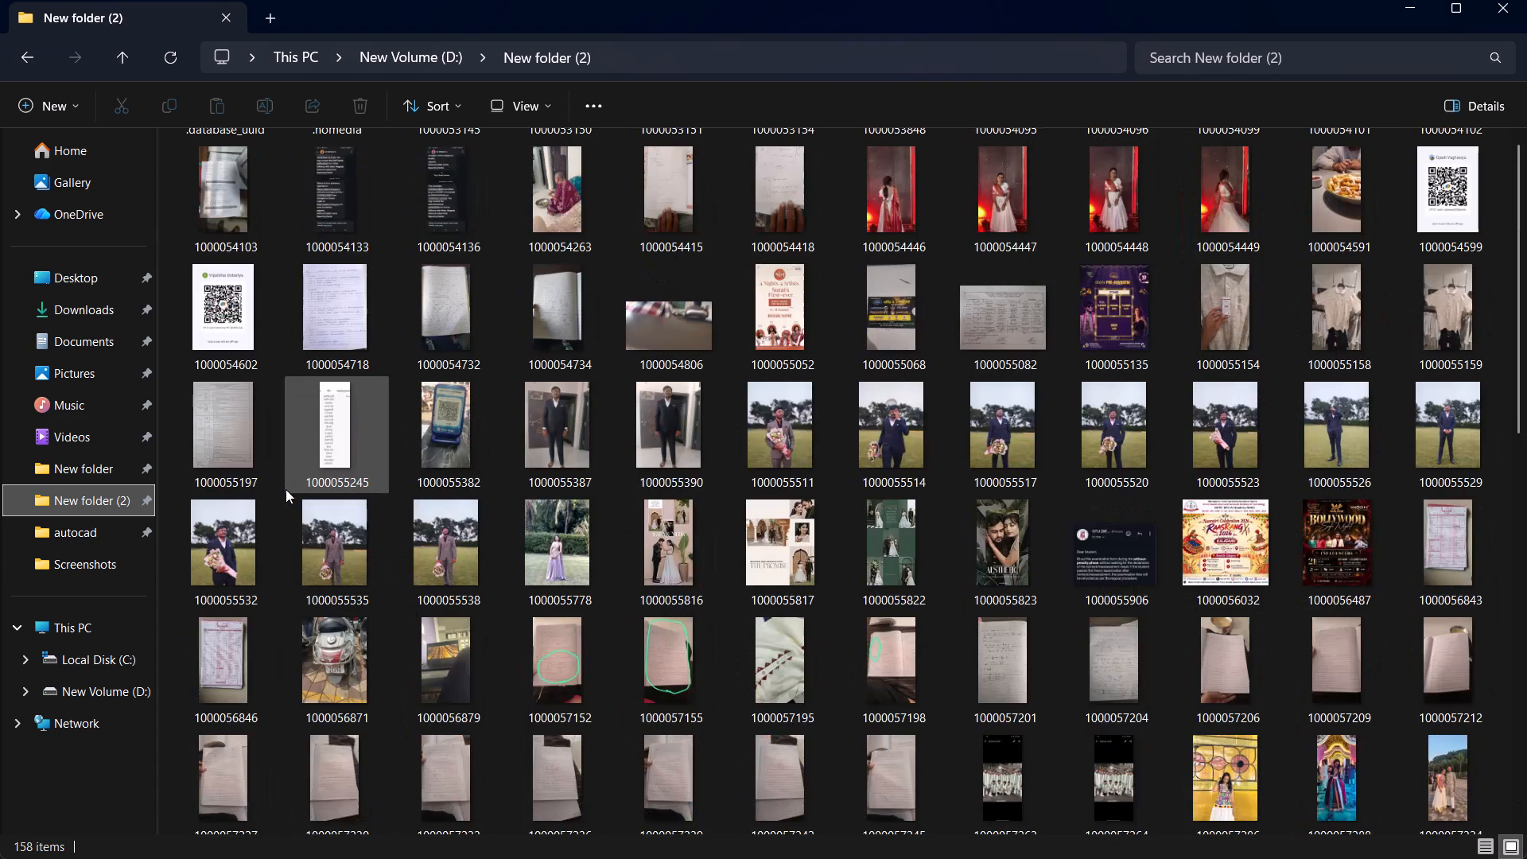
pyautogui.scroll(-5, 286, 489)
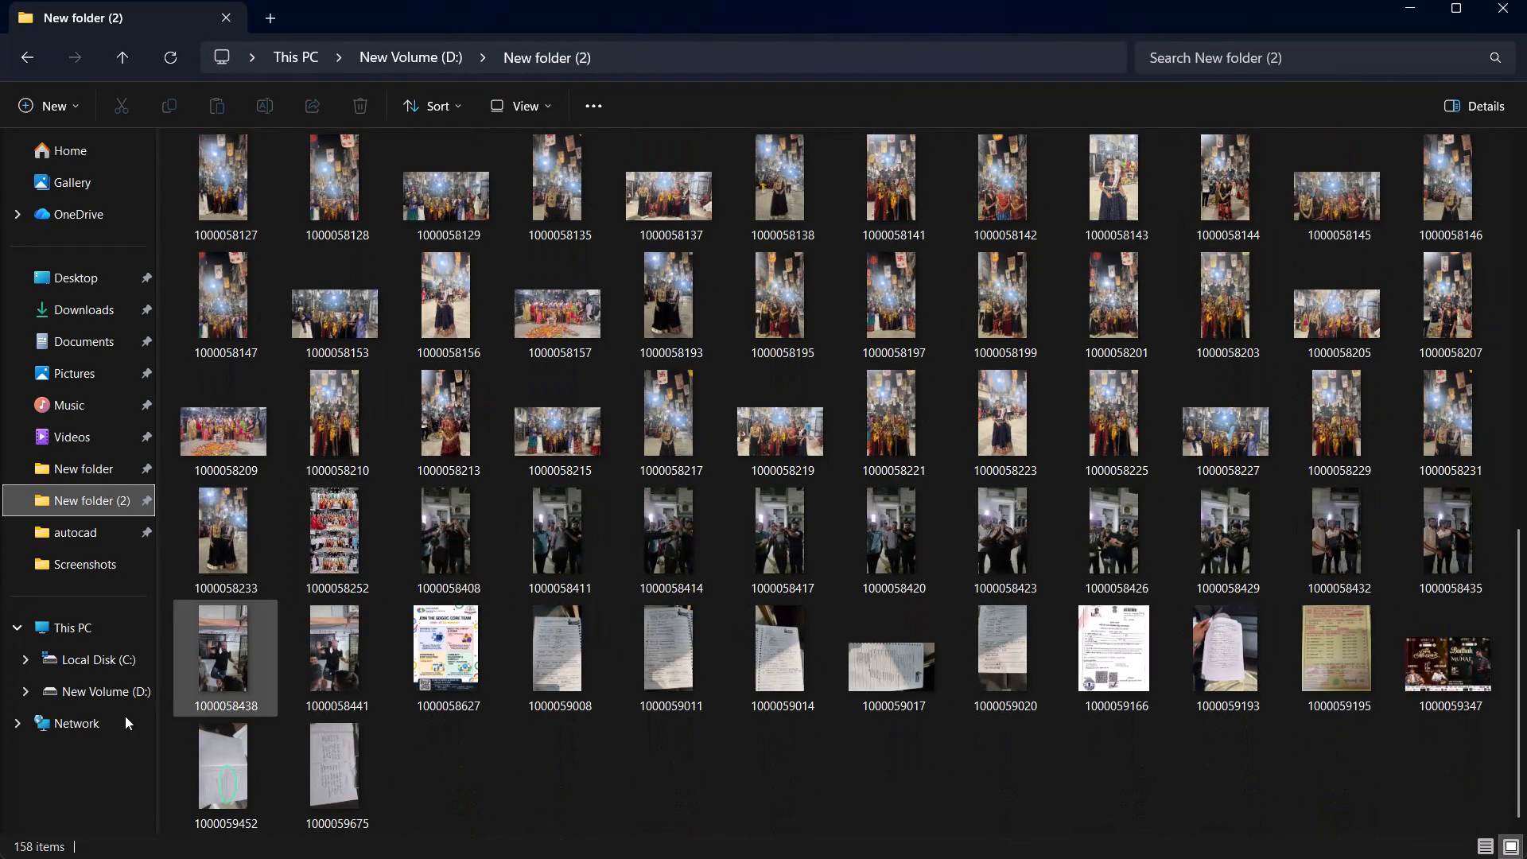
# Check New Volume (D:), Downloads and Documents for a saved copy of the institute logo.
pyautogui.doubleClick(94, 692)
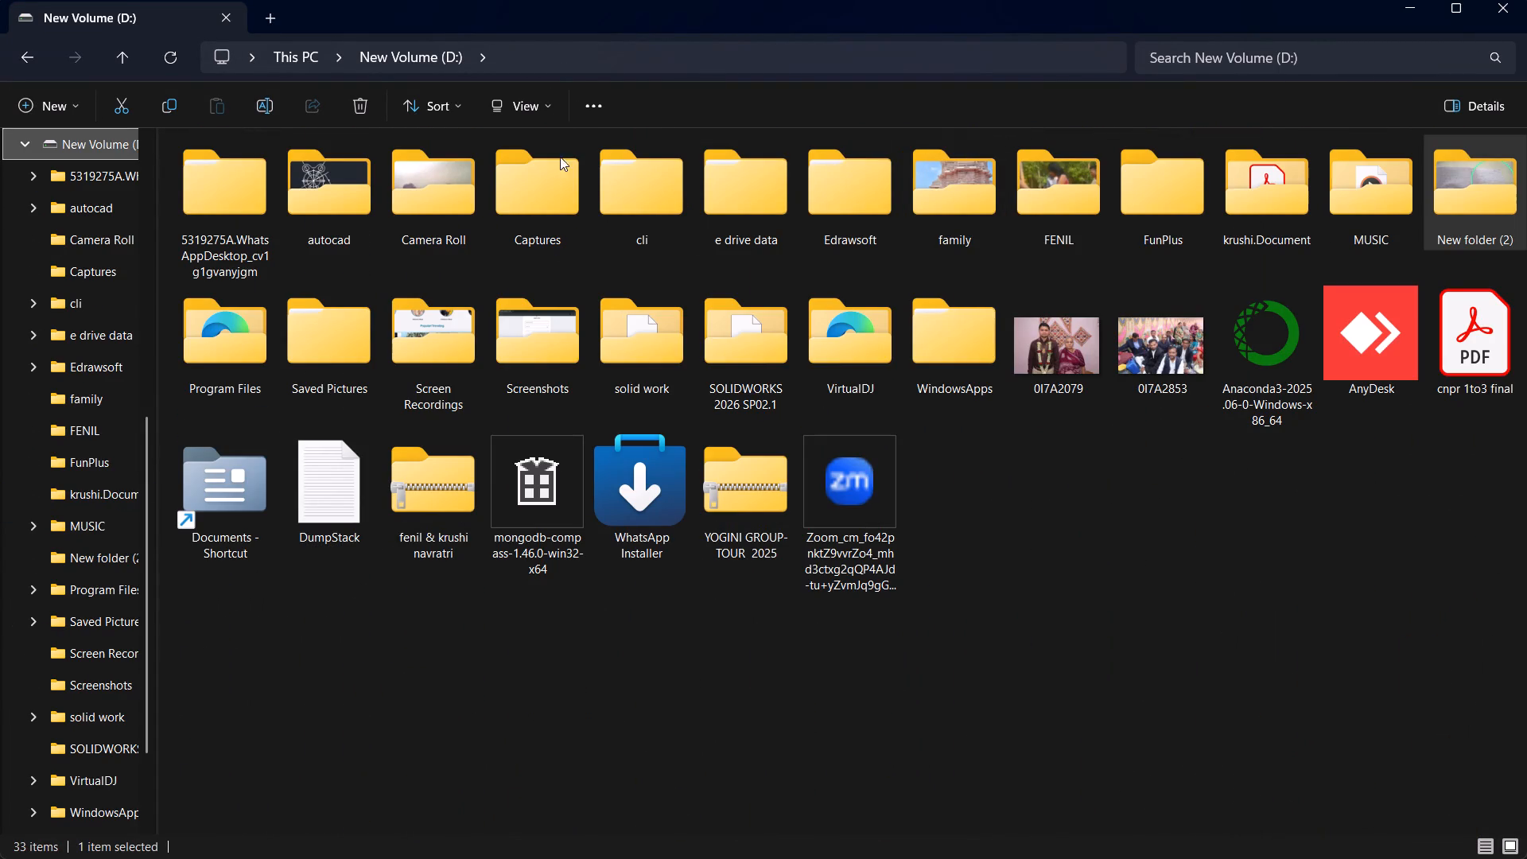
pyautogui.scroll(6, 5, 354)
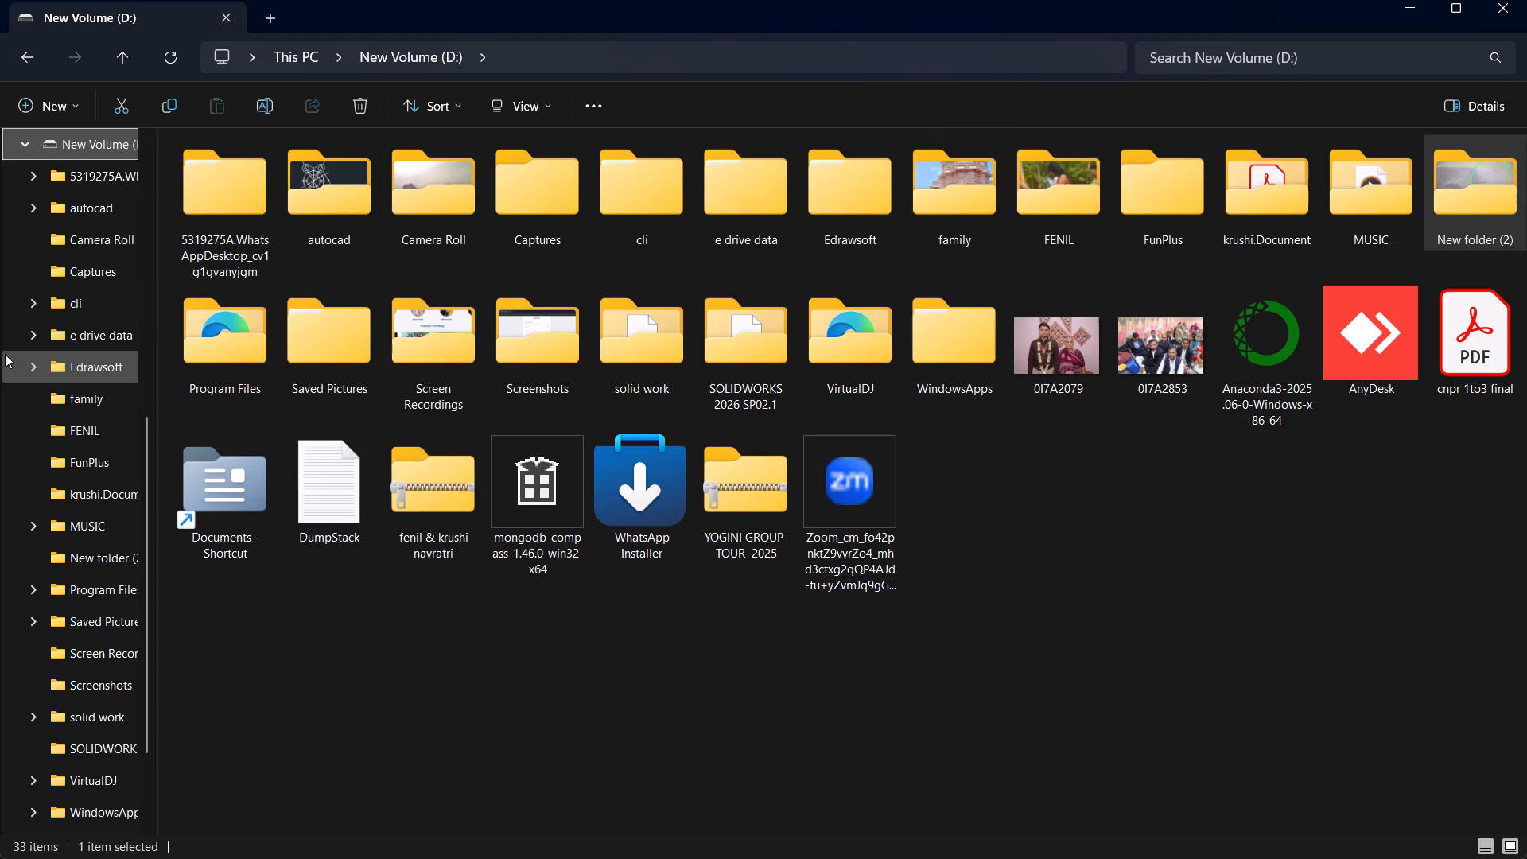
pyautogui.scroll(10, 5, 354)
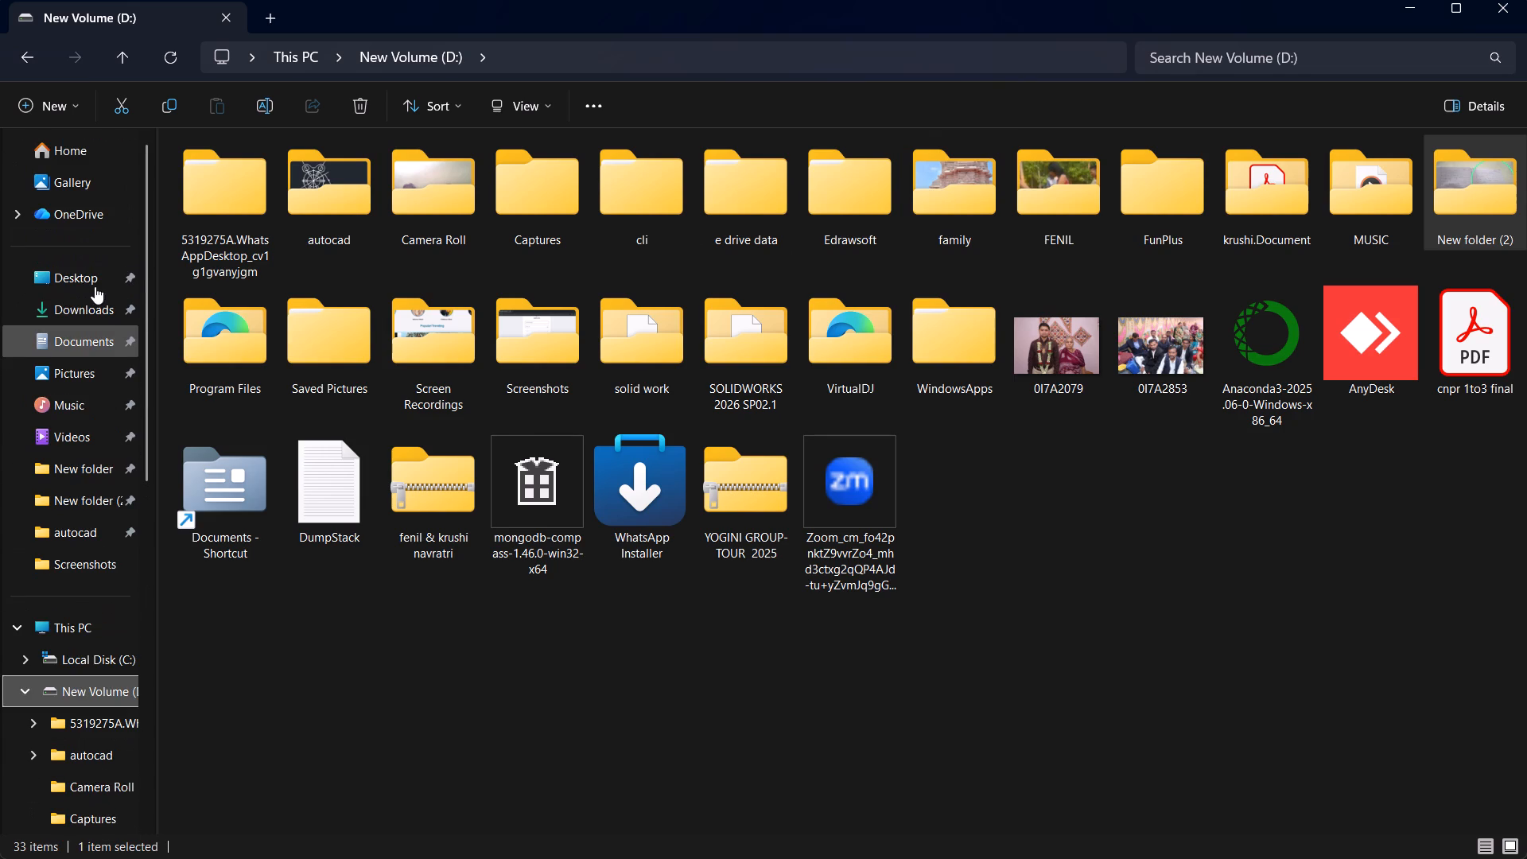
pyautogui.doubleClick(101, 295)
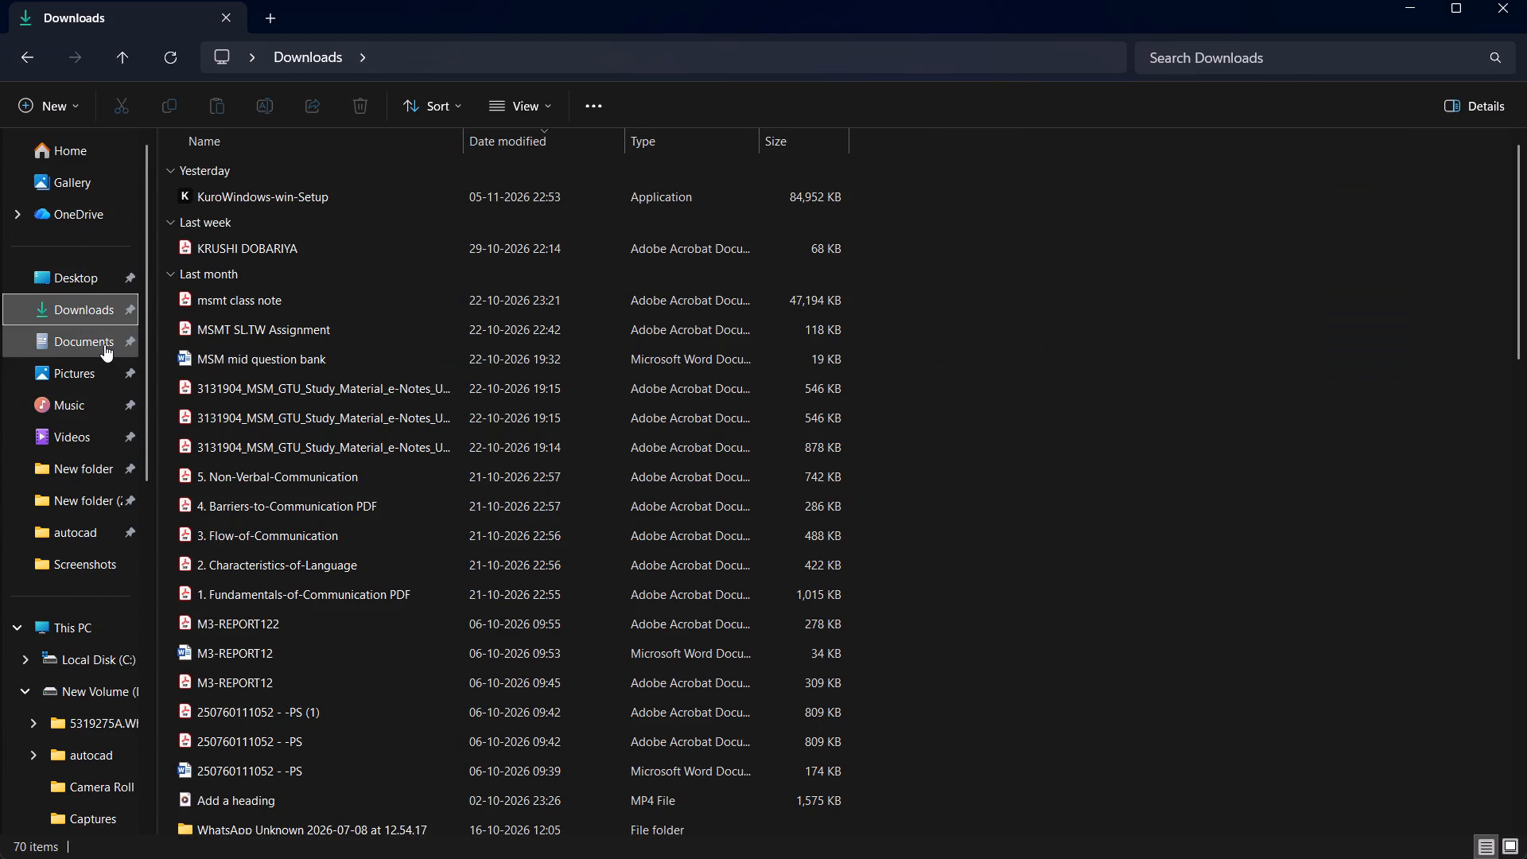
pyautogui.click(104, 344)
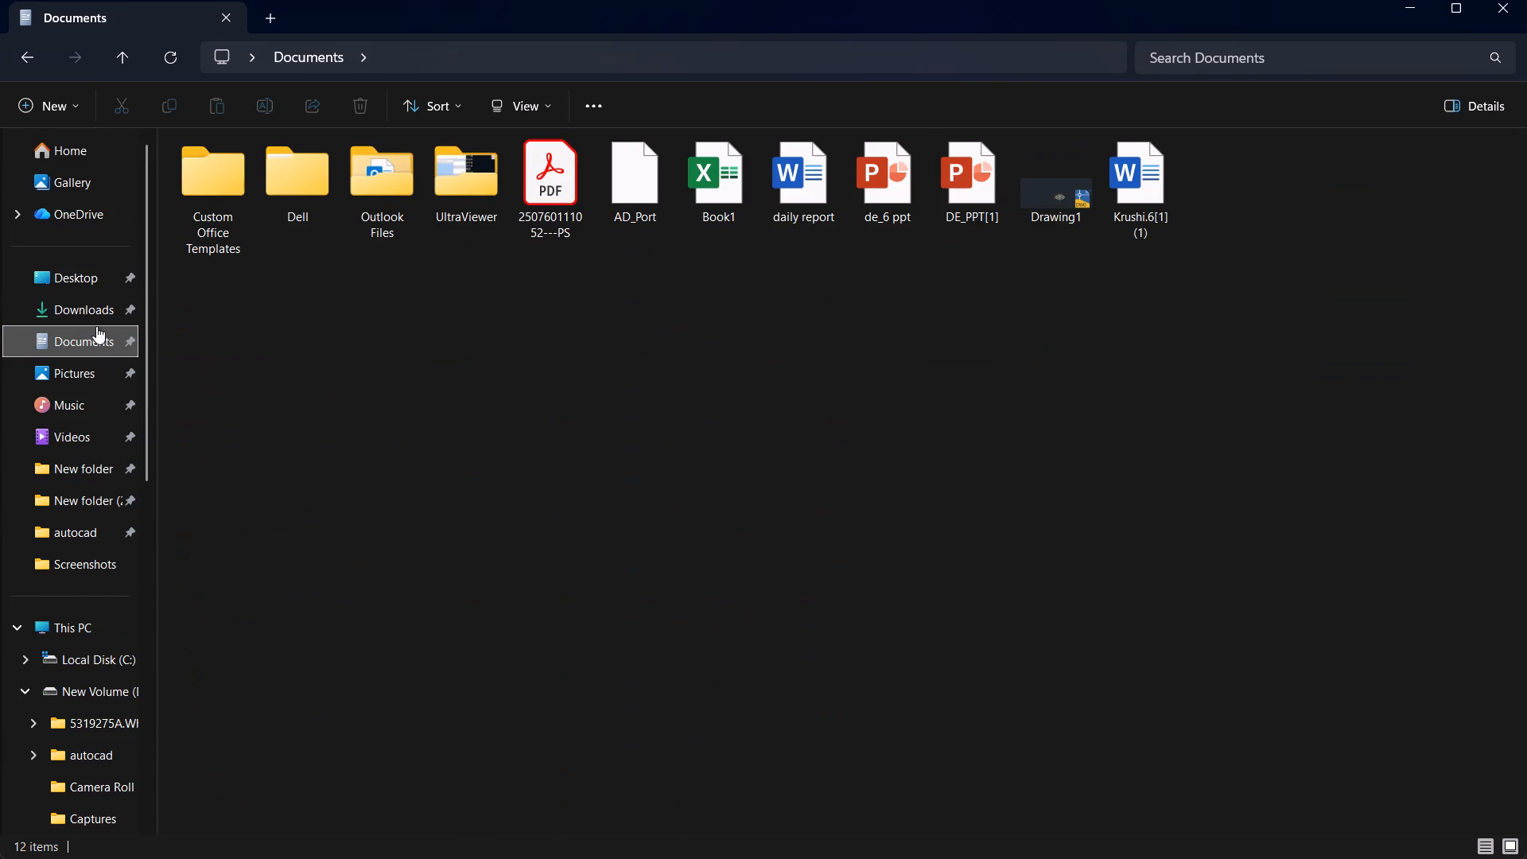
pyautogui.doubleClick(94, 314)
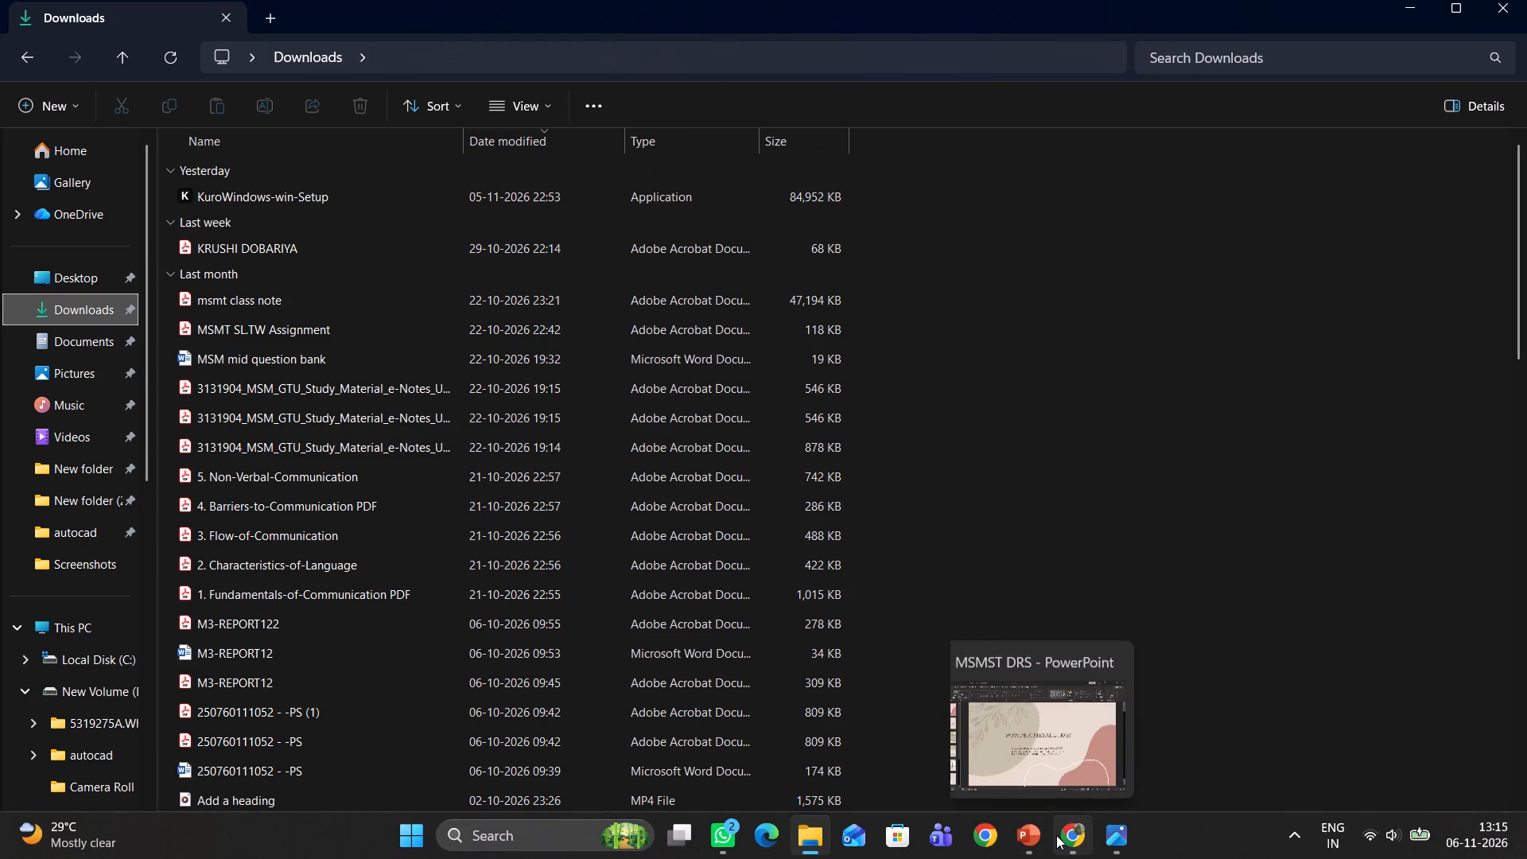
# Switch back to Chrome, preview the College360 image result for the SSASIT logo and open its source page.
pyautogui.click(1056, 835)
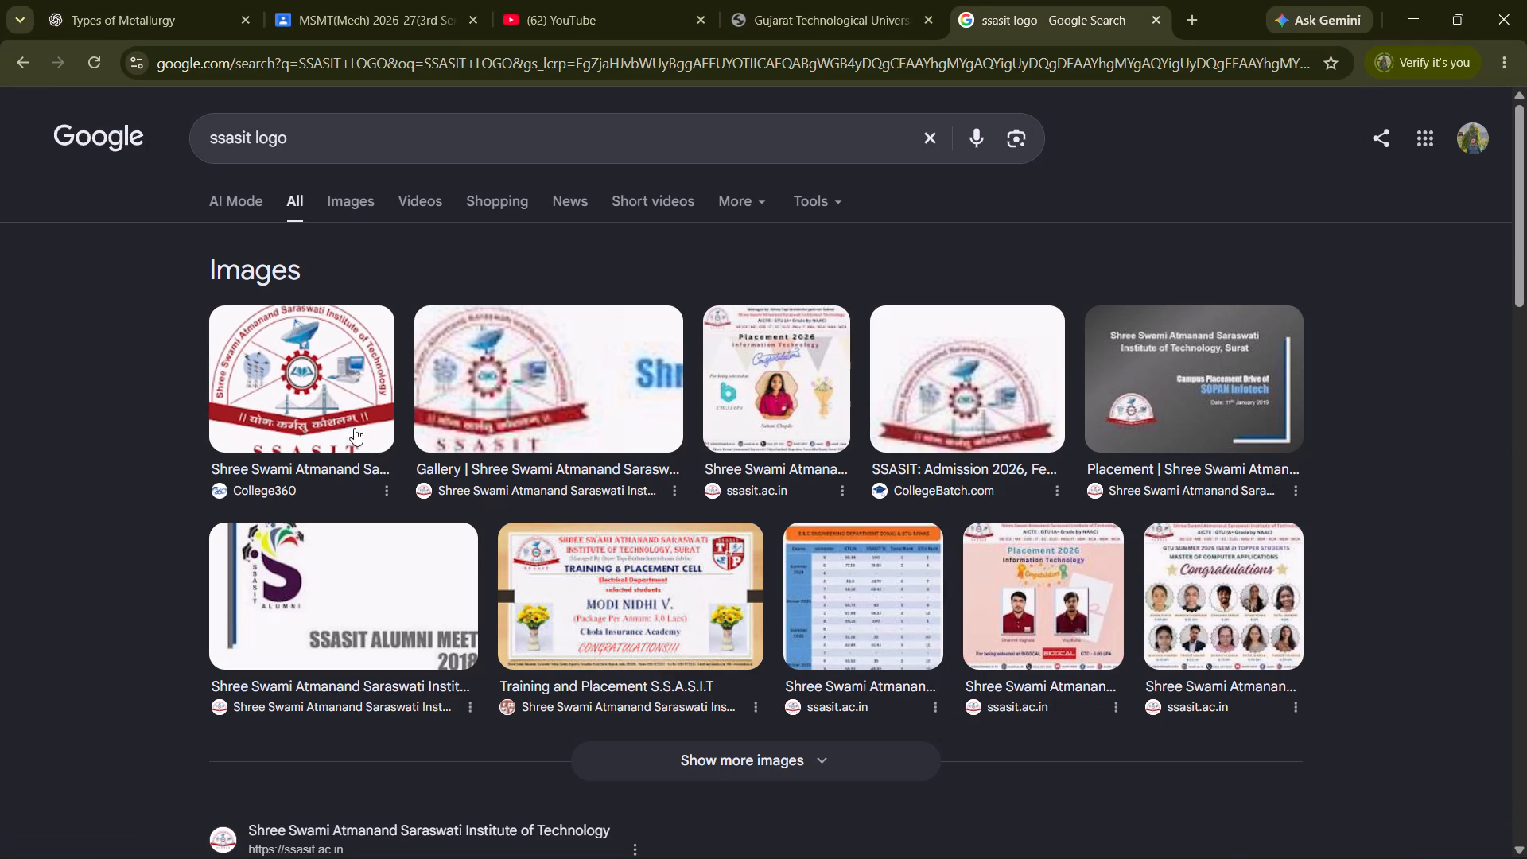
pyautogui.click(391, 498)
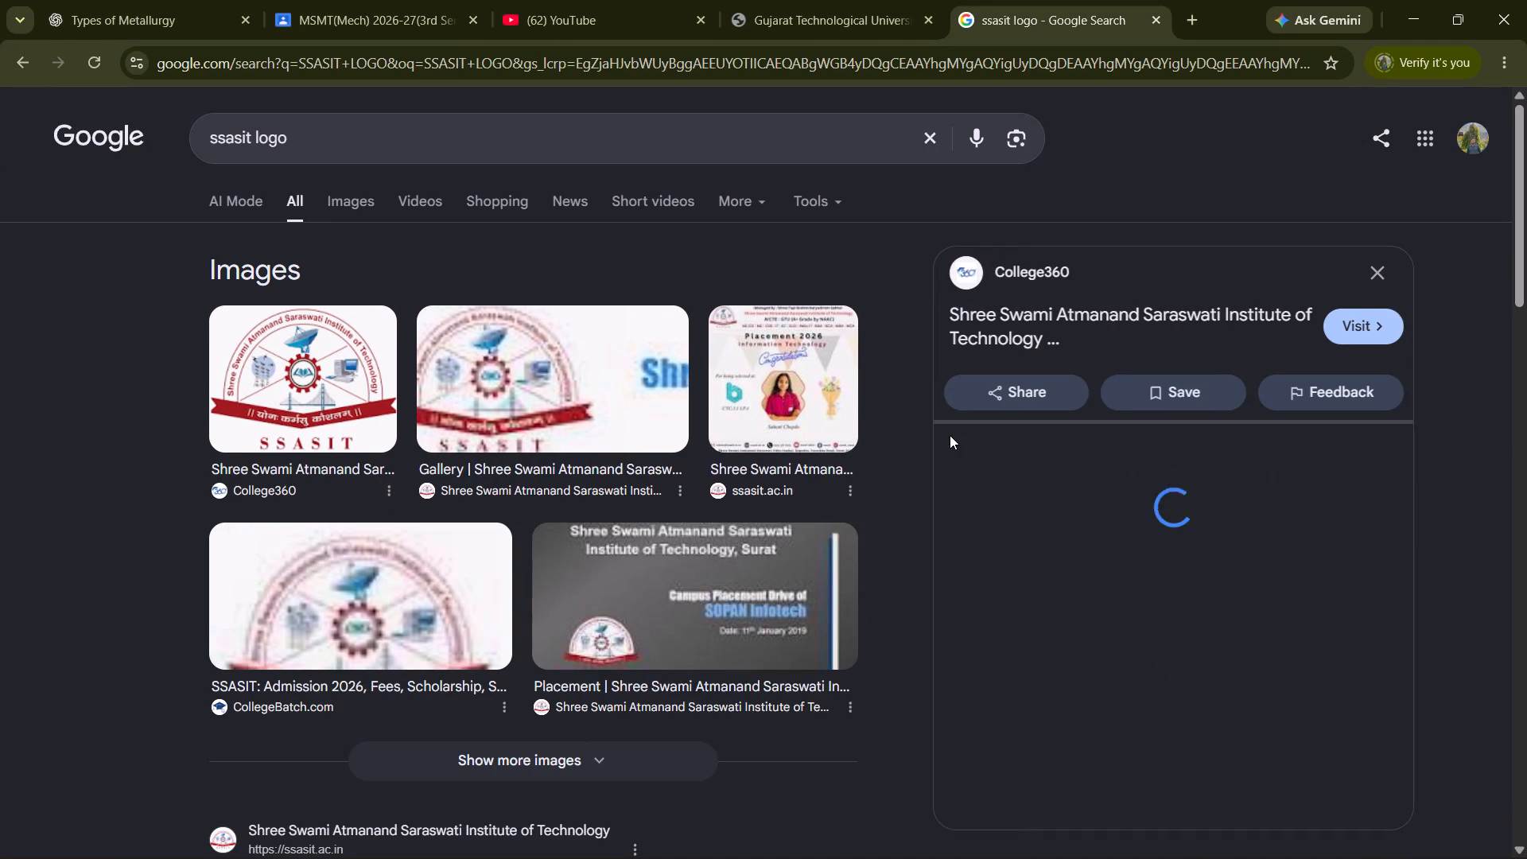
pyautogui.click(289, 397)
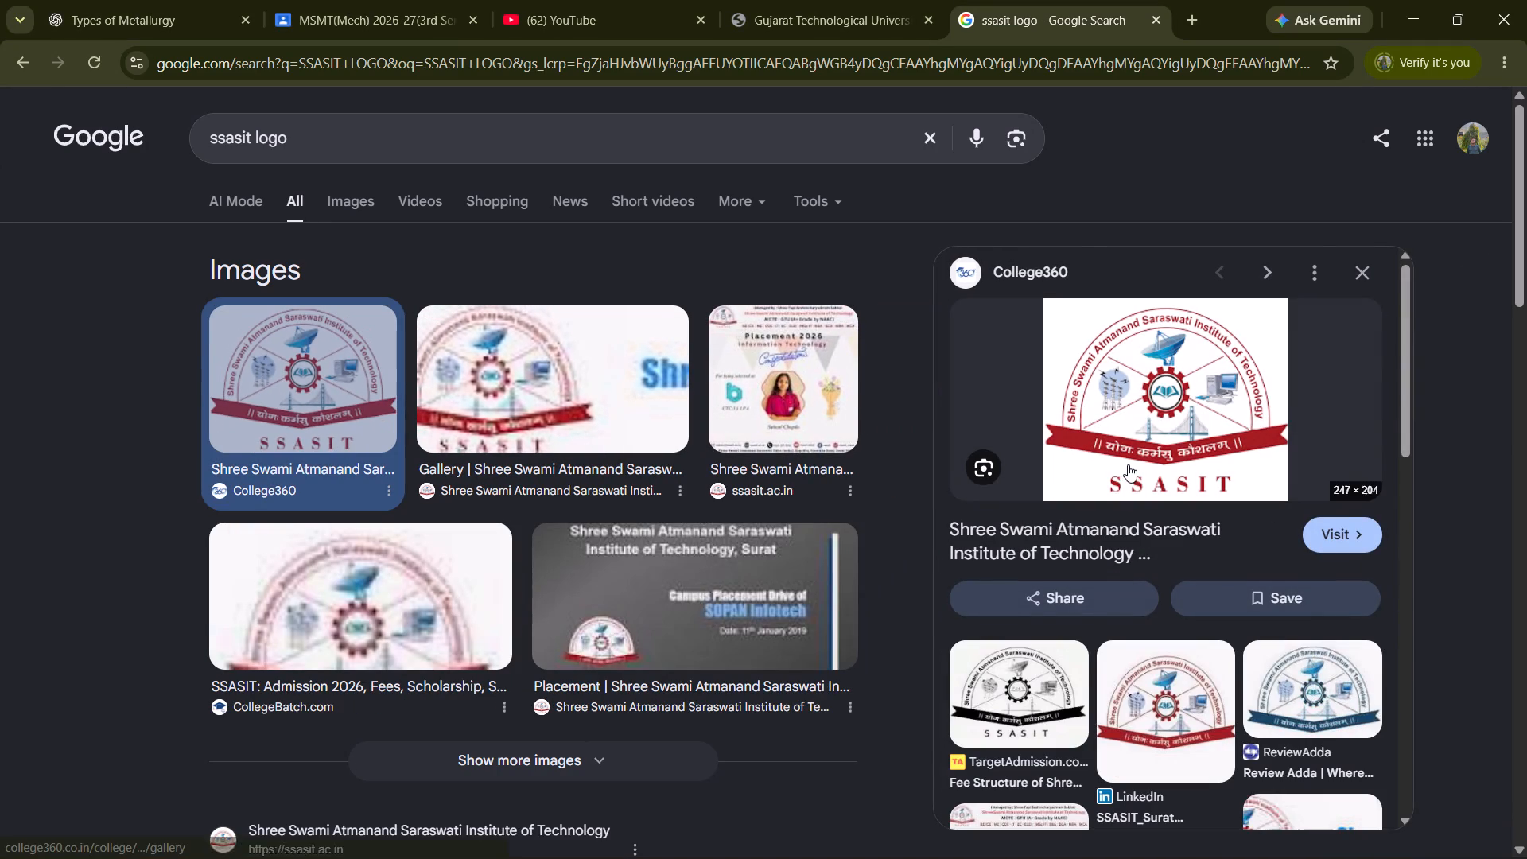
pyautogui.click(1131, 464)
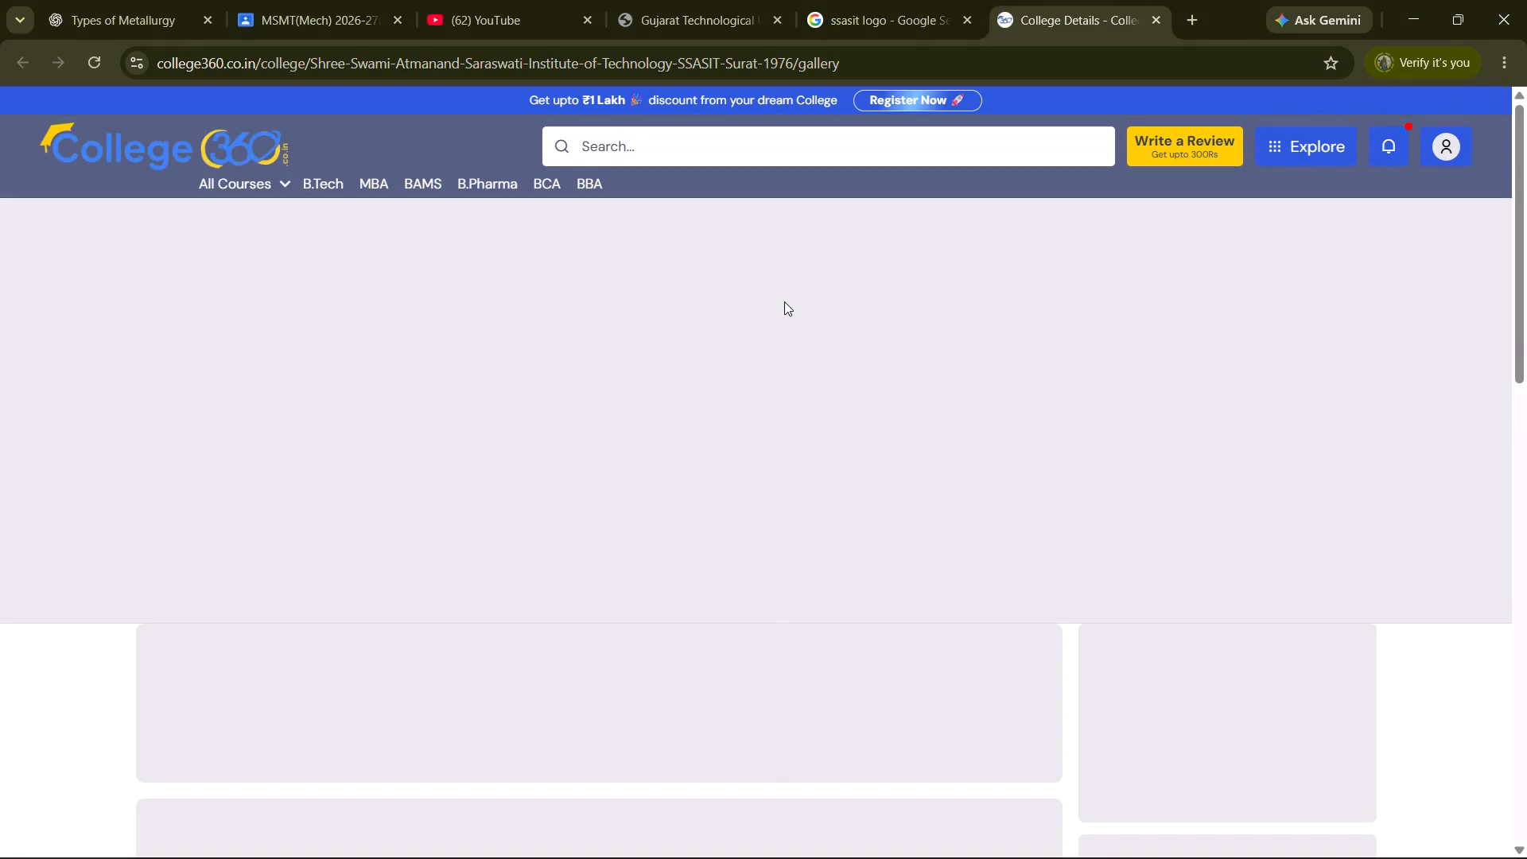
pyautogui.scroll(1, 461, 368)
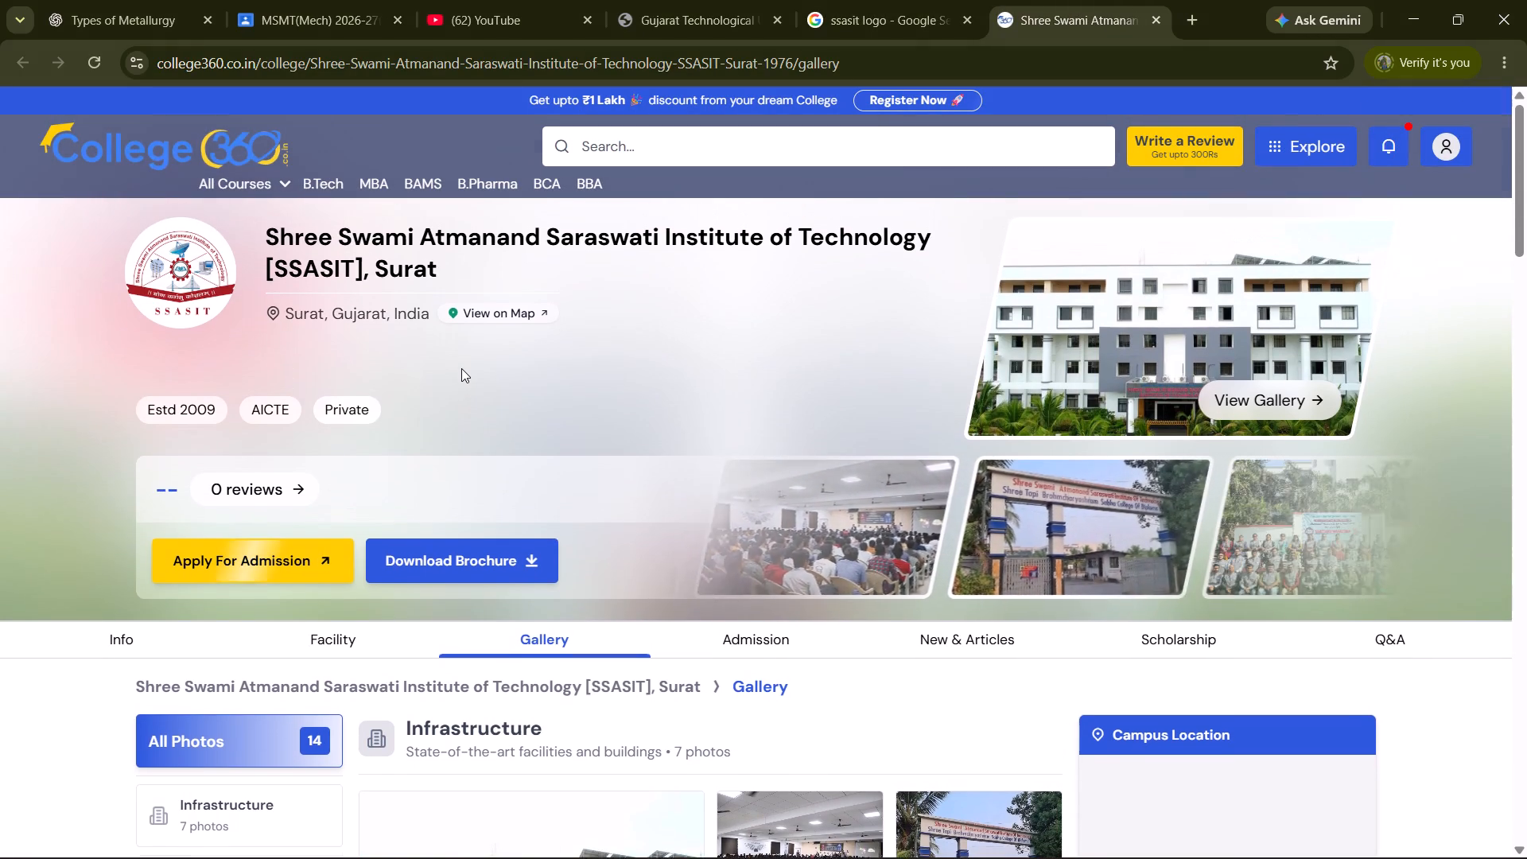
# Look through the College360 gallery page of the institute for a usable SSASIT logo image.
pyautogui.scroll(1, 461, 368)
pyautogui.hscroll(1, 461, 368)
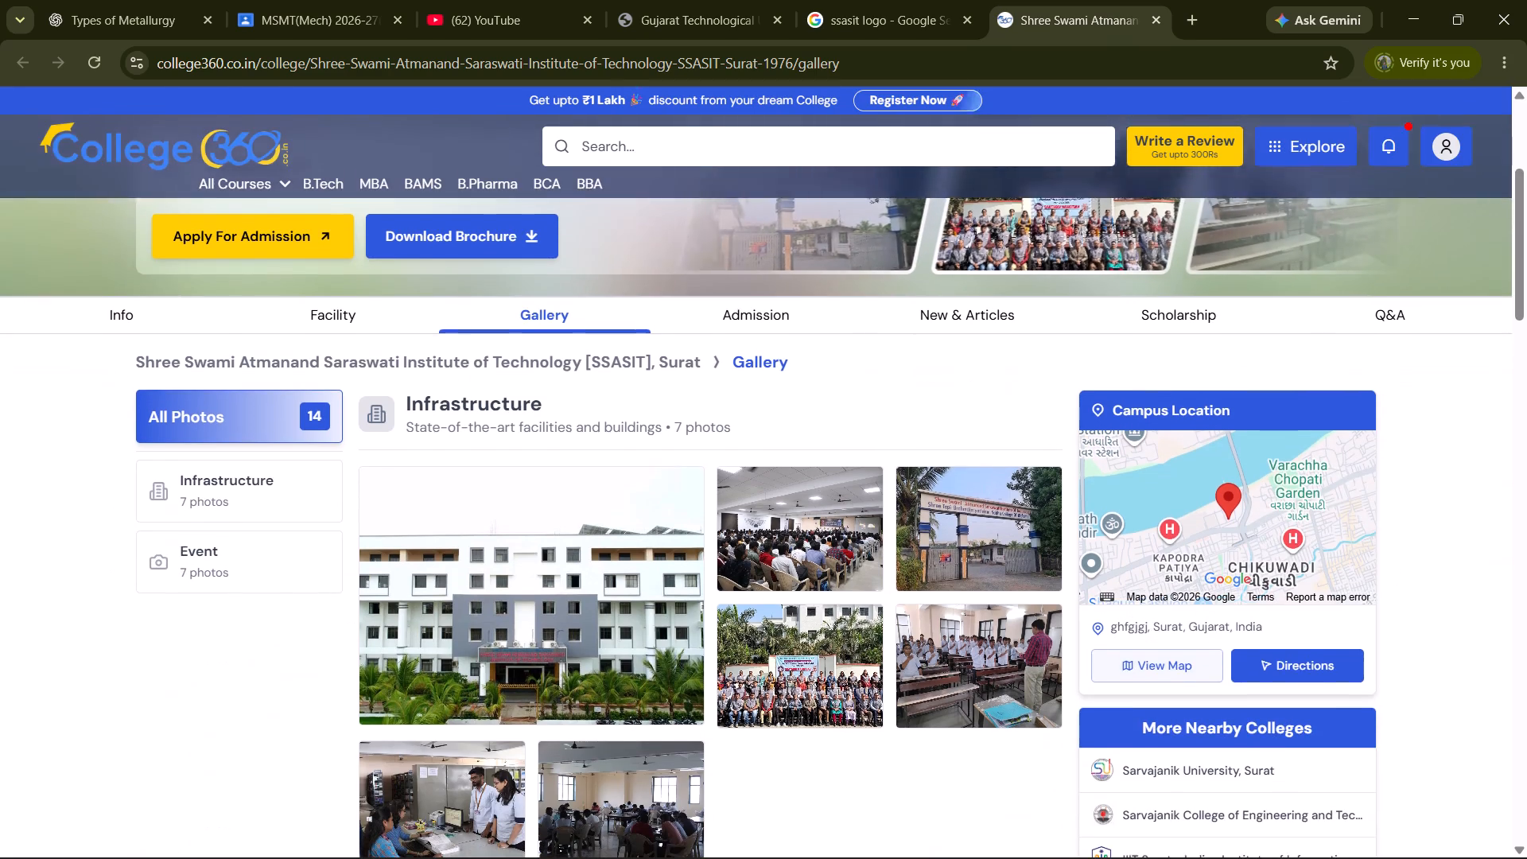
pyautogui.hscroll(1, 461, 368)
pyautogui.scroll(-3, 461, 368)
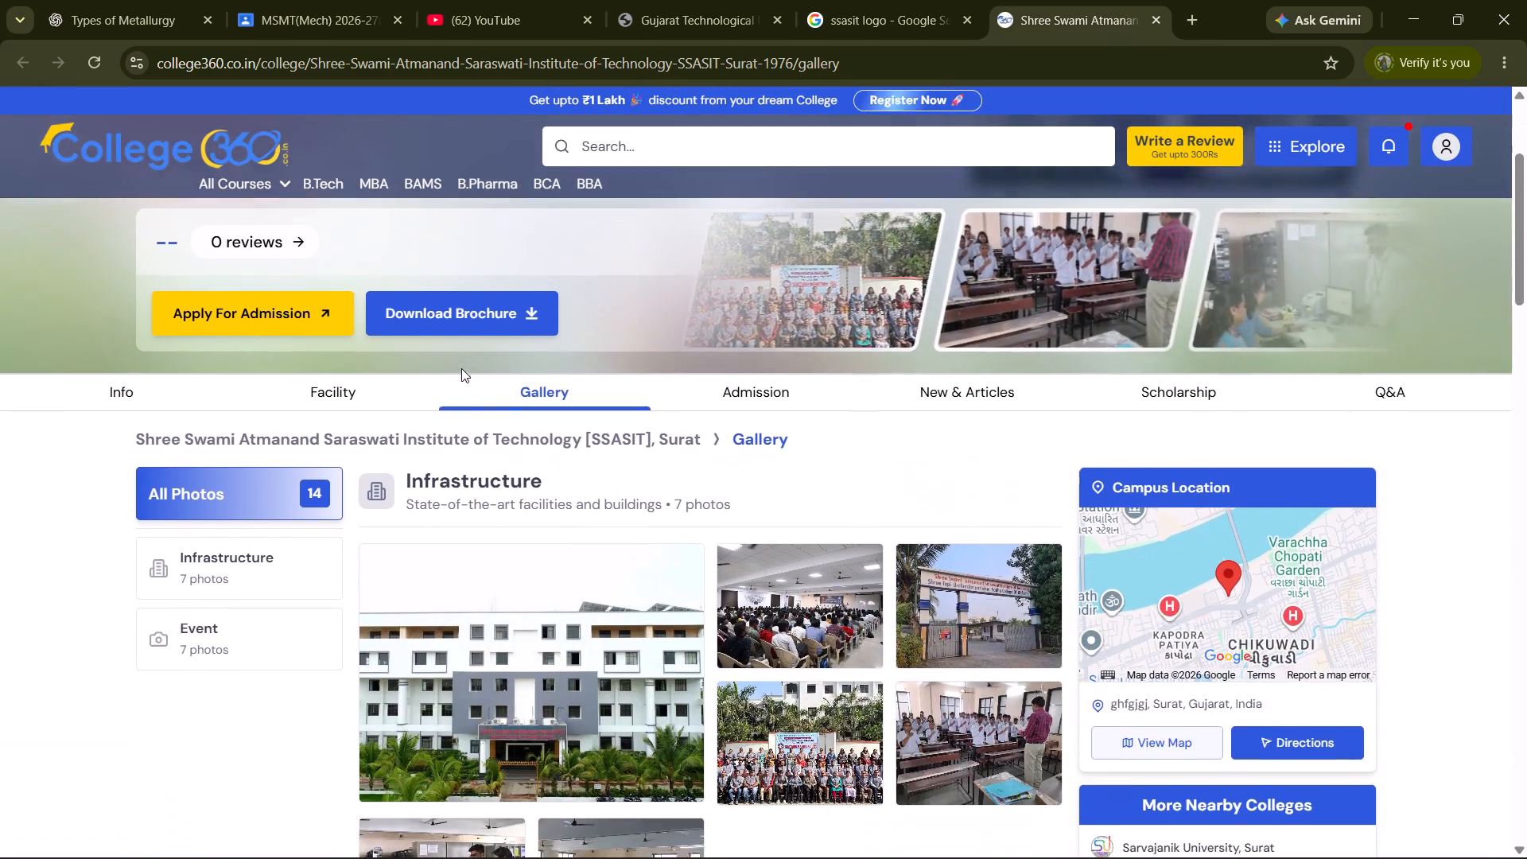
pyautogui.scroll(-2, 461, 368)
pyautogui.scroll(2, 461, 368)
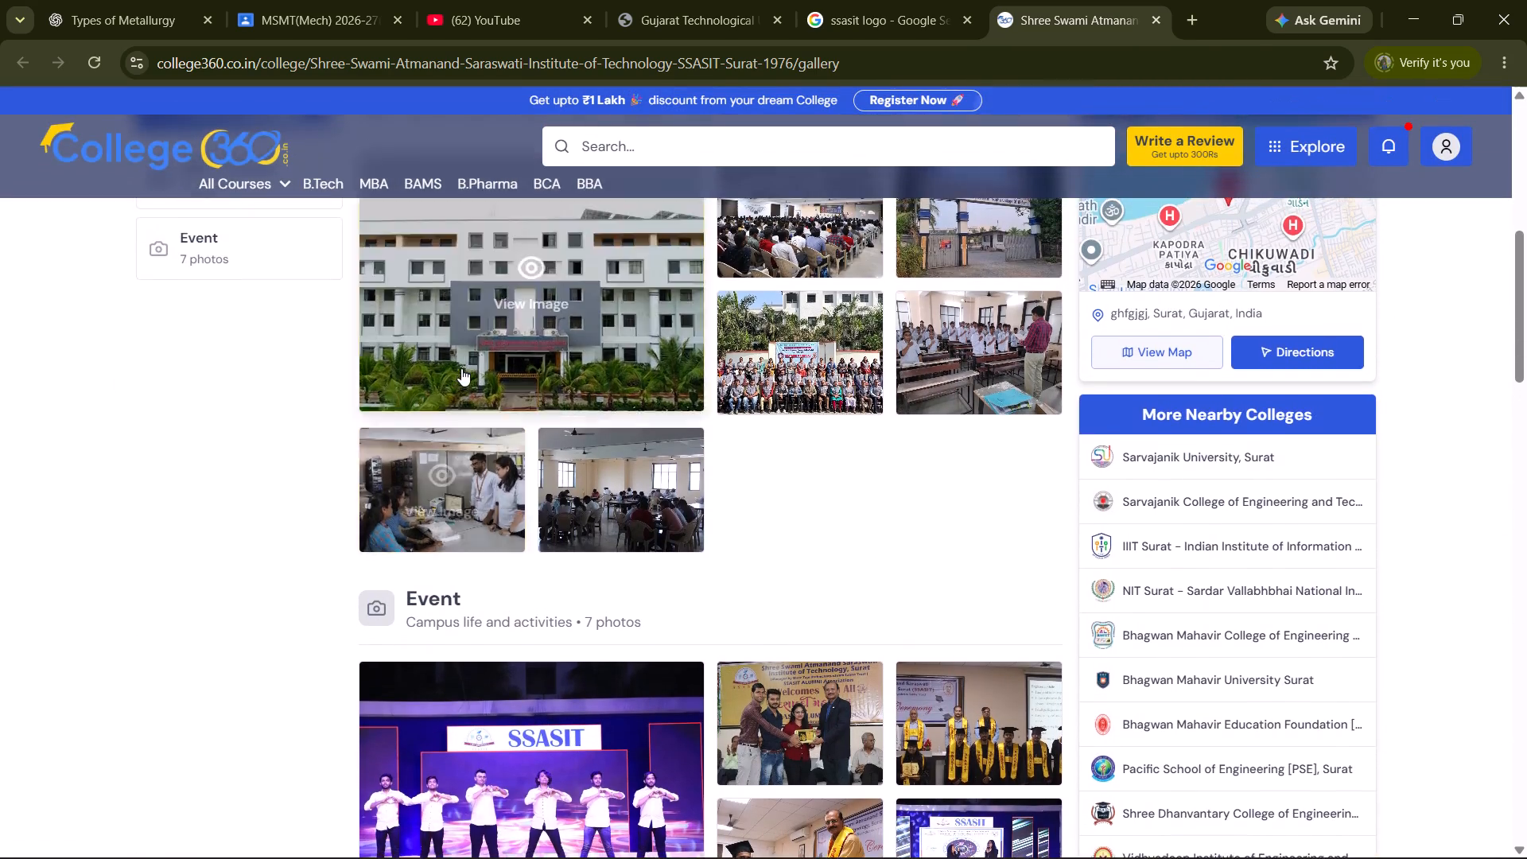
pyautogui.scroll(-4, 461, 368)
pyautogui.scroll(4, 461, 368)
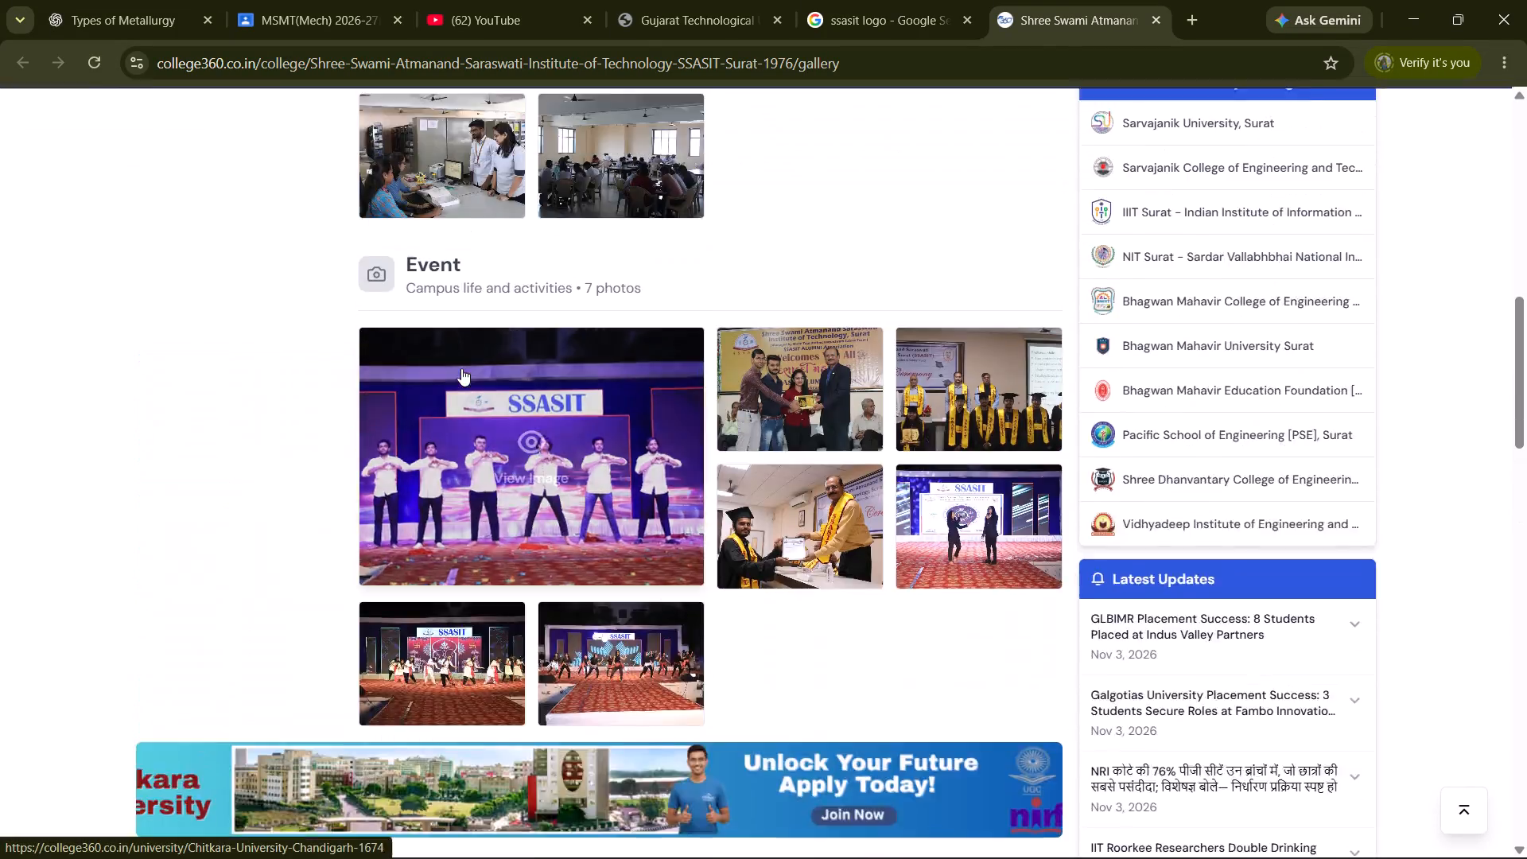
pyautogui.scroll(4, 461, 368)
pyautogui.click(169, 293)
pyautogui.doubleClick(169, 293)
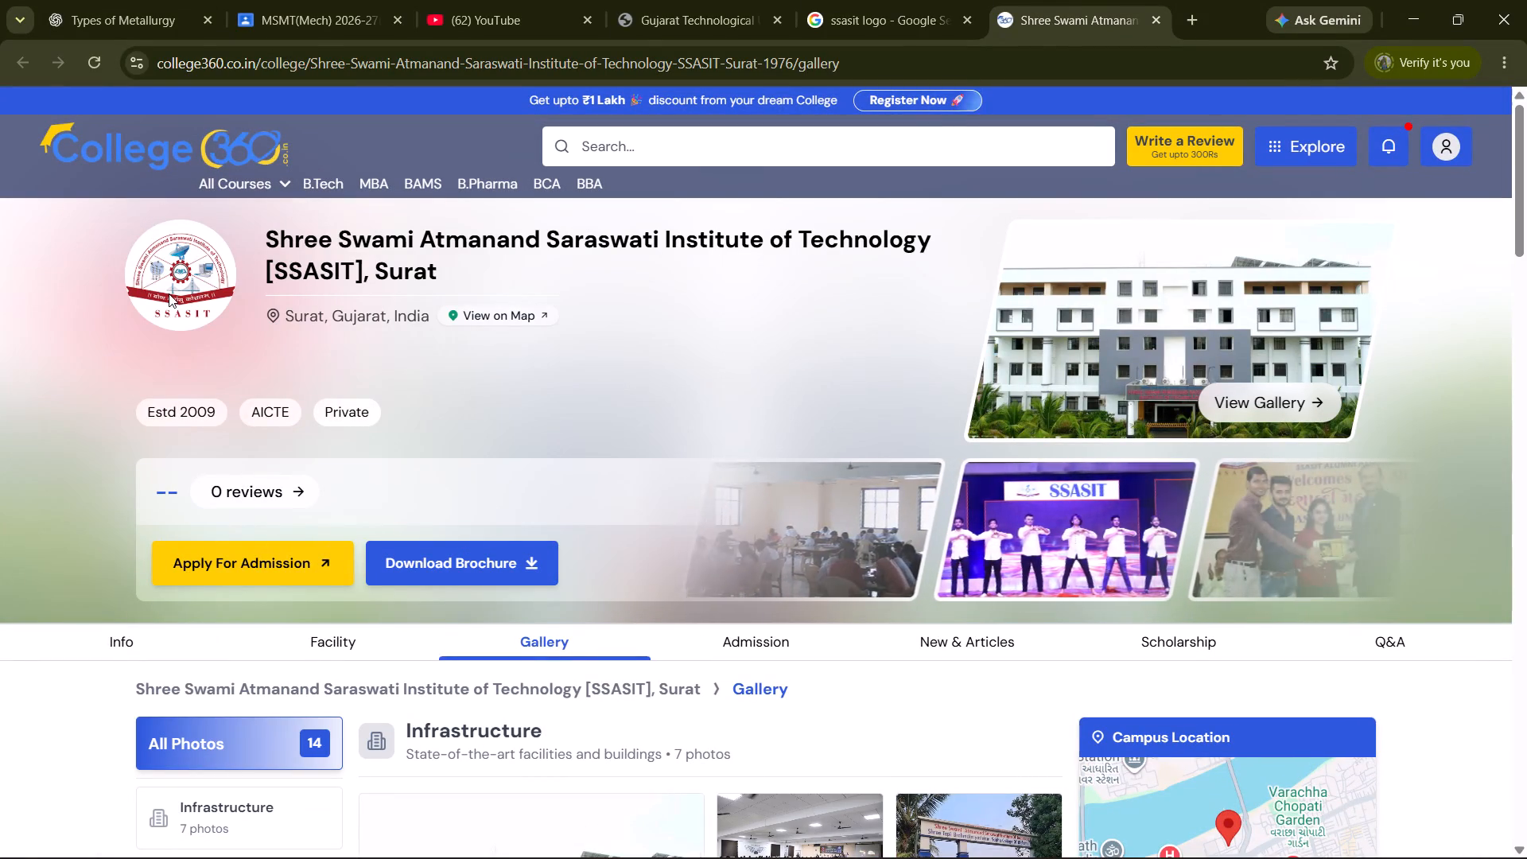
pyautogui.scroll(-7, 649, 262)
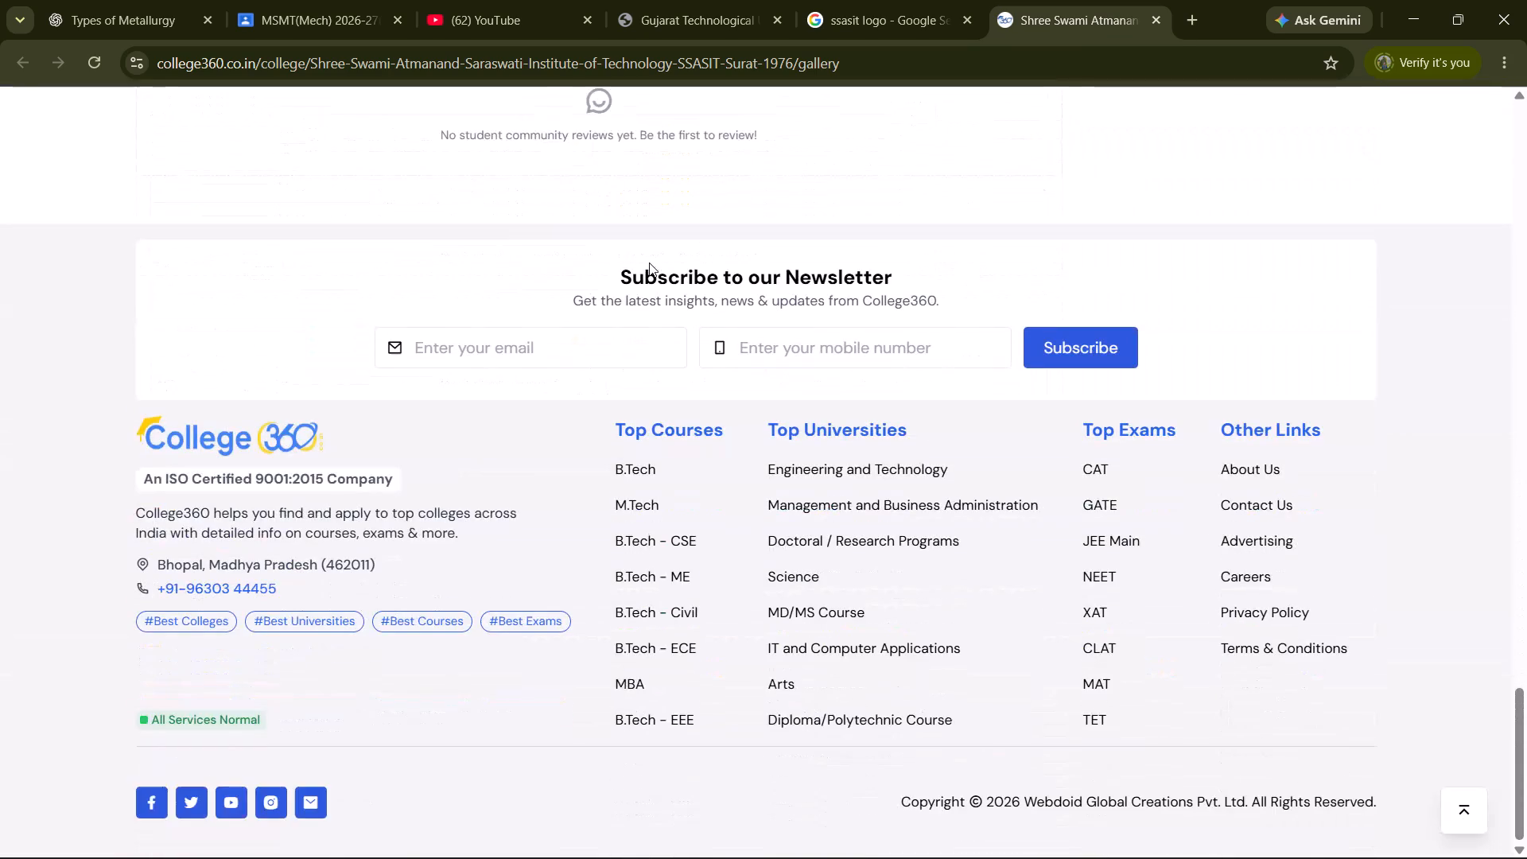
pyautogui.scroll(-2, 649, 262)
pyautogui.scroll(6, 649, 262)
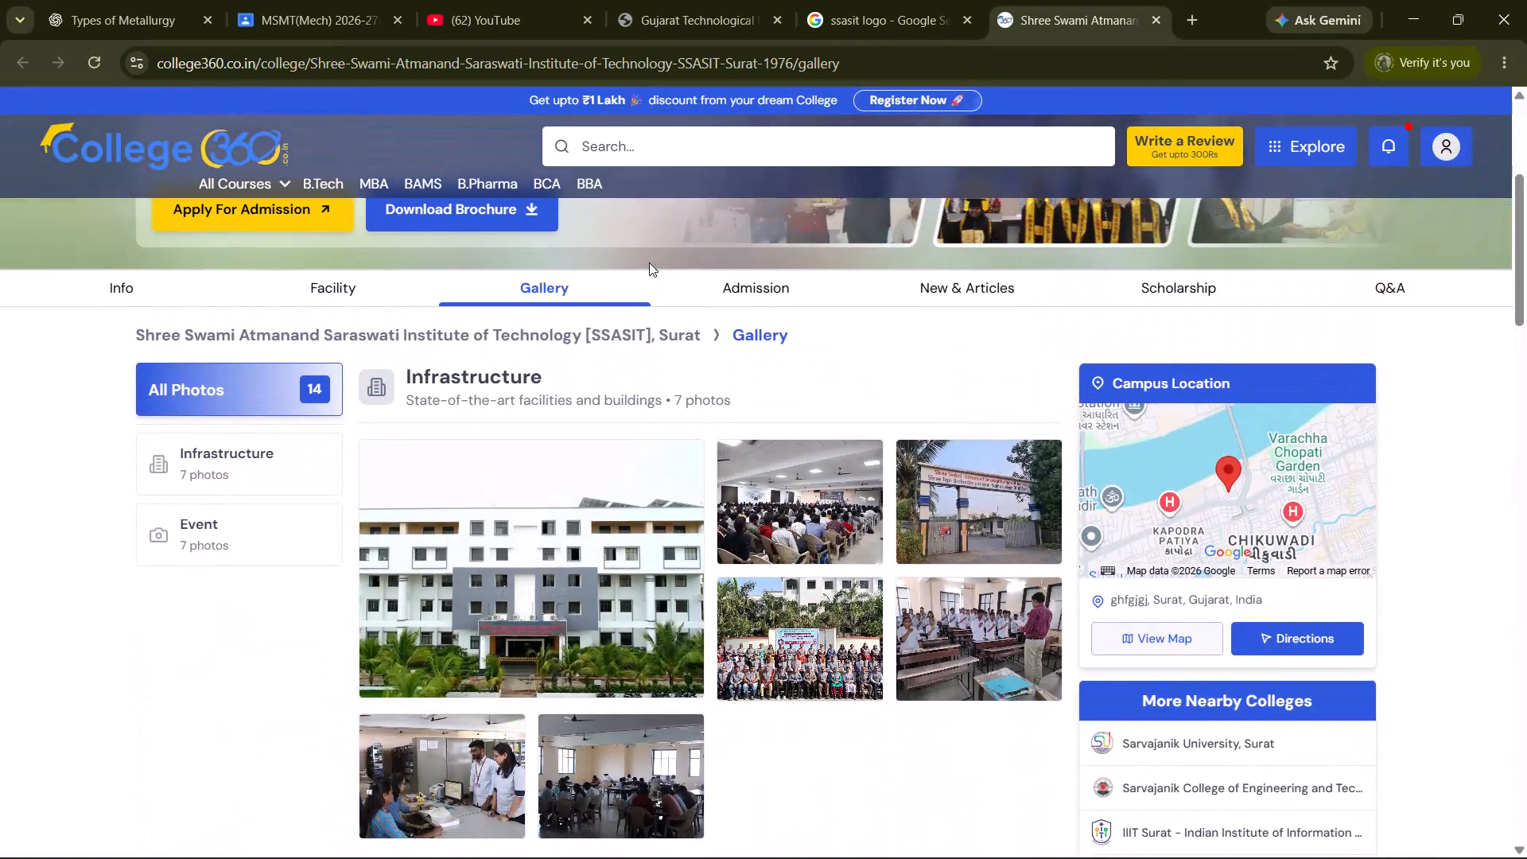
pyautogui.scroll(4, 811, 457)
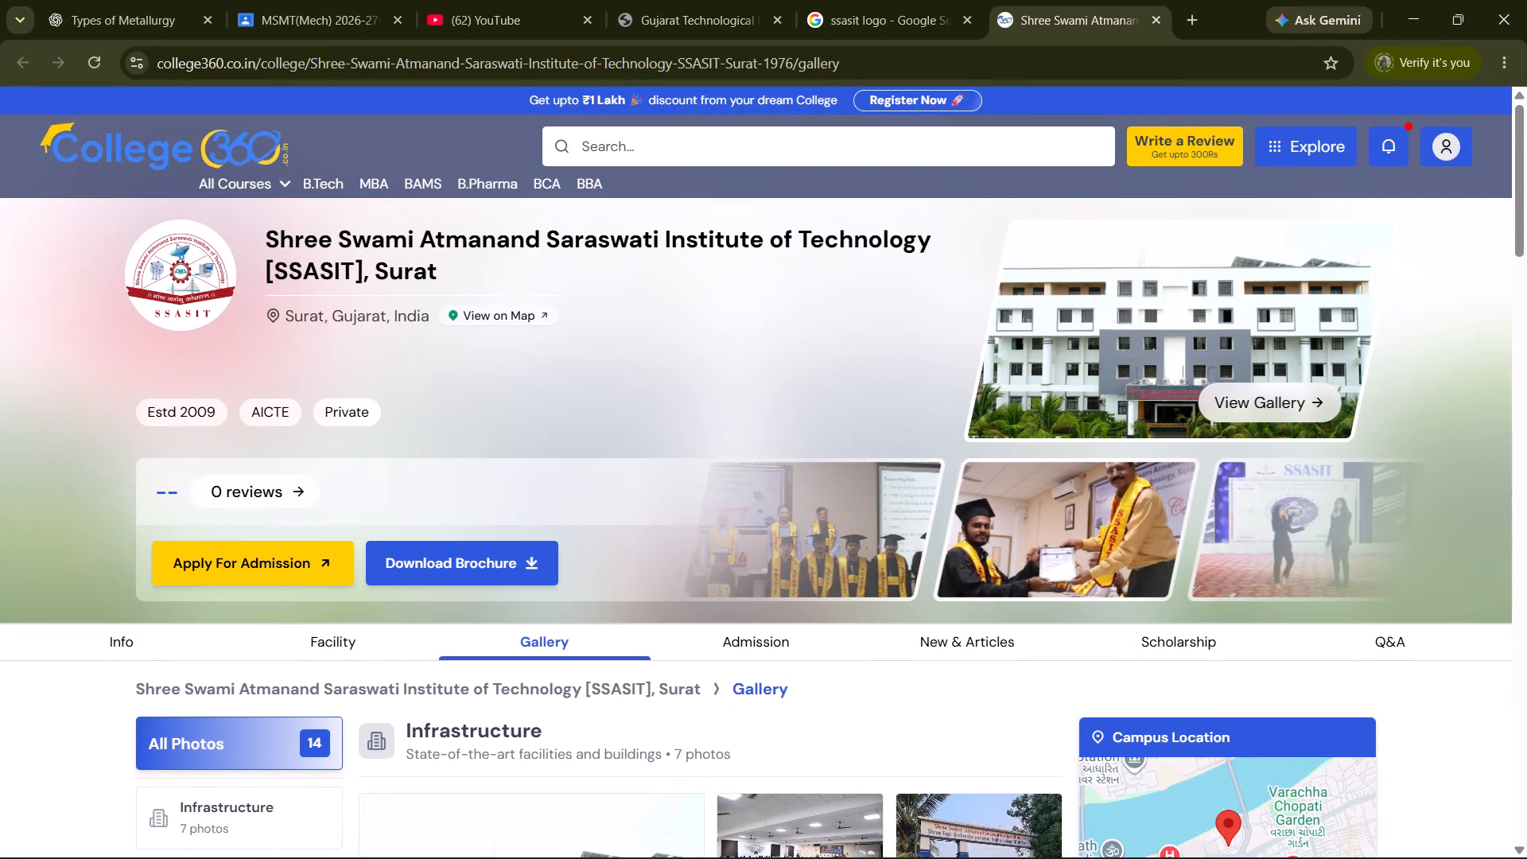
# Return to the ssasit logo search results and copy the previewed College360 logo image.
pyautogui.click(946, 2)
pyautogui.rightClick(1190, 472)
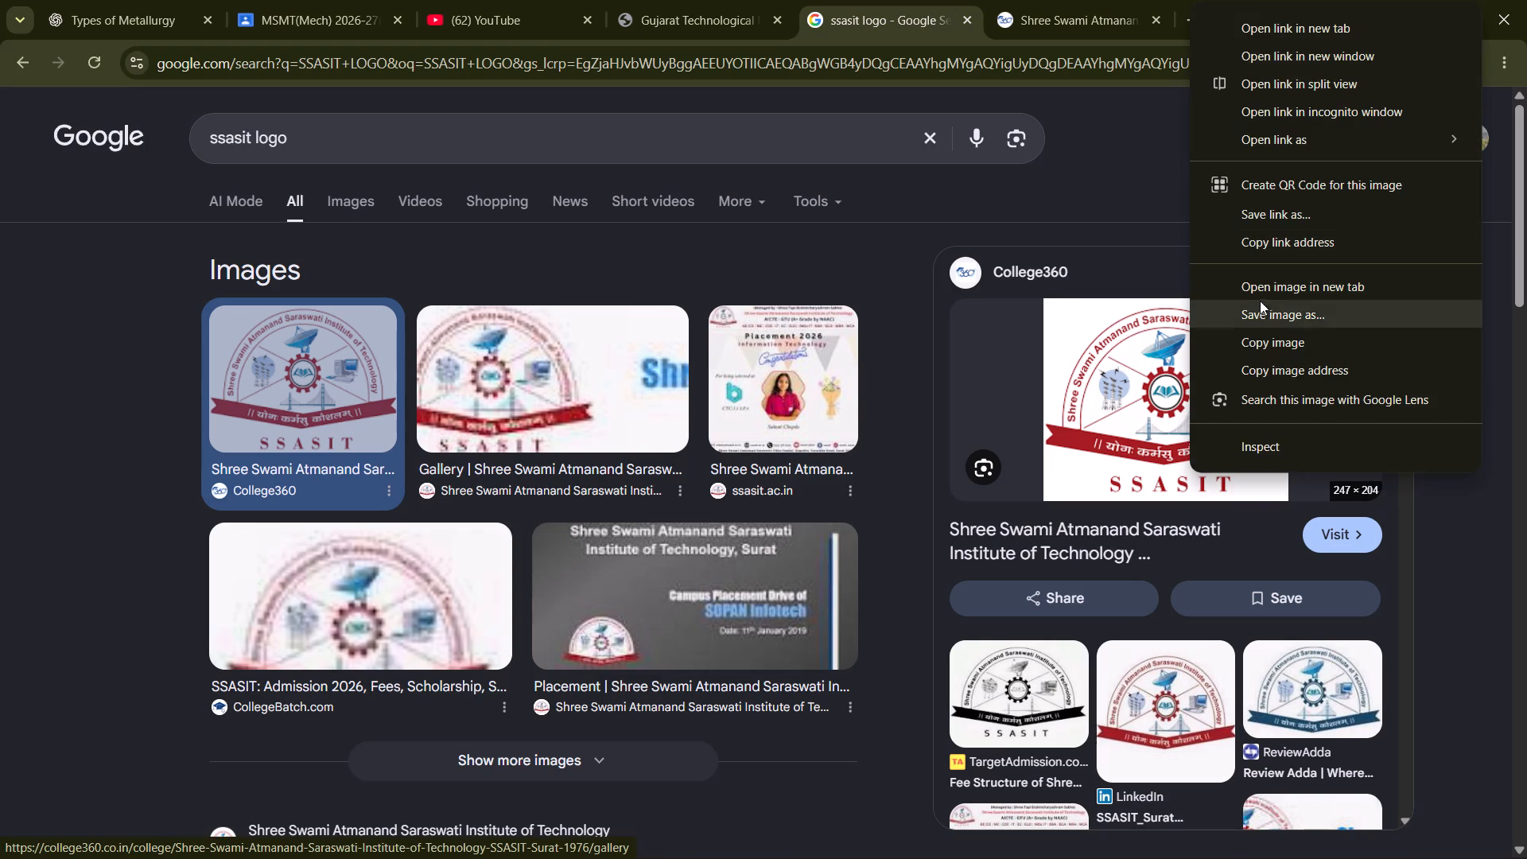
pyautogui.click(1257, 334)
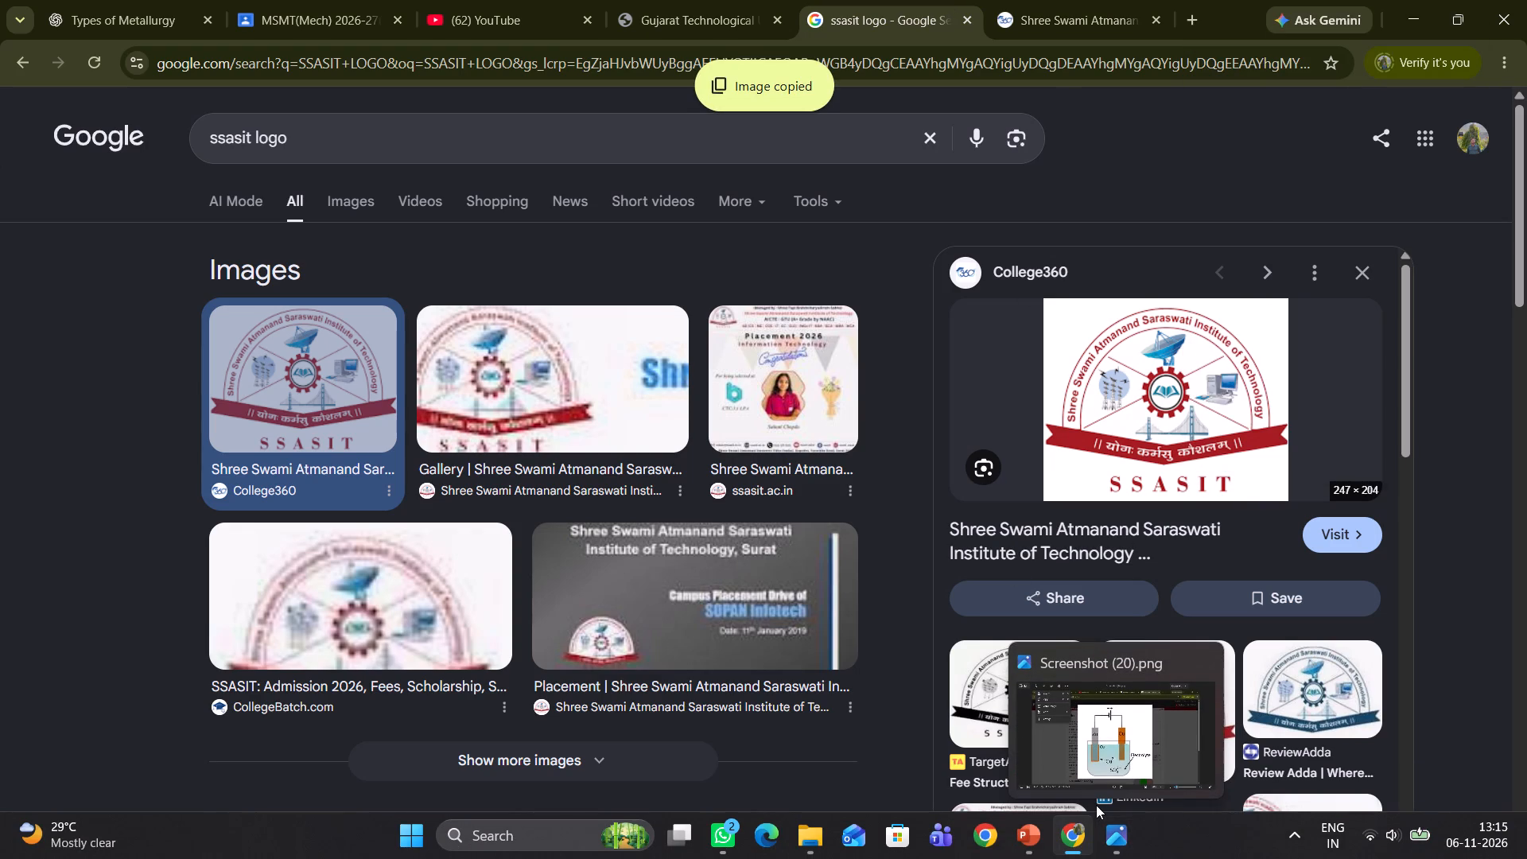
# Switch to PowerPoint, paste the SSASIT logo on the Powder Metallurgy title slide and place it in the slide's upper-left corner.
pyautogui.click(1048, 834)
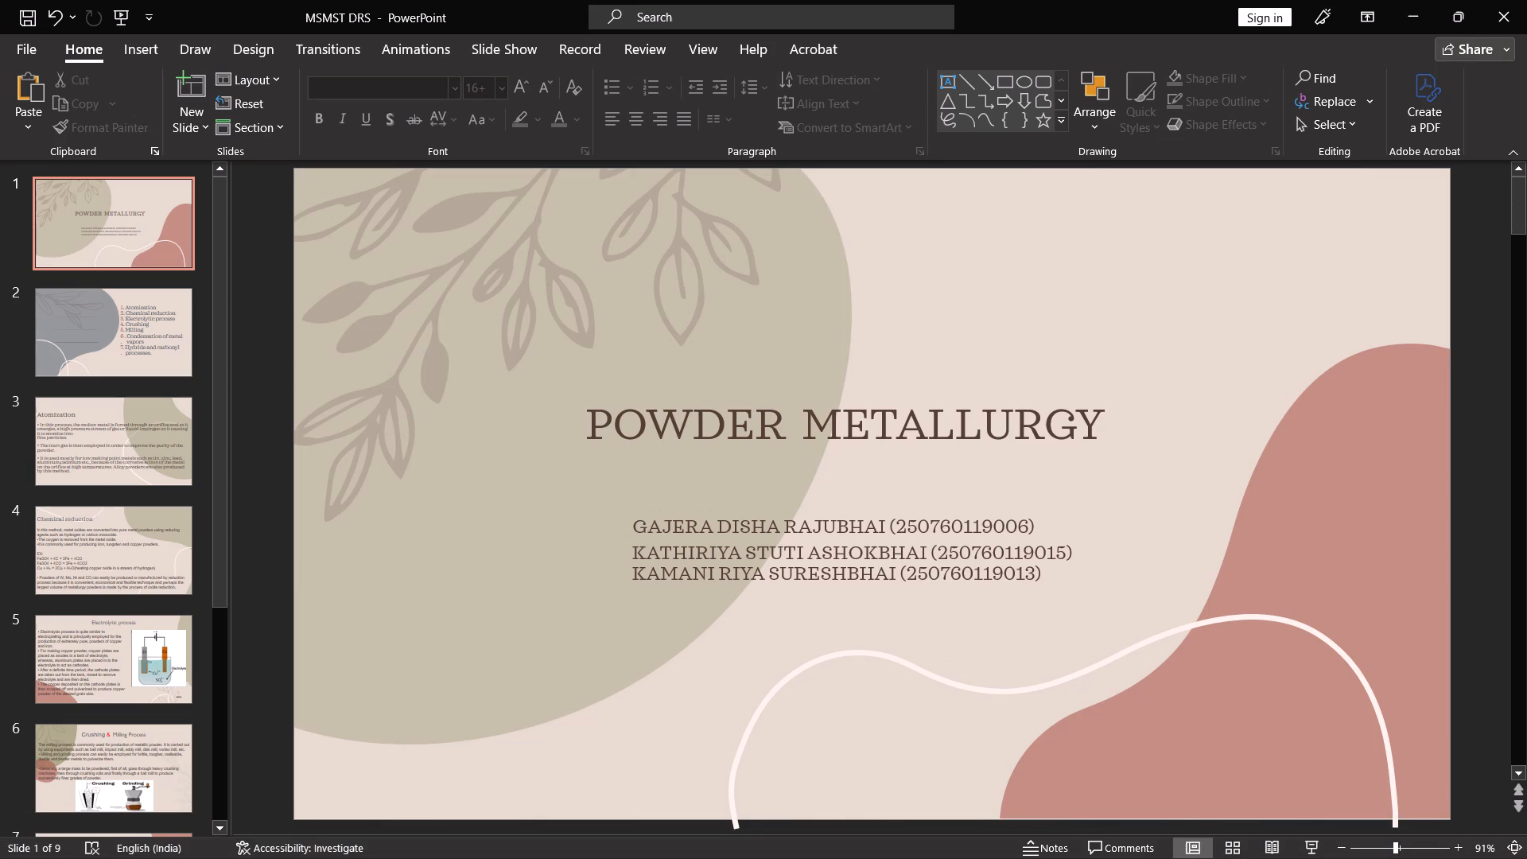
pyautogui.hotkey('ctrl', 'v')
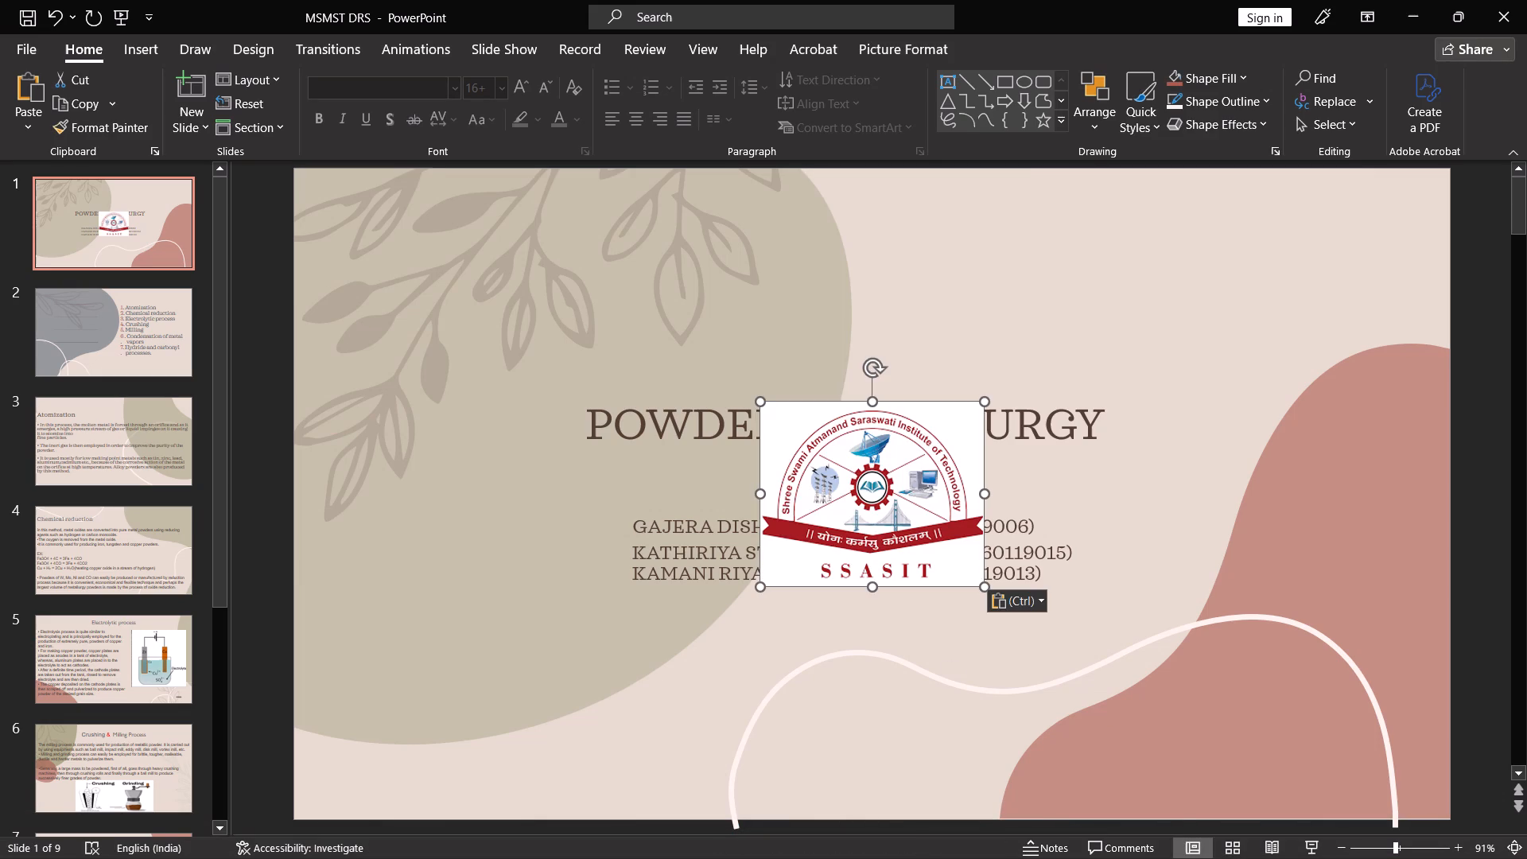
pyautogui.moveTo(883, 503); pyautogui.dragTo(488, 286)
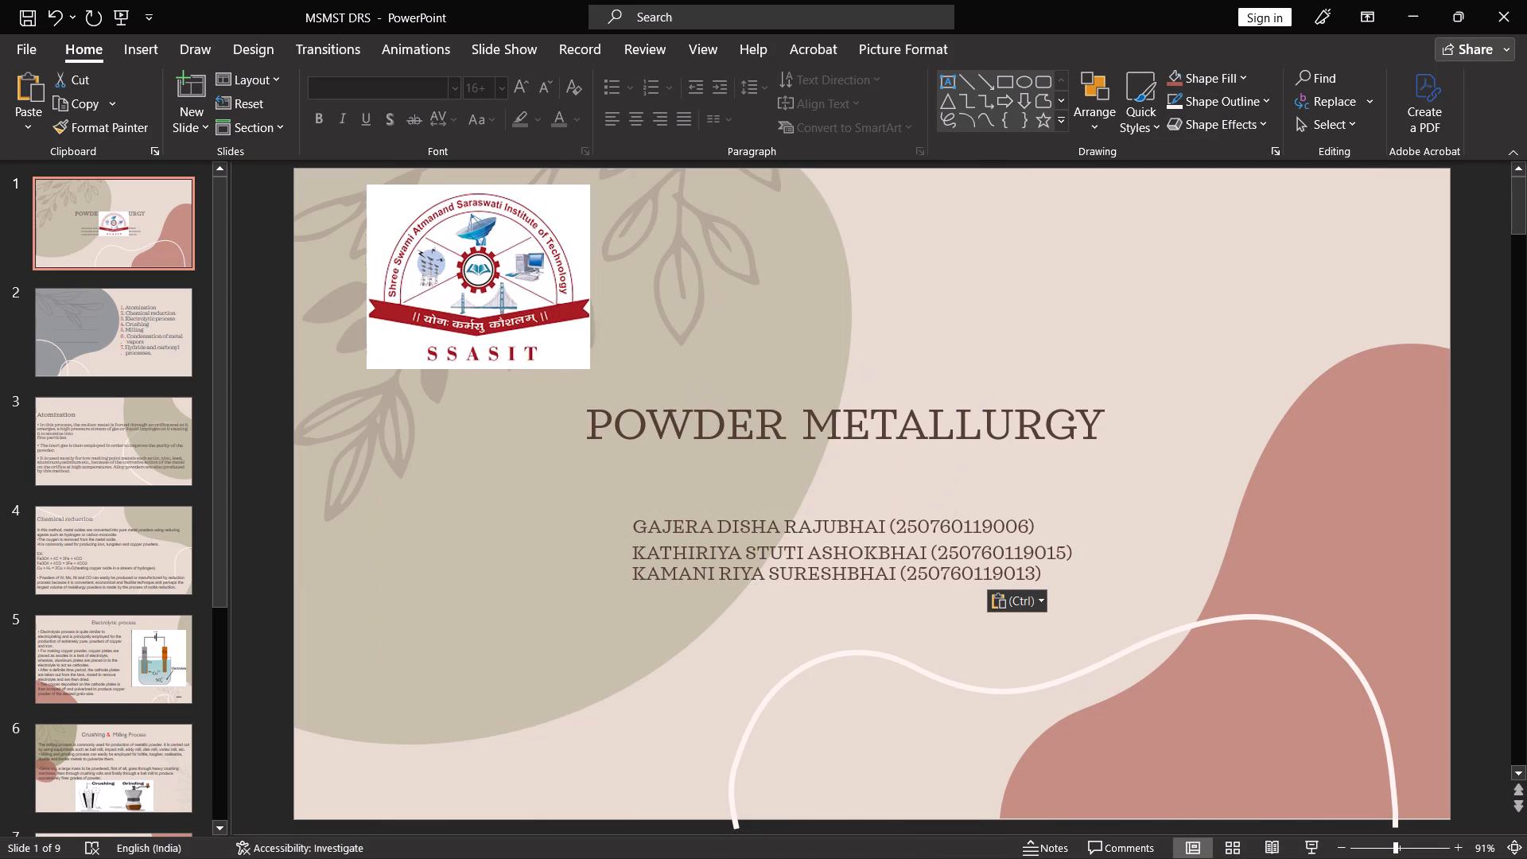
pyautogui.moveTo(488, 286); pyautogui.dragTo(418, 271)
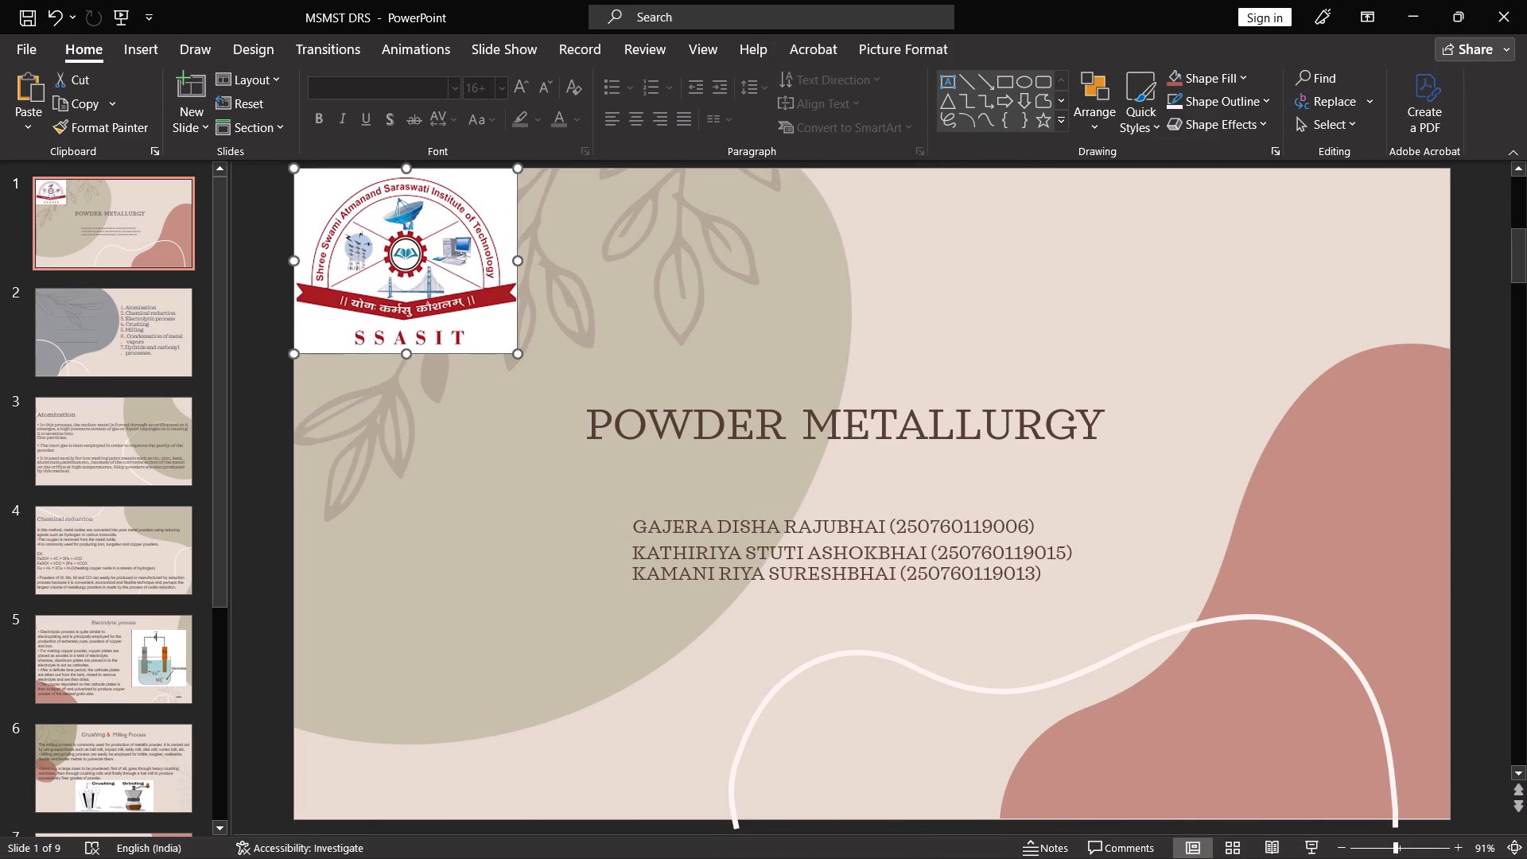
pyautogui.click(500, 458)
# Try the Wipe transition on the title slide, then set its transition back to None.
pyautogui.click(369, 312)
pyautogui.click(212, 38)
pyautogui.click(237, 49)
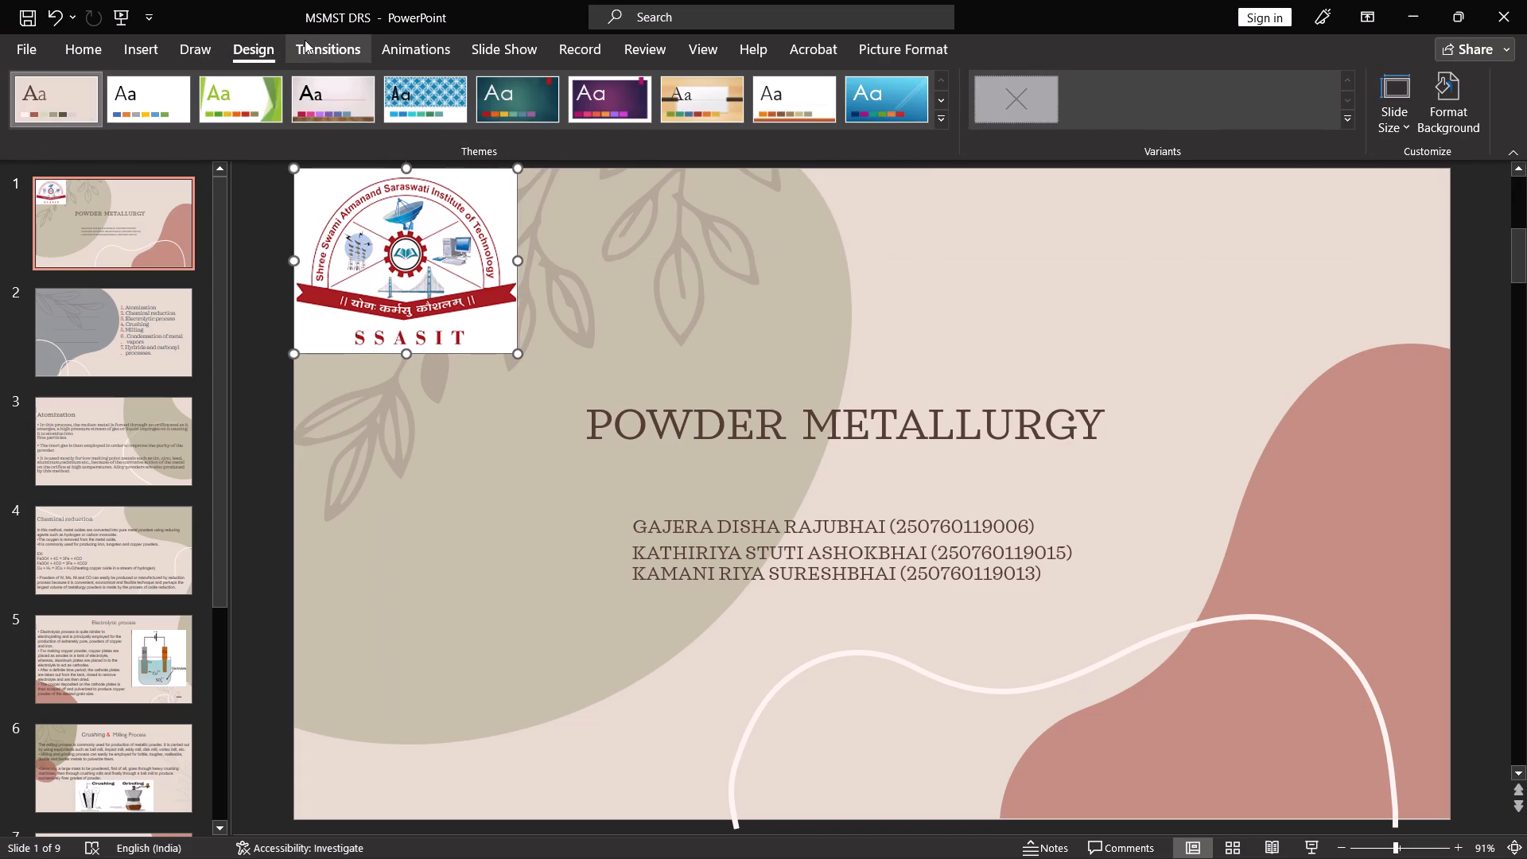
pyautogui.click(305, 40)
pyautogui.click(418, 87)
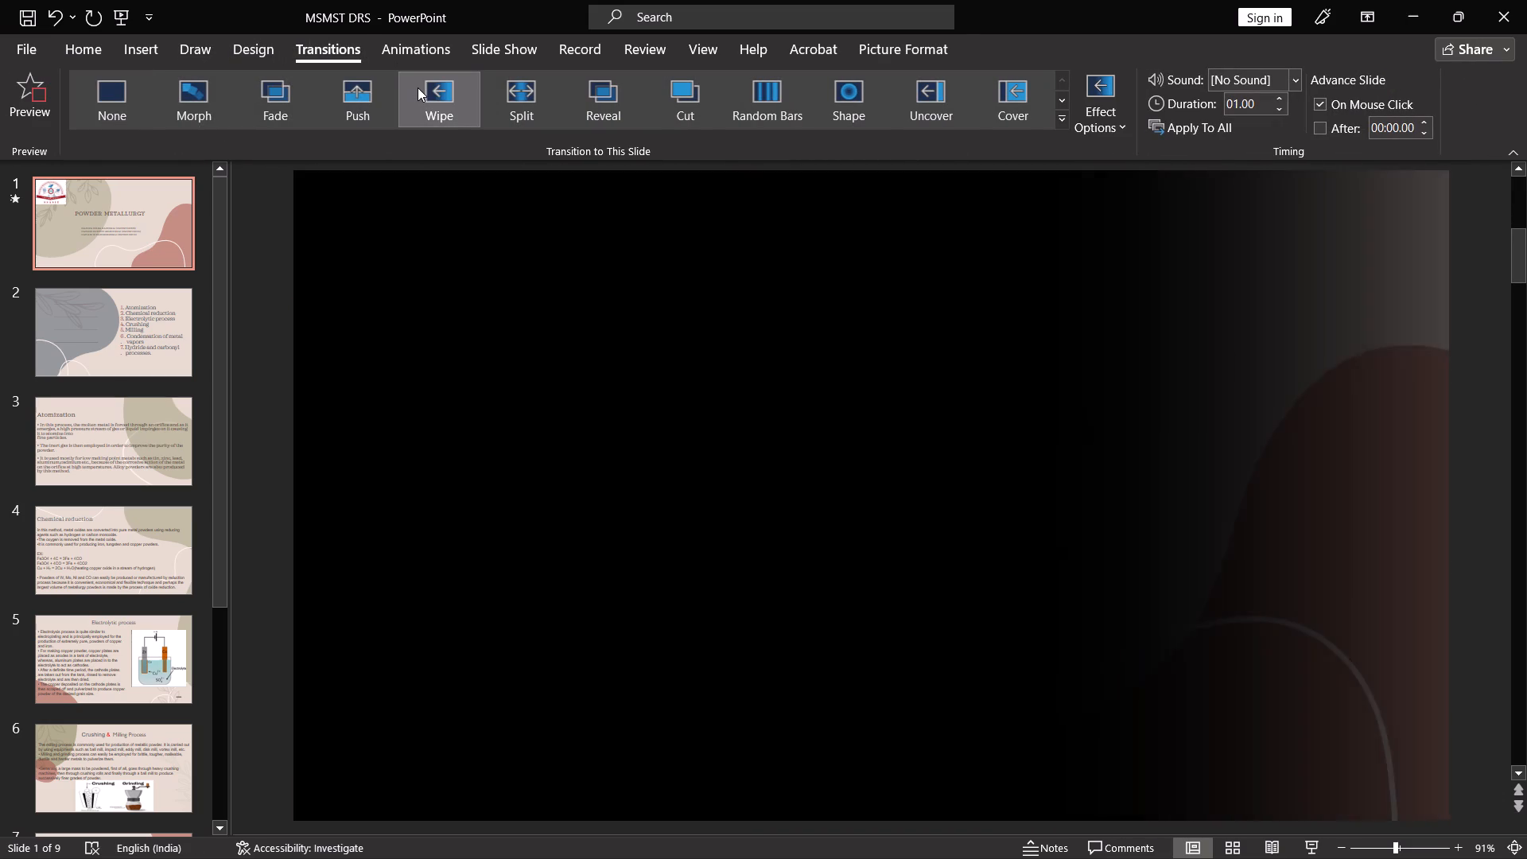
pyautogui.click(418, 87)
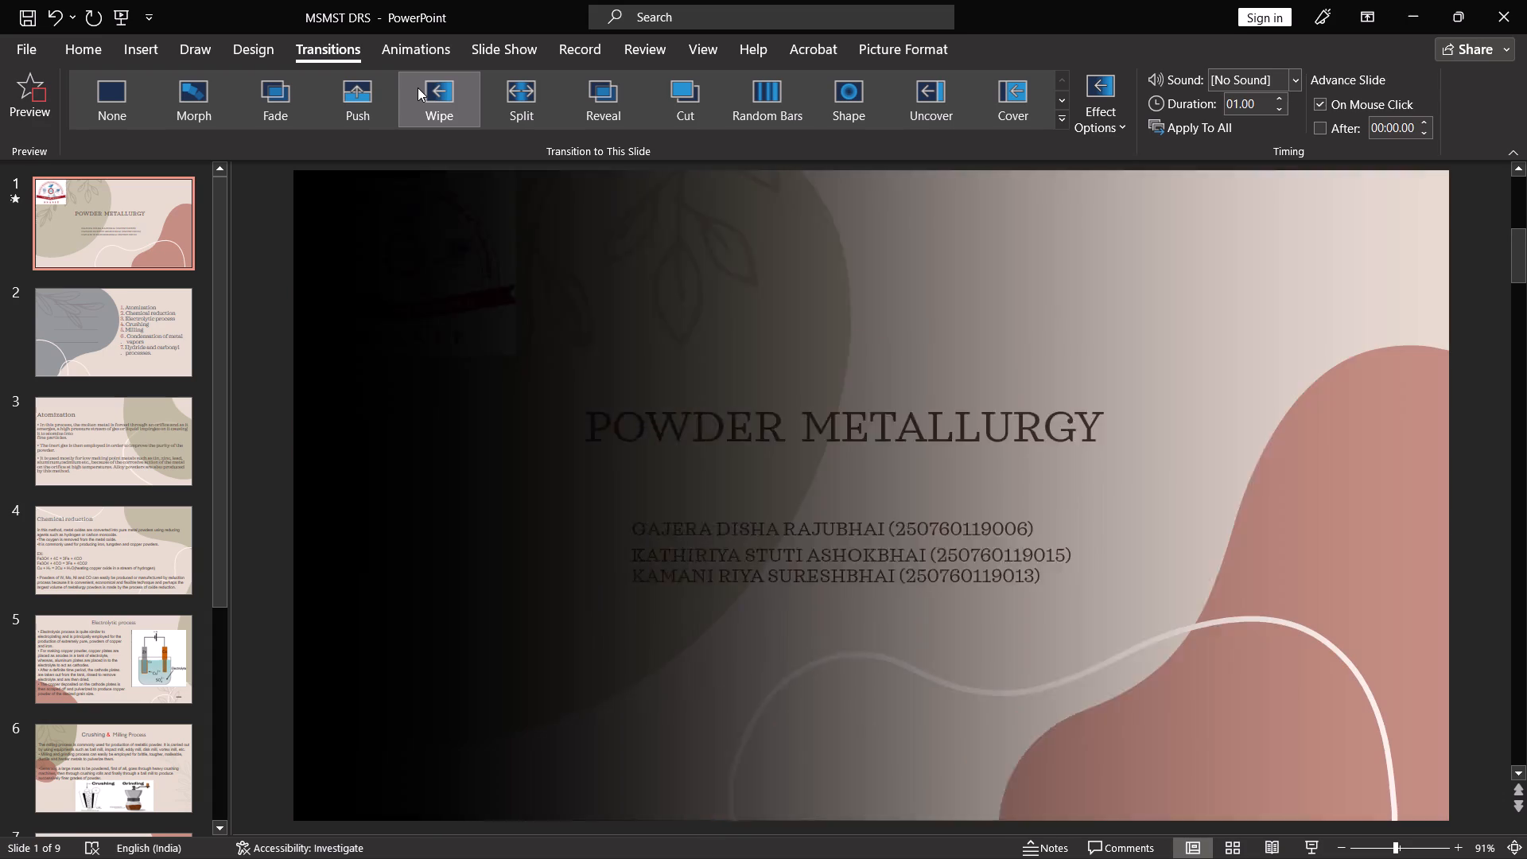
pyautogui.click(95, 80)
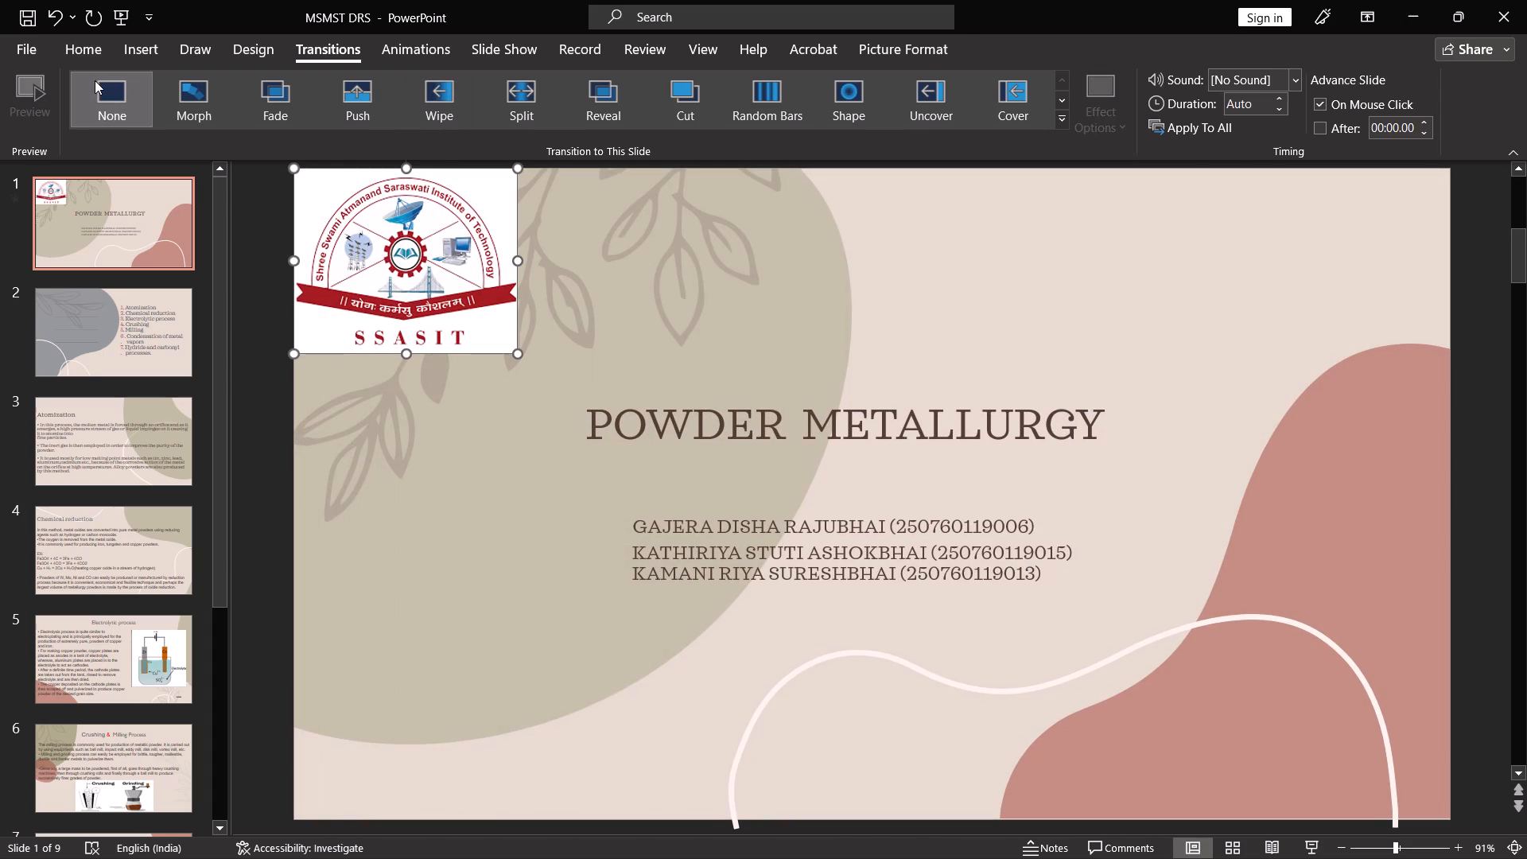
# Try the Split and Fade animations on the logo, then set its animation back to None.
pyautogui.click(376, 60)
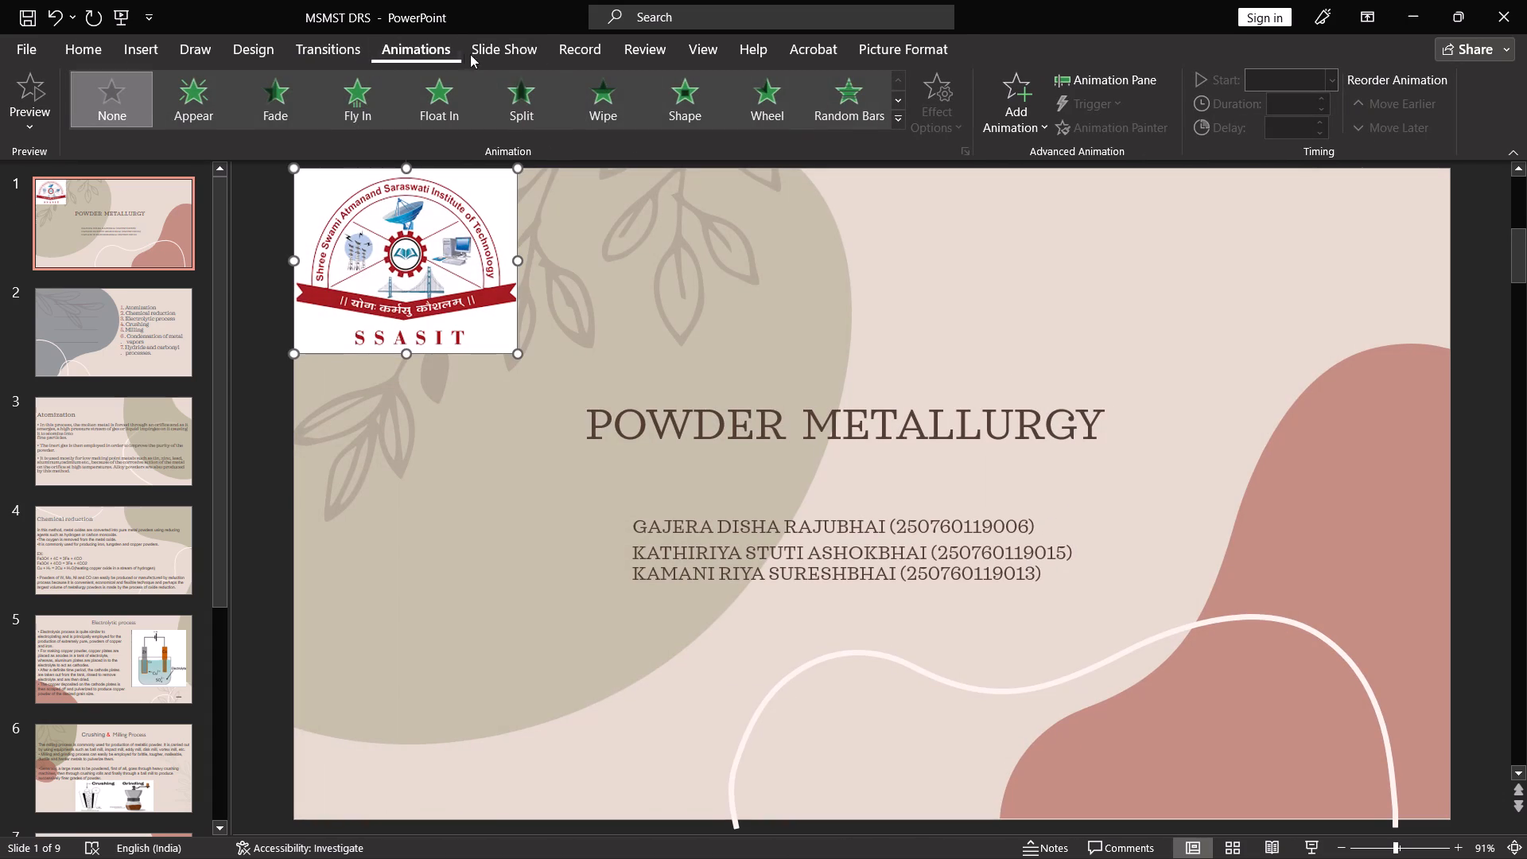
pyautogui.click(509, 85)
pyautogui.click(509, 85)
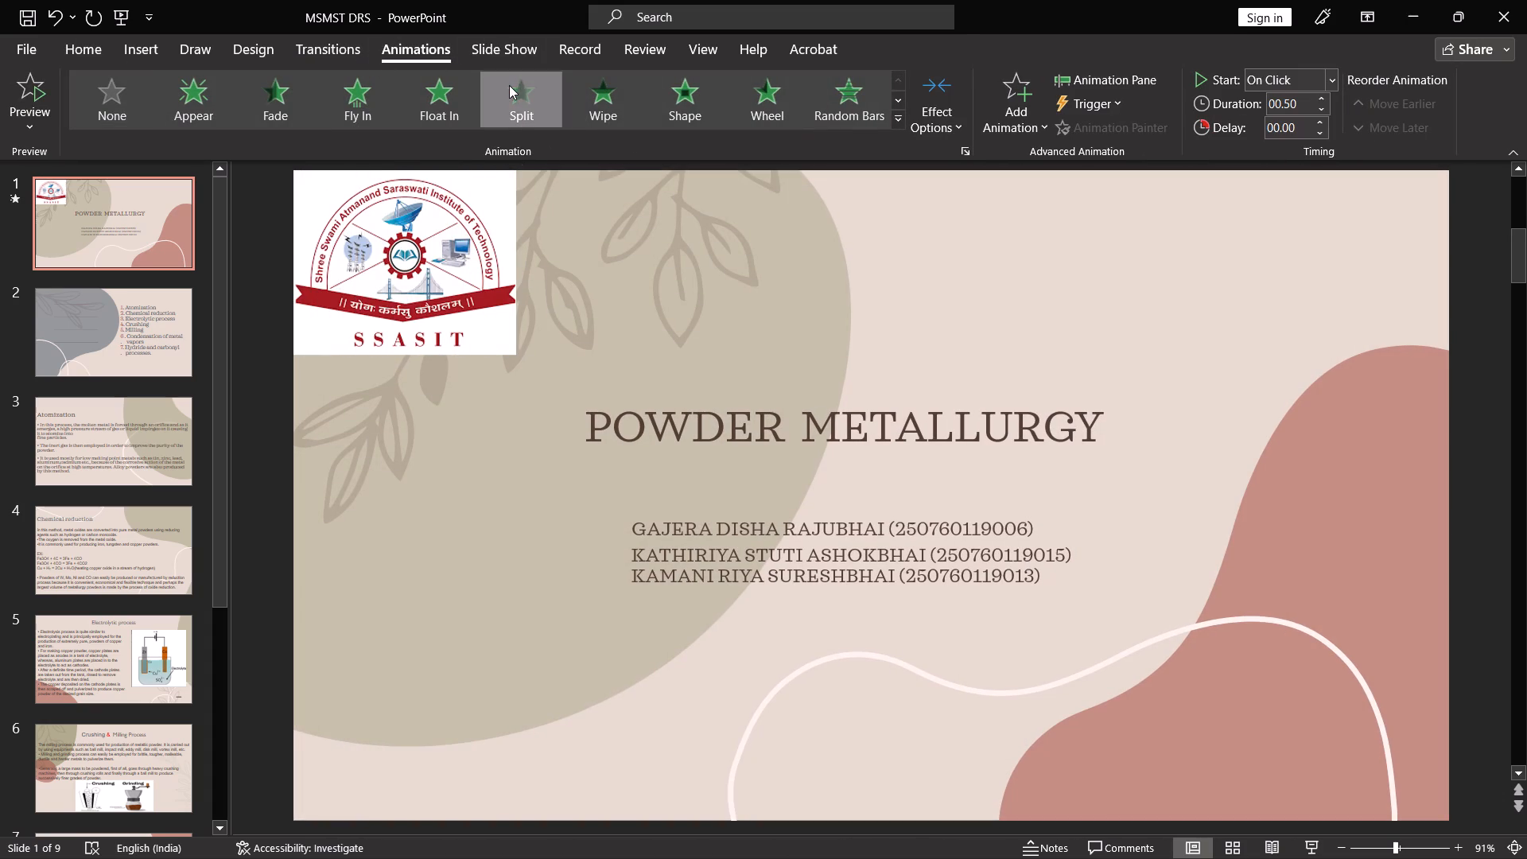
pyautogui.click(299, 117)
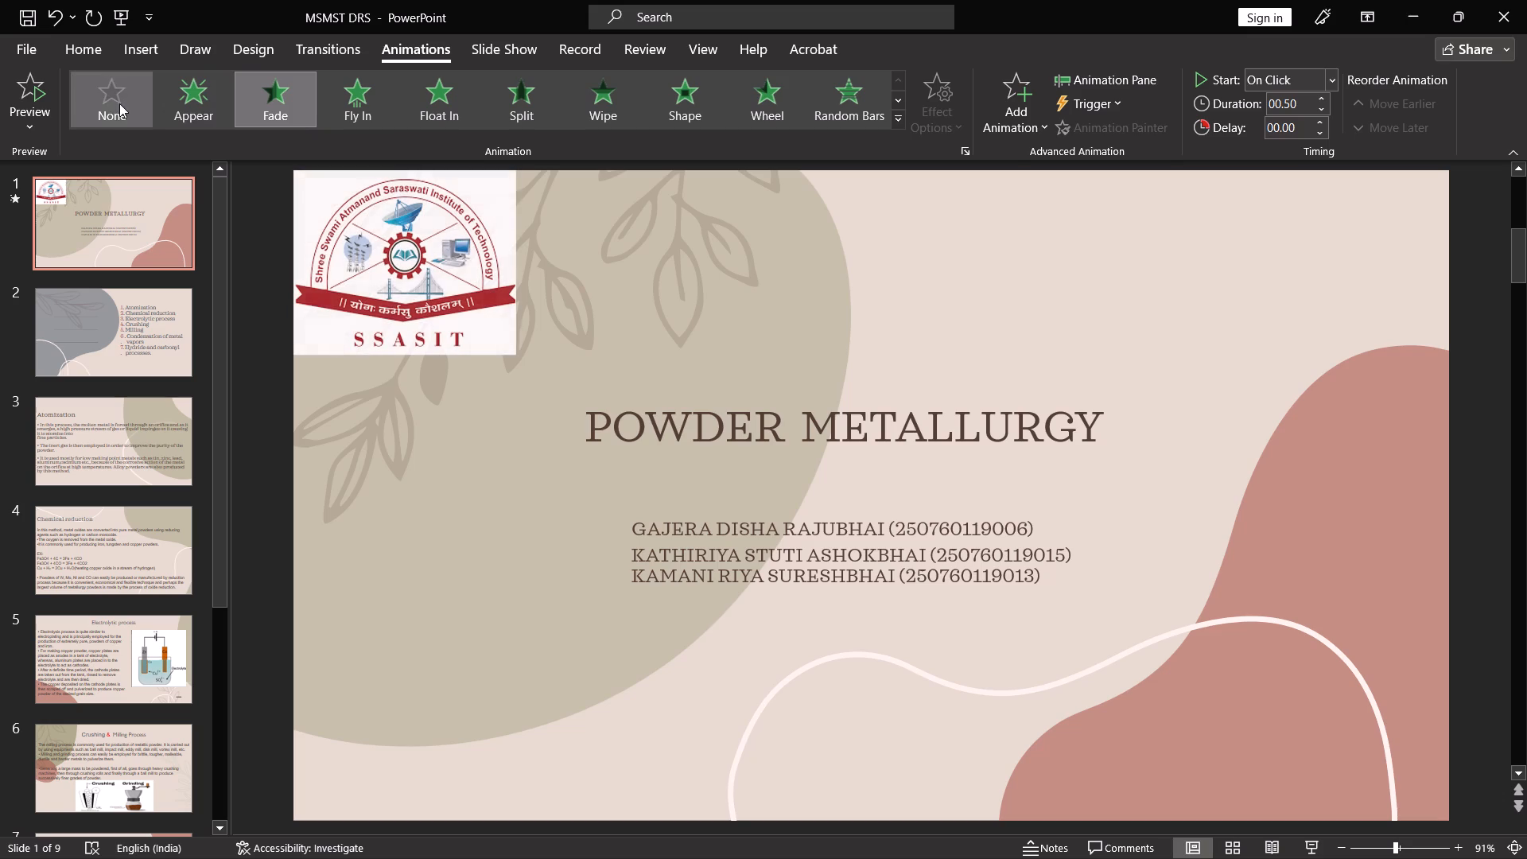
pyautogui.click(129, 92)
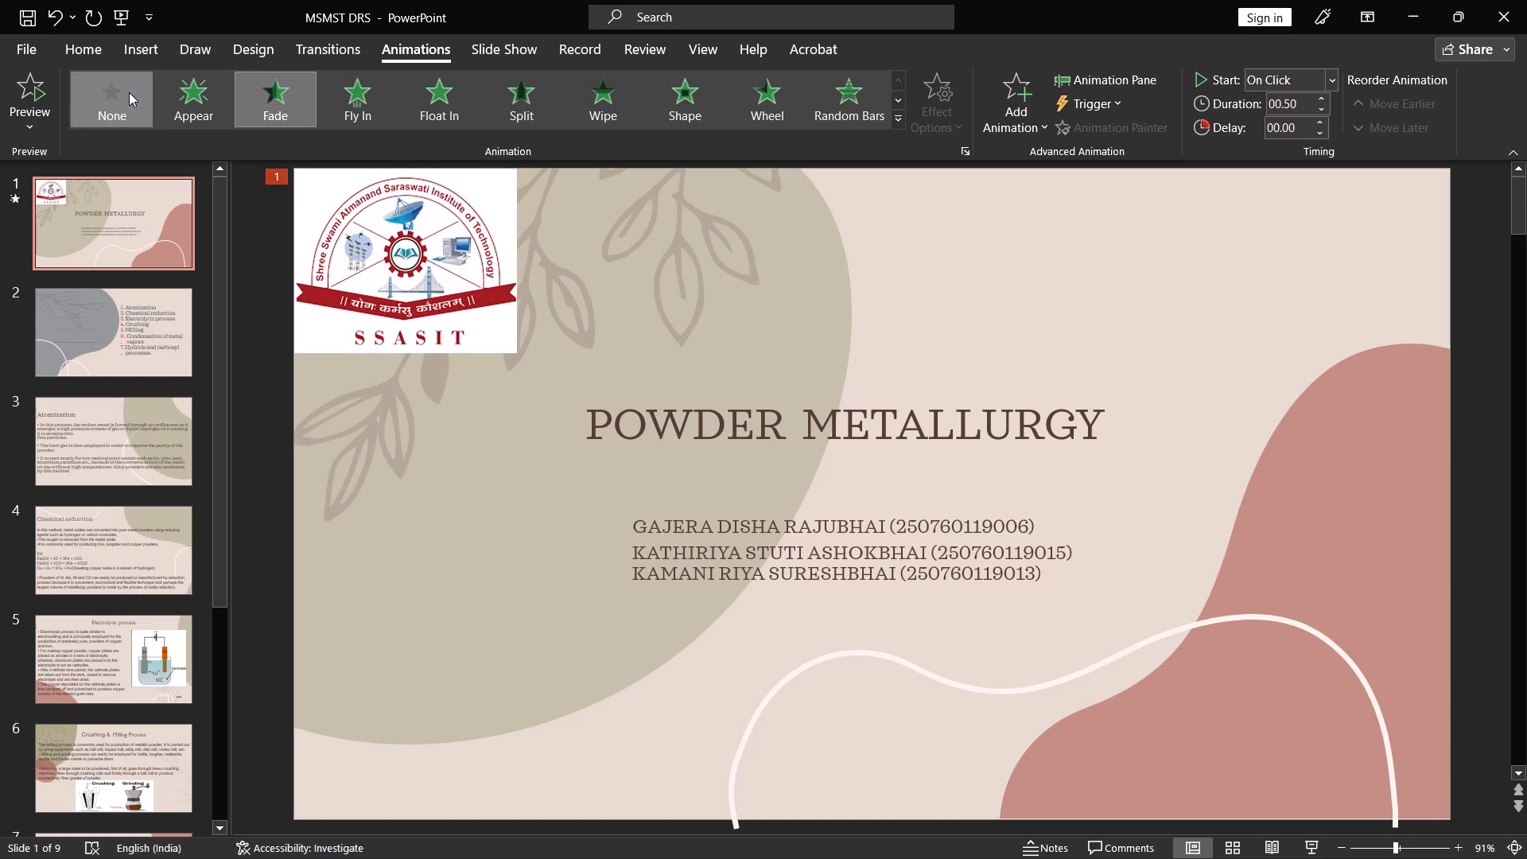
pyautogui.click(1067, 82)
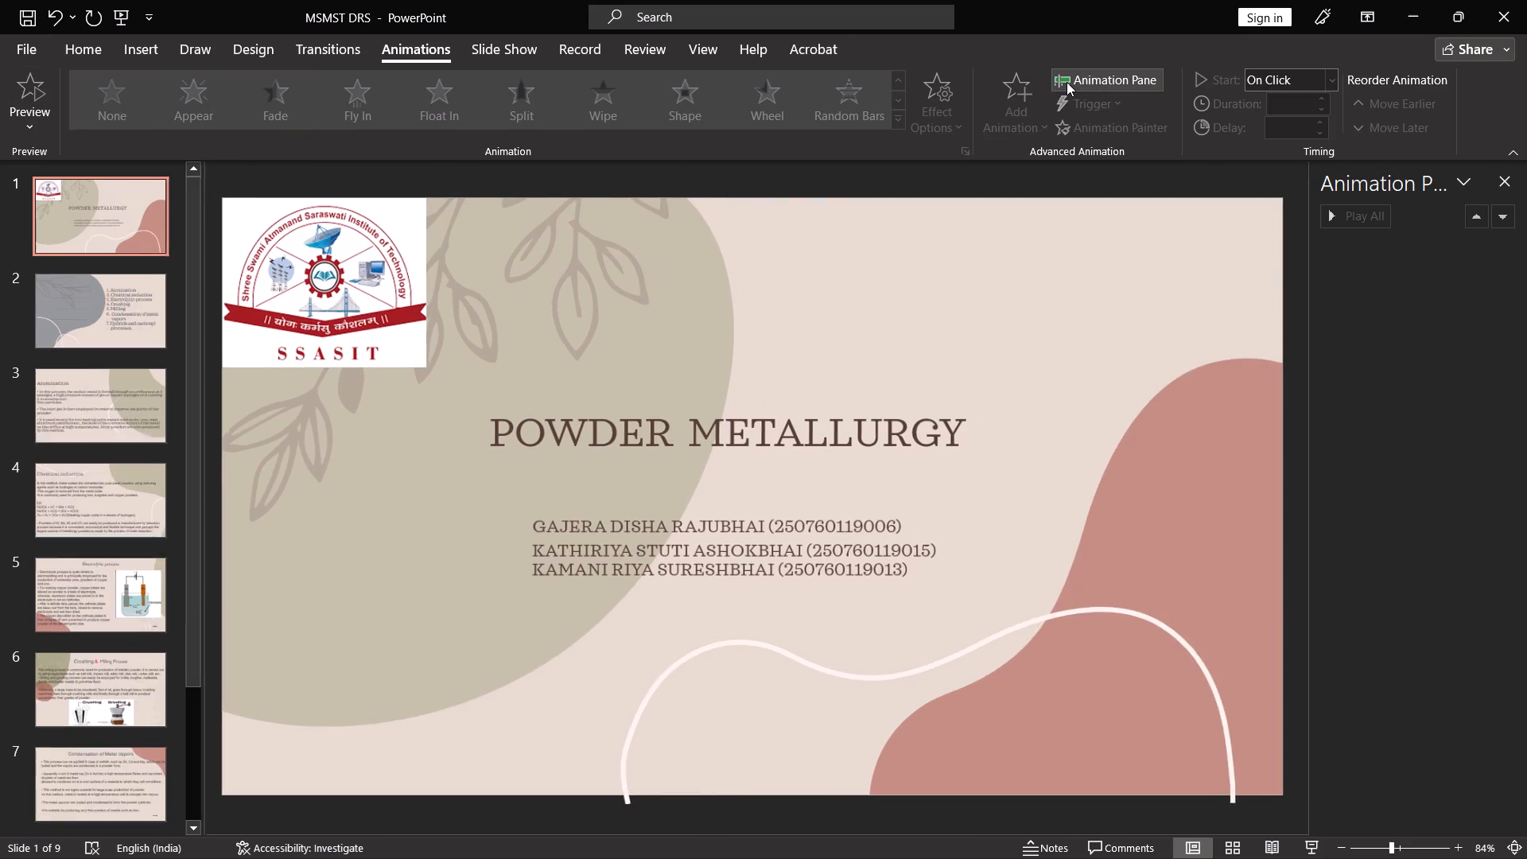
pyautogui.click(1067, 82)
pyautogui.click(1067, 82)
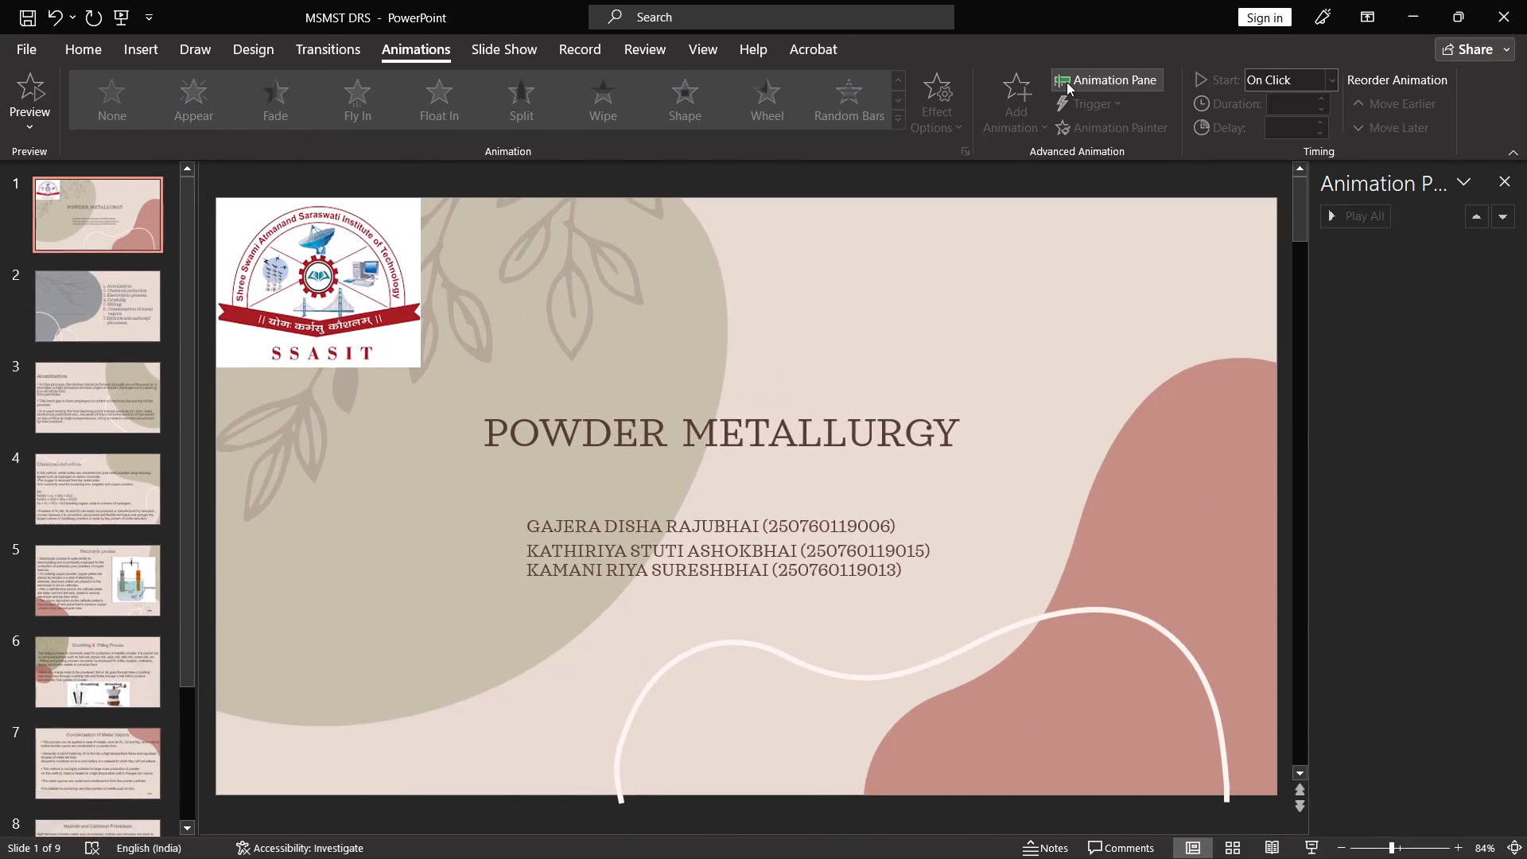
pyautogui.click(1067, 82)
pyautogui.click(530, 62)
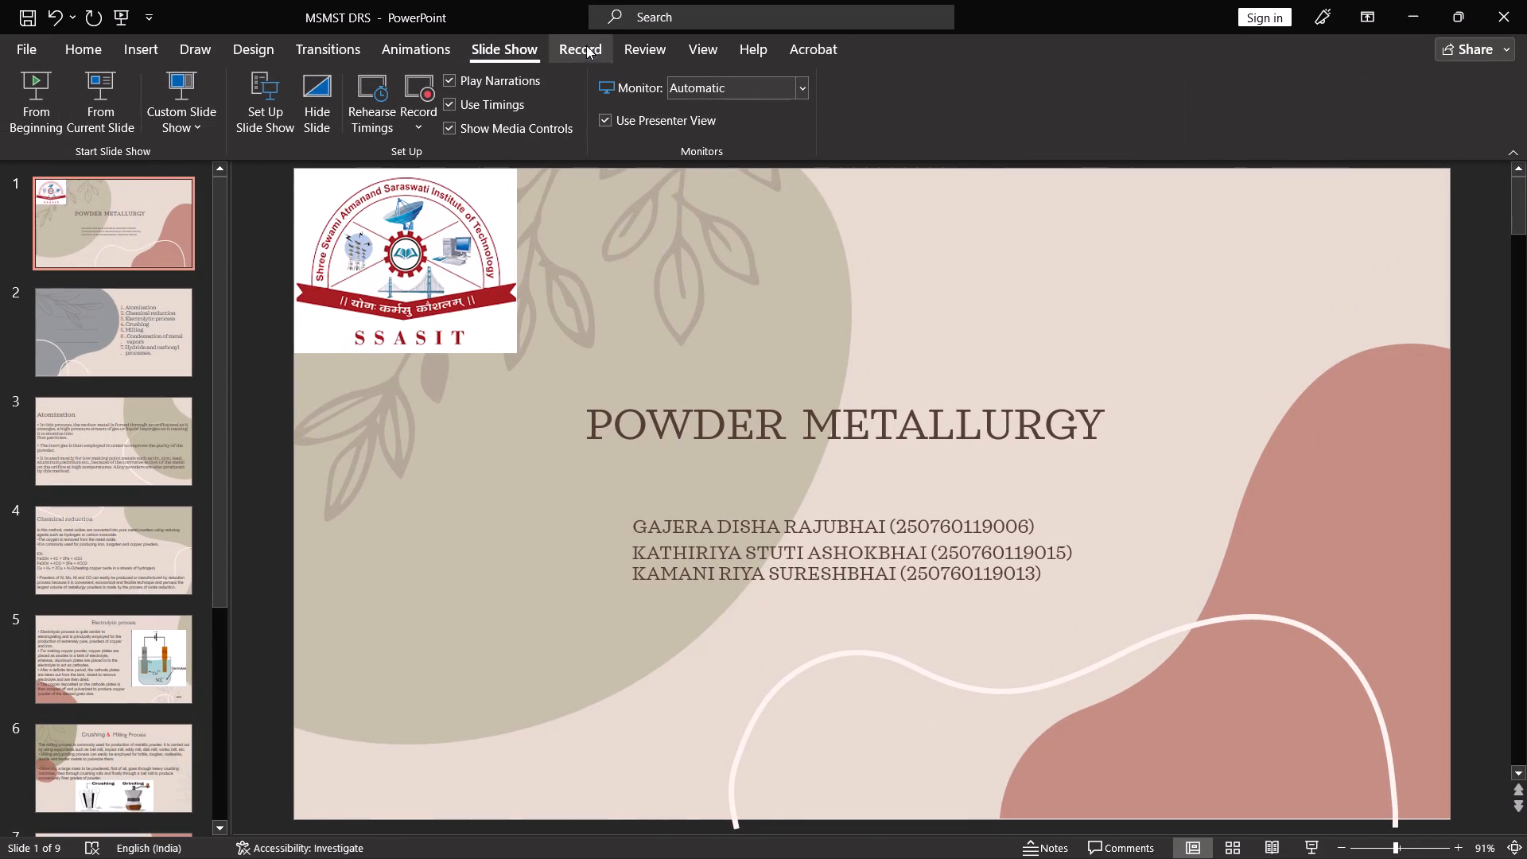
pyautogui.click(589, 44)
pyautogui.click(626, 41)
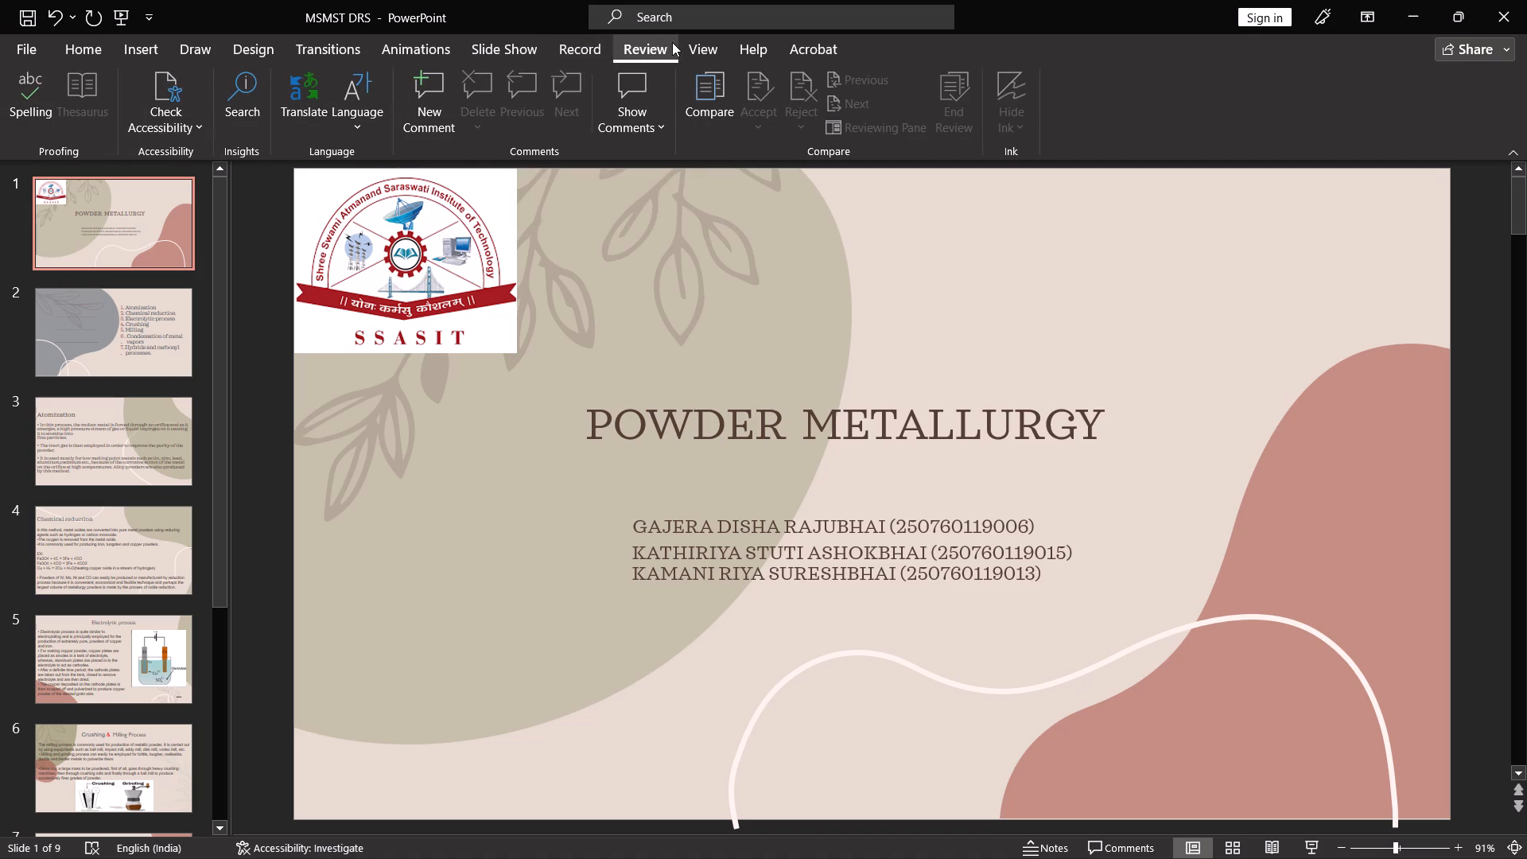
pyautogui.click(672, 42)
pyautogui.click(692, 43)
# Apply the rectangular drop-shadow picture style to the SSASIT logo on the title slide.
pyautogui.click(428, 230)
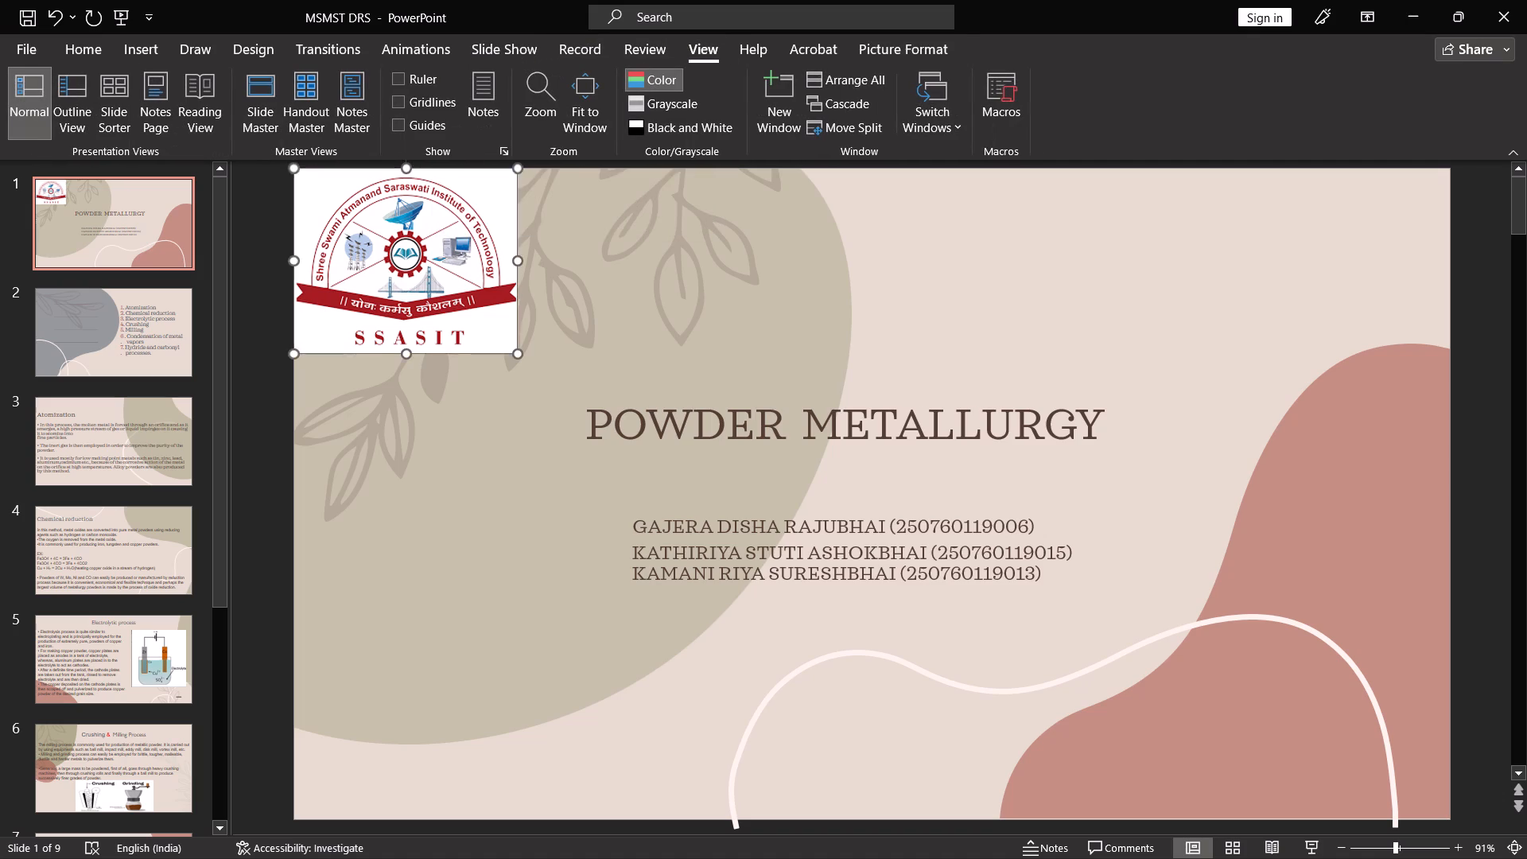
pyautogui.tripleClick(428, 230)
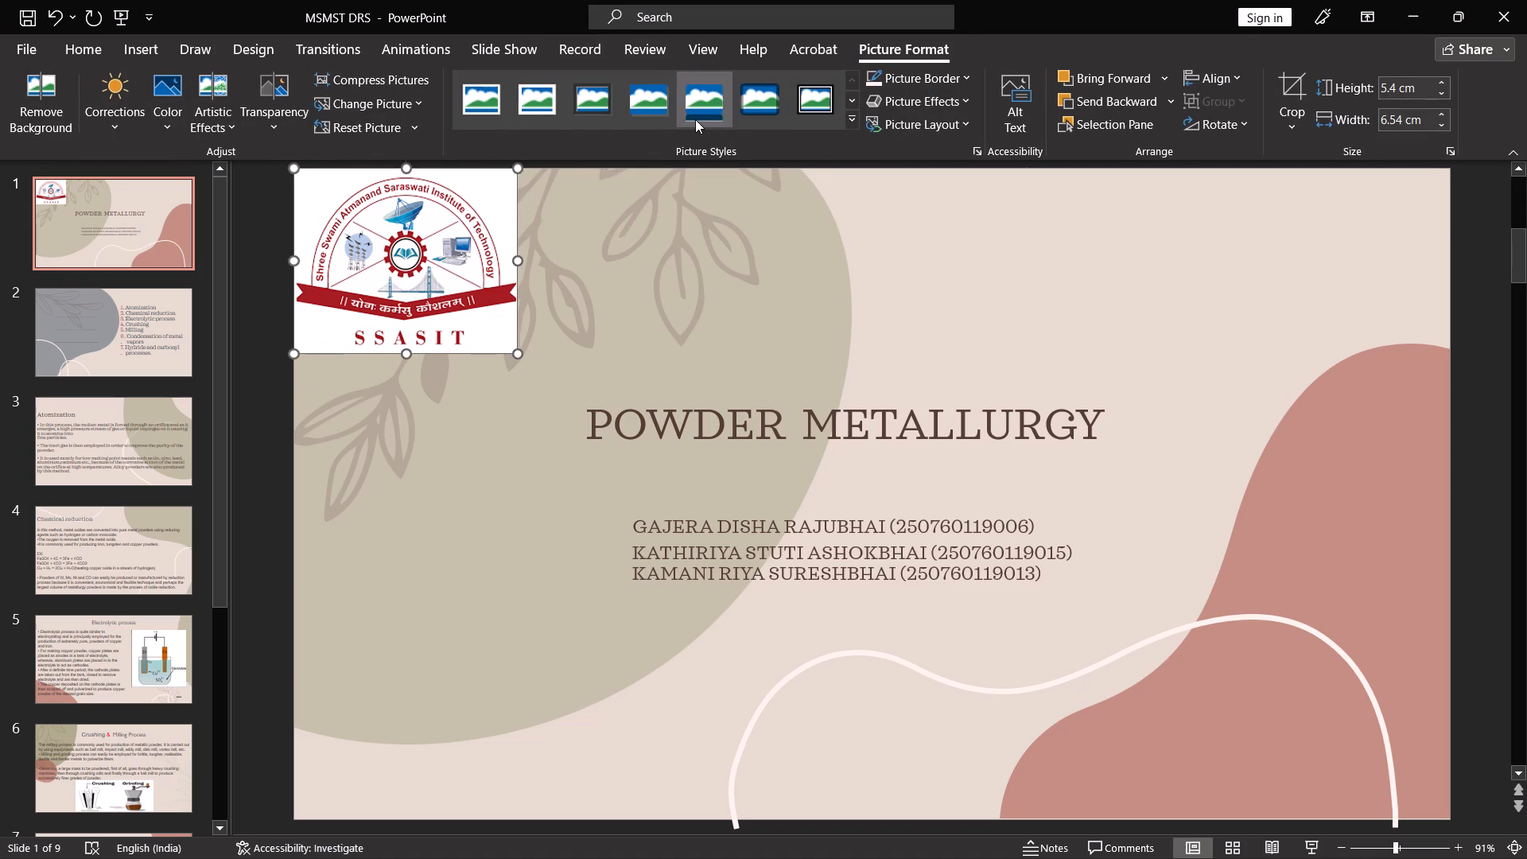
pyautogui.click(695, 119)
pyautogui.click(650, 111)
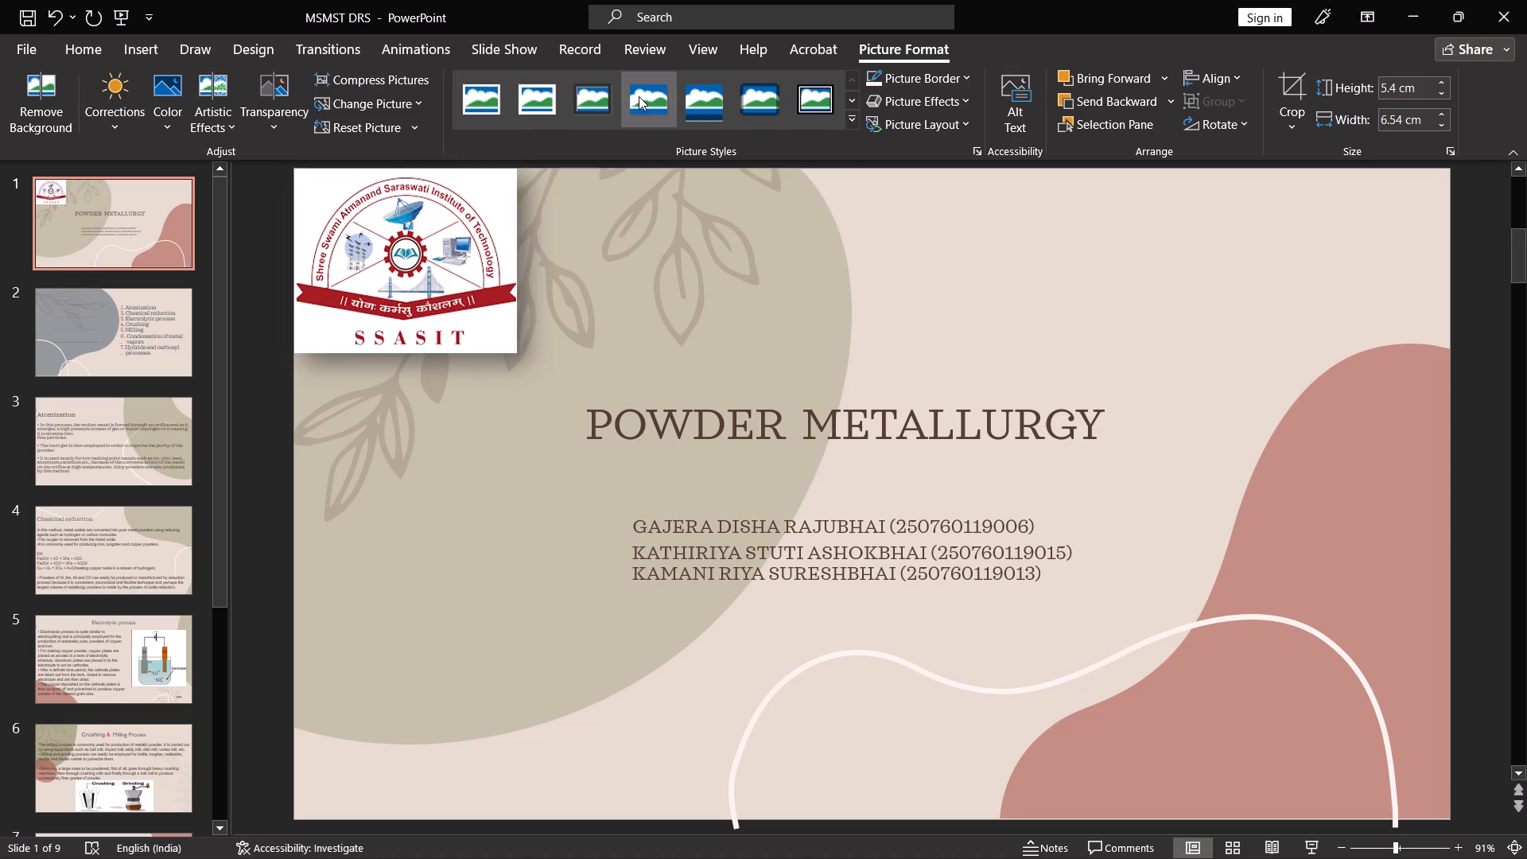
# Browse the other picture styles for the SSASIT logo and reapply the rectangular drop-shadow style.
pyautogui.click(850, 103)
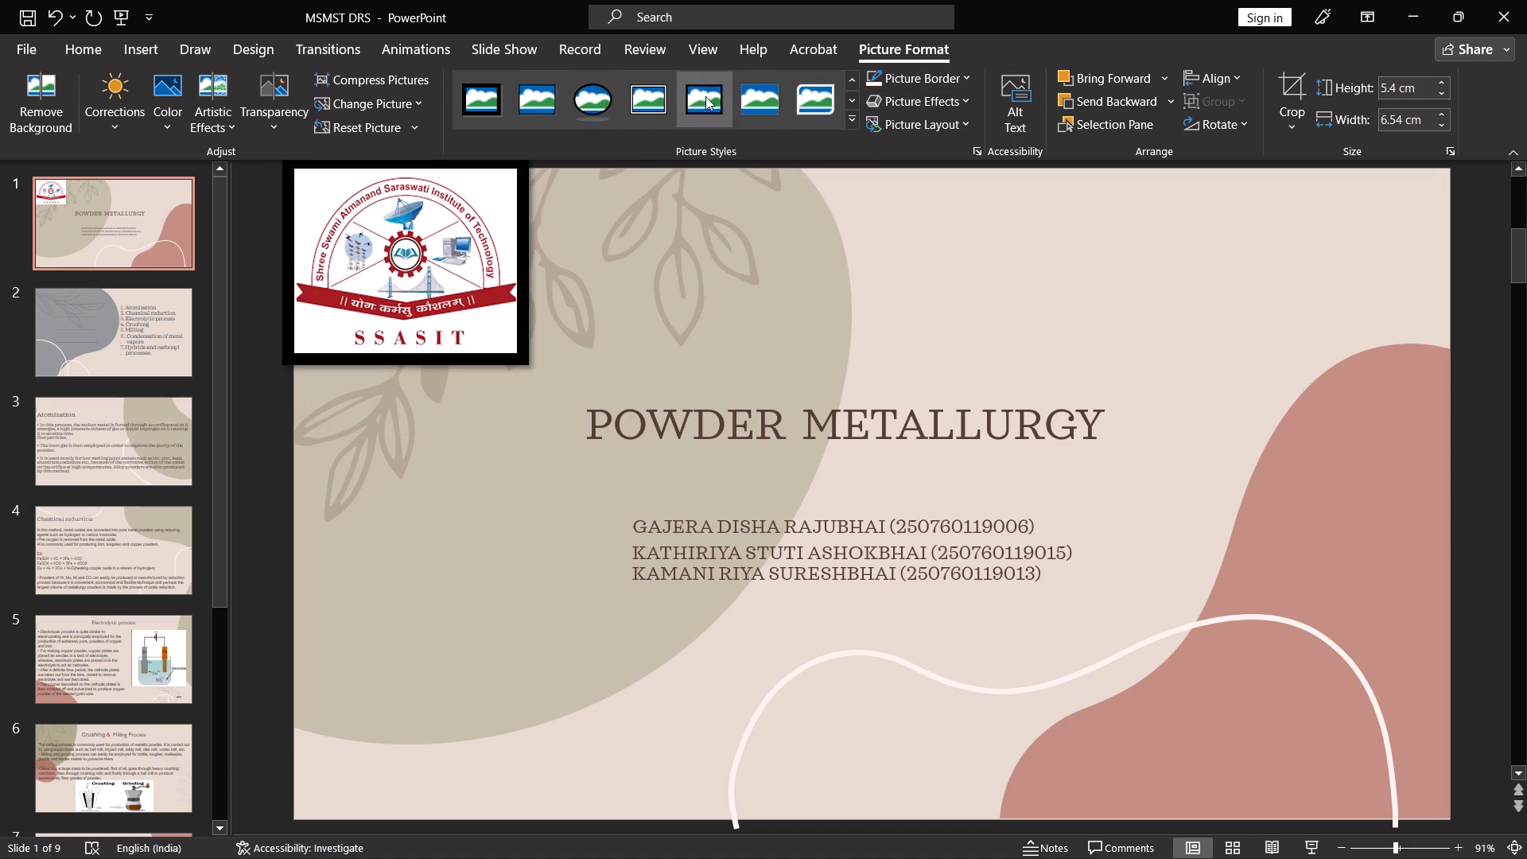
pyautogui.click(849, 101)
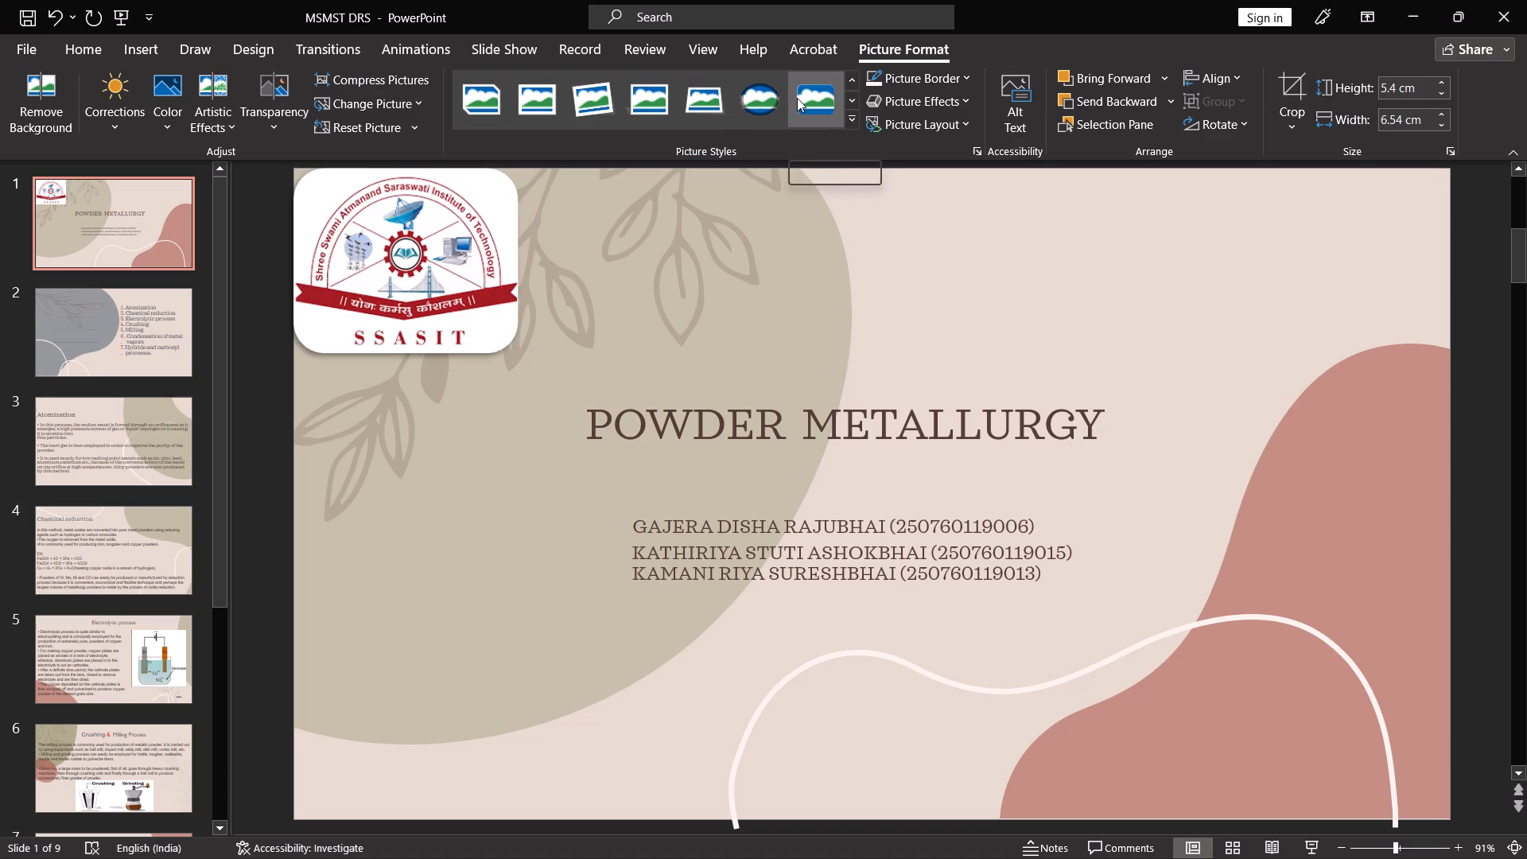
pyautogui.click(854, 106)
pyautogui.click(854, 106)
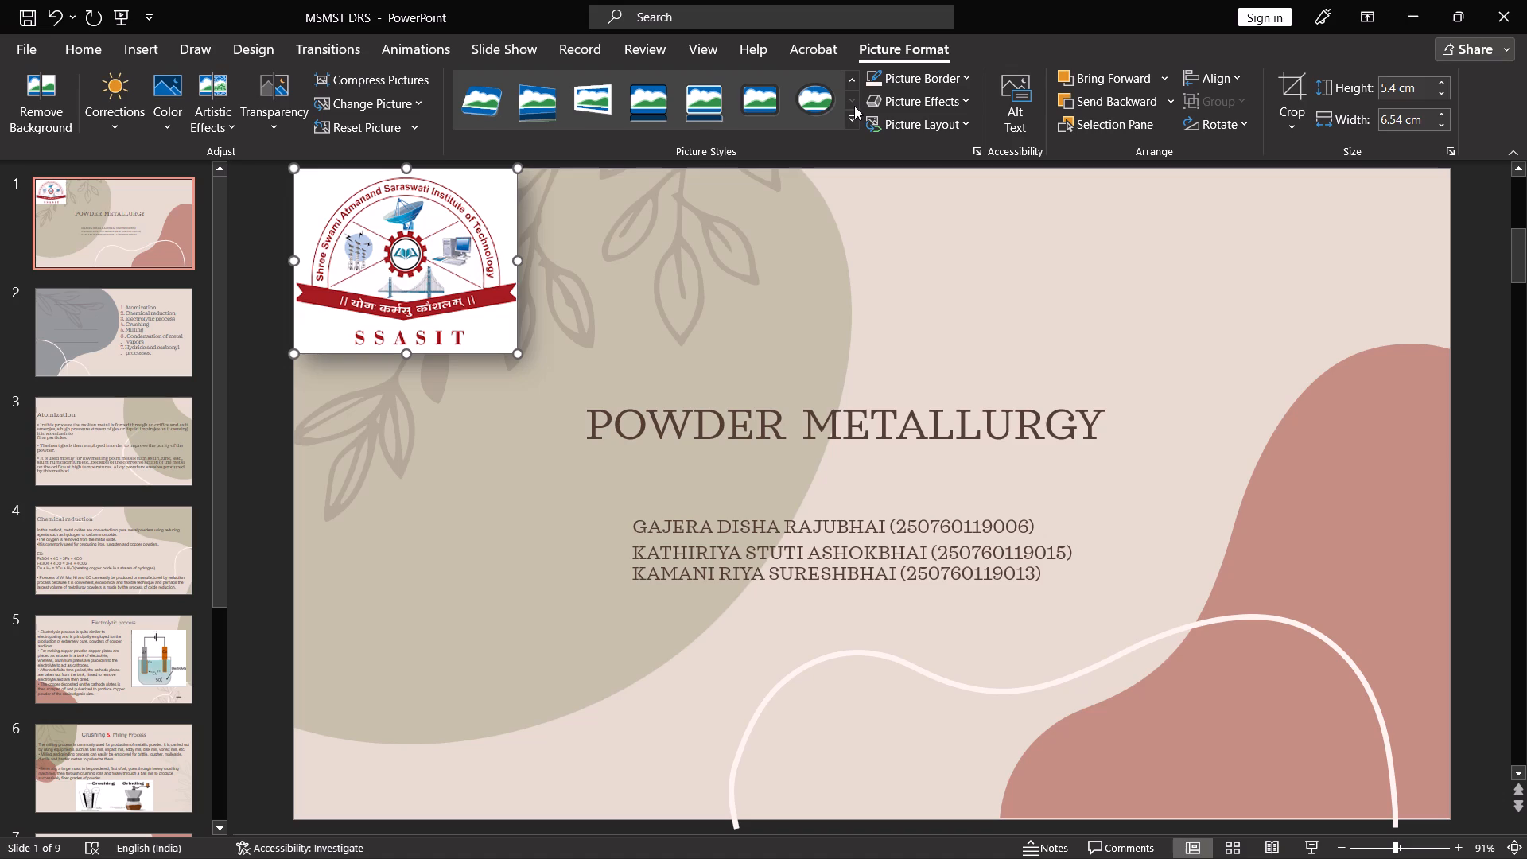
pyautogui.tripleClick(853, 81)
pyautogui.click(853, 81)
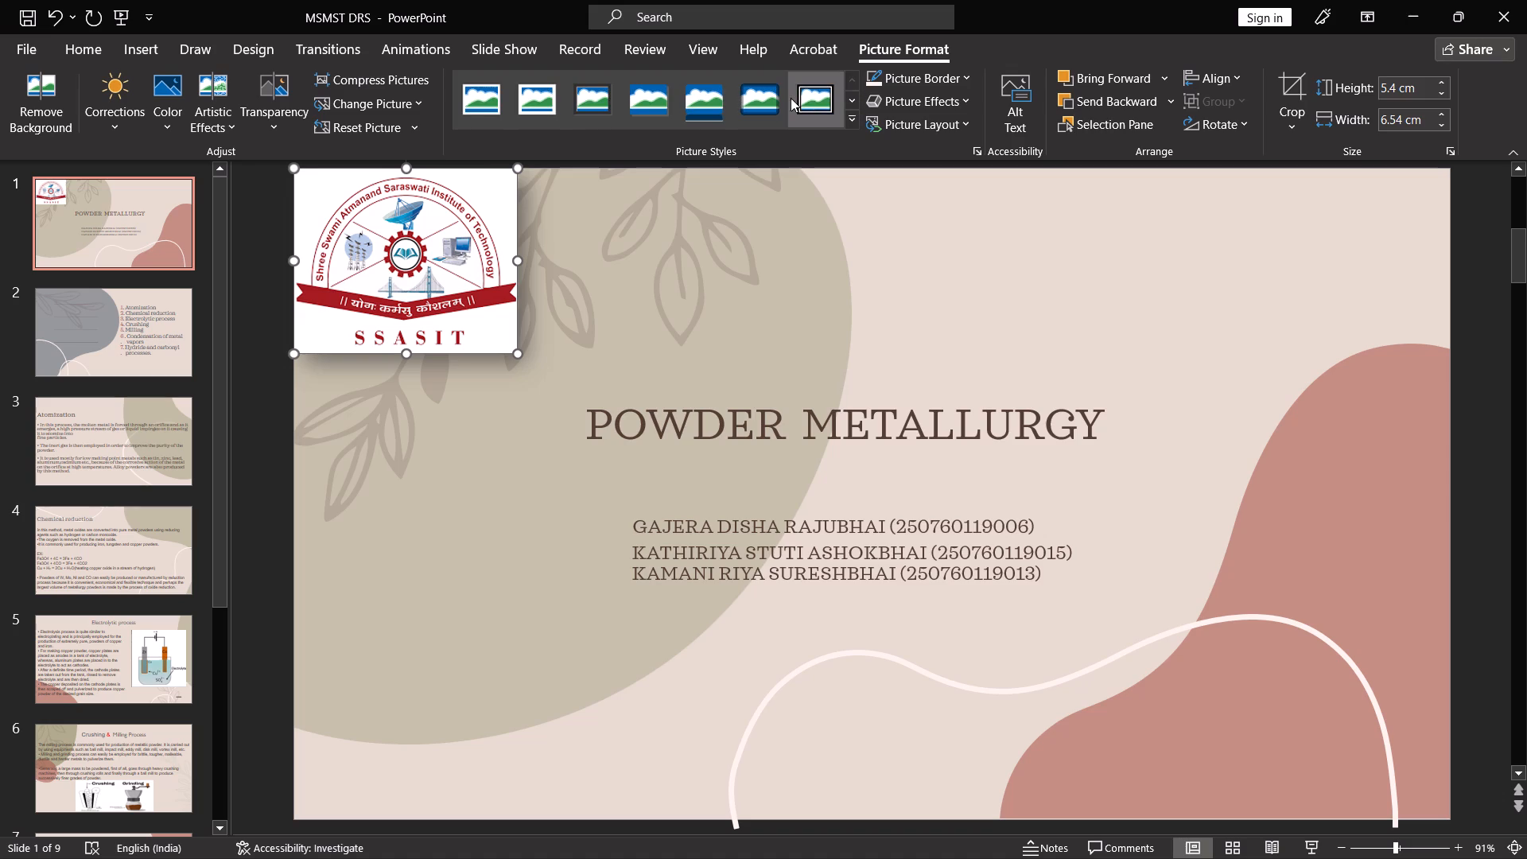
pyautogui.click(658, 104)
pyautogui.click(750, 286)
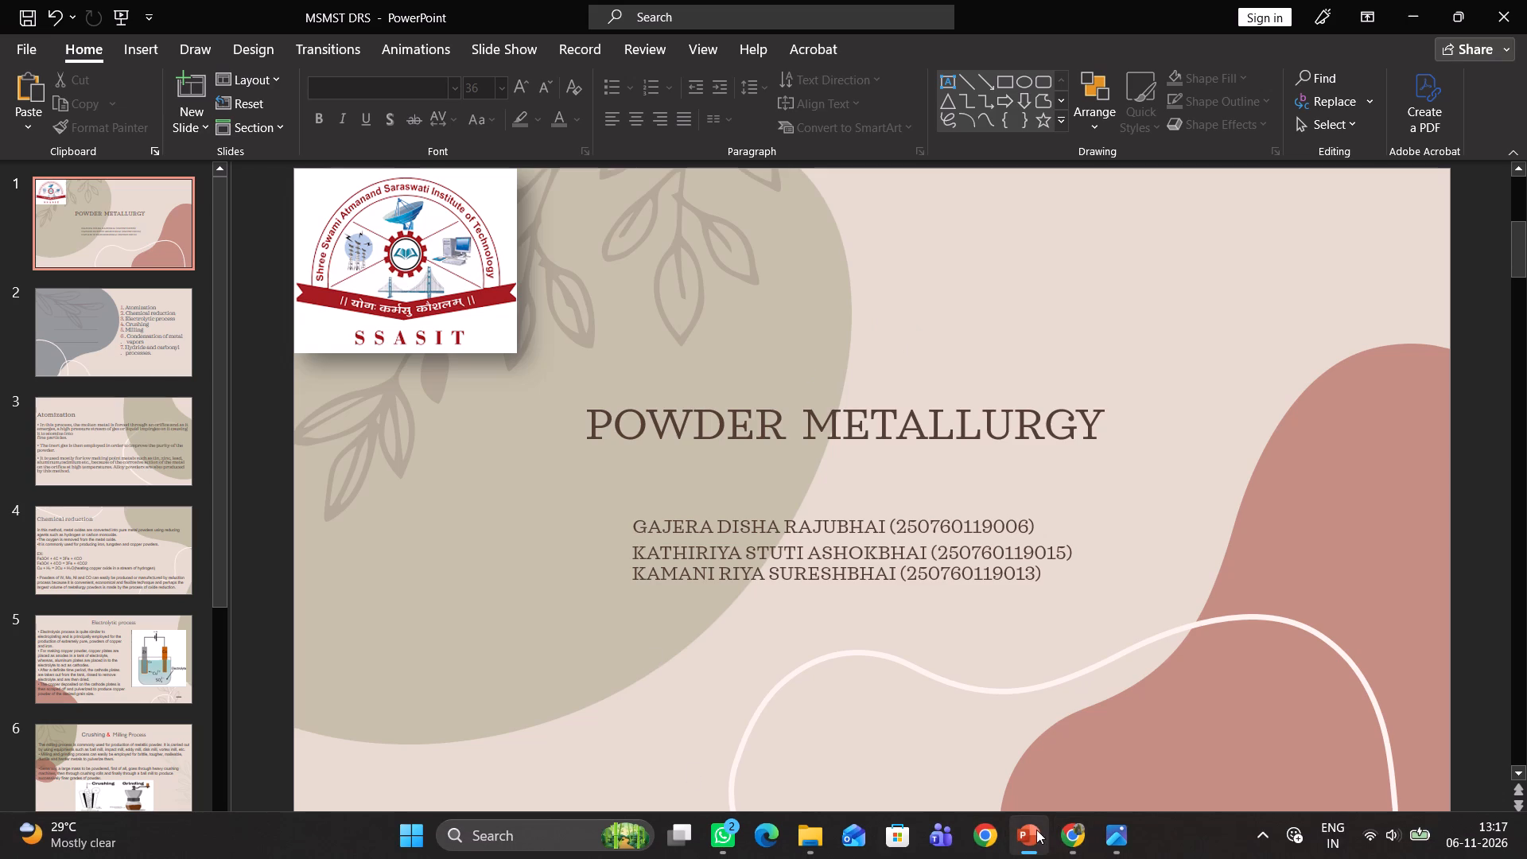
pyautogui.click(1057, 833)
pyautogui.scroll(-4, 650, 589)
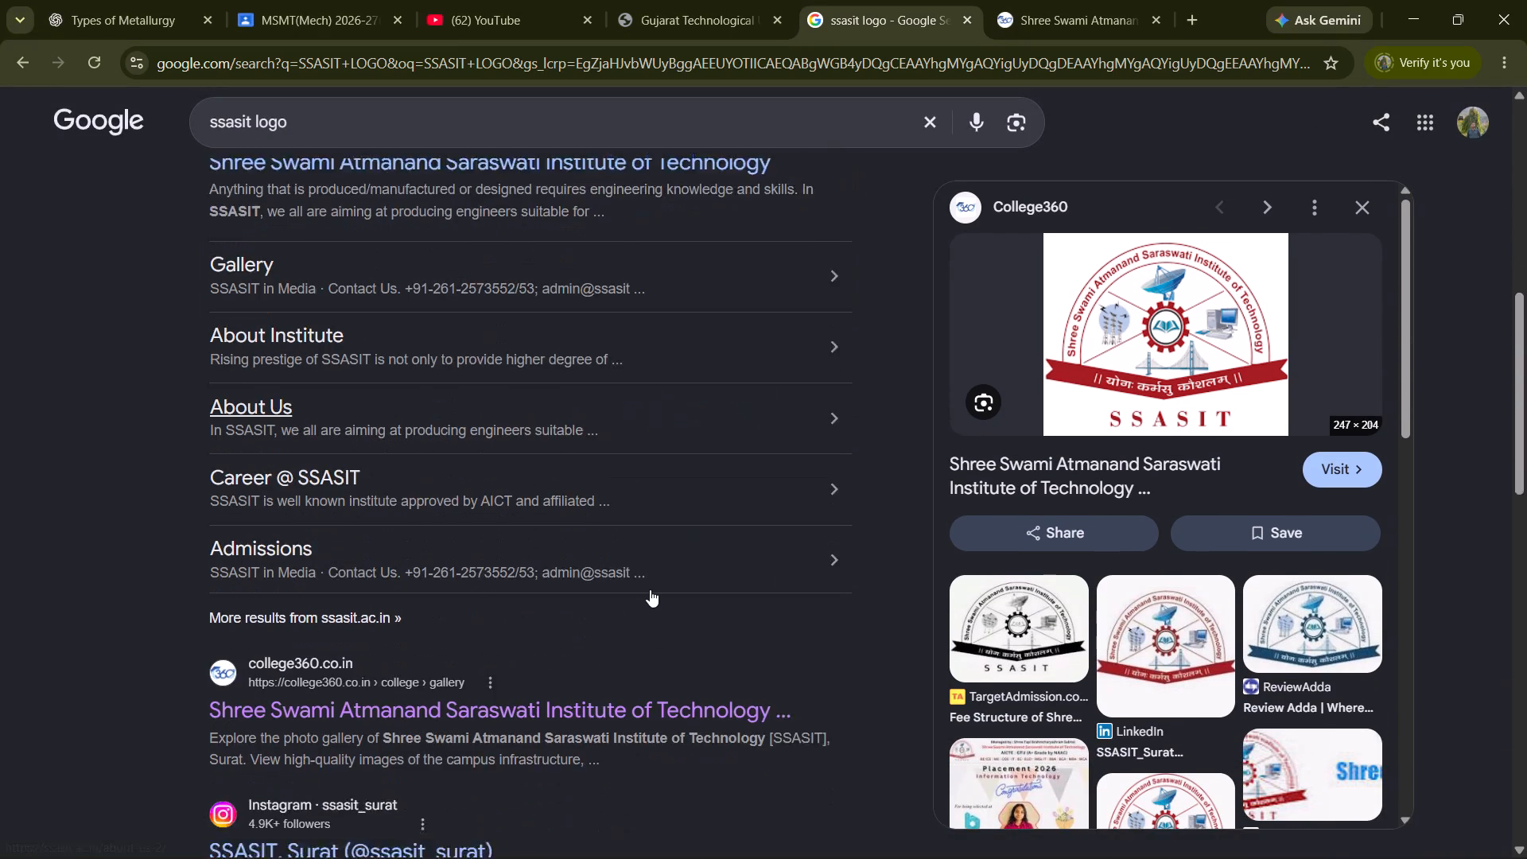
pyautogui.scroll(-4, 934, 647)
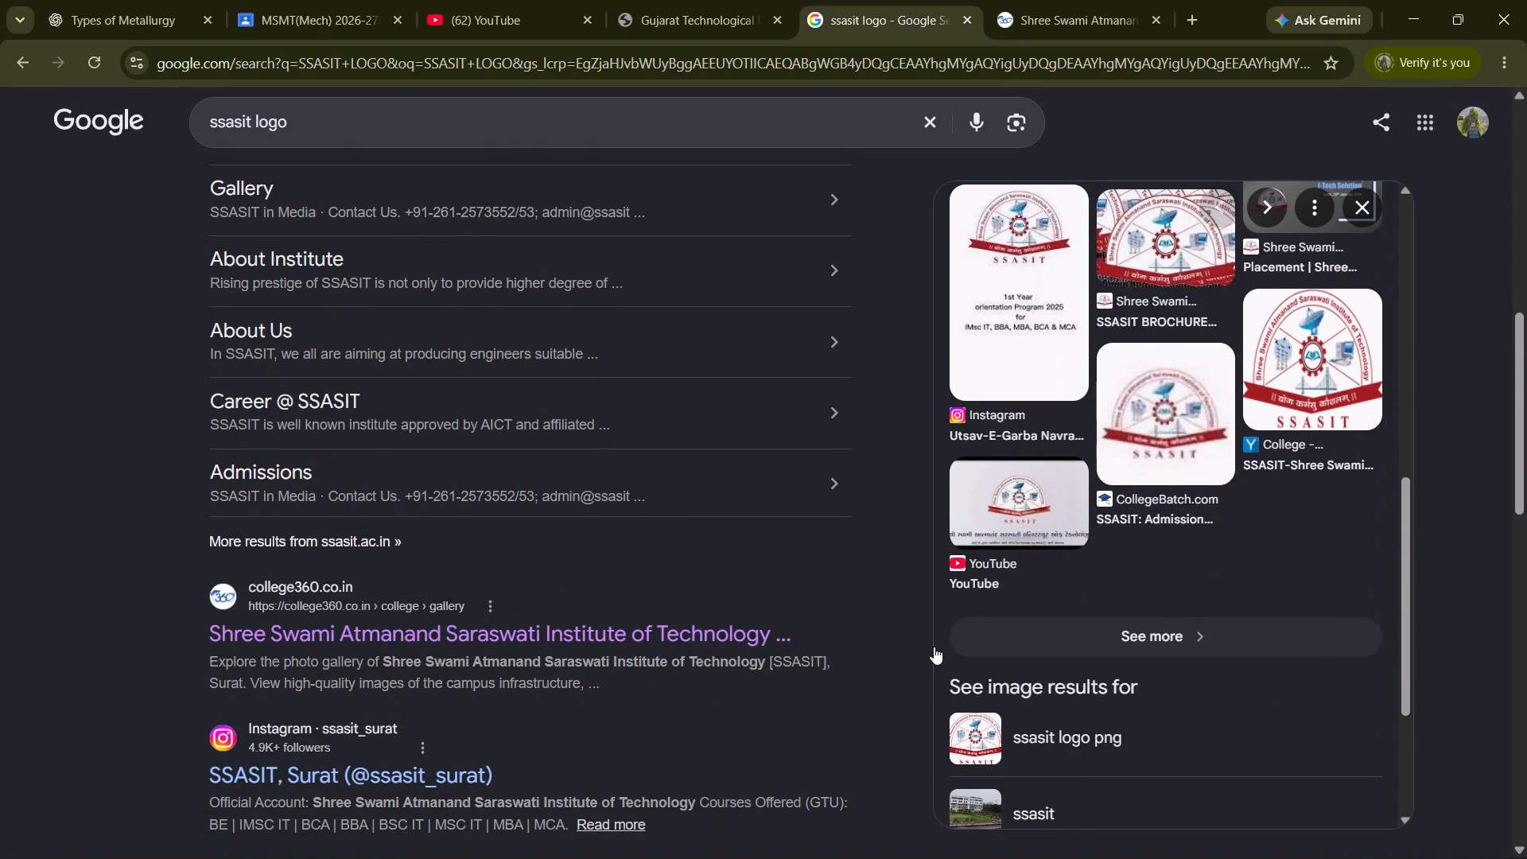
pyautogui.scroll(-1, 934, 647)
pyautogui.scroll(5, 1159, 408)
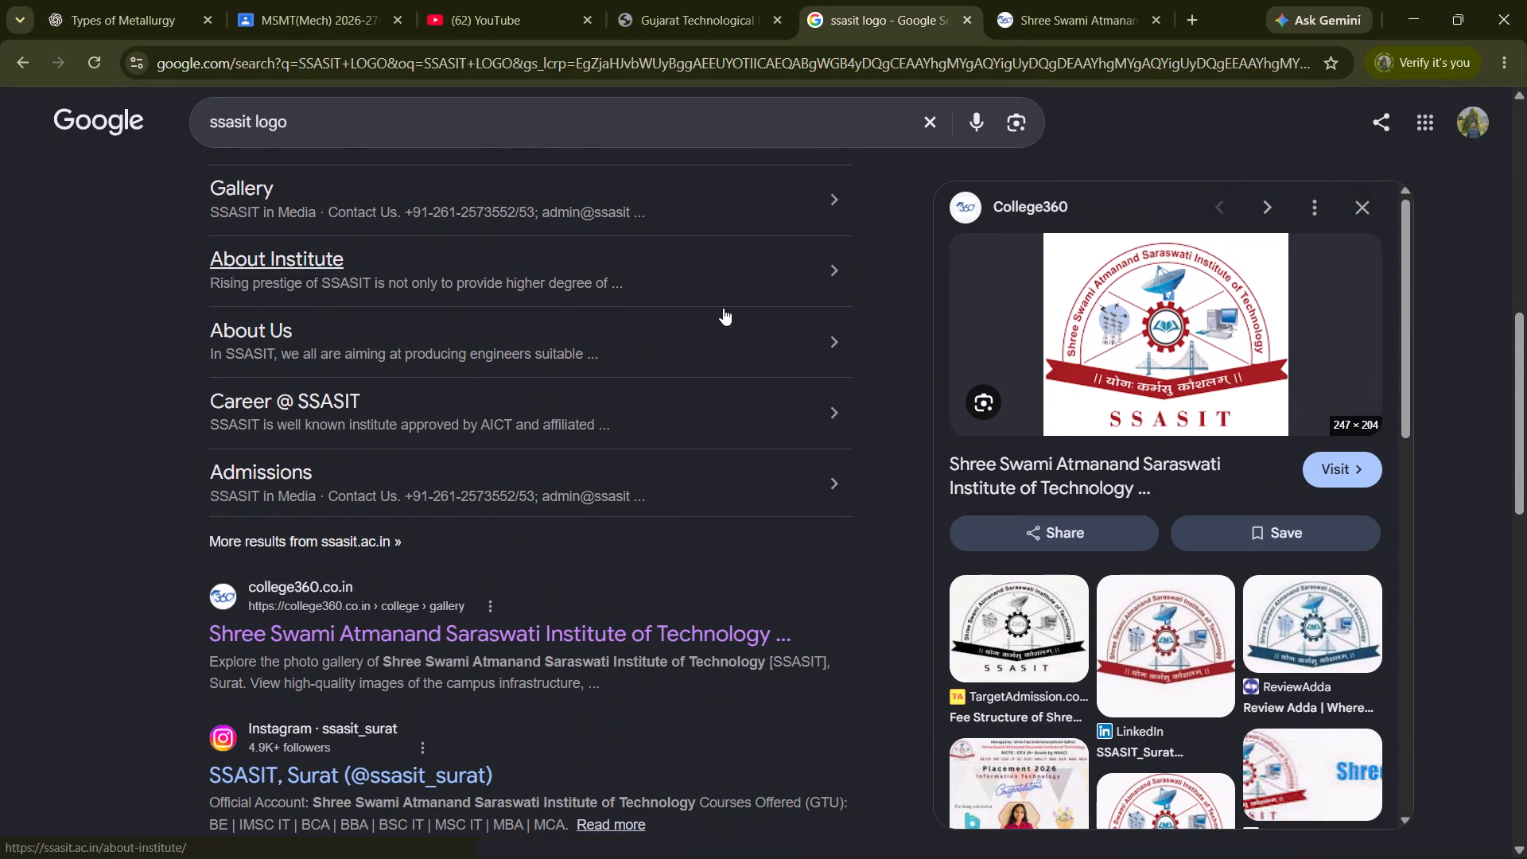
pyautogui.scroll(5, 708, 322)
pyautogui.click(363, 204)
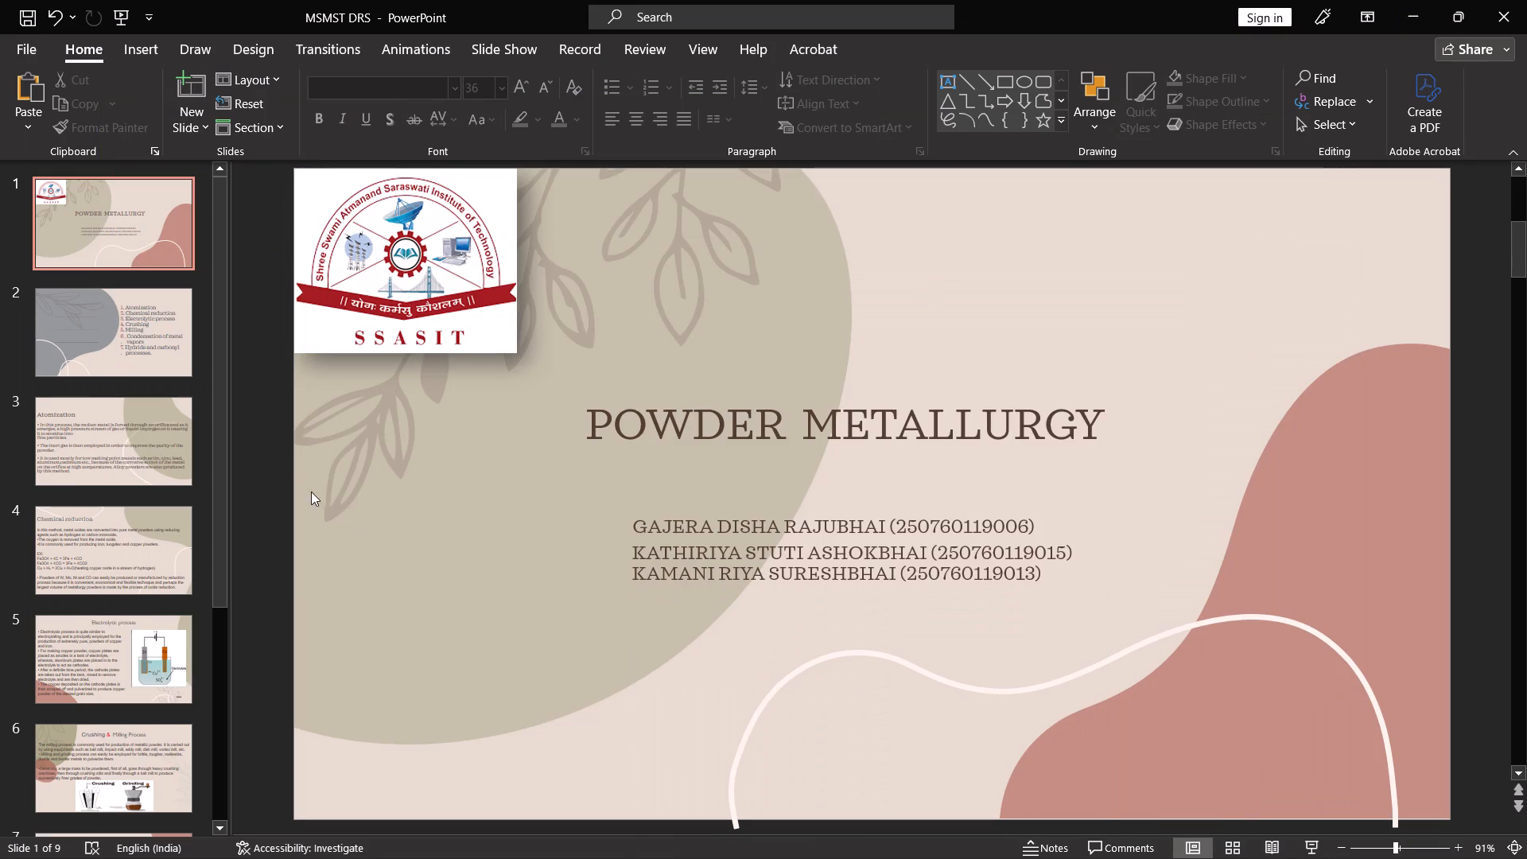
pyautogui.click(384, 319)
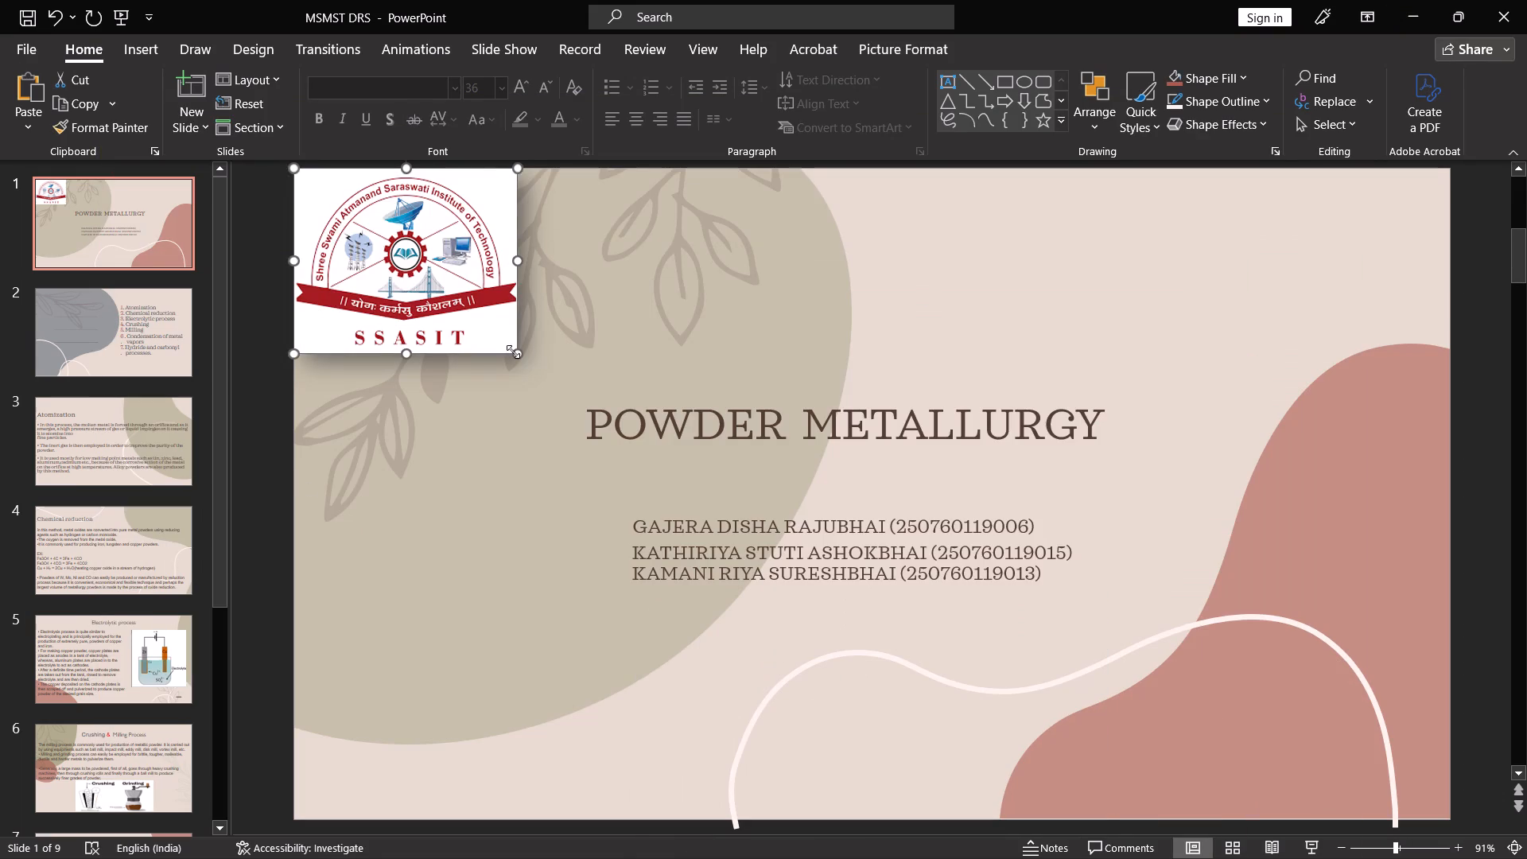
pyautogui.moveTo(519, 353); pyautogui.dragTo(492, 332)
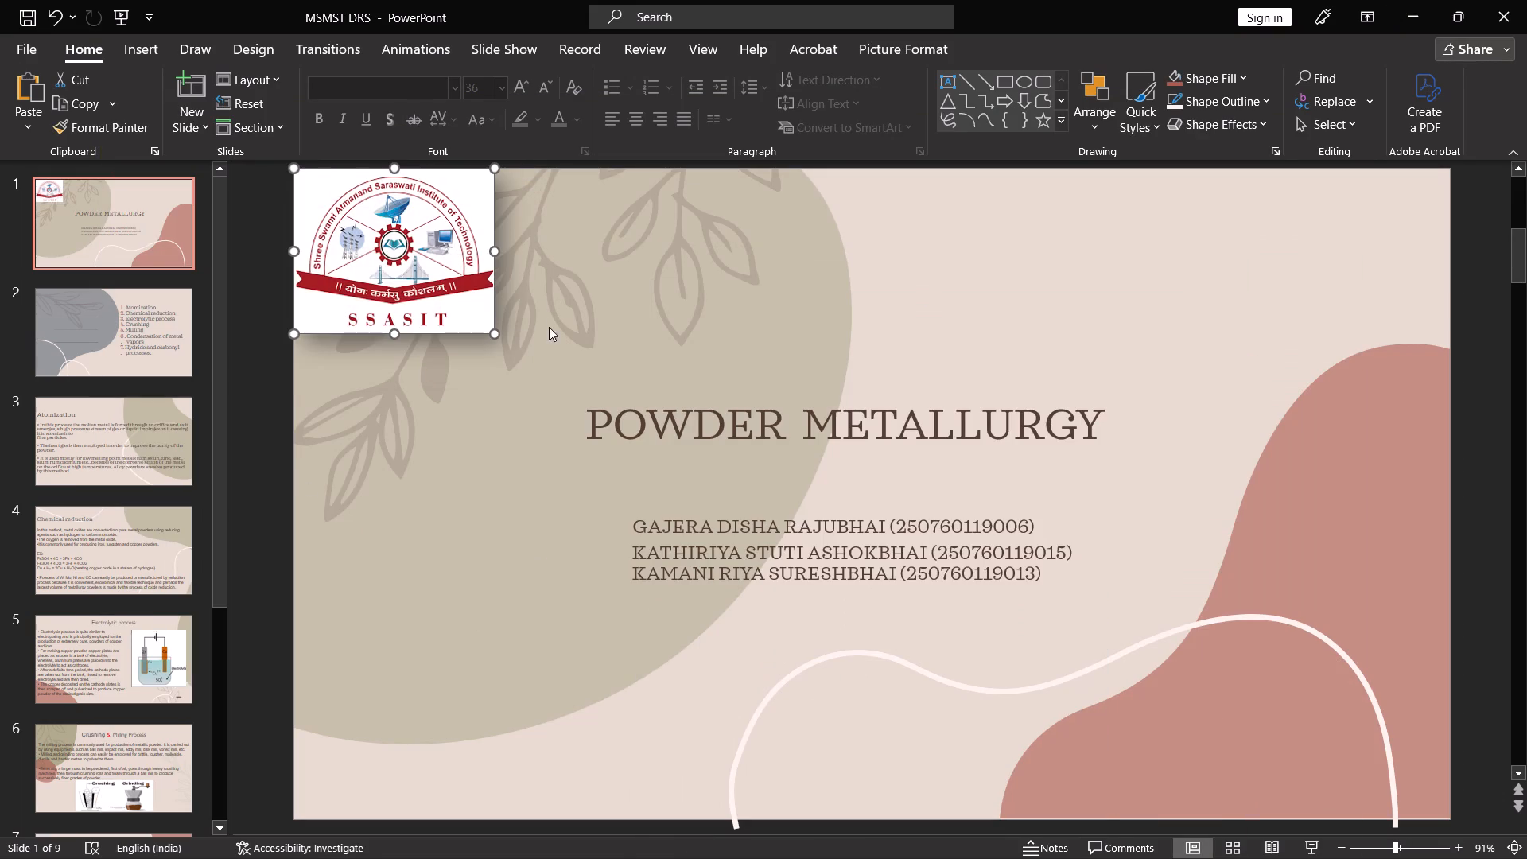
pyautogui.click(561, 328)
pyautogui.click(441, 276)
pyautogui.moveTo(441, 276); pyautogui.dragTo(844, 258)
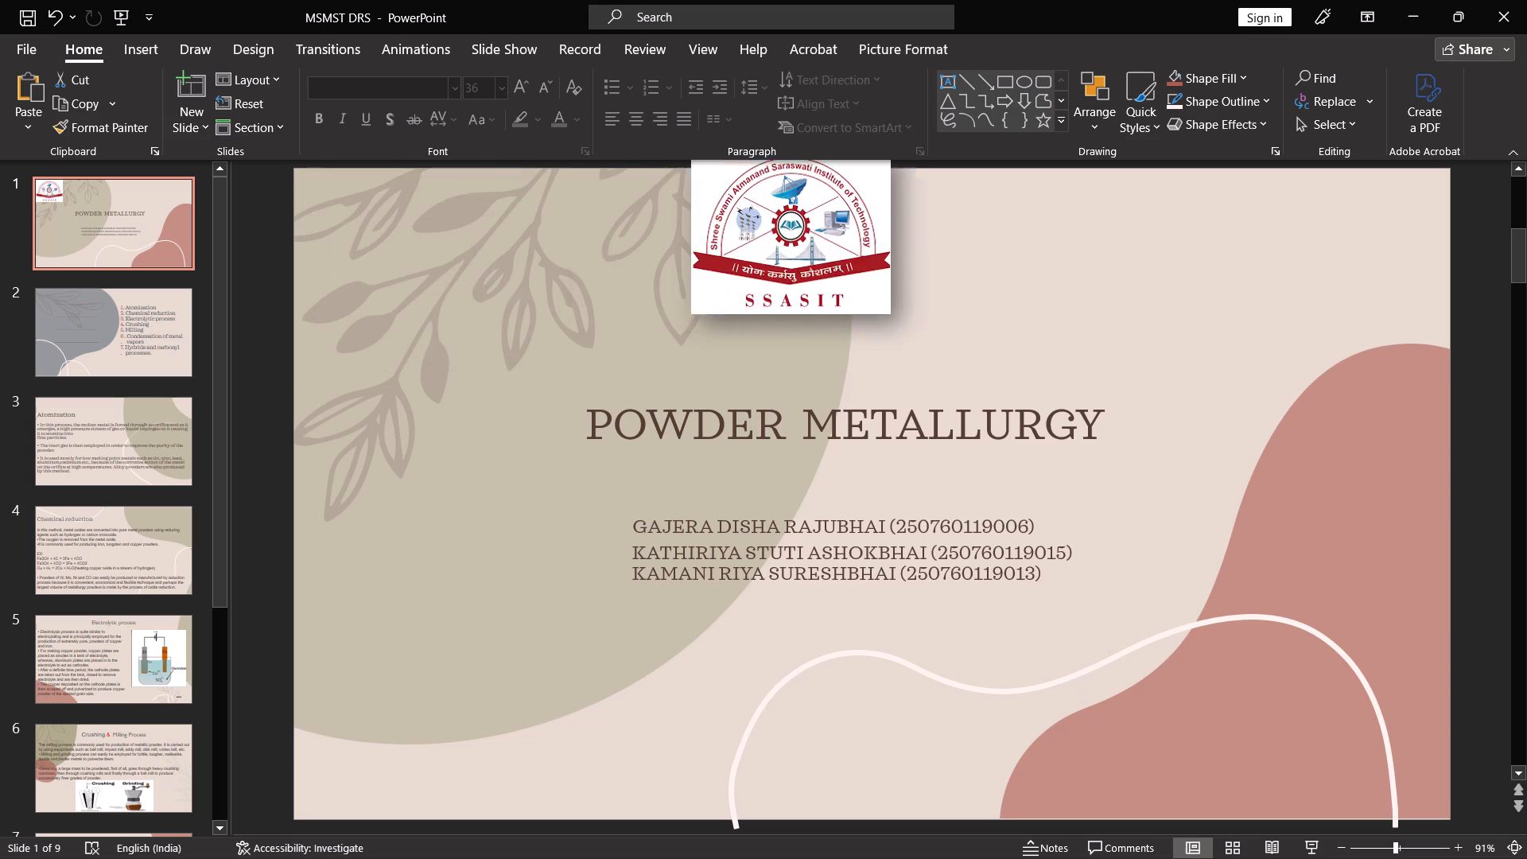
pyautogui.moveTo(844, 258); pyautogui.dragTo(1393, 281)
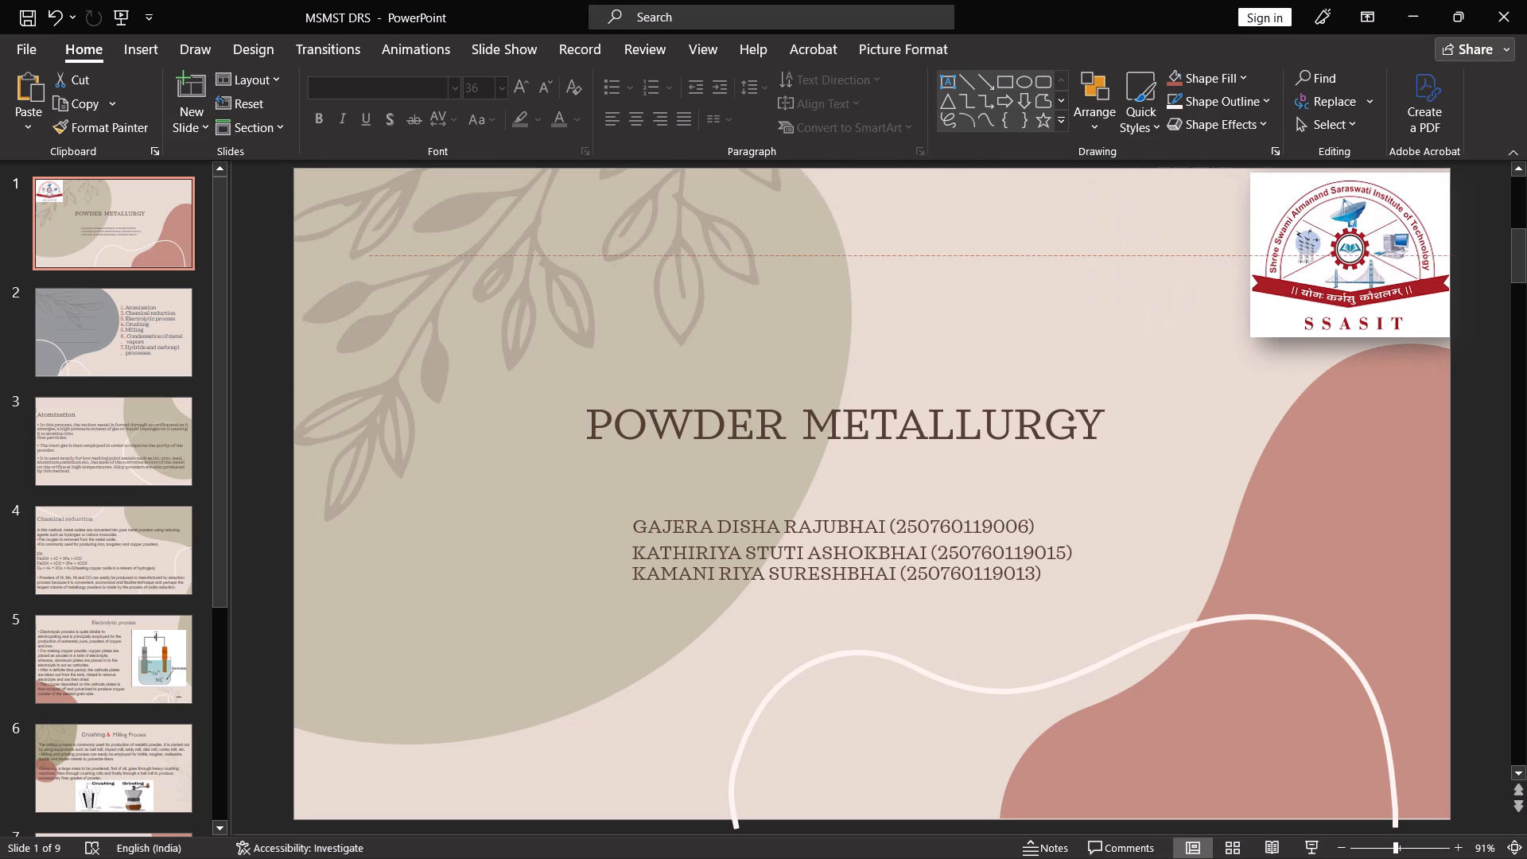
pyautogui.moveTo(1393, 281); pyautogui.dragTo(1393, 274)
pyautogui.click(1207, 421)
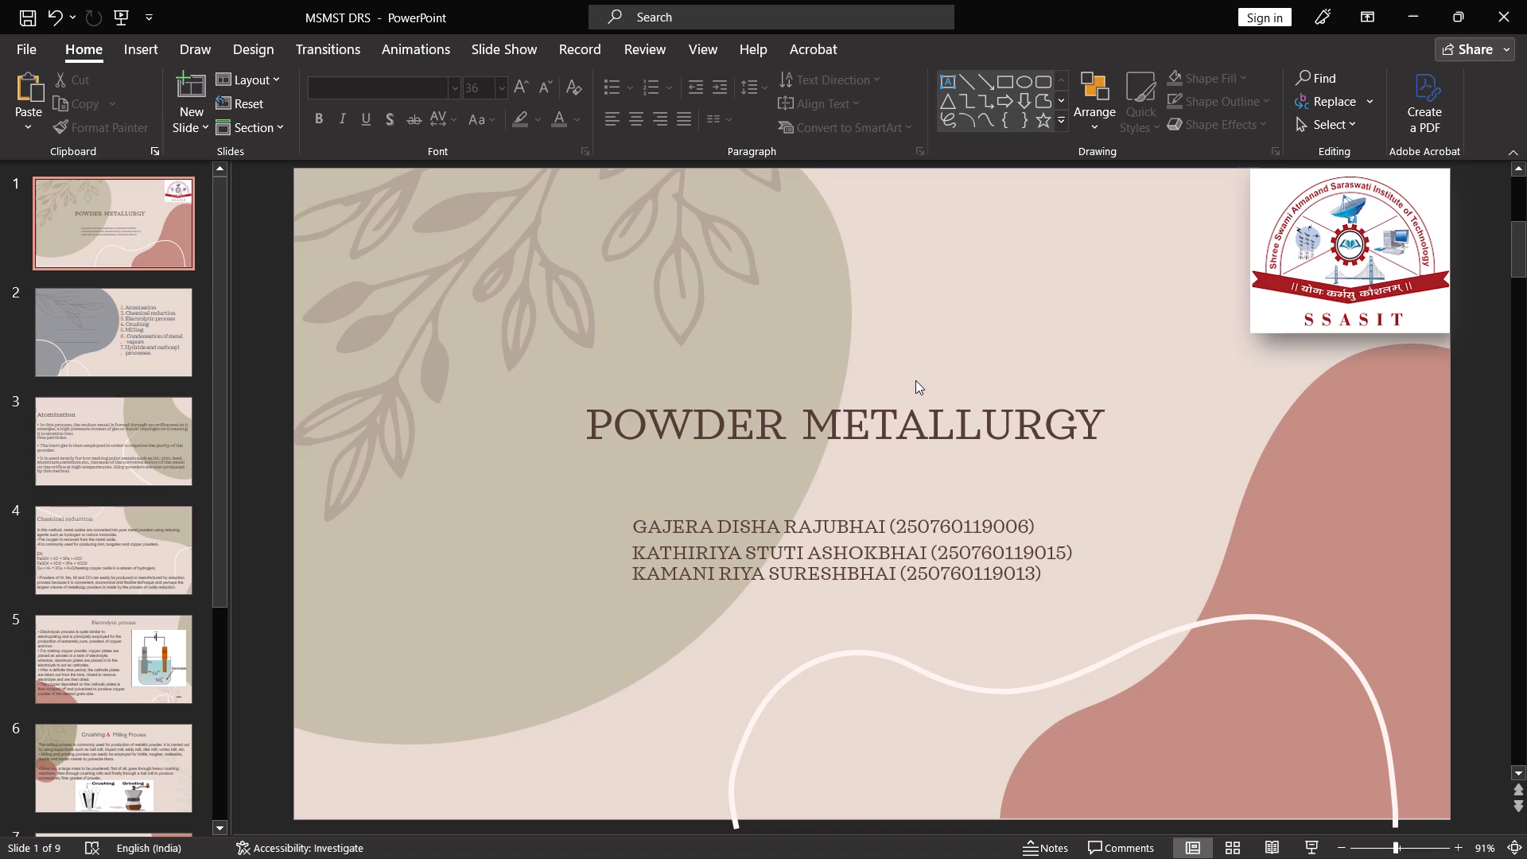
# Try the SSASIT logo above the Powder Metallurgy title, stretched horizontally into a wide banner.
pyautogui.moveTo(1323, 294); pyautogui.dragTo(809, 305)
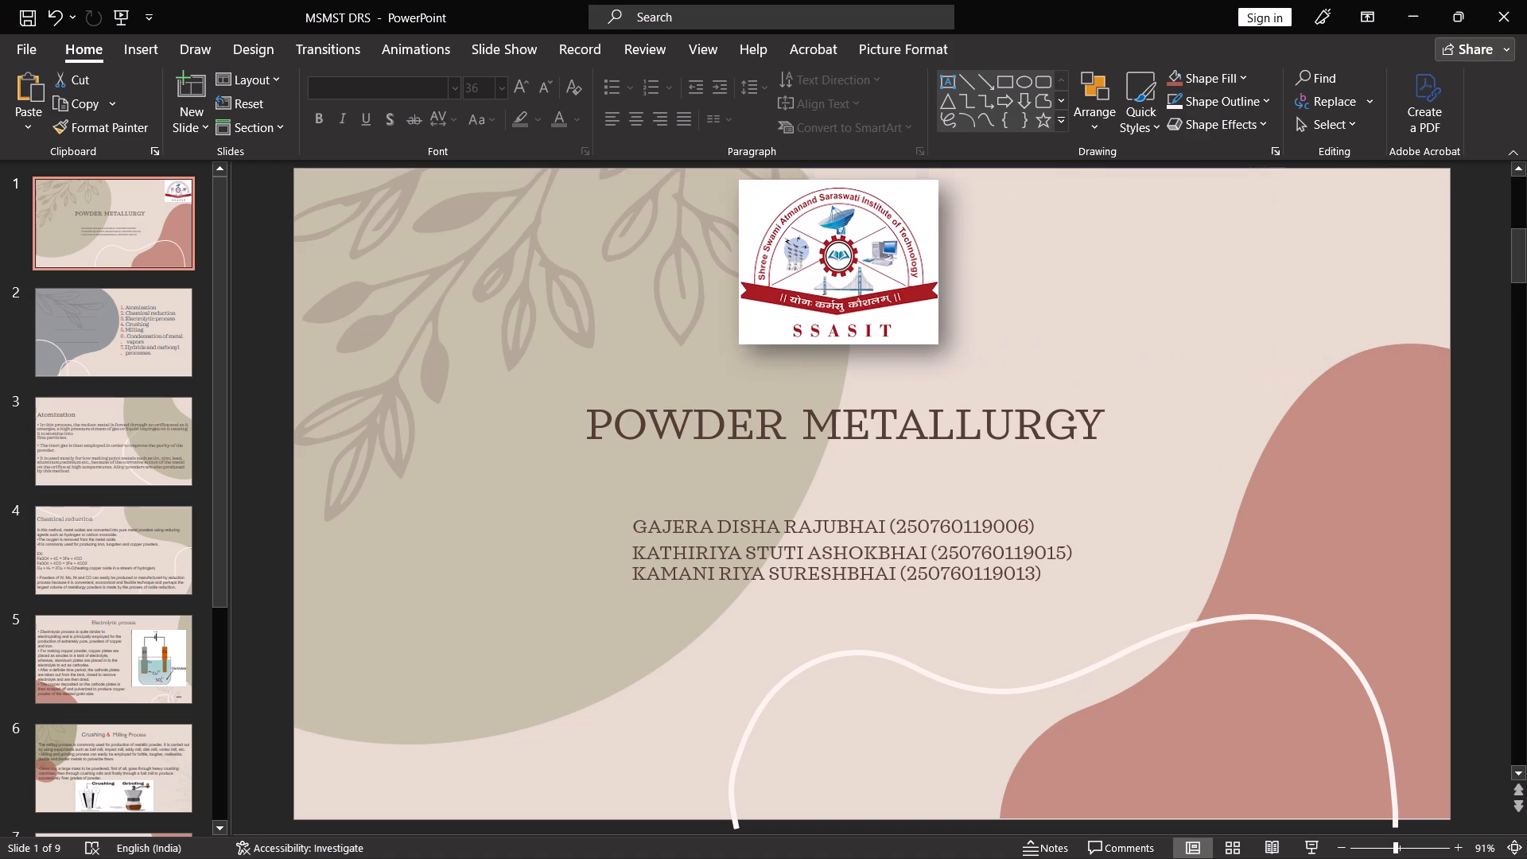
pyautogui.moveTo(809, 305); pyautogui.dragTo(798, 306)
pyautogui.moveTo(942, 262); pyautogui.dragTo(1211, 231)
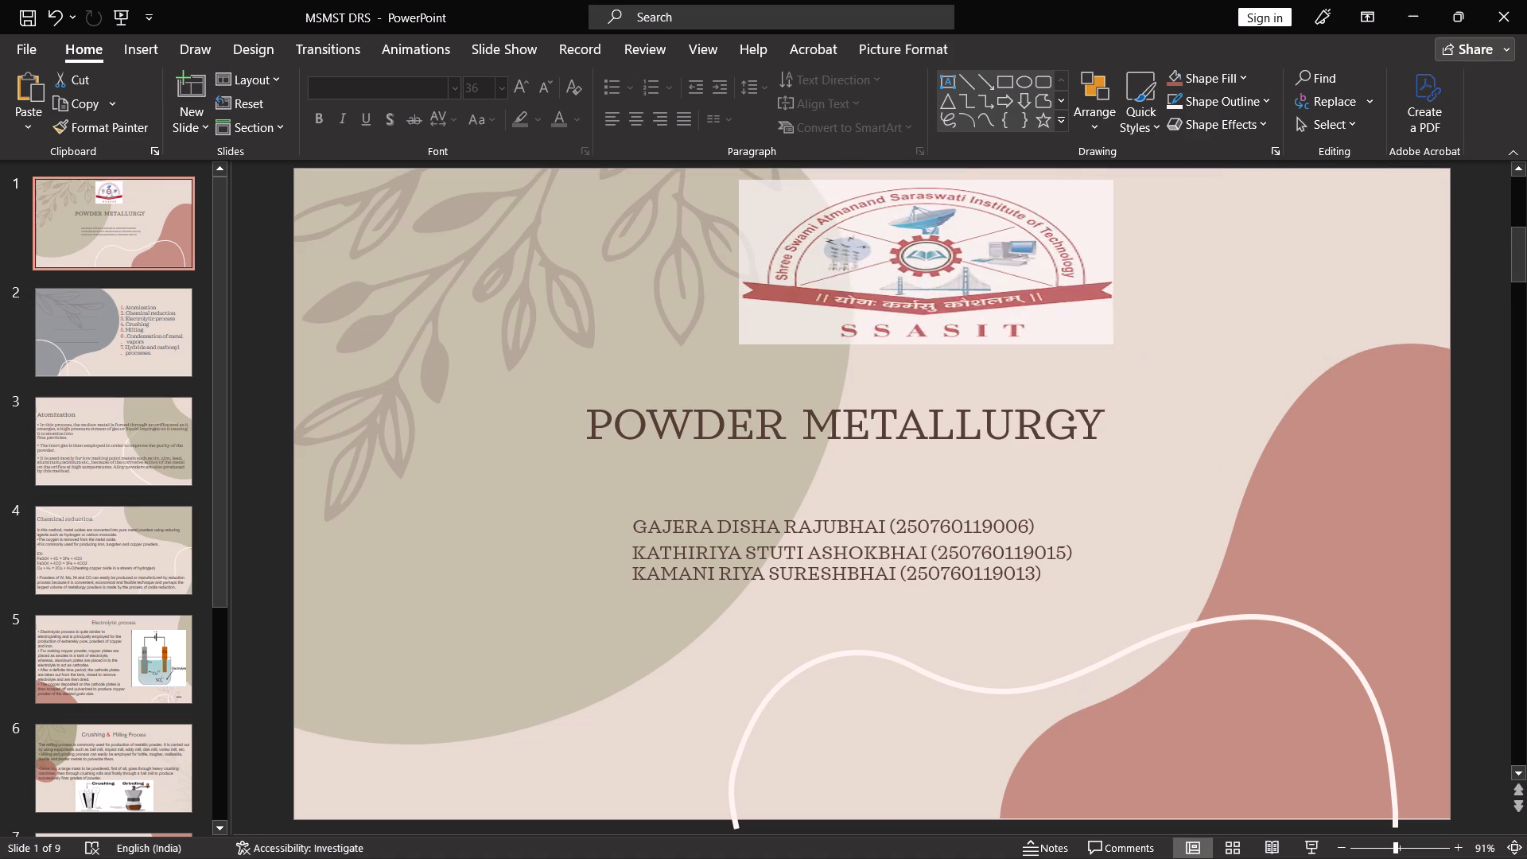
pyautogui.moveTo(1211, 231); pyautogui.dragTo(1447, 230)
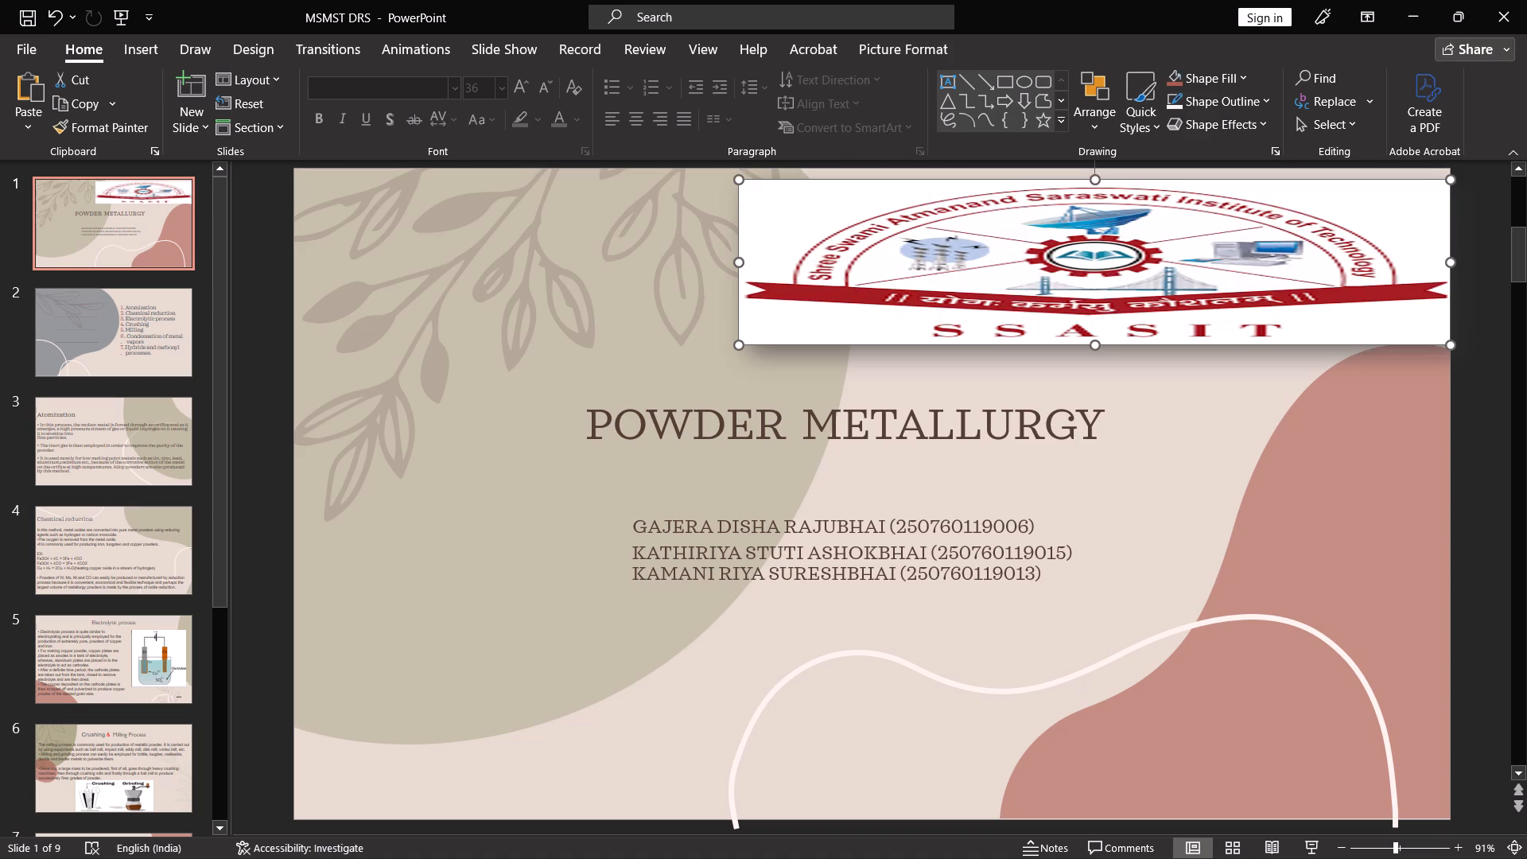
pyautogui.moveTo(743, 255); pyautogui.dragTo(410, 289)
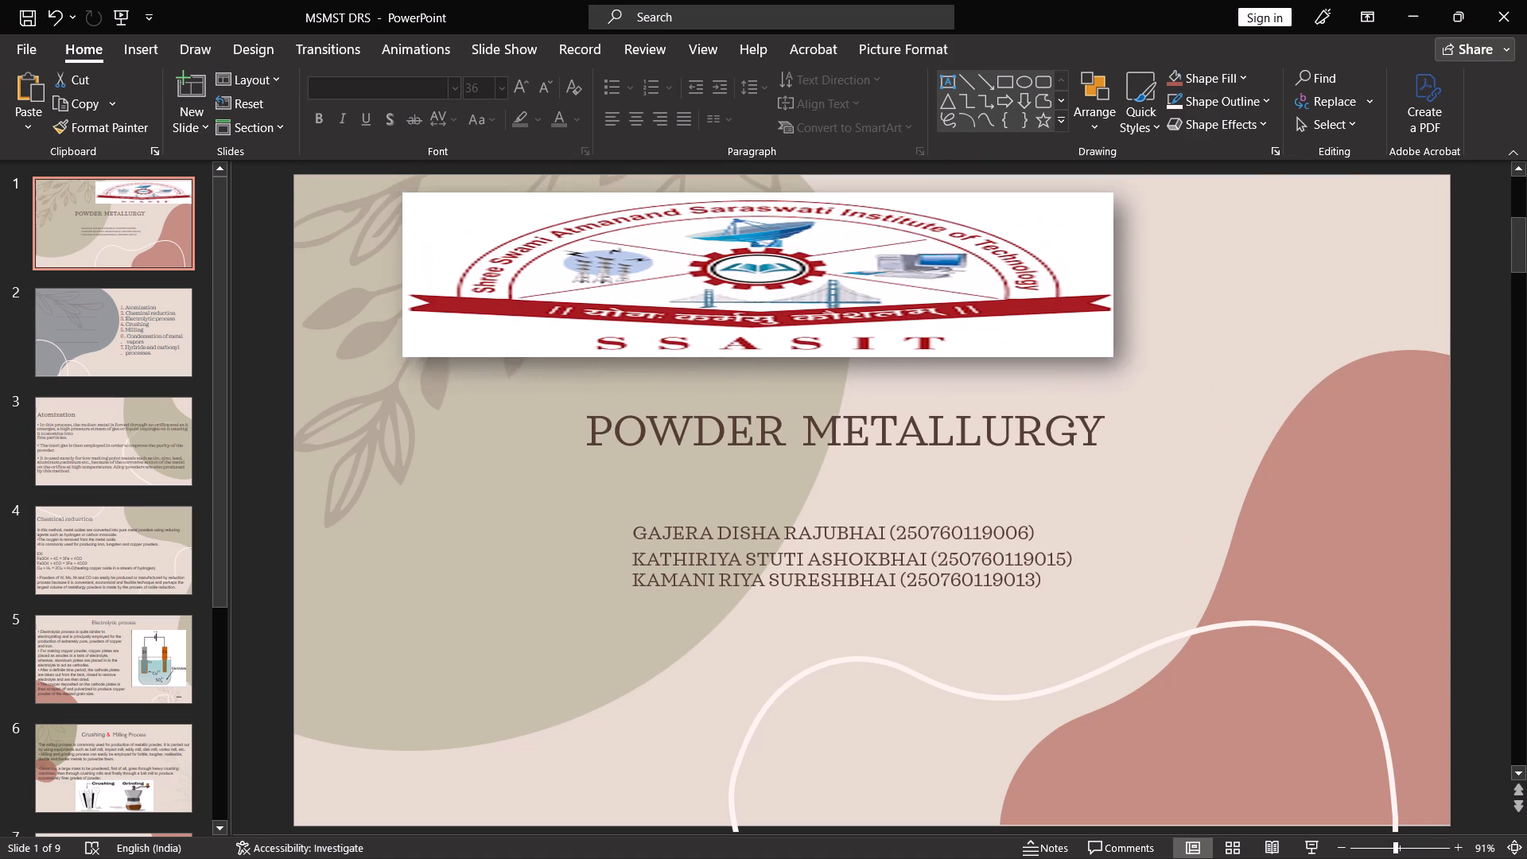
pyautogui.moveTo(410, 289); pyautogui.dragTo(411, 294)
# Delete the SSASIT logo from the title slide.
pyautogui.press('BackSpace')
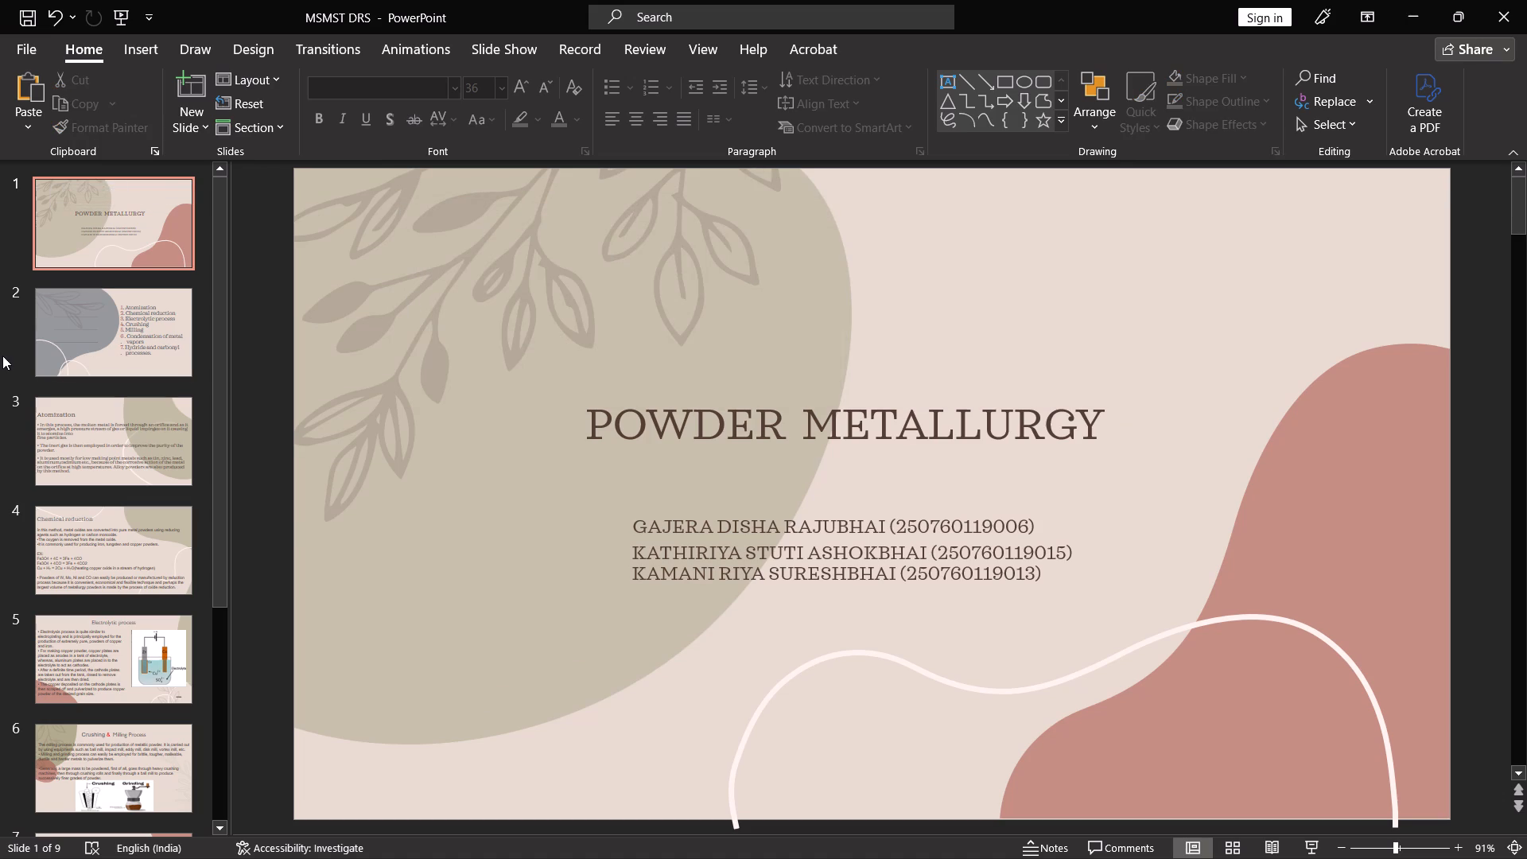
# Enlarge the title slide's text box, which holds the title and student details, on all four sides to cover the whole slide.
pyautogui.click(47, 342)
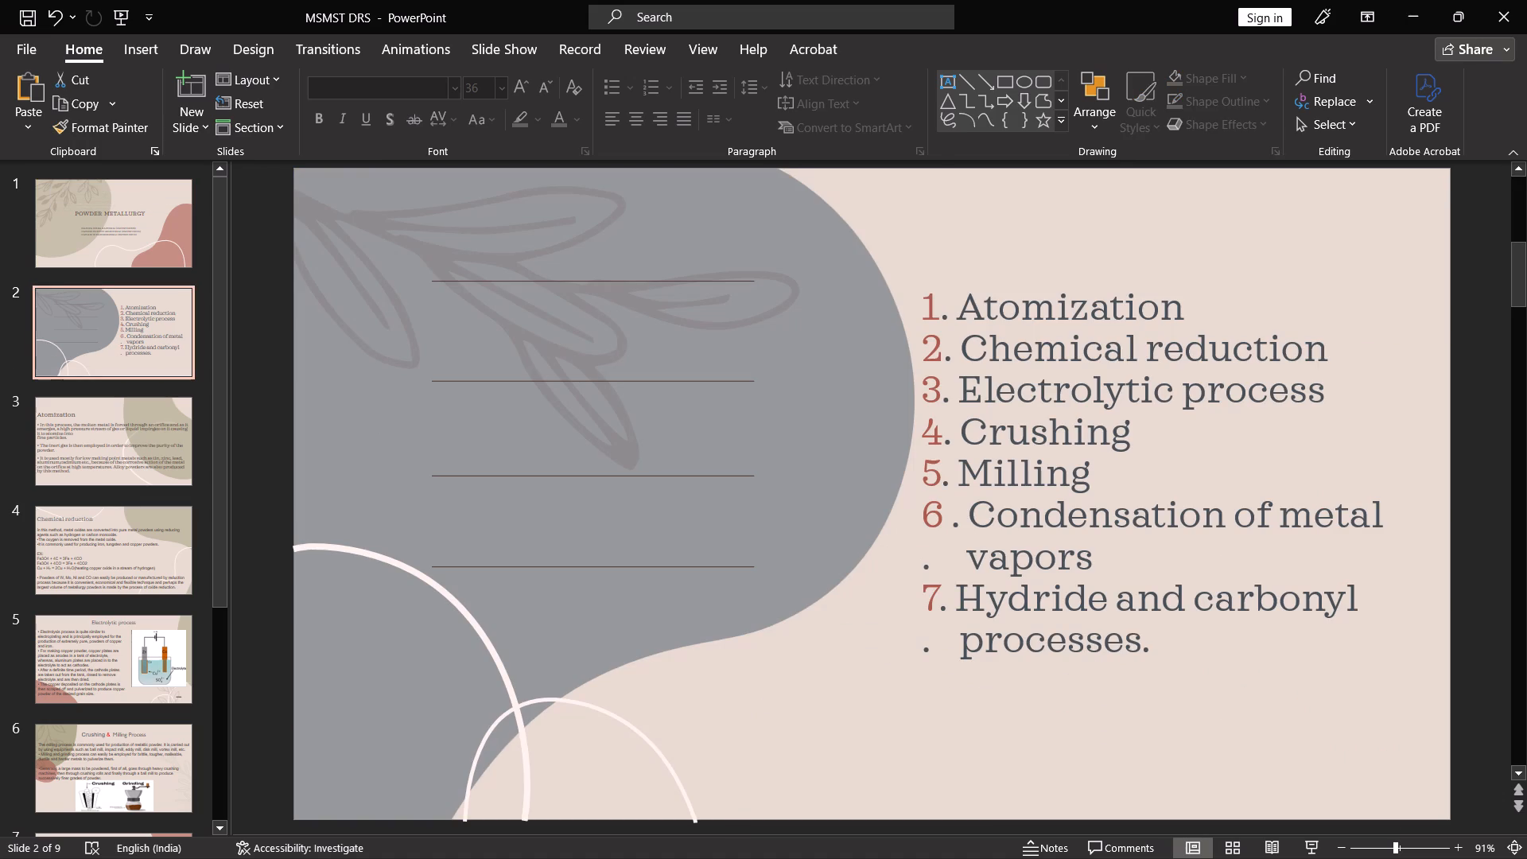
pyautogui.click(169, 244)
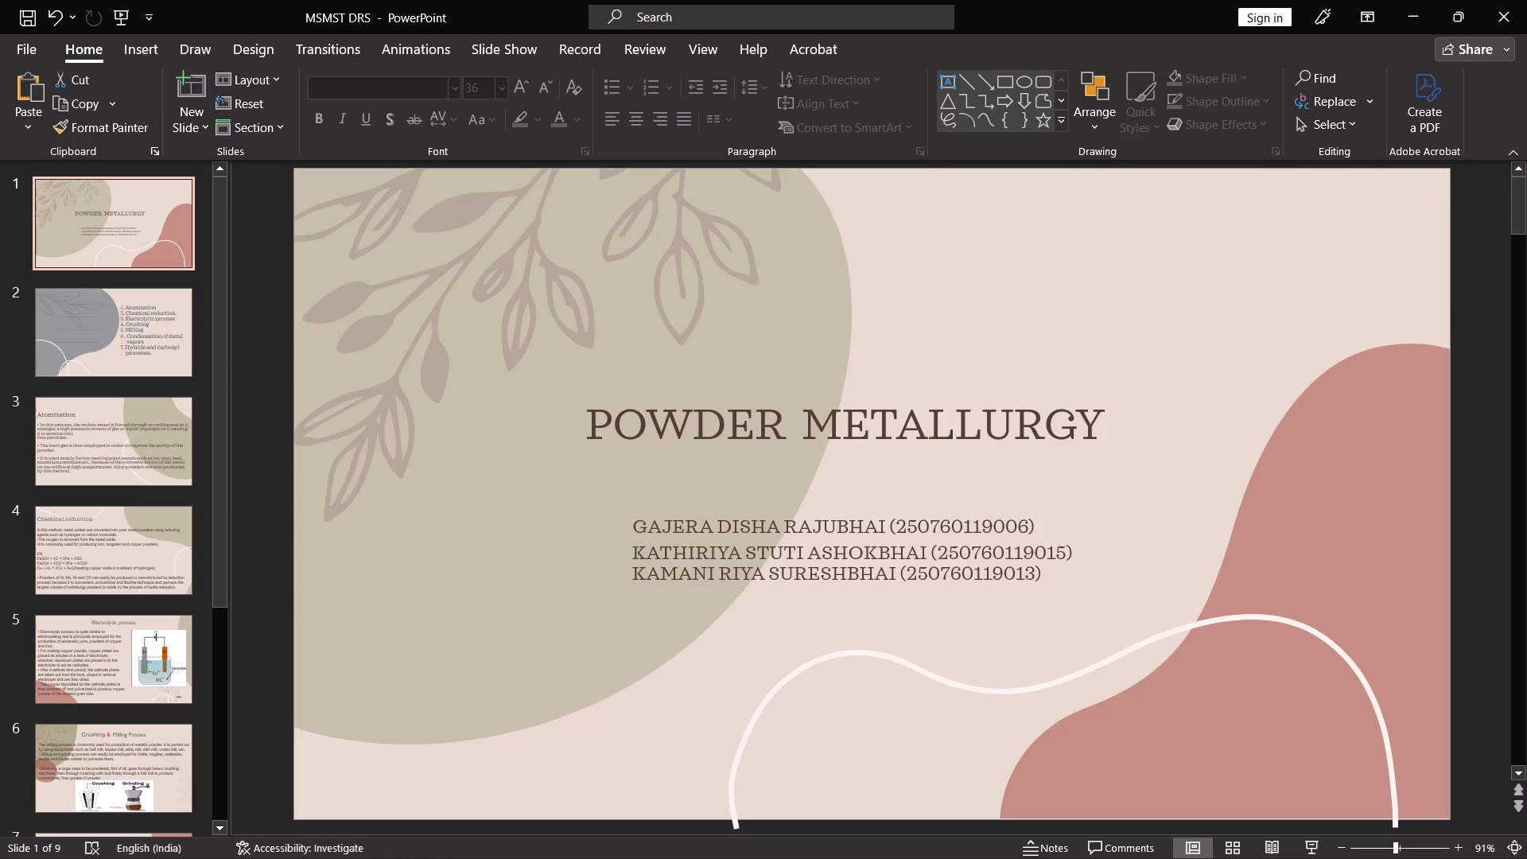
pyautogui.click(806, 439)
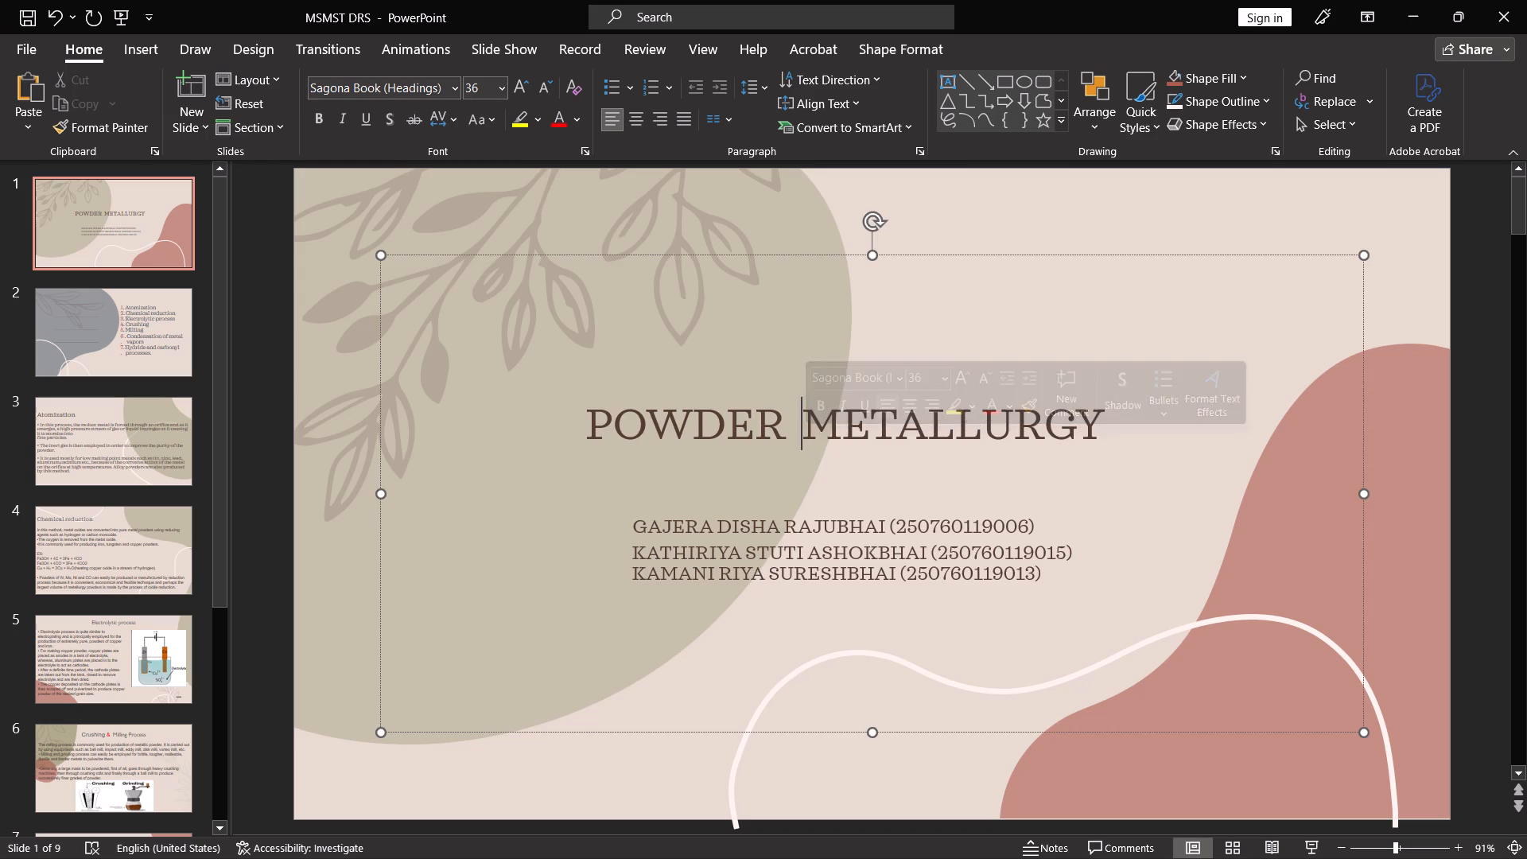
pyautogui.moveTo(1366, 494); pyautogui.dragTo(1455, 487)
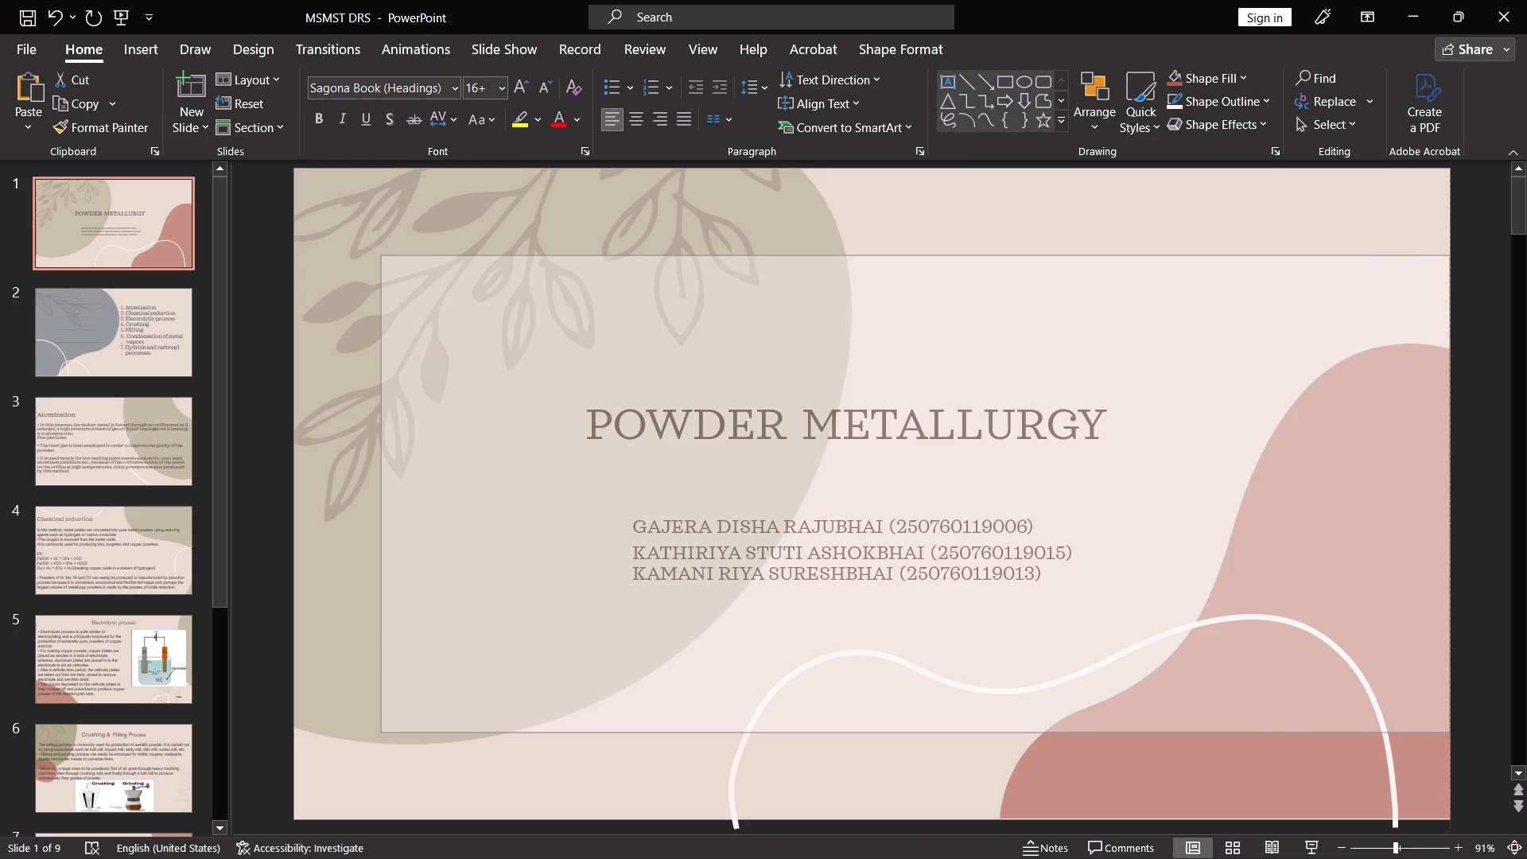
pyautogui.moveTo(1455, 487); pyautogui.dragTo(1455, 487)
pyautogui.moveTo(915, 254); pyautogui.dragTo(907, 169)
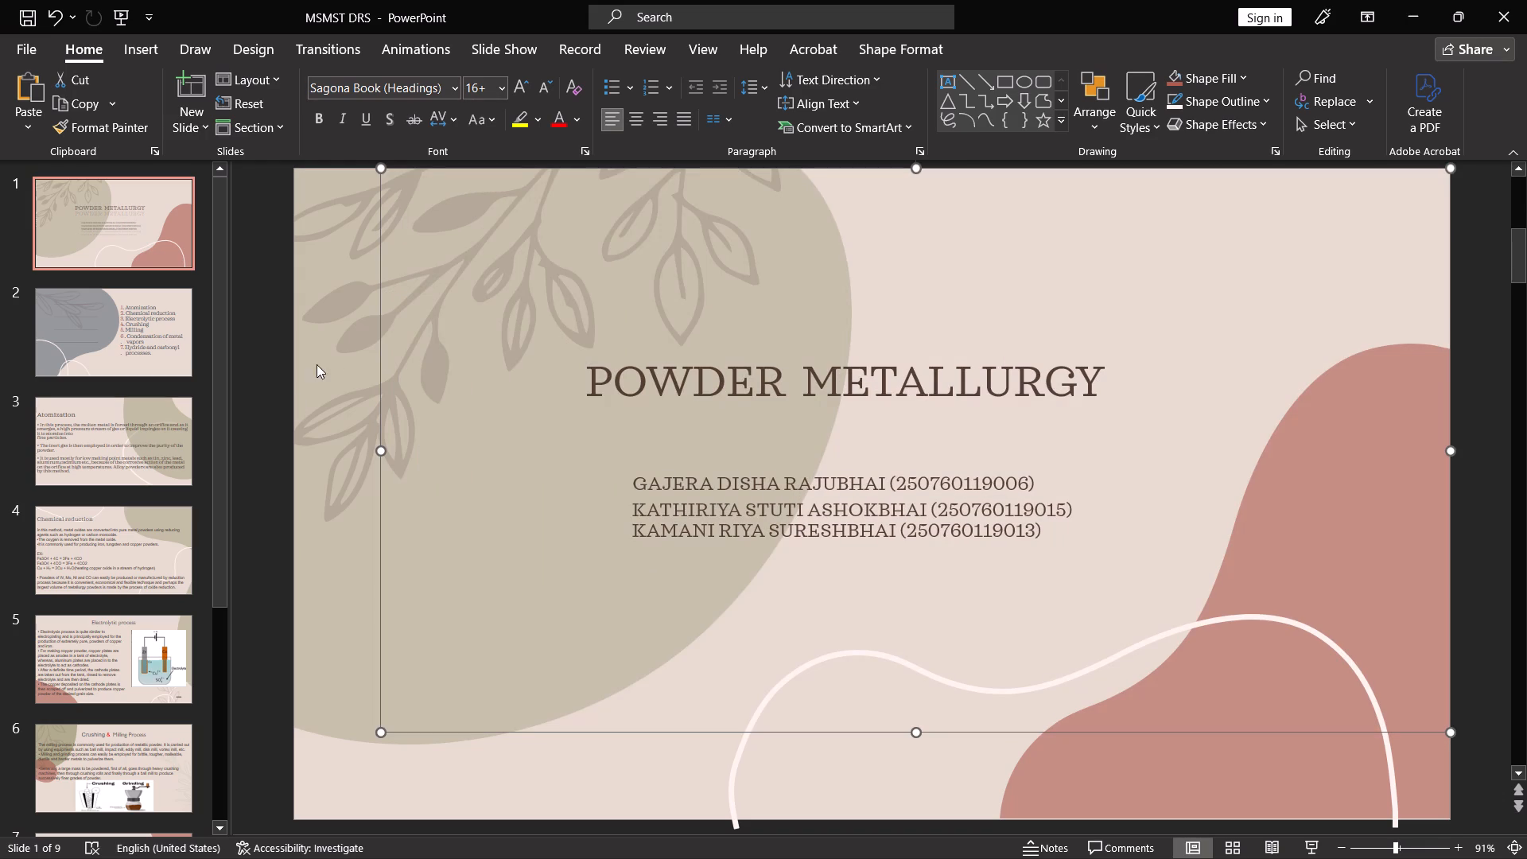
pyautogui.moveTo(377, 446); pyautogui.dragTo(300, 442)
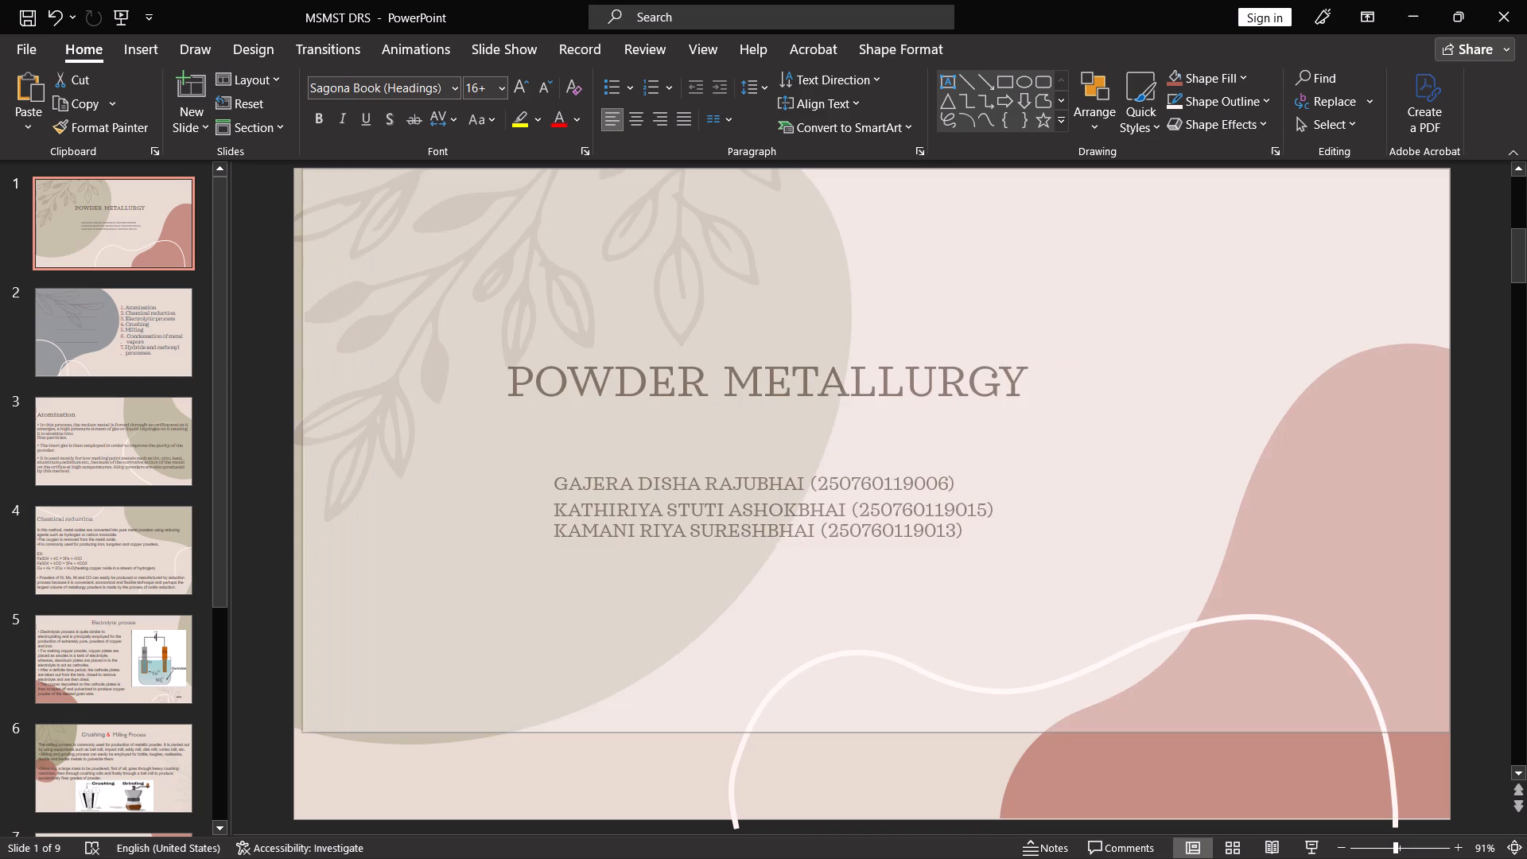
pyautogui.moveTo(300, 442); pyautogui.dragTo(296, 442)
pyautogui.moveTo(870, 733); pyautogui.dragTo(874, 812)
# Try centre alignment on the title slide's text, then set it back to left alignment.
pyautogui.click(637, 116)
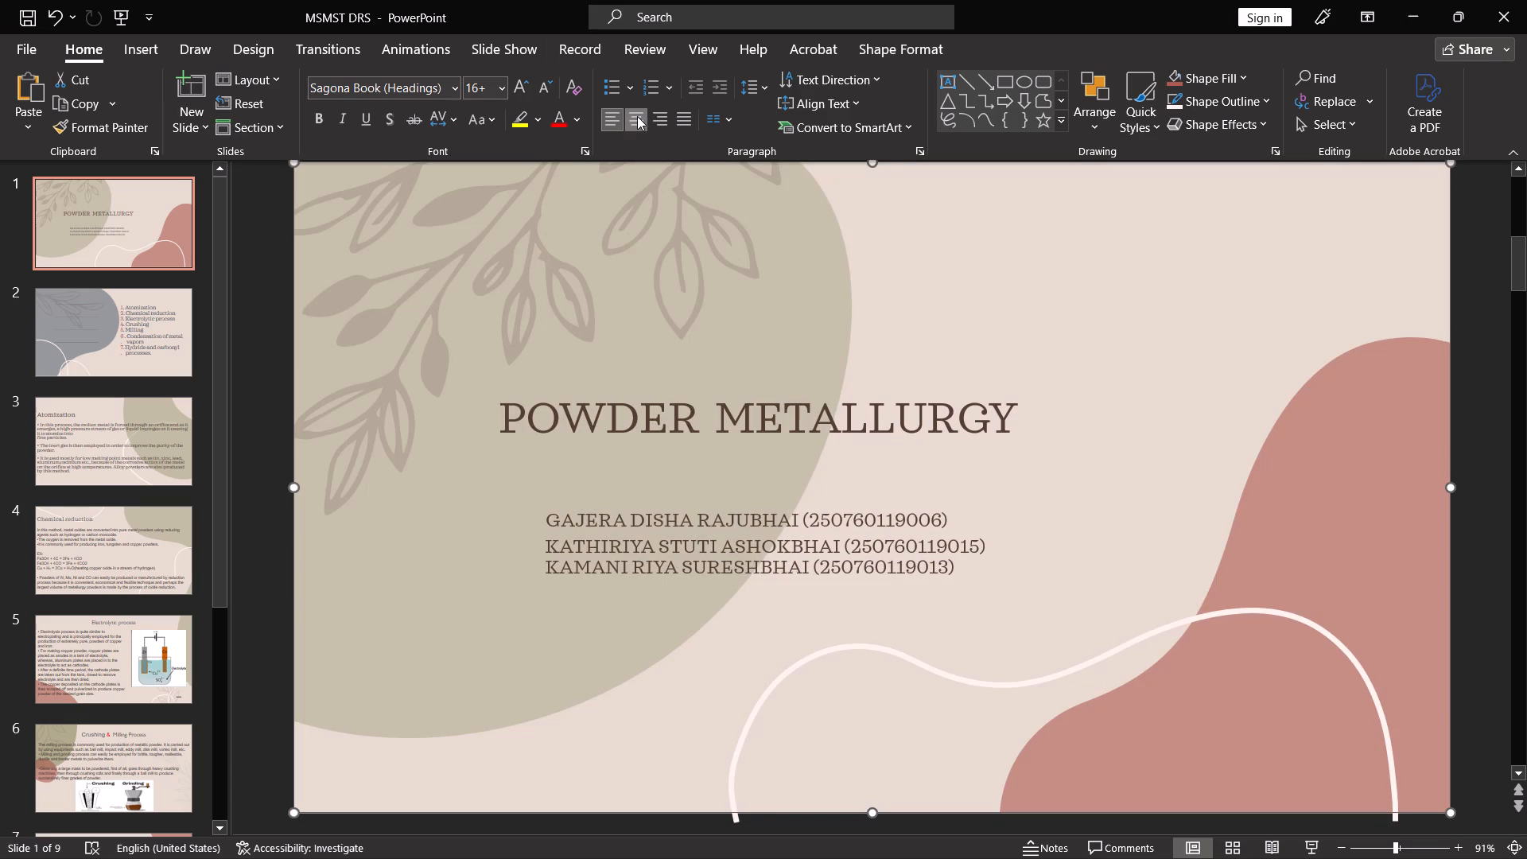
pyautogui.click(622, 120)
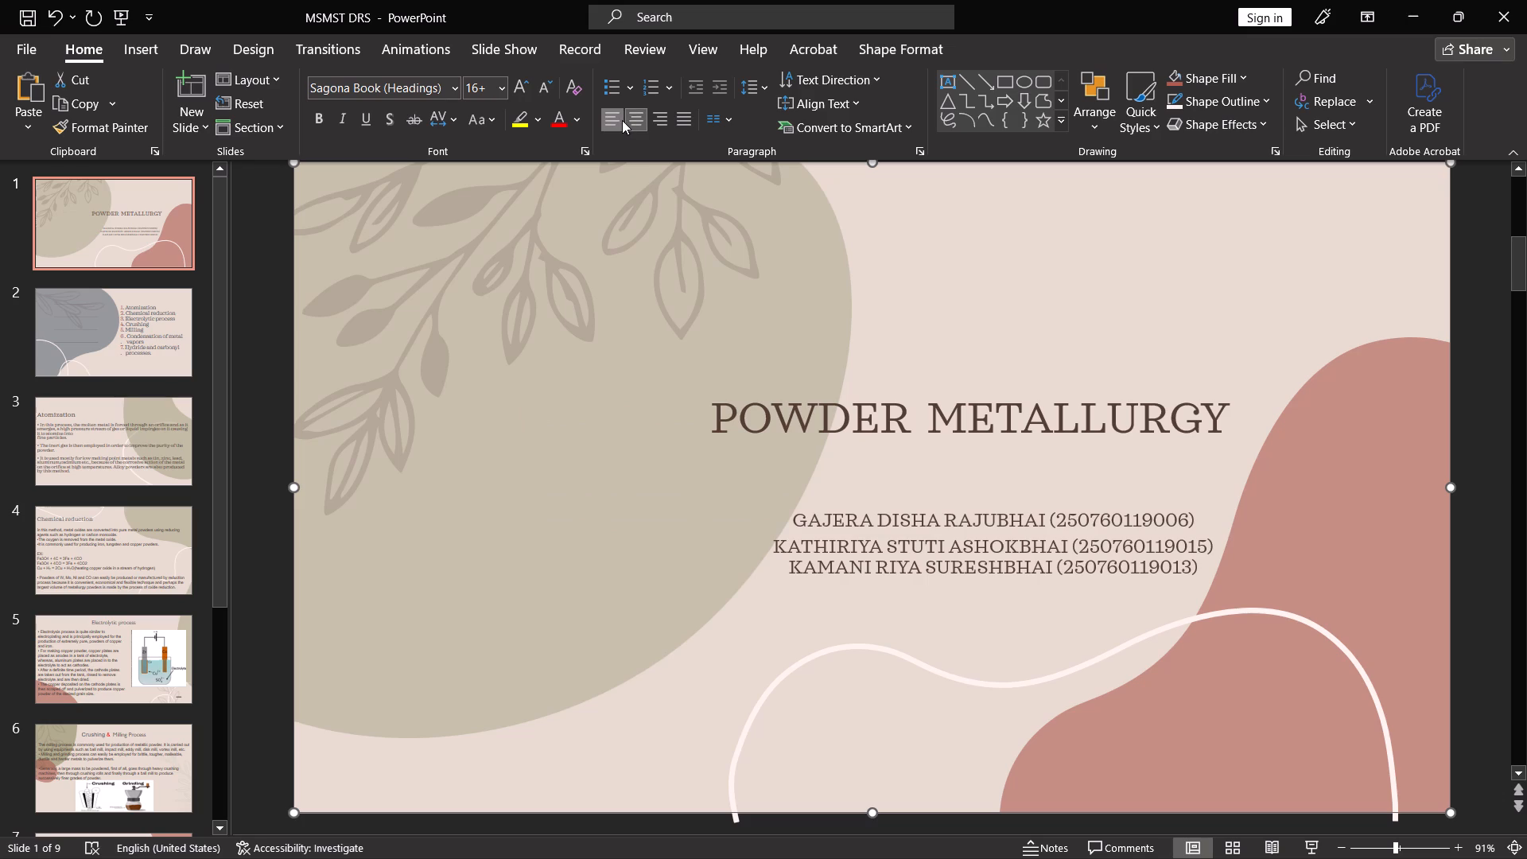
# Centre-align the text in the title slide's text box.
pyautogui.click(637, 120)
# Delete the leading spaces before the POWDER METALLURGY title so it sits centred on the slide.
pyautogui.click(688, 422)
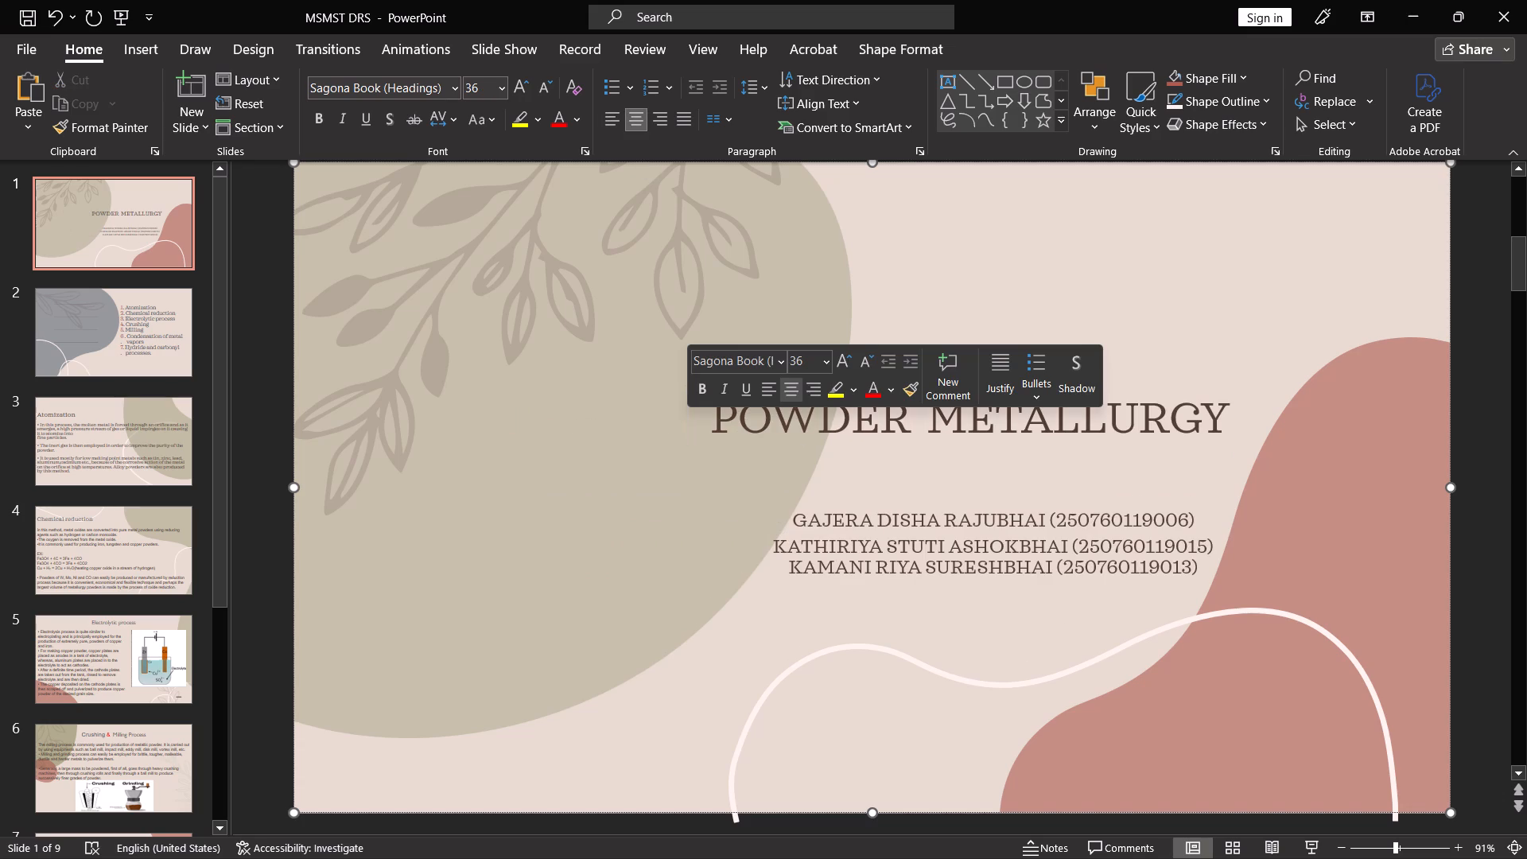
pyautogui.press('Right')
pyautogui.press('Right')
pyautogui.press('Right')
pyautogui.press('BackSpace')
pyautogui.press('BackSpace')
pyautogui.press('BackSpace')
pyautogui.press('BackSpace')
pyautogui.press('BackSpace')
pyautogui.press('BackSpace')
pyautogui.press('BackSpace')
pyautogui.press('BackSpace')
pyautogui.press('BackSpace')
pyautogui.press('BackSpace')
pyautogui.press('BackSpace')
pyautogui.press('BackSpace')
pyautogui.press('BackSpace')
pyautogui.press('BackSpace')
pyautogui.press('BackSpace')
pyautogui.press('BackSpace')
pyautogui.press('BackSpace')
pyautogui.press('BackSpace')
pyautogui.press('BackSpace')
pyautogui.press('BackSpace')
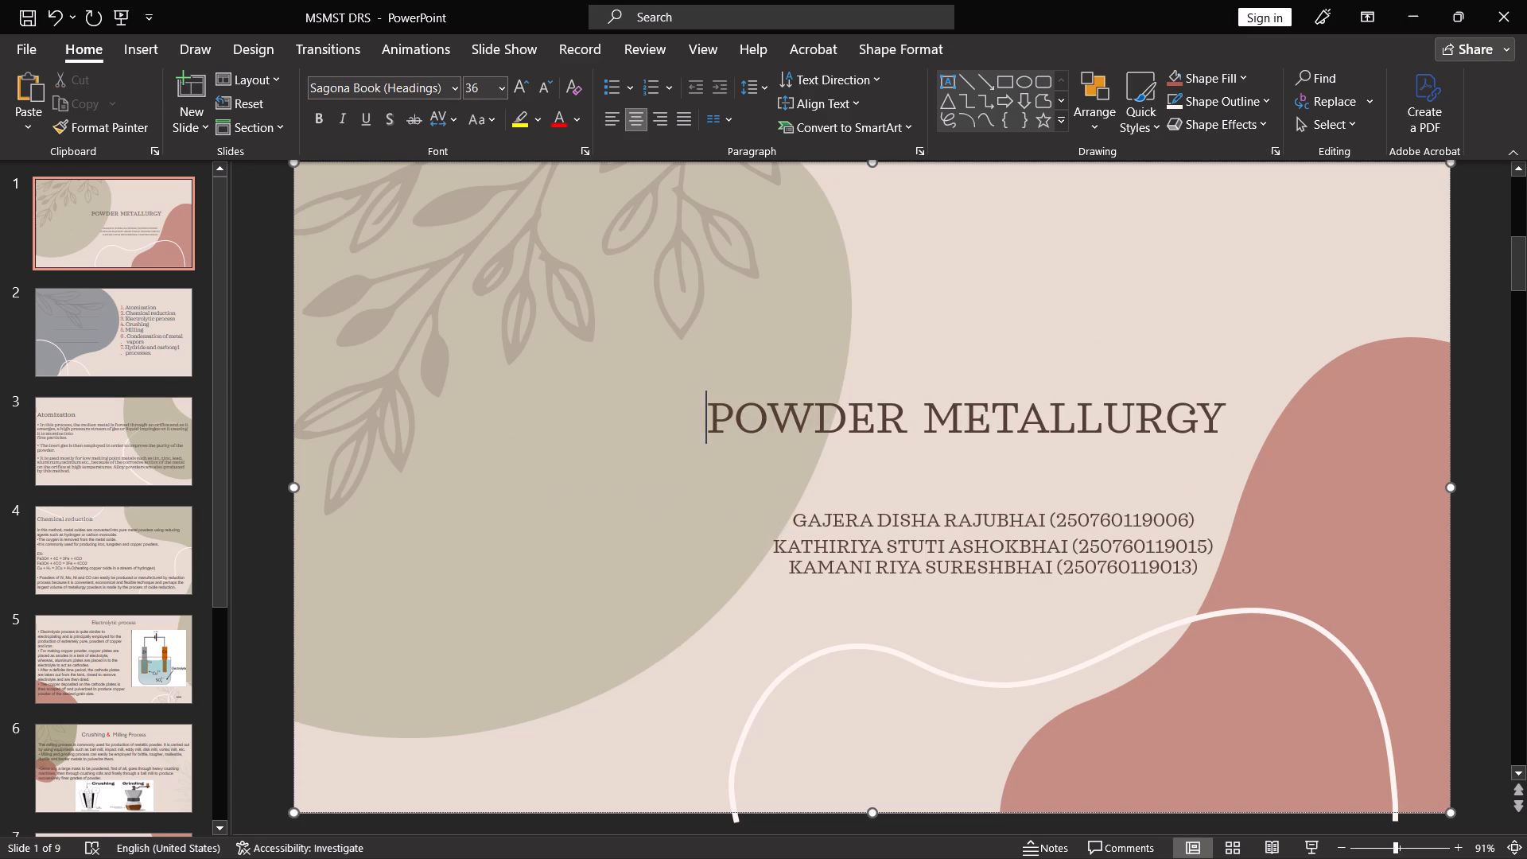
pyautogui.press('BackSpace')
pyautogui.press('BackSpace')
pyautogui.press('BackSpace')
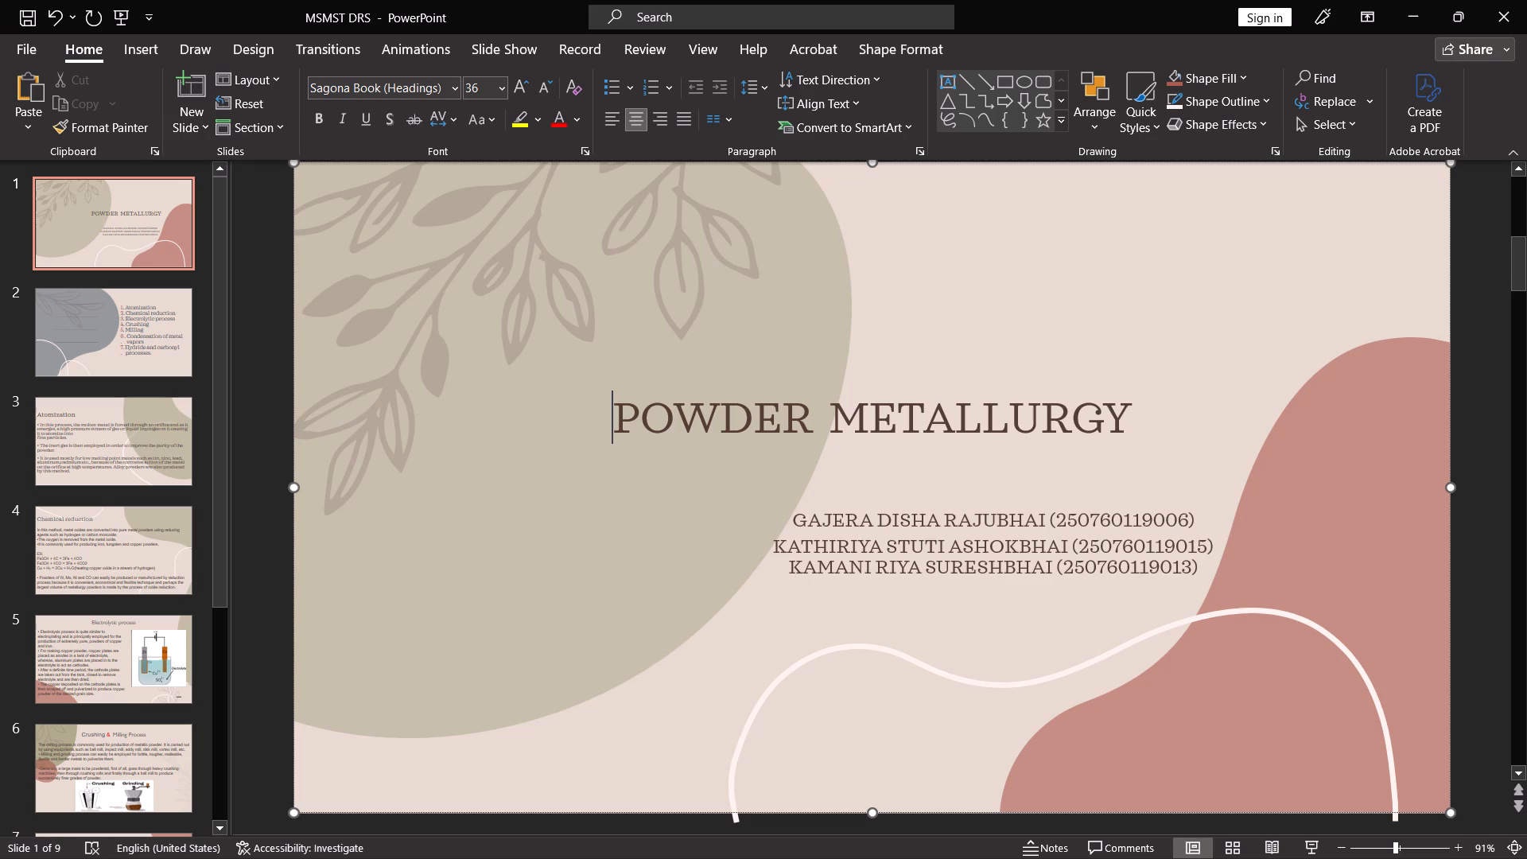
pyautogui.press('BackSpace')
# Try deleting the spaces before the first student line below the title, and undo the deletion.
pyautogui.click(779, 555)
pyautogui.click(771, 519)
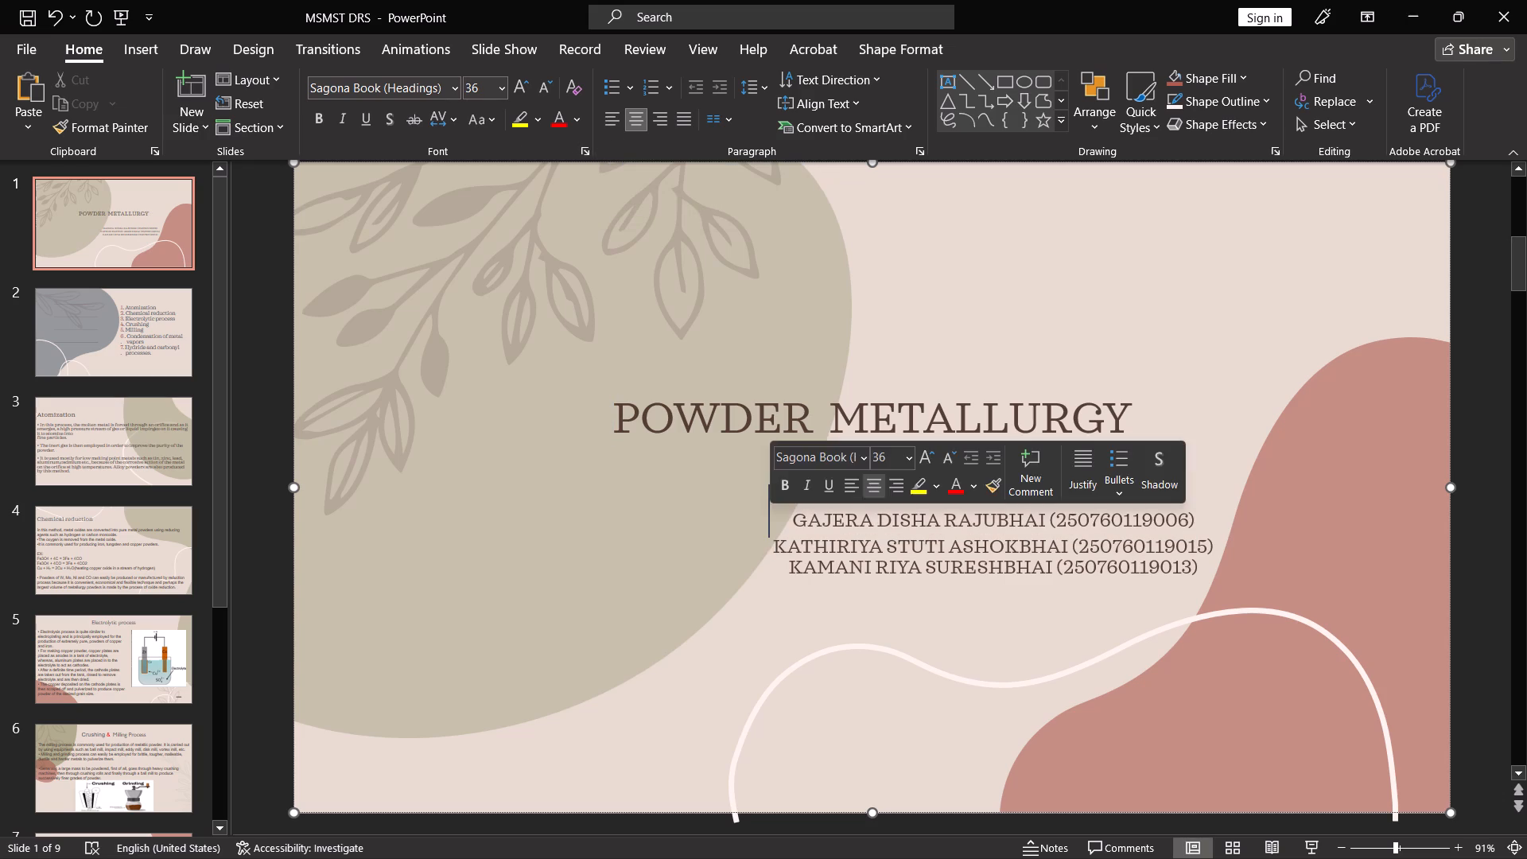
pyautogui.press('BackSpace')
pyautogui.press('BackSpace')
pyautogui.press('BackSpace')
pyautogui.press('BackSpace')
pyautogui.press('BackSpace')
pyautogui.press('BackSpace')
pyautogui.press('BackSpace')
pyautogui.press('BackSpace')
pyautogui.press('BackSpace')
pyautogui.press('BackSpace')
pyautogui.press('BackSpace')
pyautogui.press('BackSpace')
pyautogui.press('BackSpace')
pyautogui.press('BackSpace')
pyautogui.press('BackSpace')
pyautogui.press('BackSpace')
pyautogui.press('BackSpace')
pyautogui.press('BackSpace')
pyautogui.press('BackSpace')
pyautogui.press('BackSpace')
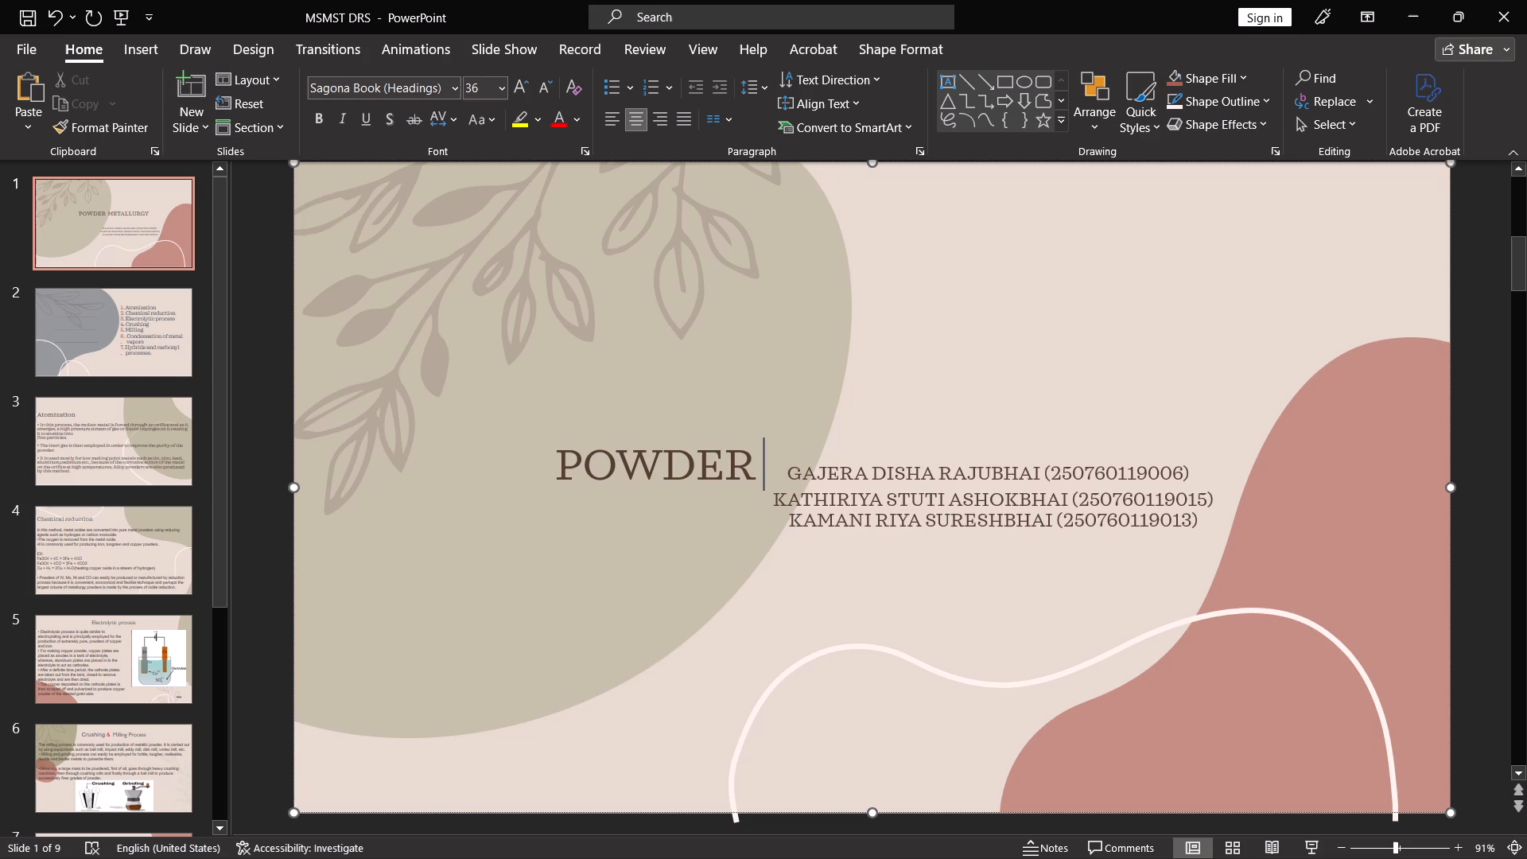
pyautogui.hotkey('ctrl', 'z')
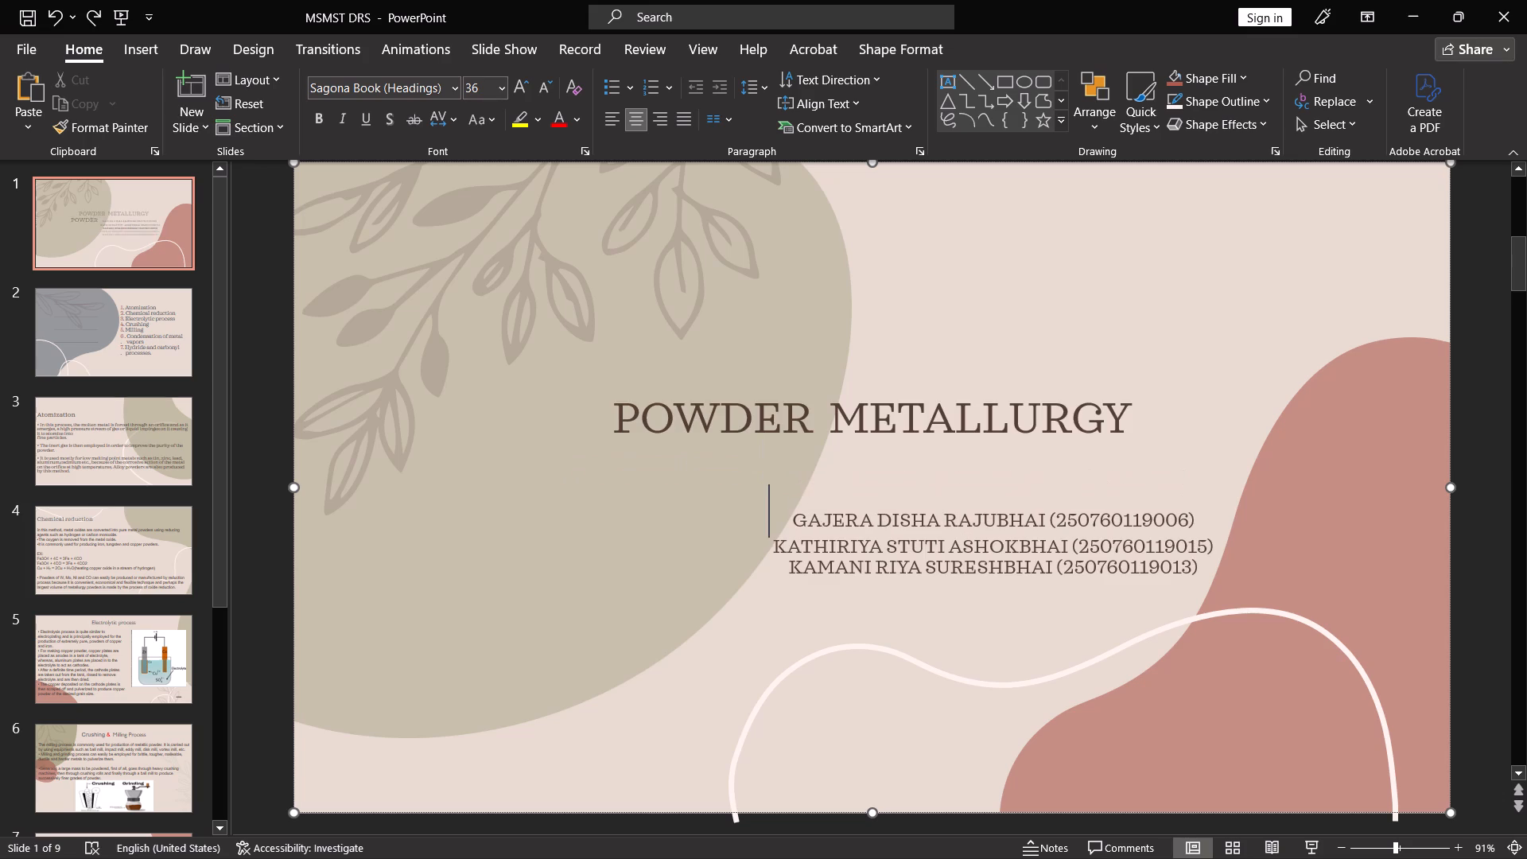
# Remove the leading spaces and blank line before the first student entry, keeping it on its own line directly under the title.
pyautogui.press('BackSpace')
pyautogui.press('BackSpace')
pyautogui.press('BackSpace')
pyautogui.press('BackSpace')
pyautogui.press('BackSpace')
pyautogui.press('BackSpace')
pyautogui.press('BackSpace')
pyautogui.press('BackSpace')
pyautogui.press('BackSpace')
pyautogui.press('BackSpace')
pyautogui.press('BackSpace')
pyautogui.press('BackSpace')
pyautogui.press('BackSpace')
pyautogui.press('BackSpace')
pyautogui.press('BackSpace')
pyautogui.press('BackSpace')
pyautogui.press('BackSpace')
pyautogui.press('BackSpace')
pyautogui.press('BackSpace')
pyautogui.press('BackSpace')
pyautogui.press('BackSpace')
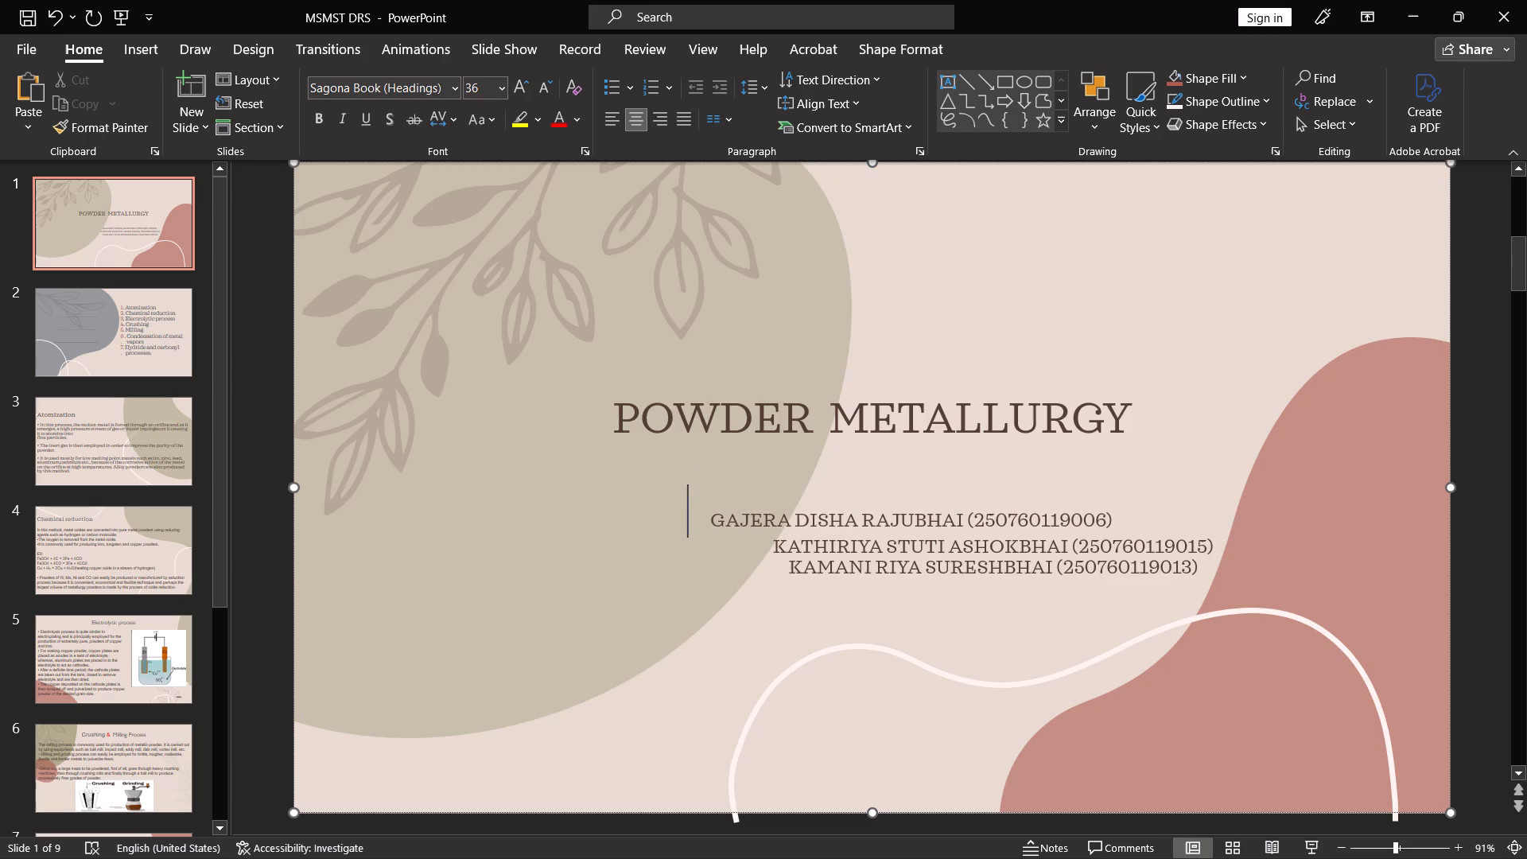
pyautogui.press('BackSpace')
pyautogui.press('BackSpace')
pyautogui.press('BackSpace')
pyautogui.press('BackSpace')
pyautogui.press('BackSpace')
pyautogui.press('BackSpace')
pyautogui.press('BackSpace')
pyautogui.press('BackSpace')
pyautogui.press('BackSpace')
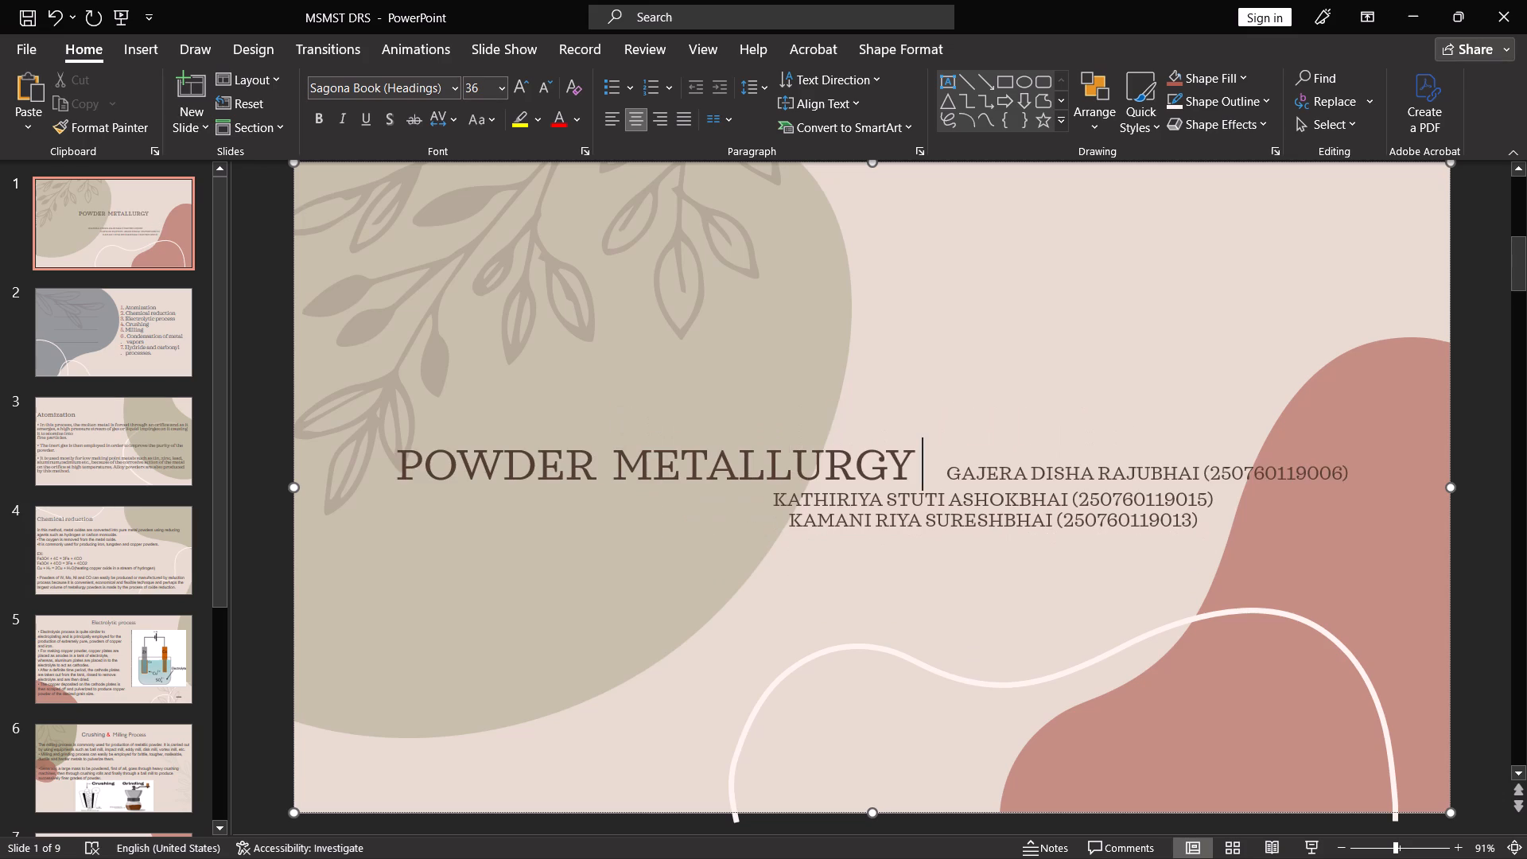
pyautogui.press('Return')
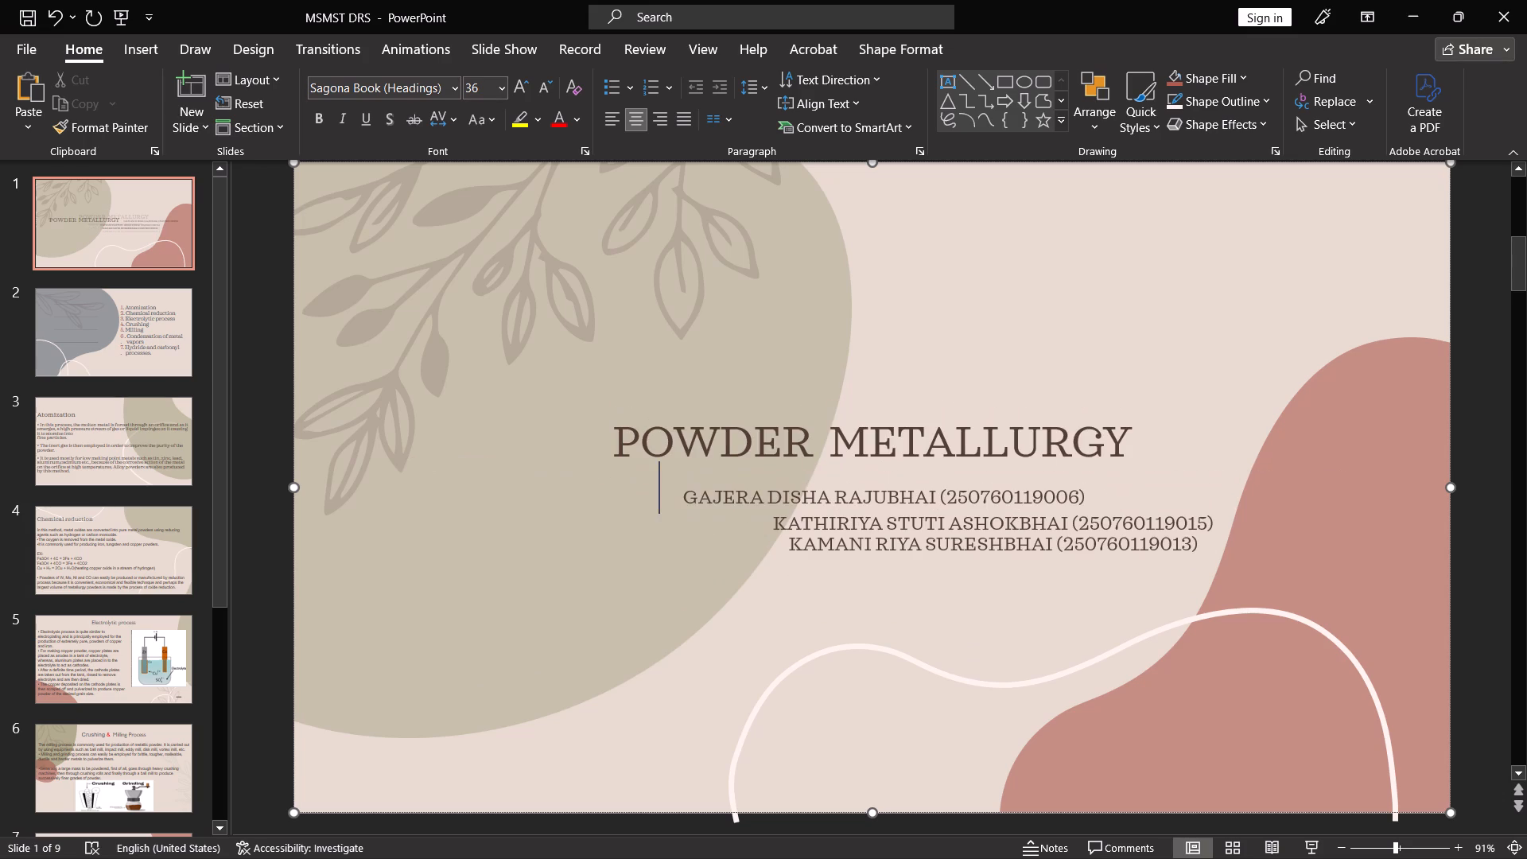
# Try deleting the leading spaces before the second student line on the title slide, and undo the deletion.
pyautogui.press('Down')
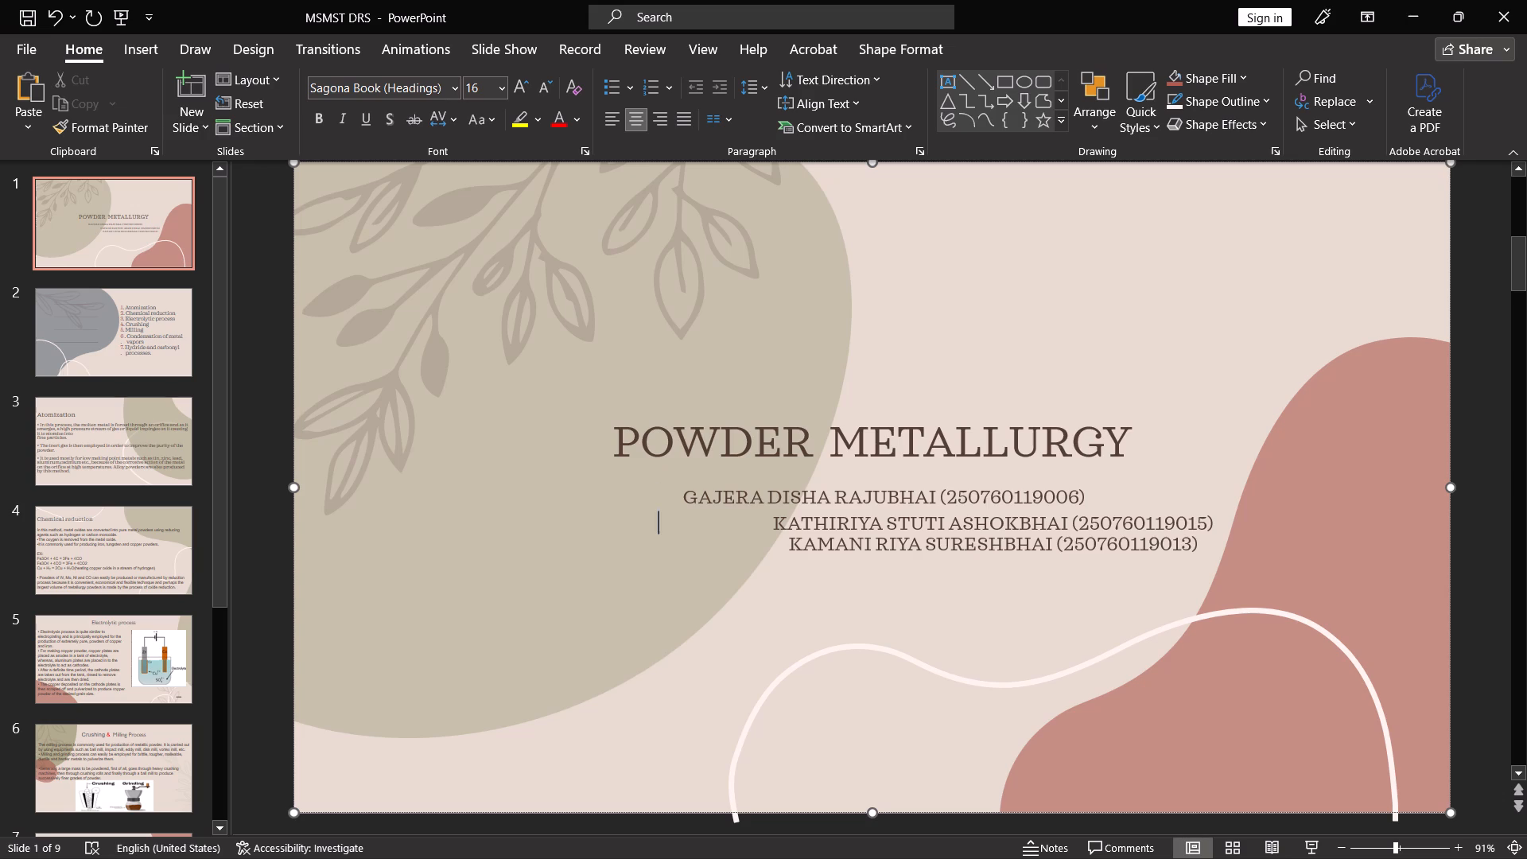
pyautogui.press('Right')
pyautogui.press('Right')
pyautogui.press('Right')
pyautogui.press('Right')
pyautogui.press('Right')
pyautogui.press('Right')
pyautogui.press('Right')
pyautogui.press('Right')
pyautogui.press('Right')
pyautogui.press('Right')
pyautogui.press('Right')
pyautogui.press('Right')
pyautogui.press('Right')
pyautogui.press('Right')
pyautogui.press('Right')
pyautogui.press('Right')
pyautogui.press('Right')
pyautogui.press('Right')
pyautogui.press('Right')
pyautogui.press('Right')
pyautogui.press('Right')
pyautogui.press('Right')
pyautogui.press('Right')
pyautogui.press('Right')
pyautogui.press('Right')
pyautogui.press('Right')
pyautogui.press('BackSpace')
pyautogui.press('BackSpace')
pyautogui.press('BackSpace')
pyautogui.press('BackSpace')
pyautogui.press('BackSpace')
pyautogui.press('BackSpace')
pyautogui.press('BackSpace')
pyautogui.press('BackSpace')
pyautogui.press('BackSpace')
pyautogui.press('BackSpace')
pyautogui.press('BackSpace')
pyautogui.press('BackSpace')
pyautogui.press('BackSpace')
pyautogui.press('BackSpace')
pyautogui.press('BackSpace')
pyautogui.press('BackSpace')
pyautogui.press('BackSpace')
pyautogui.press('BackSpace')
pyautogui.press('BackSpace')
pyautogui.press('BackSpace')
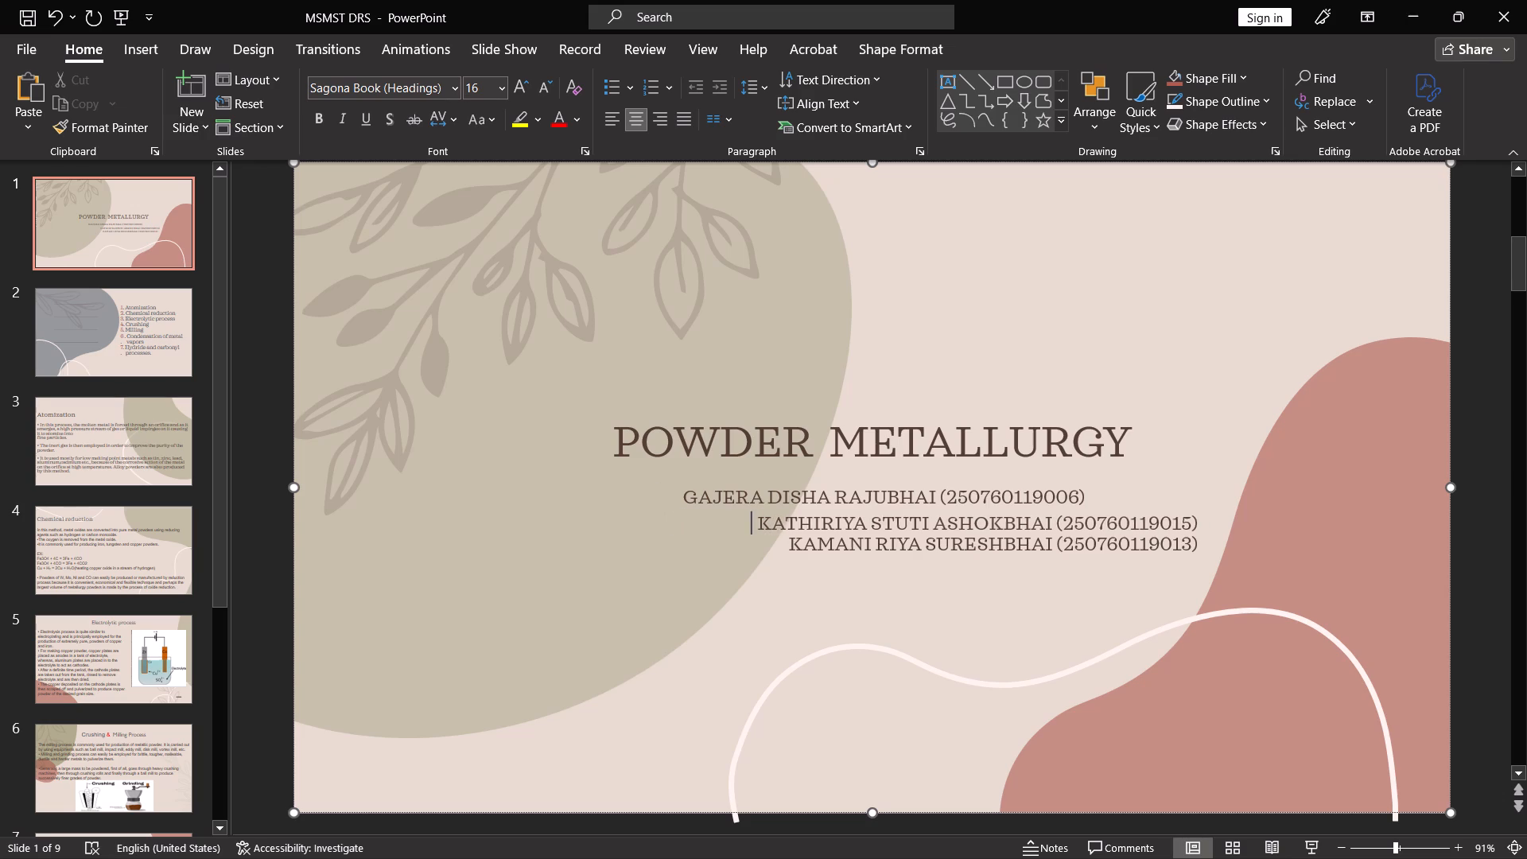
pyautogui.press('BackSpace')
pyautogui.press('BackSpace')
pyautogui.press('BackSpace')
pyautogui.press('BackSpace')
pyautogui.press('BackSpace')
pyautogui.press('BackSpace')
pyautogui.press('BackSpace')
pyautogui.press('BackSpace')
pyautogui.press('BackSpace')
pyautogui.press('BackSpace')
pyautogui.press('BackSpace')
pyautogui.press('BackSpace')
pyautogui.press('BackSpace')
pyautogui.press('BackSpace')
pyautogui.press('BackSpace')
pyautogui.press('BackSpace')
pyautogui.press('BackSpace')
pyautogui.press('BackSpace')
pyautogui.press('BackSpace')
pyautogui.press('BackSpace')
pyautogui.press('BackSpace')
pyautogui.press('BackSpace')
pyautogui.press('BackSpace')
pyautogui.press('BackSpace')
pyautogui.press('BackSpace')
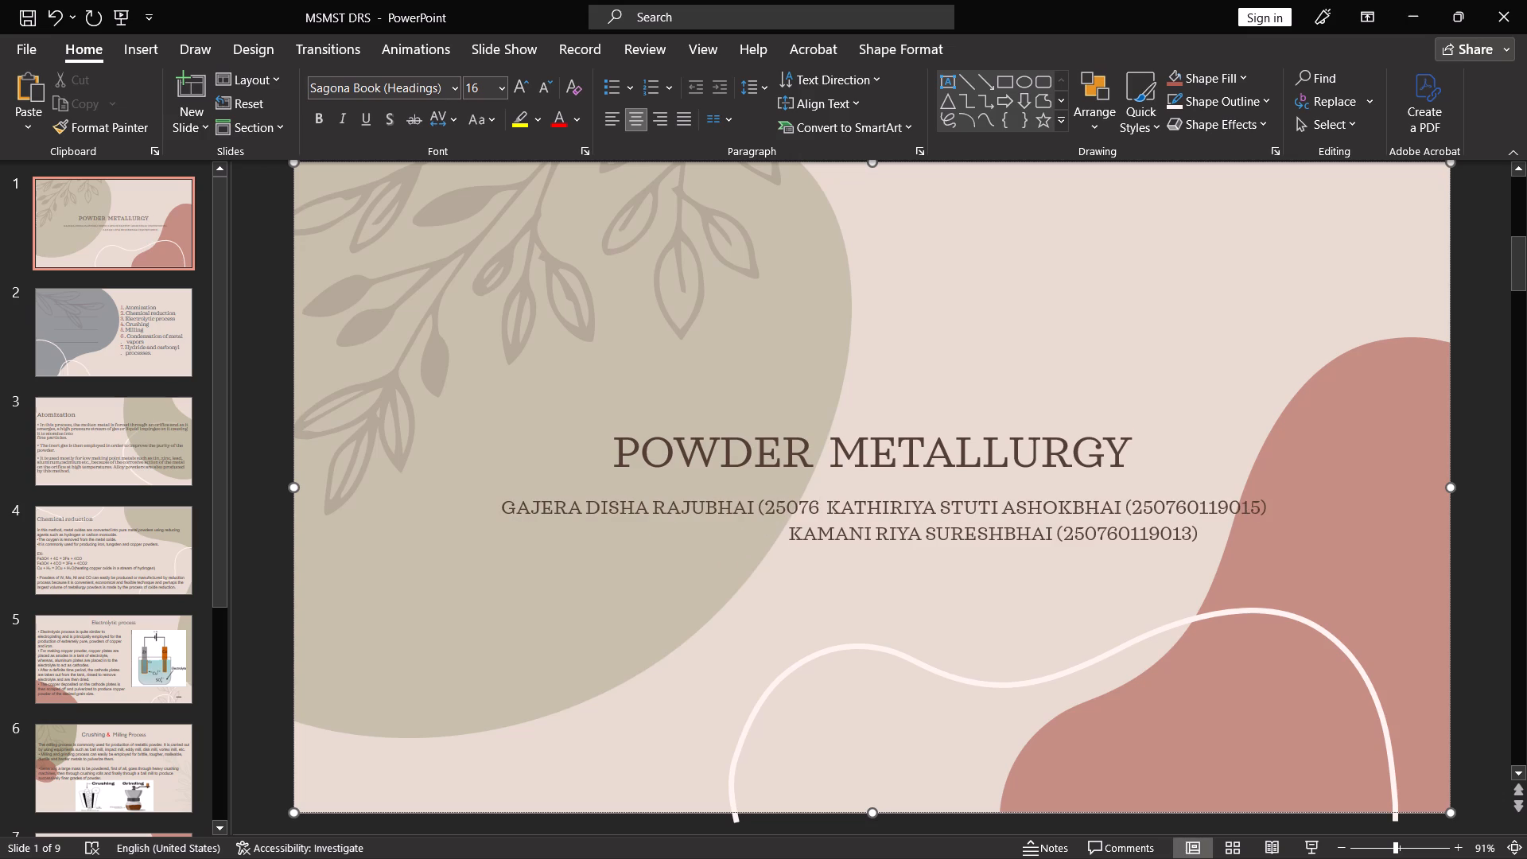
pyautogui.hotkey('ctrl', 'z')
# Delete the extra leading spaces before the second student line until its start lines up under the first student line.
pyautogui.press('BackSpace')
pyautogui.press('BackSpace')
pyautogui.press('BackSpace')
pyautogui.press('BackSpace')
pyautogui.press('BackSpace')
pyautogui.press('BackSpace')
pyautogui.press('BackSpace')
pyautogui.press('BackSpace')
pyautogui.press('BackSpace')
pyautogui.press('BackSpace')
pyautogui.press('BackSpace')
pyautogui.press('BackSpace')
pyautogui.press('BackSpace')
pyautogui.press('BackSpace')
pyautogui.press('BackSpace')
pyautogui.press('BackSpace')
pyautogui.press('BackSpace')
pyautogui.press('BackSpace')
pyautogui.press('BackSpace')
pyautogui.press('BackSpace')
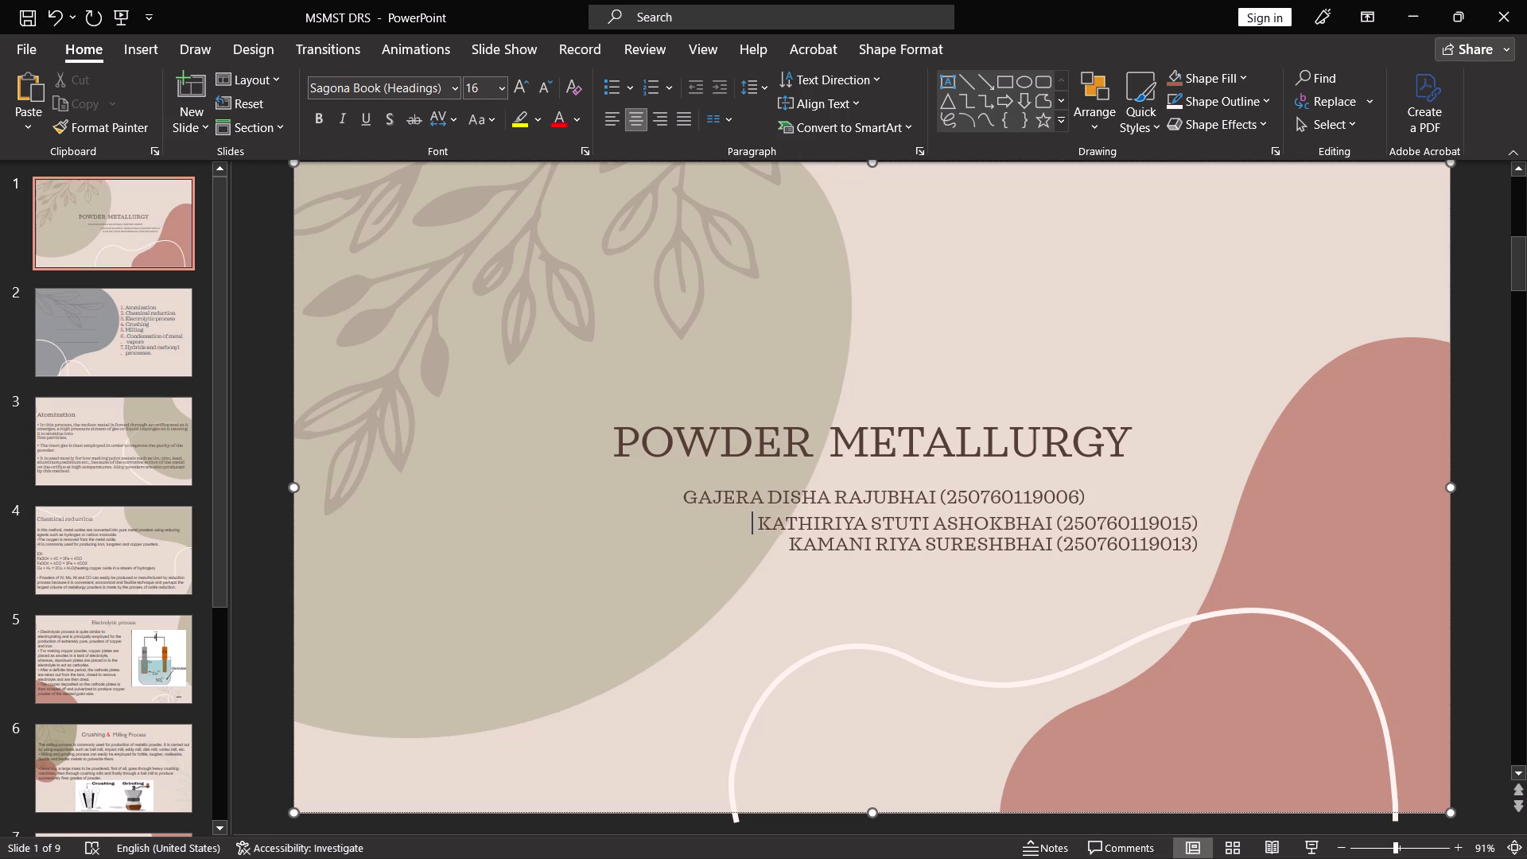
pyautogui.press('BackSpace')
pyautogui.press('BackSpace')
pyautogui.press('BackSpace')
pyautogui.press('BackSpace')
pyautogui.press('BackSpace')
pyautogui.press('BackSpace')
pyautogui.press('BackSpace')
pyautogui.press('BackSpace')
pyautogui.press('BackSpace')
pyautogui.press('BackSpace')
pyautogui.press('BackSpace')
pyautogui.press('BackSpace')
pyautogui.press('BackSpace')
pyautogui.press('BackSpace')
pyautogui.press('BackSpace')
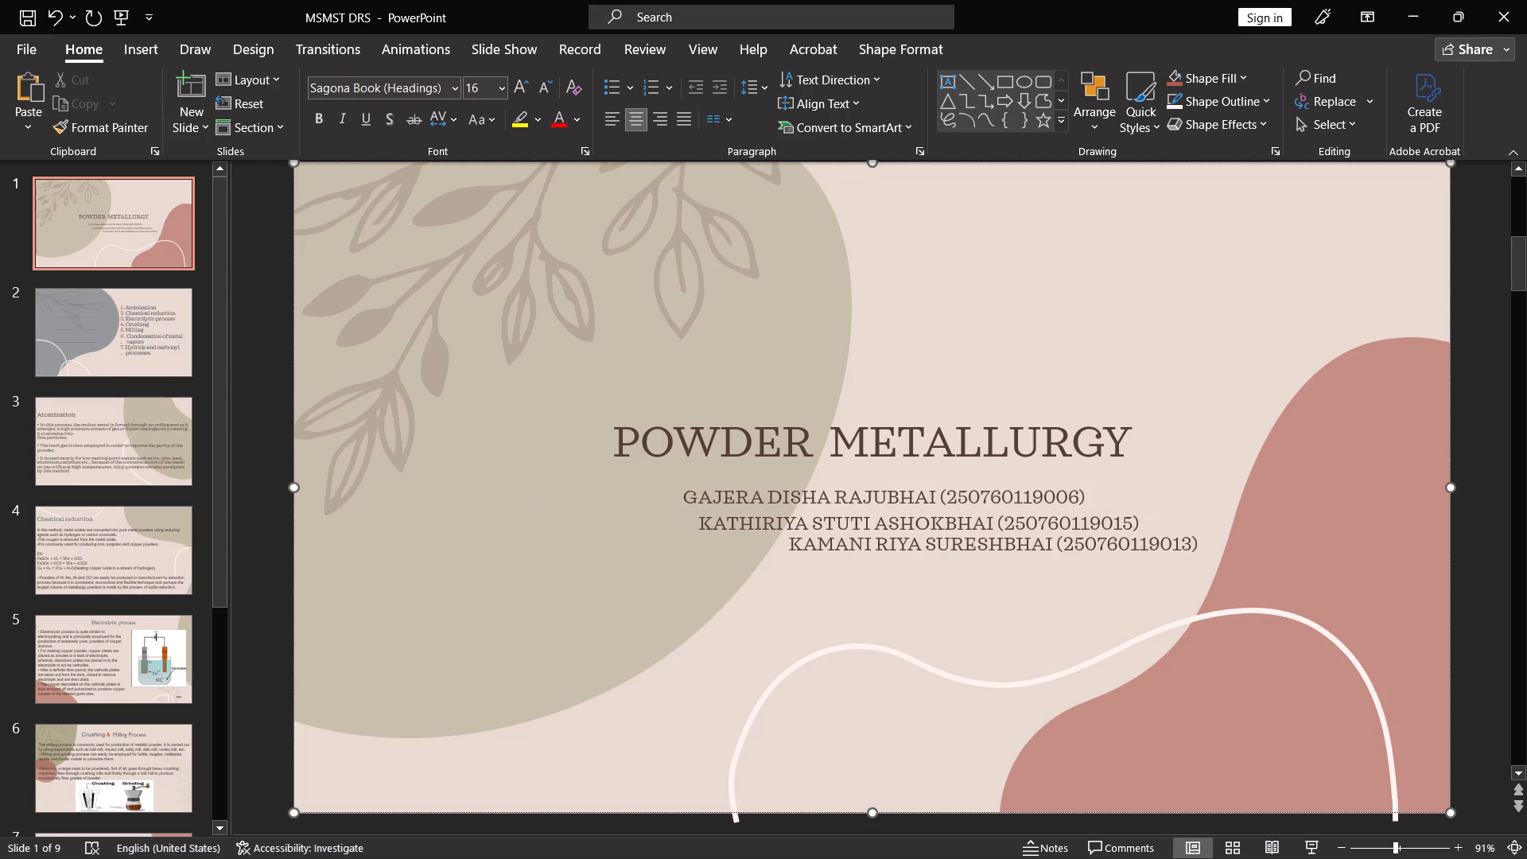
pyautogui.press('BackSpace')
pyautogui.press('BackSpace')
pyautogui.press('BackSpace')
pyautogui.press('BackSpace')
pyautogui.press('BackSpace')
pyautogui.press('BackSpace')
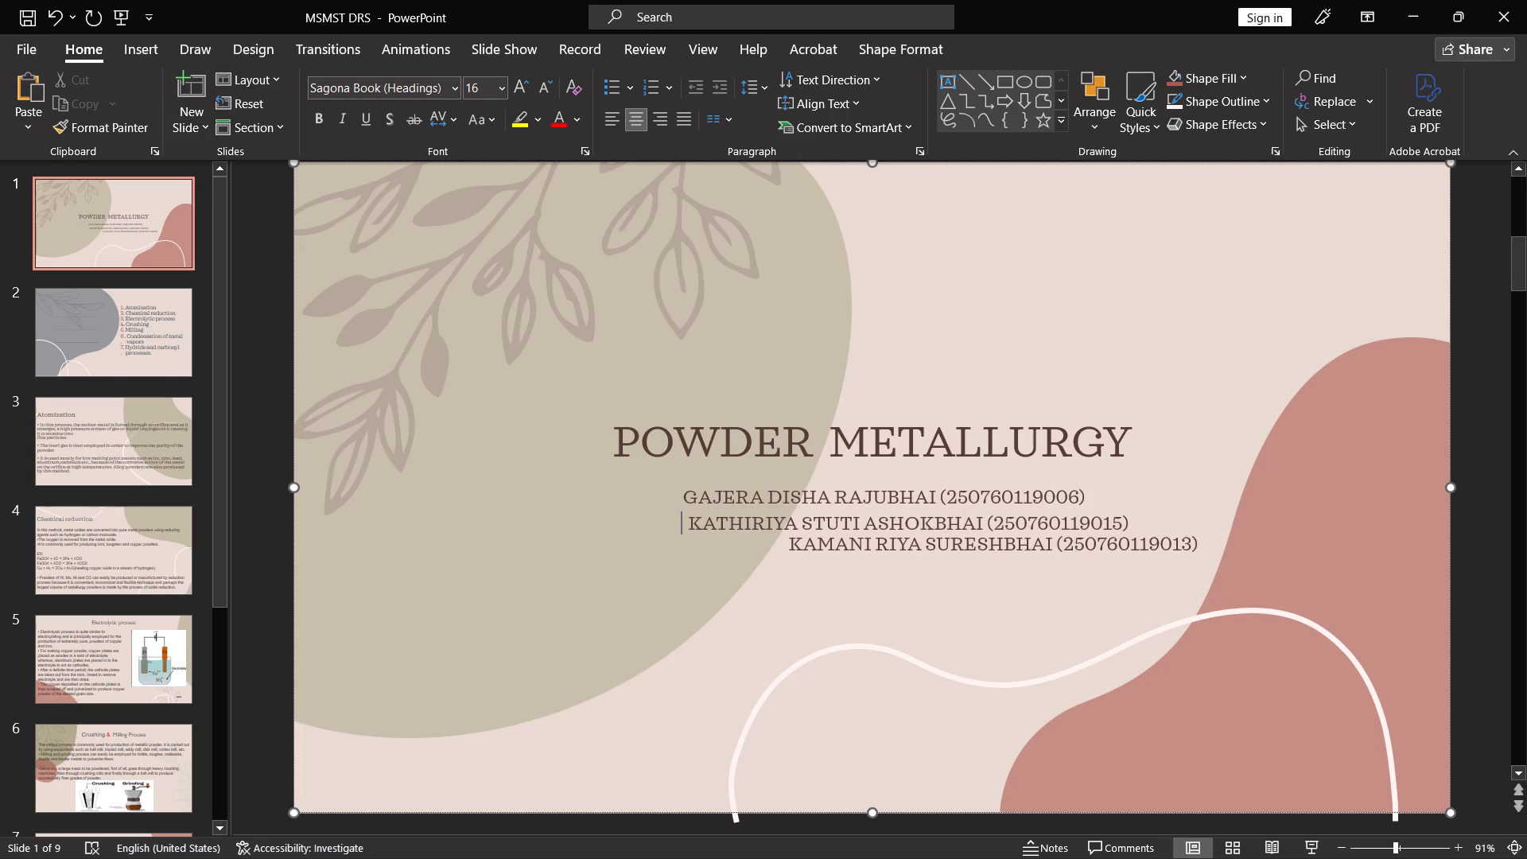
pyautogui.press('BackSpace')
pyautogui.press('BackSpace')
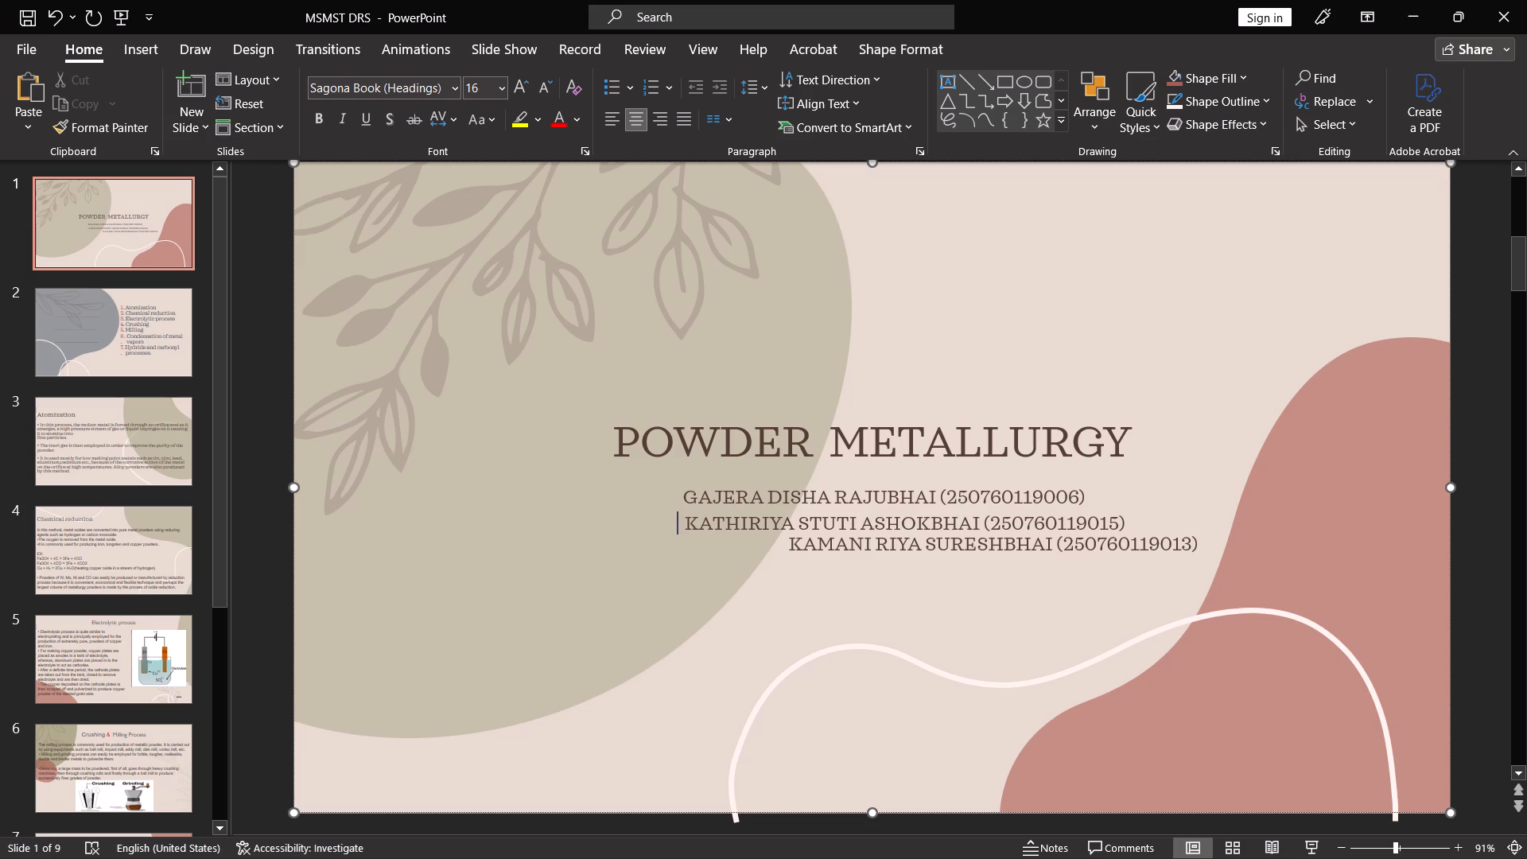
pyautogui.press('Right')
pyautogui.press('BackSpace')
pyautogui.press('space')
# Replace the wide gap before the third student line with 11 spaces so it starts directly under the second student line.
pyautogui.press('Down')
pyautogui.press('\\')
pyautogui.press('BackSpace')
pyautogui.press('Right')
pyautogui.press('Right')
pyautogui.press('Right')
pyautogui.press('Right')
pyautogui.press('Right')
pyautogui.press('Right')
pyautogui.press('Right')
pyautogui.press('Right')
pyautogui.press('Right')
pyautogui.press('Right')
pyautogui.press('Right')
pyautogui.press('Right')
pyautogui.press('Right')
pyautogui.press('Right')
pyautogui.press('Right')
pyautogui.press('Right')
pyautogui.press('Right')
pyautogui.press('Right')
pyautogui.press('Right')
pyautogui.press('Right')
pyautogui.moveTo(783, 543); pyautogui.dragTo(688, 551)
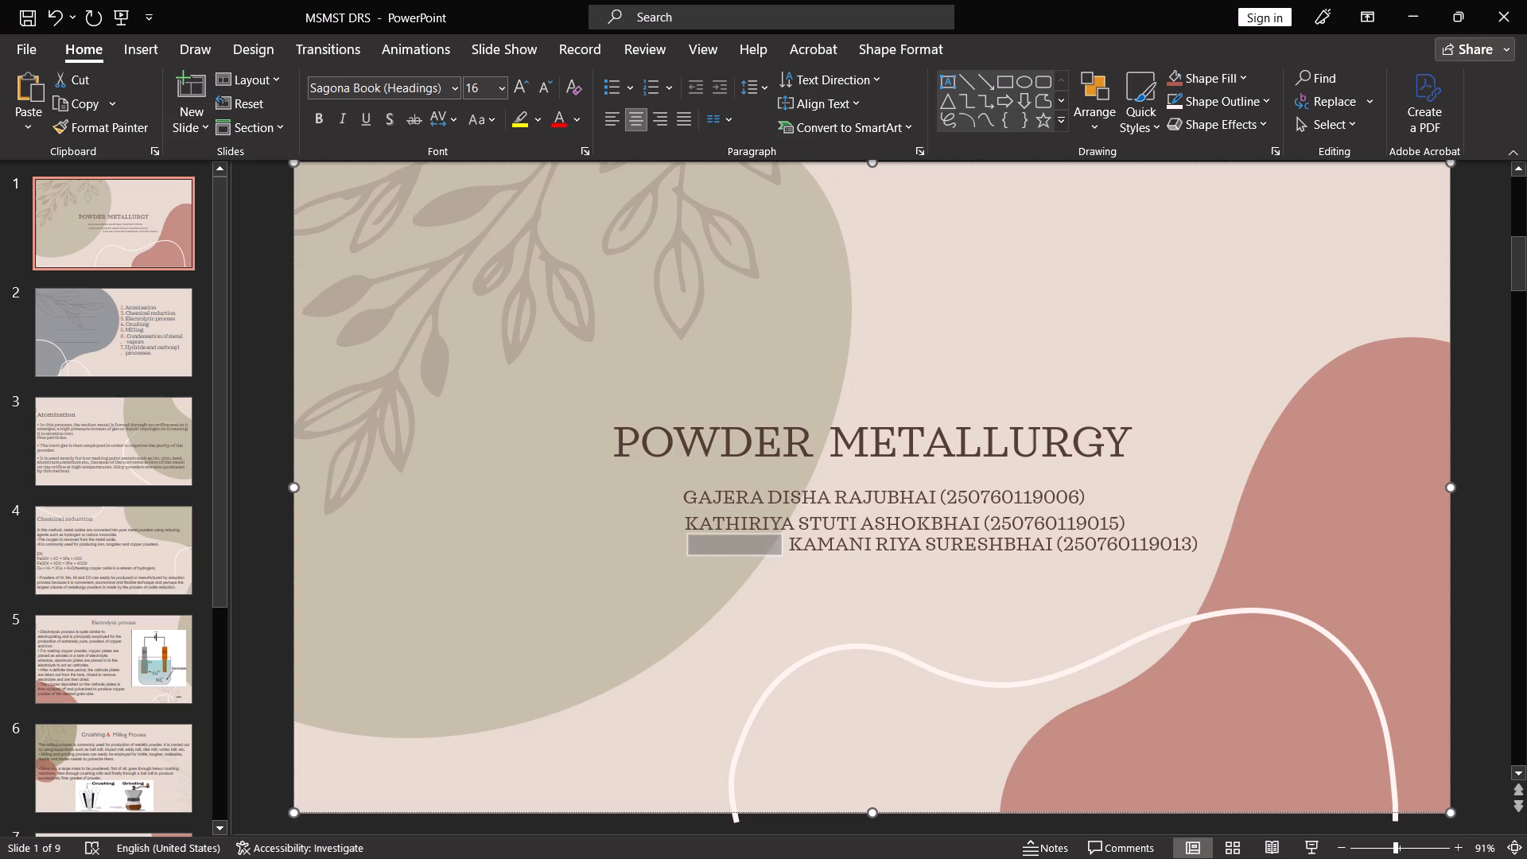
pyautogui.moveTo(688, 551); pyautogui.dragTo(686, 551)
pyautogui.press('BackSpace')
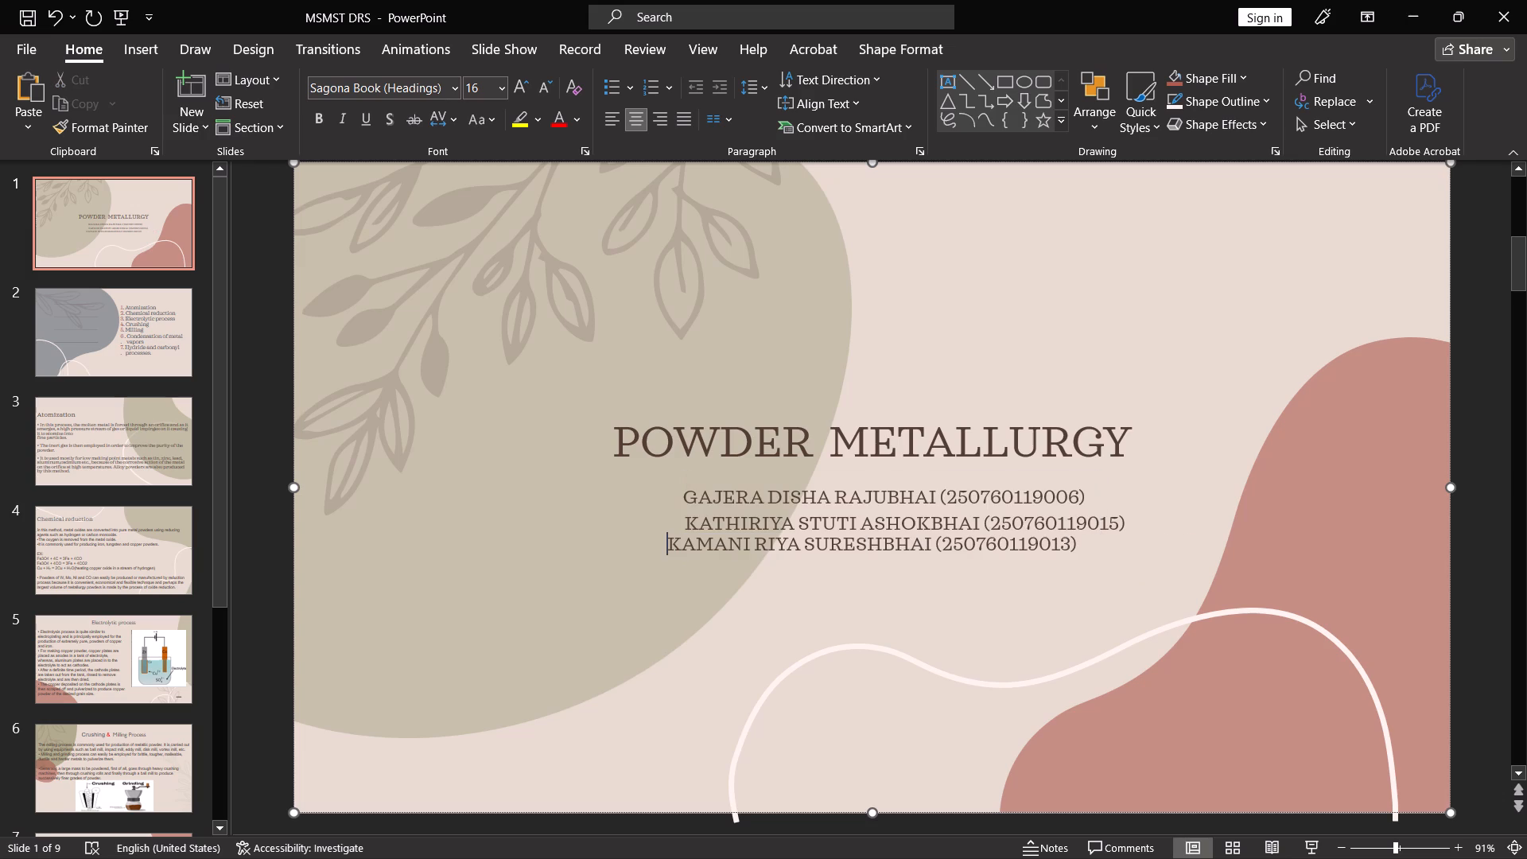
pyautogui.press('space')
pyautogui.press('space')
pyautogui.press('space')
pyautogui.press('space')
pyautogui.press('space')
pyautogui.press('space')
pyautogui.press('space')
pyautogui.press('space')
pyautogui.press('space')
pyautogui.press('space')
pyautogui.press('space')
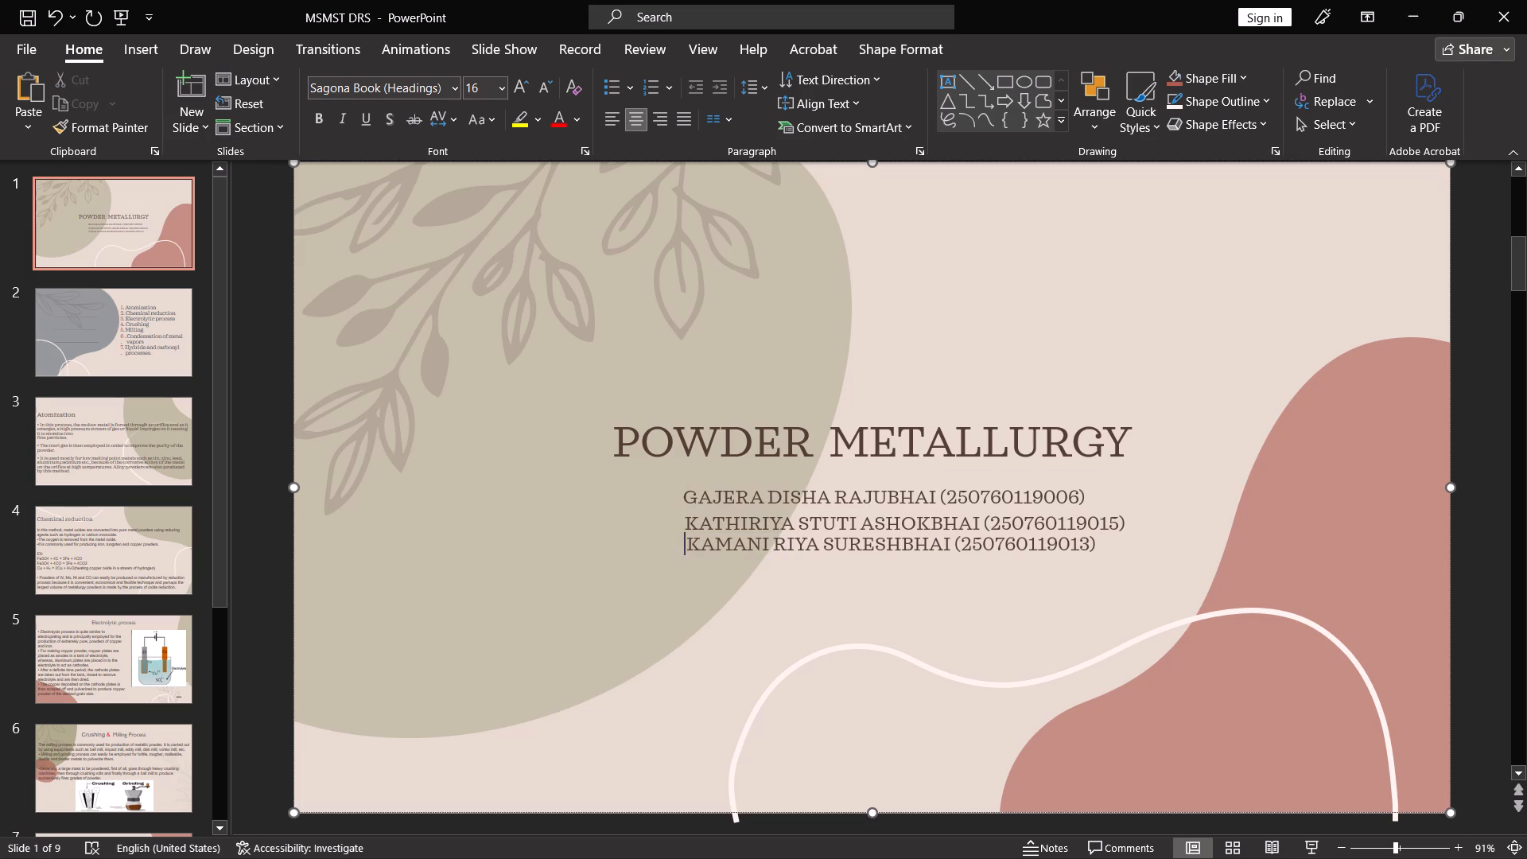
# Add one space before the first student line to line its start up with the third student line.
pyautogui.press('Up')
pyautogui.press('Up')
pyautogui.press('space')
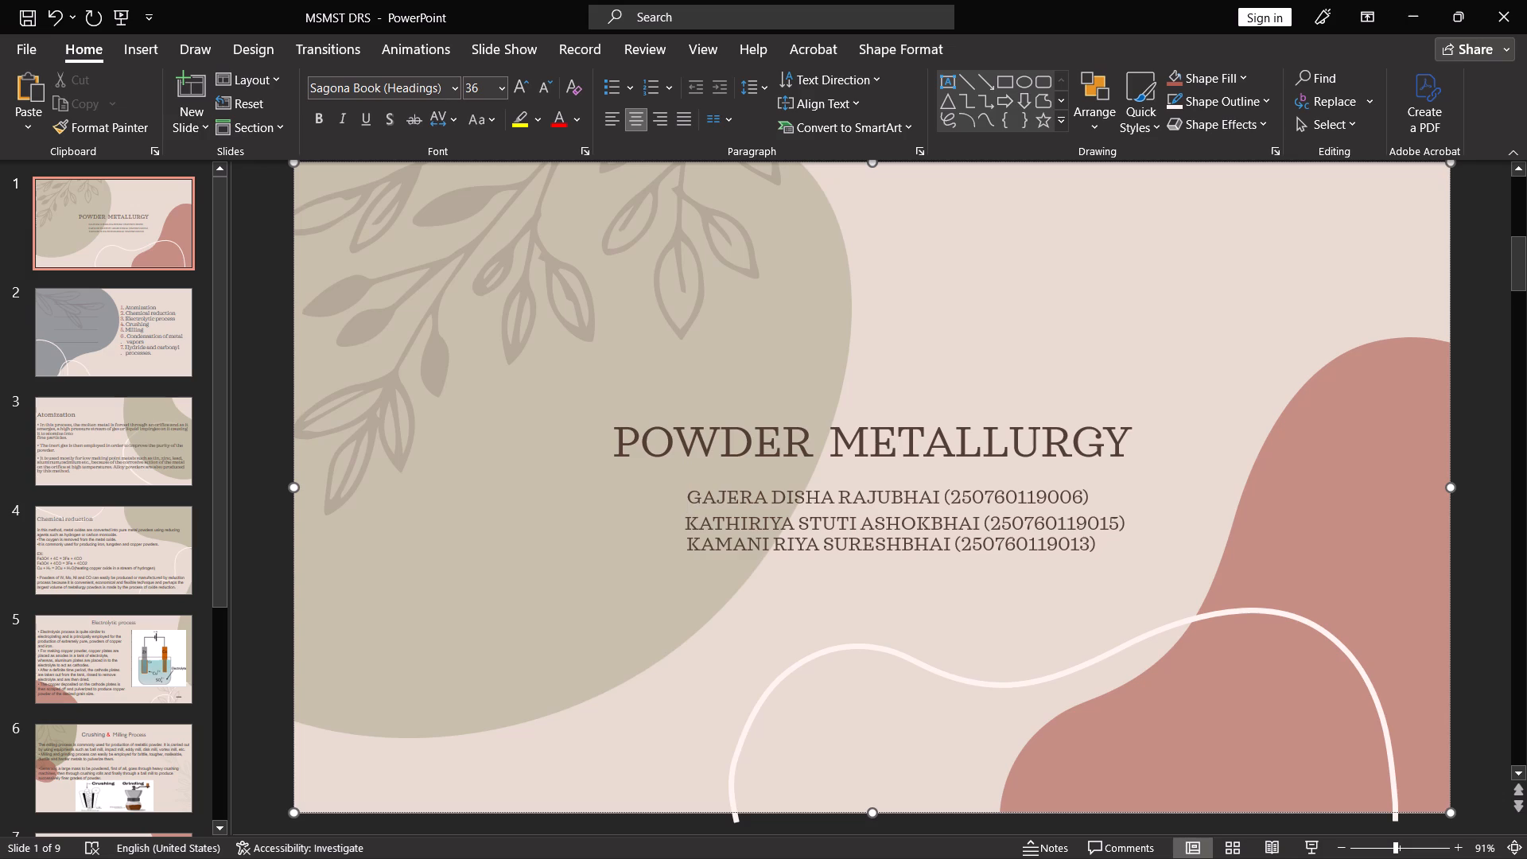
# Insert a line break after the POWDER METALLURGY title to leave a blank line above the student lines.
pyautogui.click(677, 429)
pyautogui.click(782, 254)
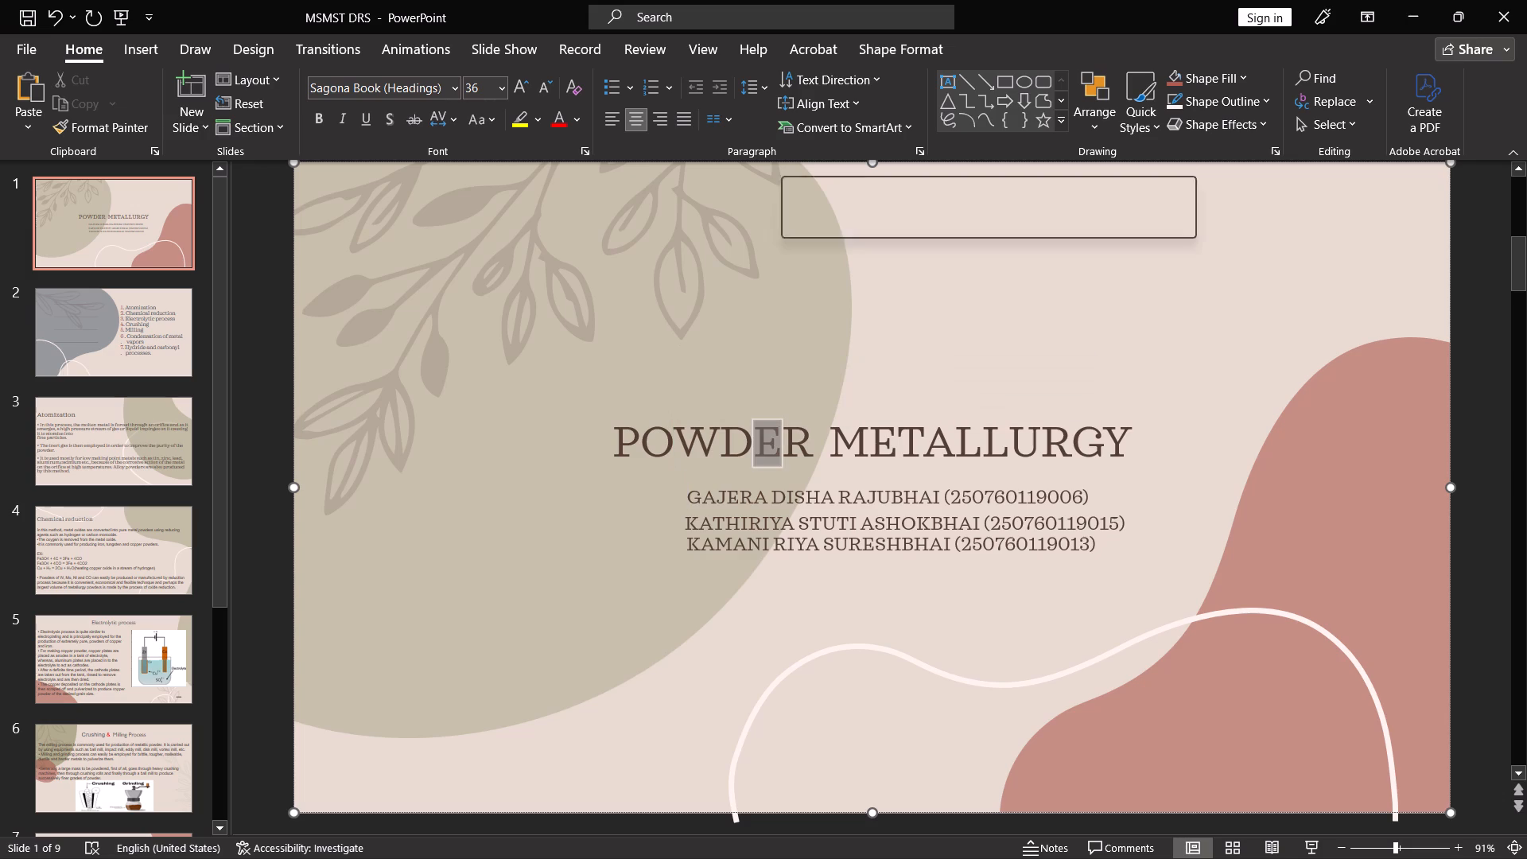
pyautogui.click(1147, 462)
pyautogui.hotkey('shift', 'Return')
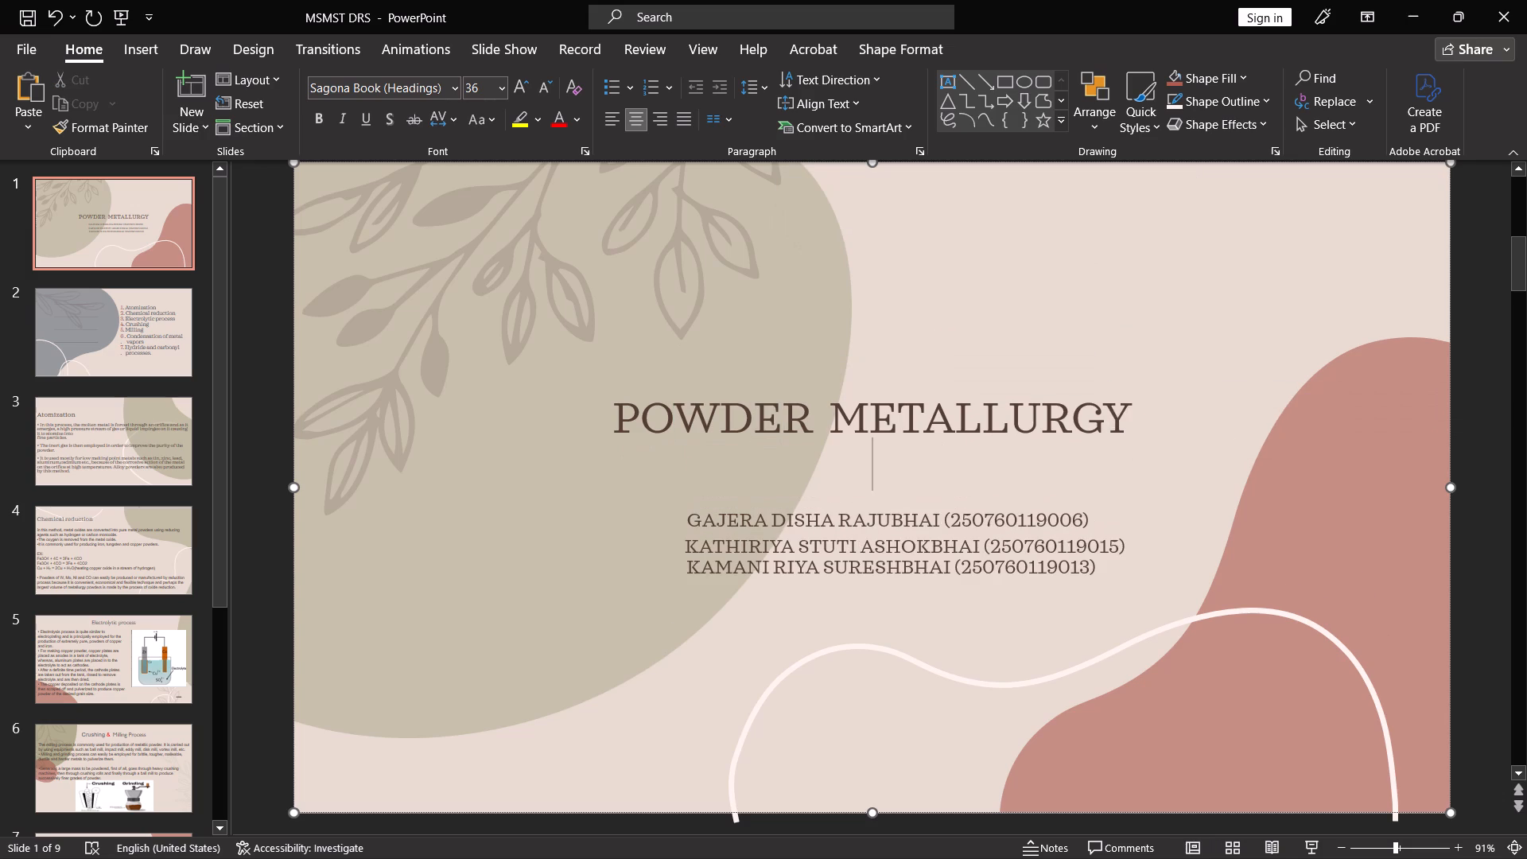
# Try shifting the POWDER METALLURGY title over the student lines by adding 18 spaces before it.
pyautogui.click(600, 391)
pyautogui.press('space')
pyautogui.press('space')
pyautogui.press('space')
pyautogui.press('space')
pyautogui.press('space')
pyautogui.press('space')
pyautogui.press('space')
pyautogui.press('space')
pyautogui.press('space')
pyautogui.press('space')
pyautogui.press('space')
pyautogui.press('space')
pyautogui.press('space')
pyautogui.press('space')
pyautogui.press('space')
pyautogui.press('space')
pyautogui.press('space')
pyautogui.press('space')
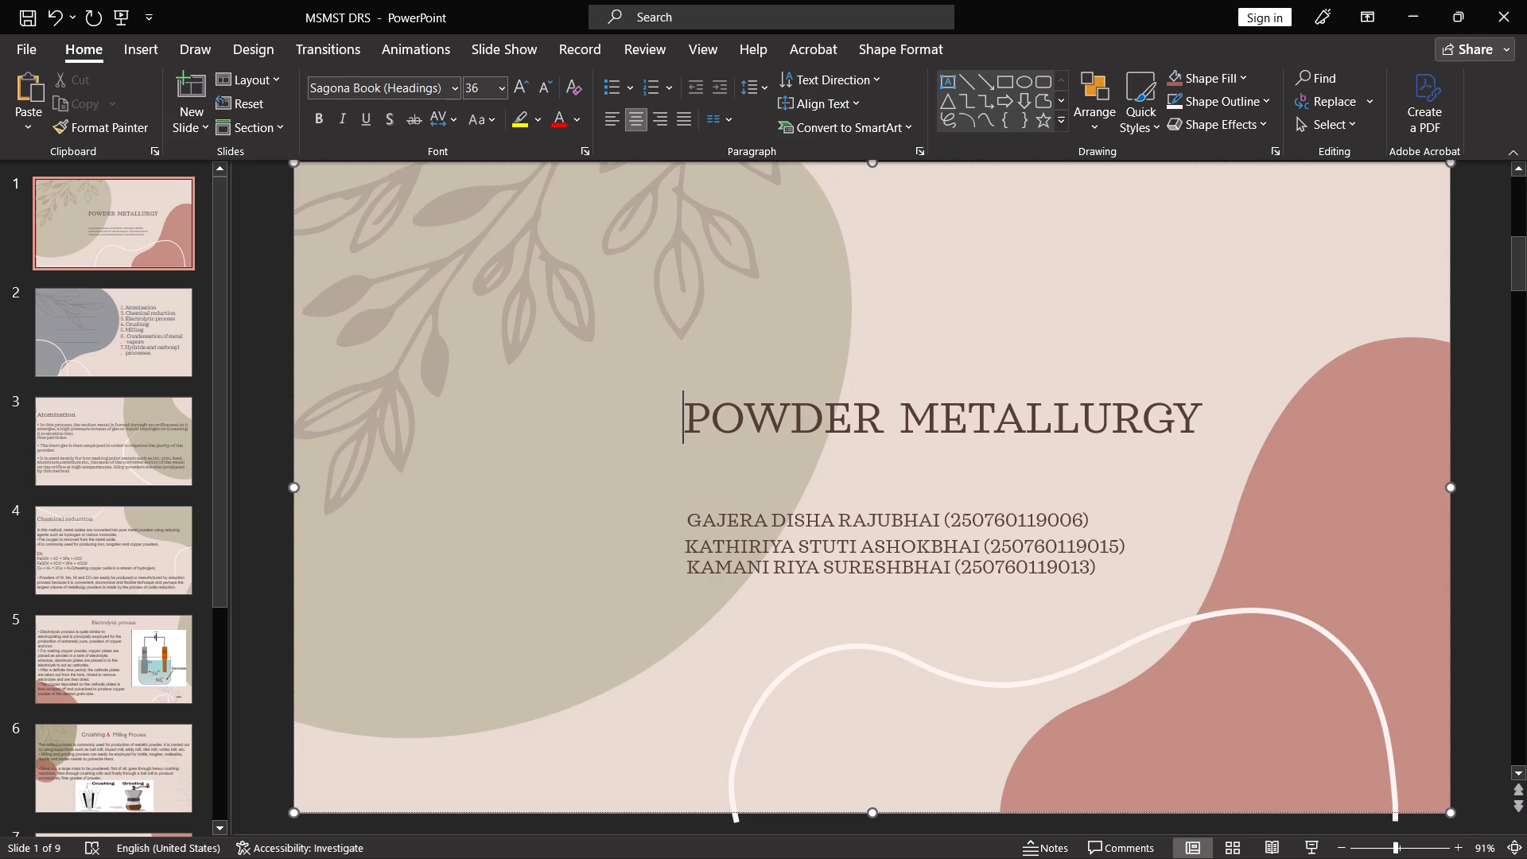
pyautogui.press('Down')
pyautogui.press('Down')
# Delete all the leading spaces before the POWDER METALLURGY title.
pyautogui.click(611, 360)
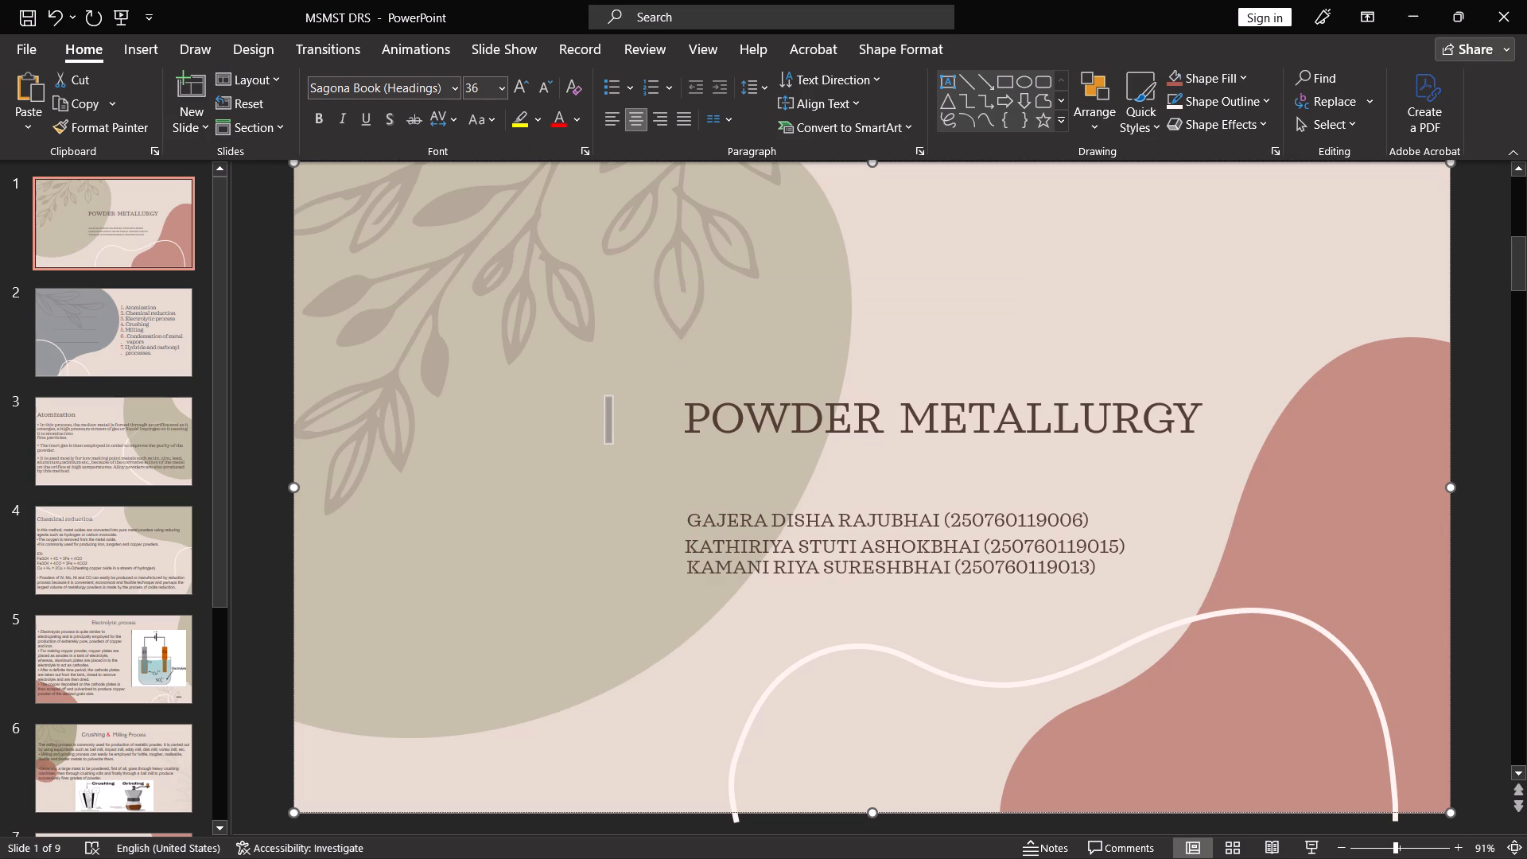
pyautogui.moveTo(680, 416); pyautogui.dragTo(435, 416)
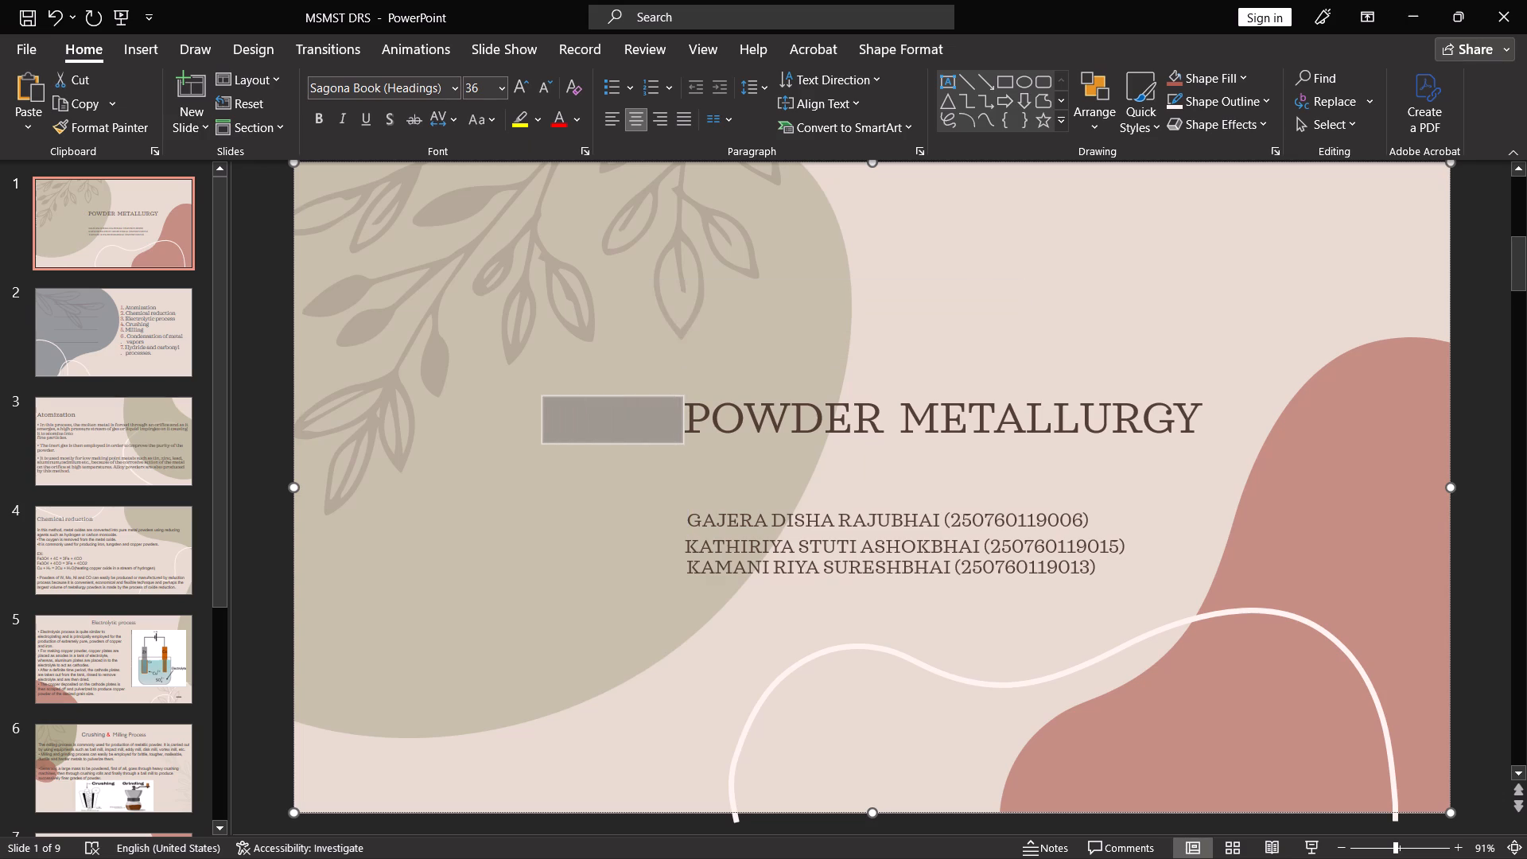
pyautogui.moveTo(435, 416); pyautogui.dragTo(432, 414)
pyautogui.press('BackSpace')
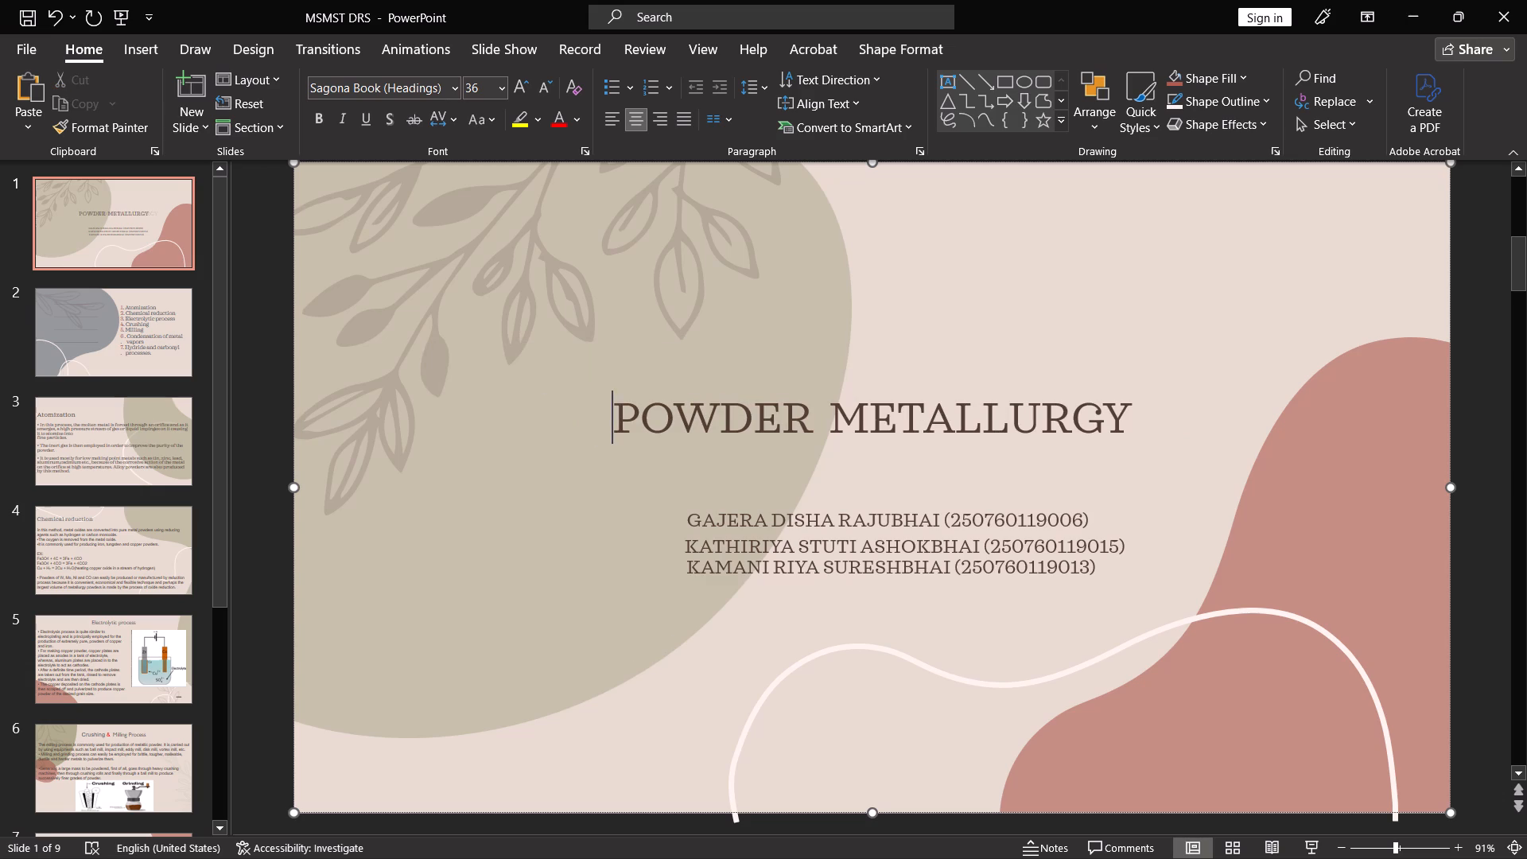
# Delete the leading spaces before the third student line on the title slide.
pyautogui.press('Down')
pyautogui.press('Down')
pyautogui.moveTo(532, 473); pyautogui.dragTo(671, 582)
pyautogui.click(671, 582)
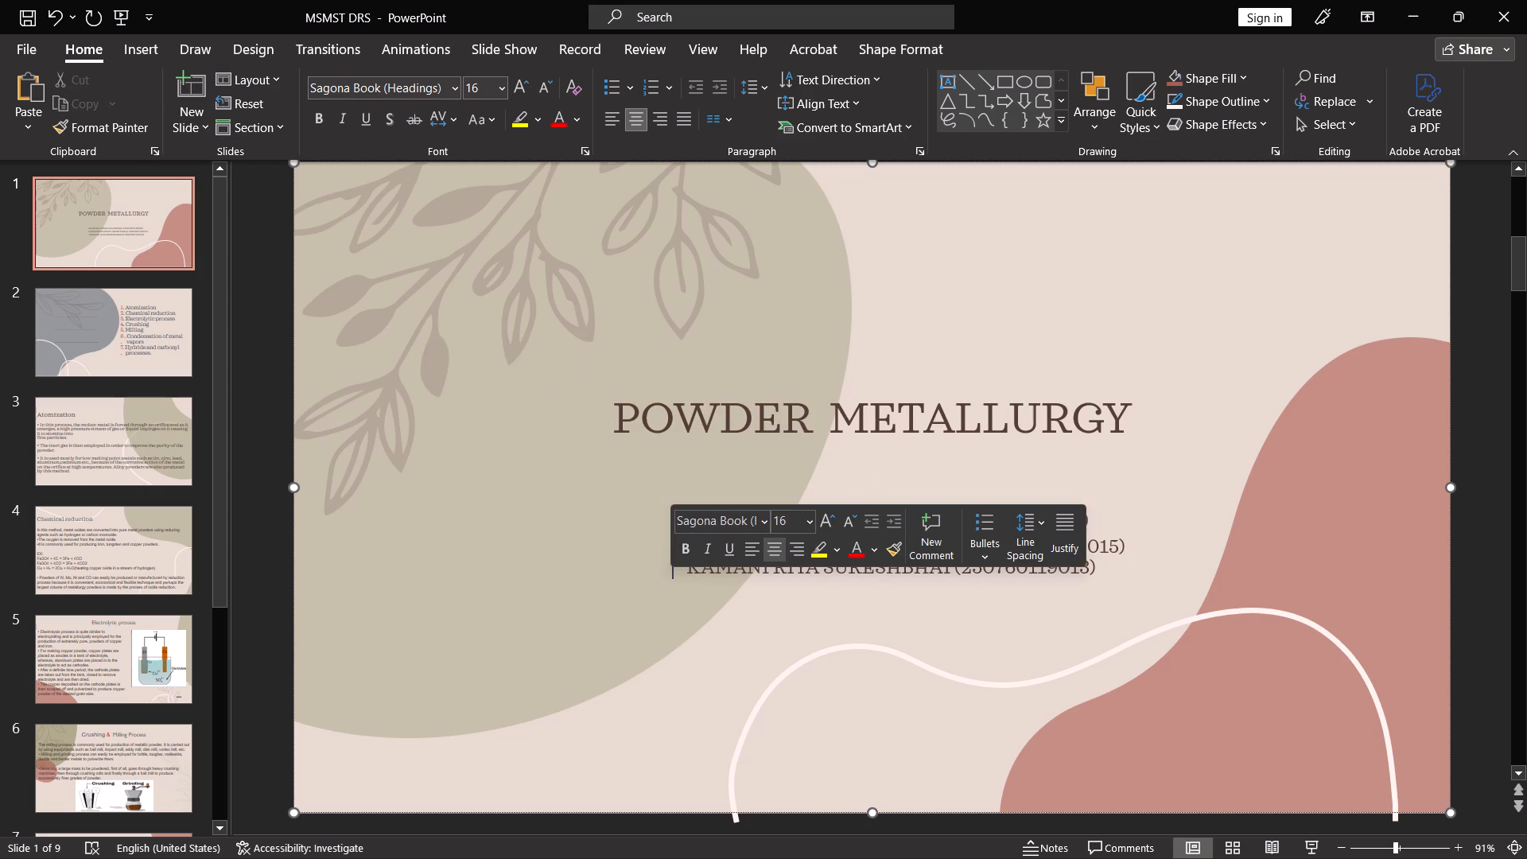
pyautogui.click(680, 572)
pyautogui.moveTo(684, 572); pyautogui.dragTo(660, 573)
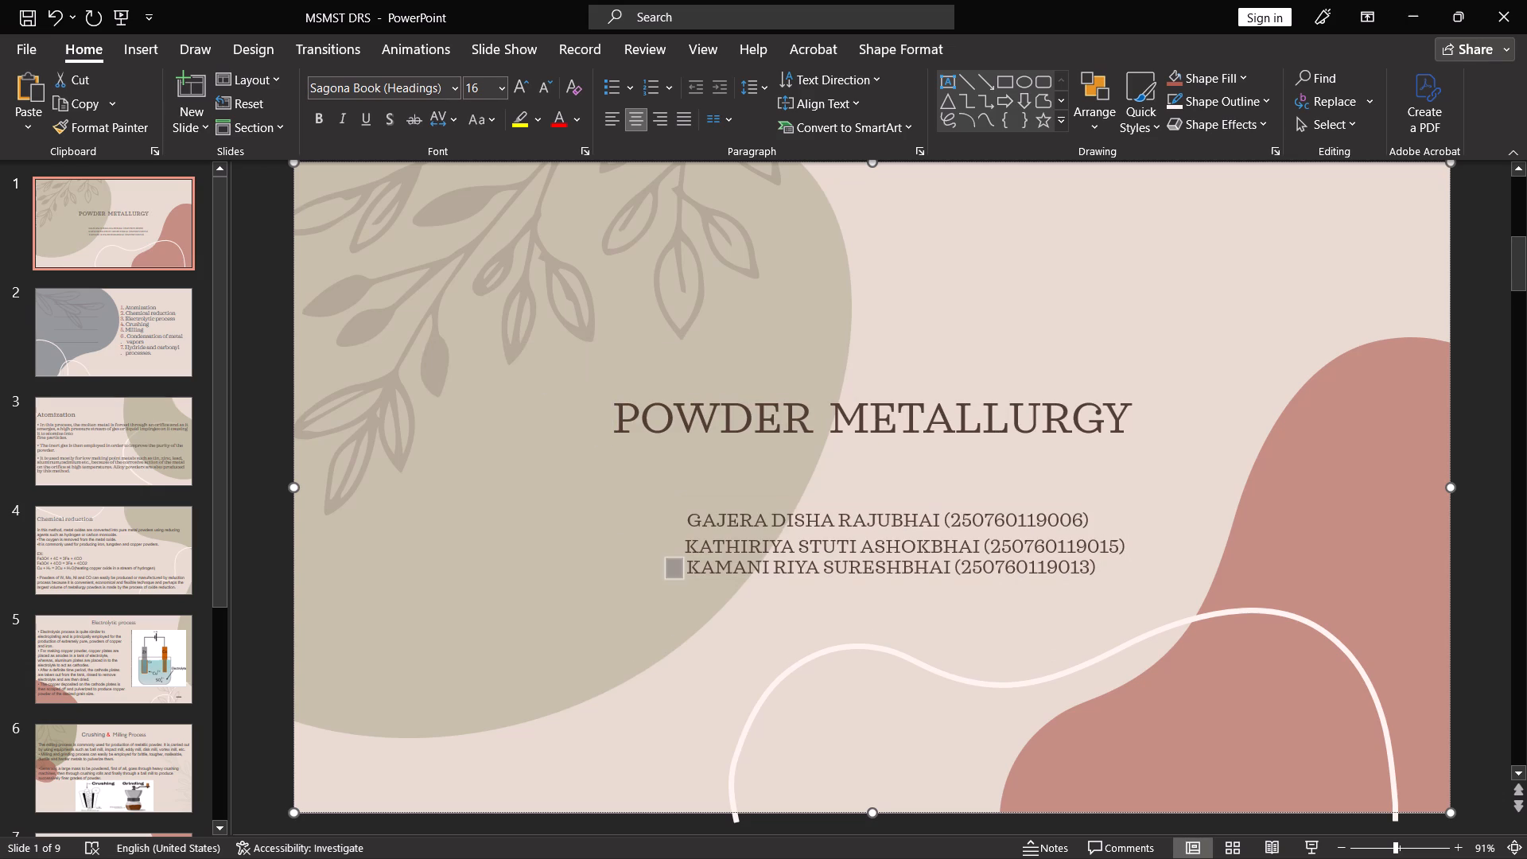
pyautogui.moveTo(660, 573); pyautogui.dragTo(588, 573)
pyautogui.press('BackSpace')
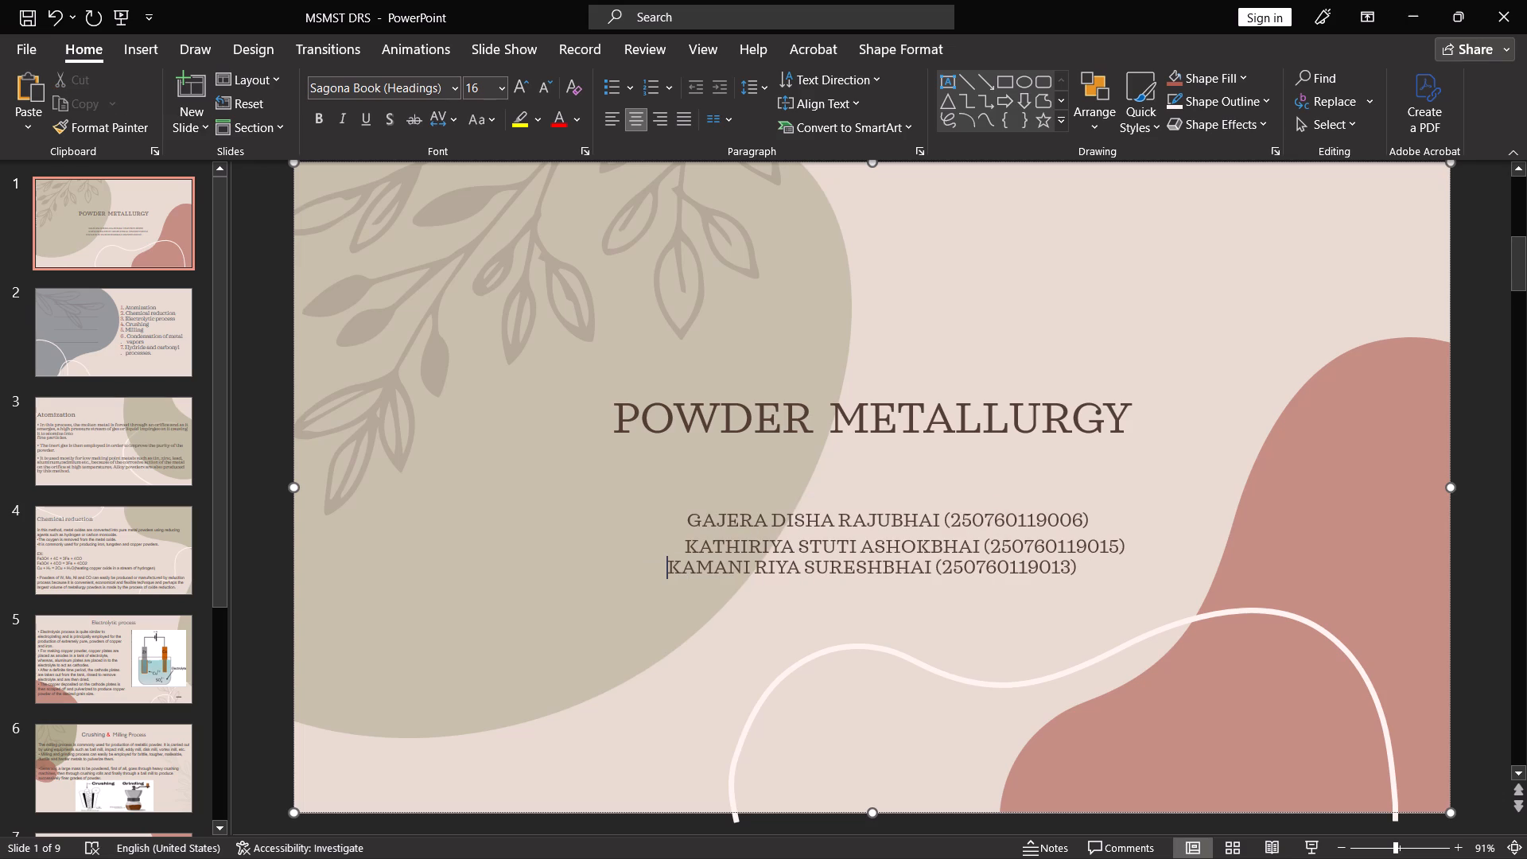
# Delete all the leading spaces before the second student line, keeping the line break above it.
pyautogui.press('Up')
pyautogui.press('Right')
pyautogui.press('Right')
pyautogui.press('Right')
pyautogui.press('Right')
pyautogui.press('Right')
pyautogui.hotkey('shift', 'Left')
pyautogui.hotkey('shift', 'Left')
pyautogui.hotkey('shift', 'Left')
pyautogui.hotkey('shift', 'Left')
pyautogui.hotkey('shift', 'Left')
pyautogui.hotkey('shift', 'Left')
pyautogui.hotkey('shift', 'Left')
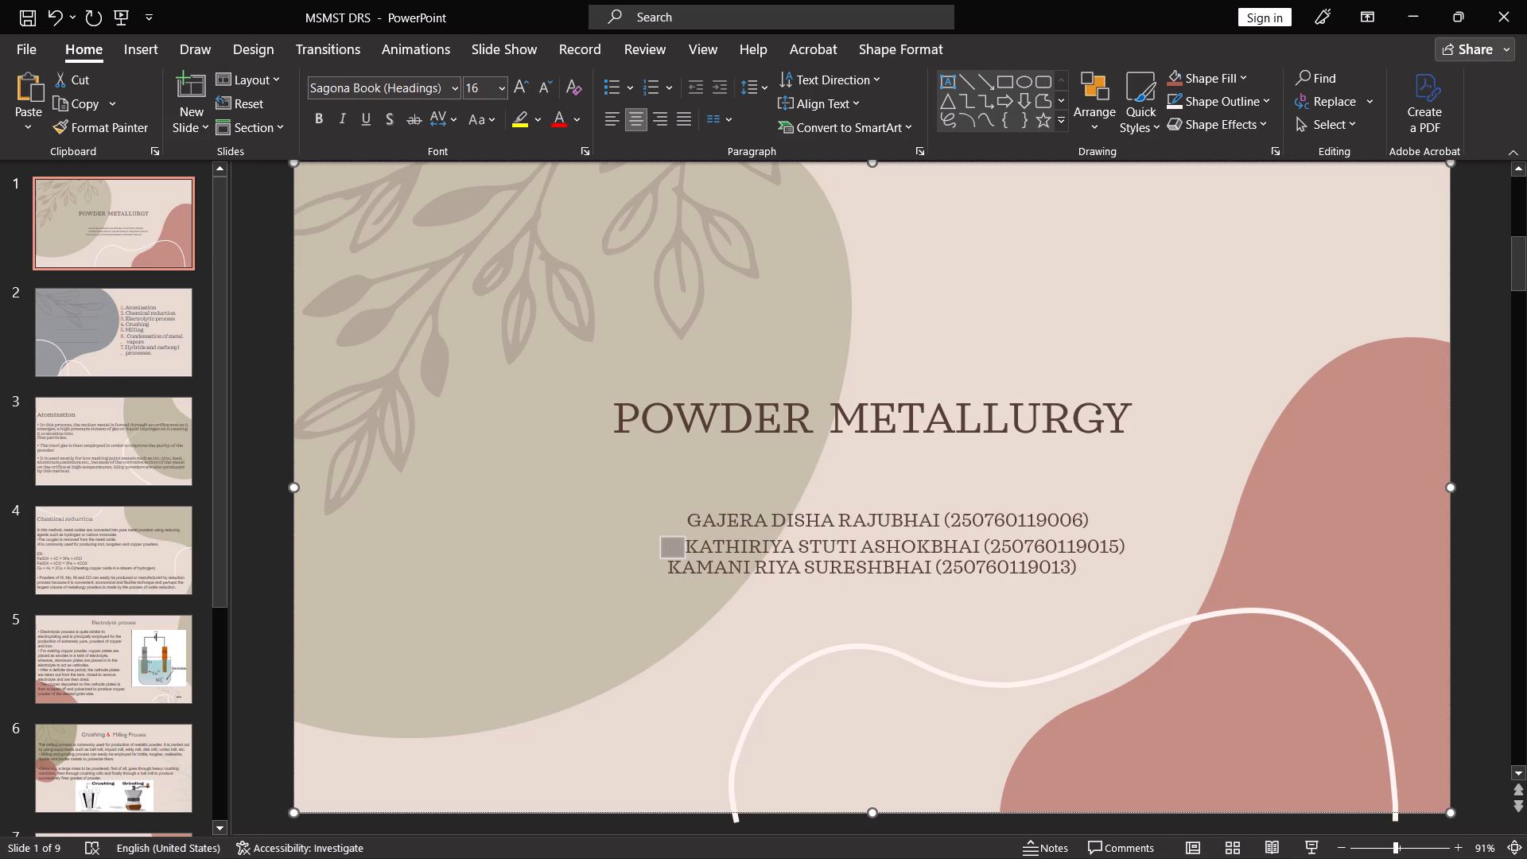
pyautogui.hotkey('shift', 'Left')
pyautogui.hotkey('shift', 'Left')
pyautogui.hotkey('shift', 'Left')
pyautogui.hotkey('shift', 'Left')
pyautogui.hotkey('shift', 'Left')
pyautogui.hotkey('shift', 'Left')
pyautogui.hotkey('shift', 'Left')
pyautogui.hotkey('shift', 'Left')
pyautogui.hotkey('shift', 'Left')
pyautogui.hotkey('shift', 'Left')
pyautogui.hotkey('shift', 'Left')
pyautogui.hotkey('shift', 'Left')
pyautogui.hotkey('shift', 'Left')
pyautogui.hotkey('shift', 'Left')
pyautogui.hotkey('shift', 'Left')
pyautogui.hotkey('shift', 'Left')
pyautogui.hotkey('shift', 'Left')
pyautogui.hotkey('shift', 'Left')
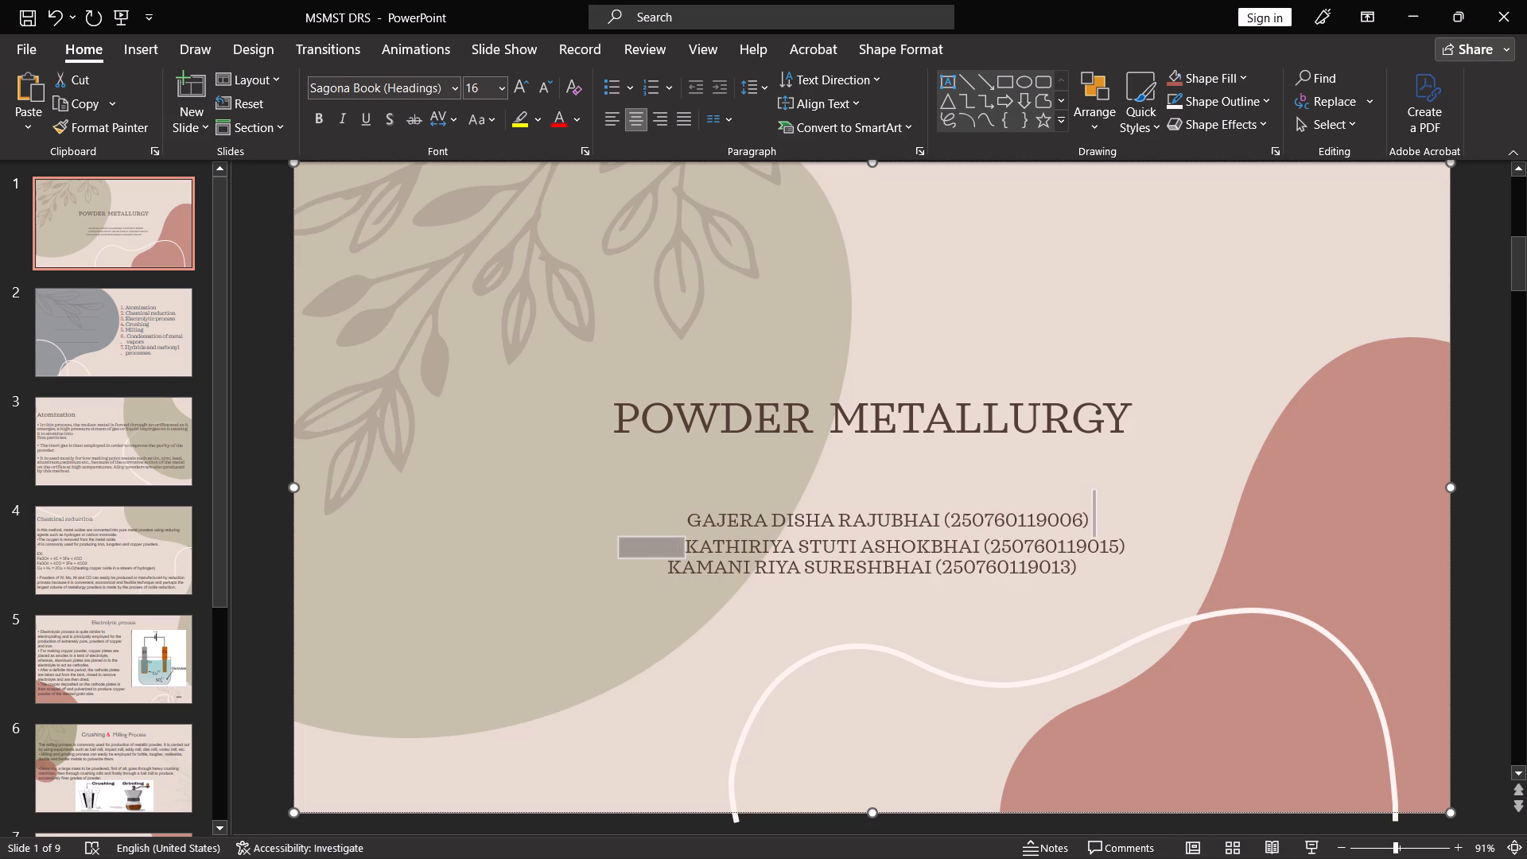
pyautogui.hotkey('shift', 'Right')
pyautogui.hotkey('shift', 'Right')
pyautogui.hotkey('shift', 'Right')
pyautogui.hotkey('shift', 'Right')
pyautogui.hotkey('shift', 'Right')
pyautogui.hotkey('shift', 'Right')
pyautogui.hotkey('shift', 'Right')
pyautogui.hotkey('shift', 'Left')
pyautogui.press('BackSpace')
# Delete the leading spaces before the first student line, keeping the blank line under the title.
pyautogui.press('Up')
pyautogui.press('Right')
pyautogui.press('Right')
pyautogui.press('Right')
pyautogui.press('Right')
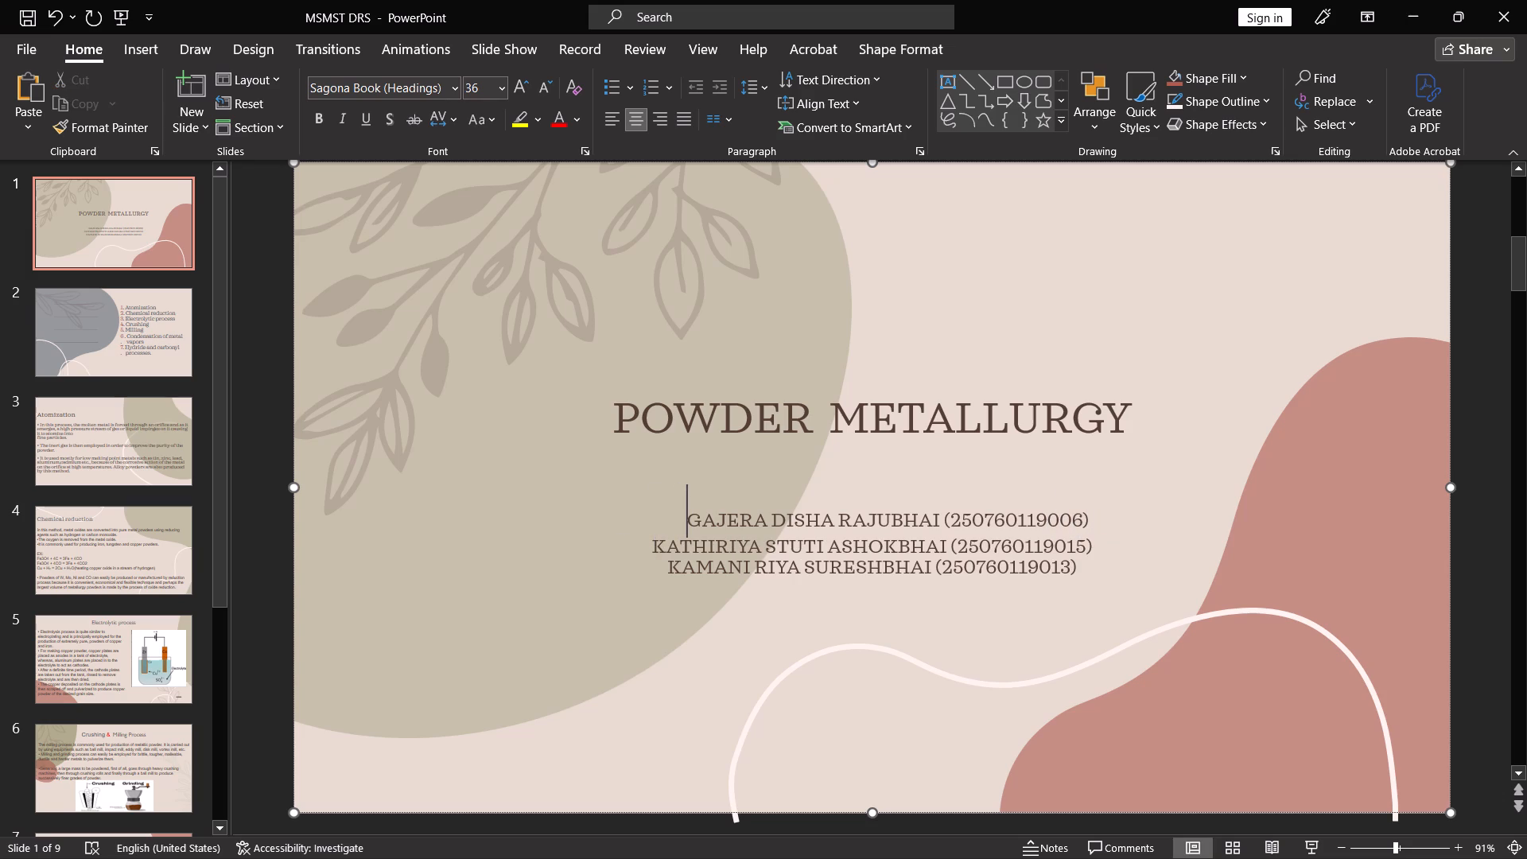
pyautogui.hotkey('shift', 'Left')
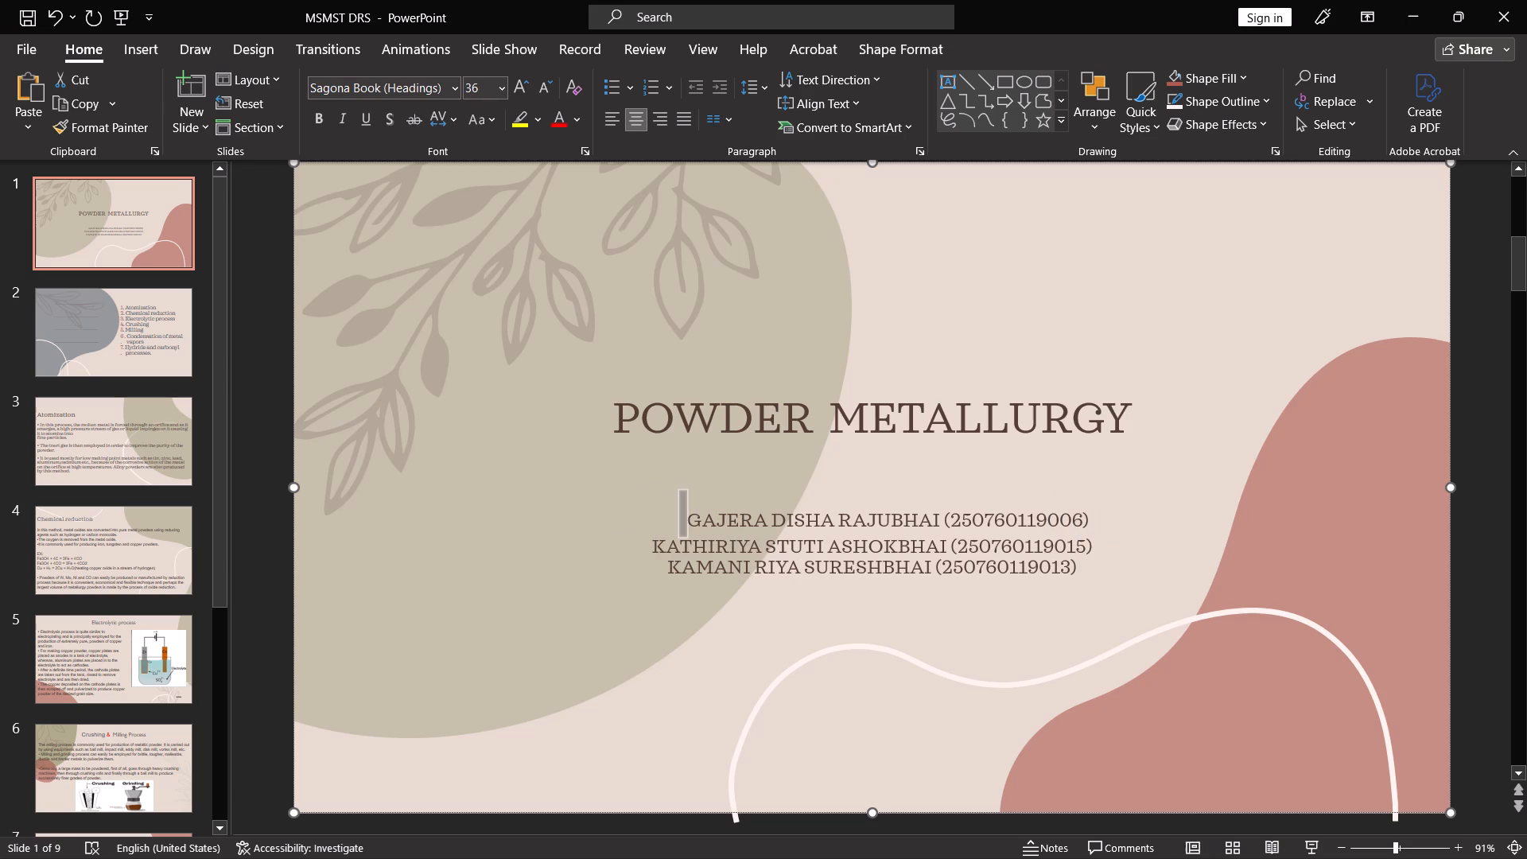
pyautogui.hotkey('shift', 'Left')
pyautogui.hotkey('shift', 'Left')
pyautogui.hotkey('shift', 'Left')
pyautogui.hotkey('shift', 'Left')
pyautogui.hotkey('shift', 'Left')
pyautogui.hotkey('shift', 'Left')
pyautogui.hotkey('shift', 'Left')
pyautogui.hotkey('shift', 'Left')
pyautogui.hotkey('shift', 'Left')
pyautogui.hotkey('shift', 'Right')
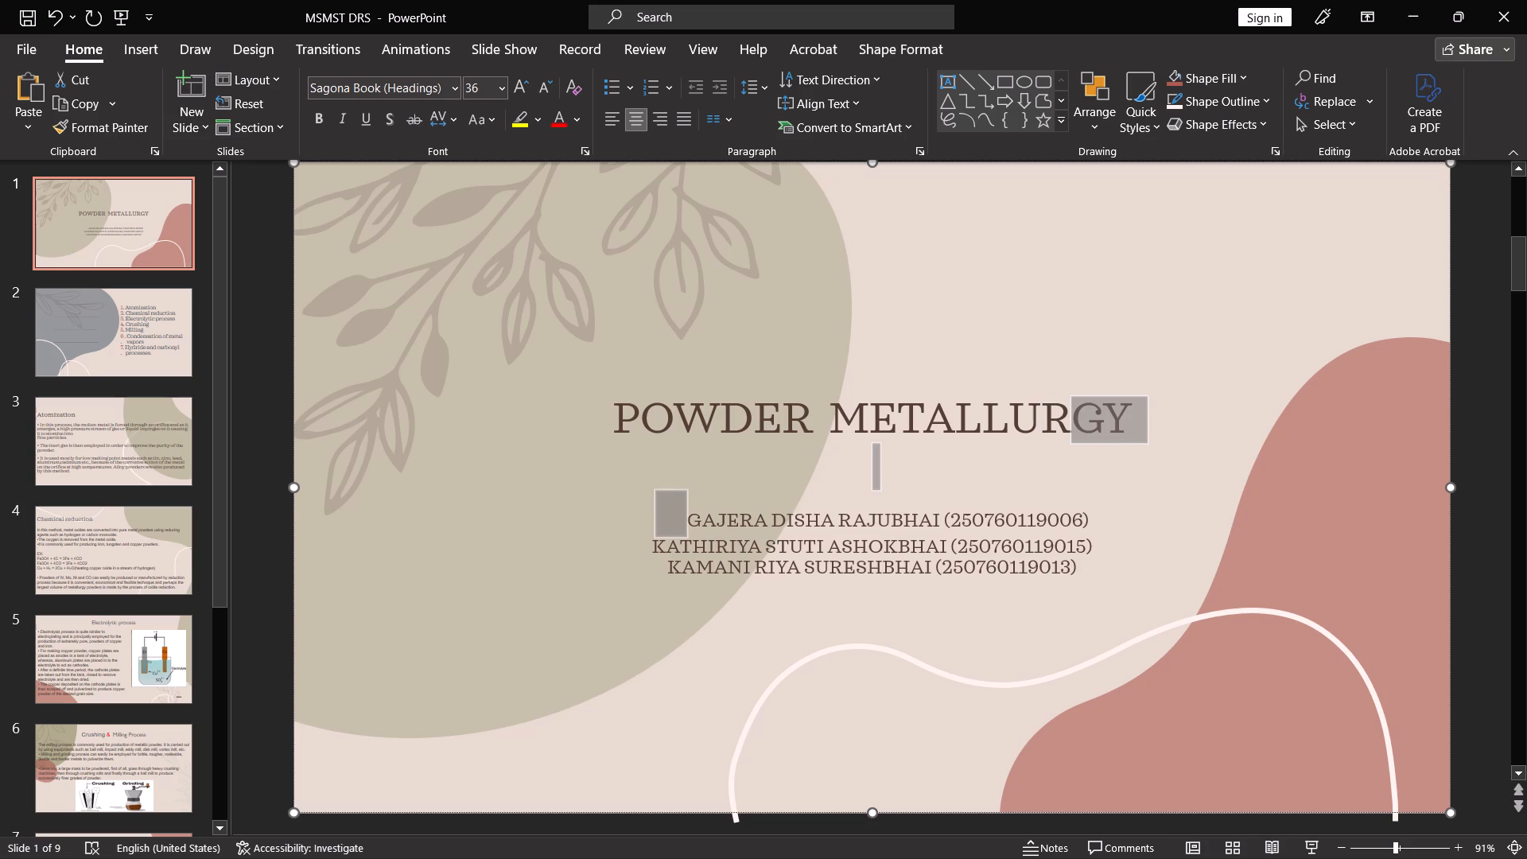
pyautogui.hotkey('shift', 'Right')
pyautogui.hotkey('shift', 'Right')
pyautogui.hotkey('shift', 'Right')
pyautogui.hotkey('shift', 'Right')
pyautogui.hotkey('shift', 'Right')
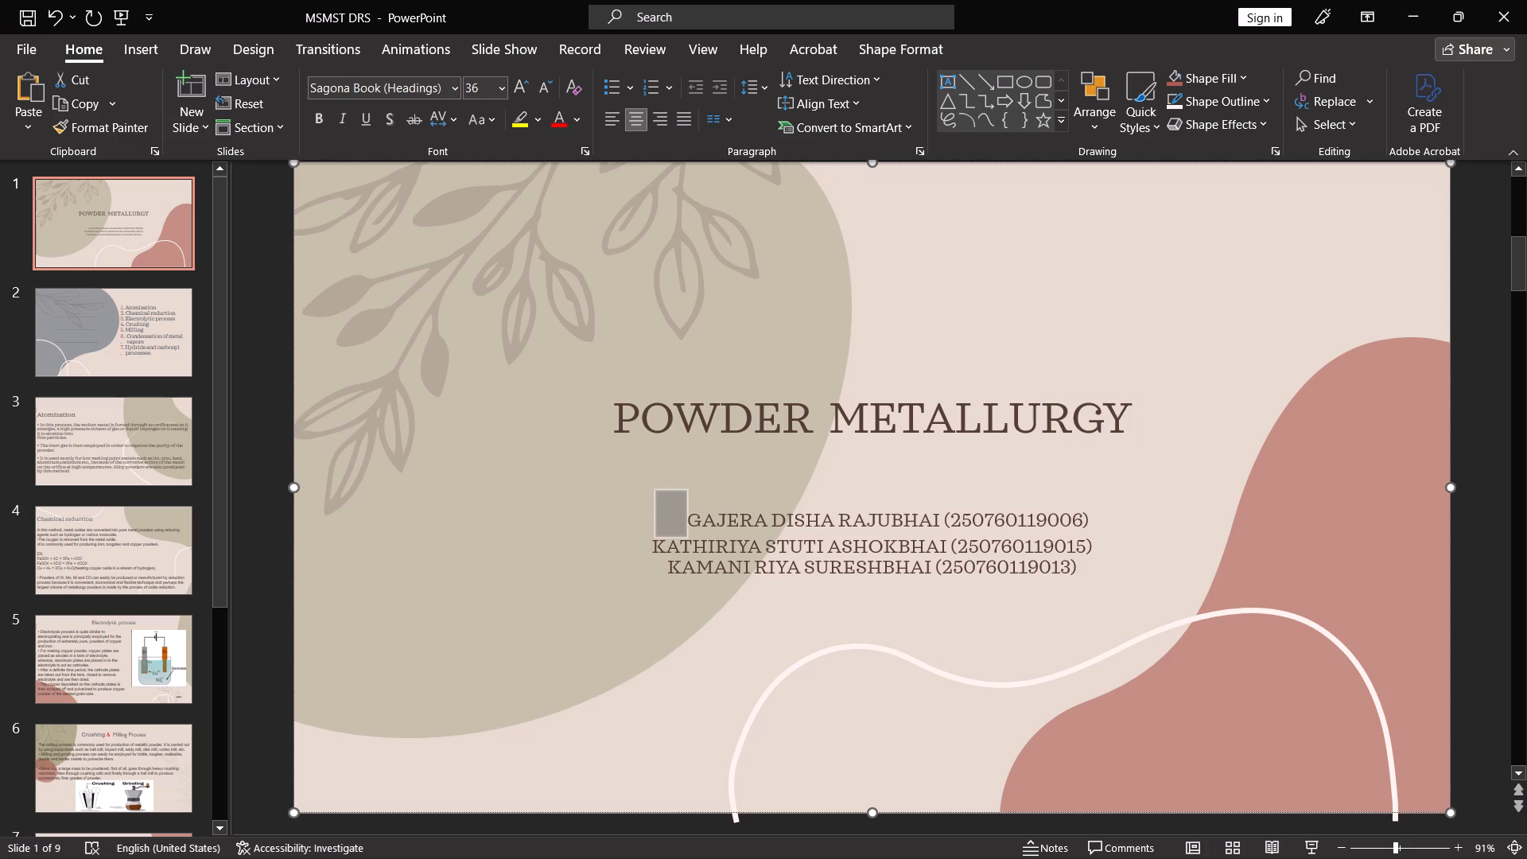
pyautogui.press('BackSpace')
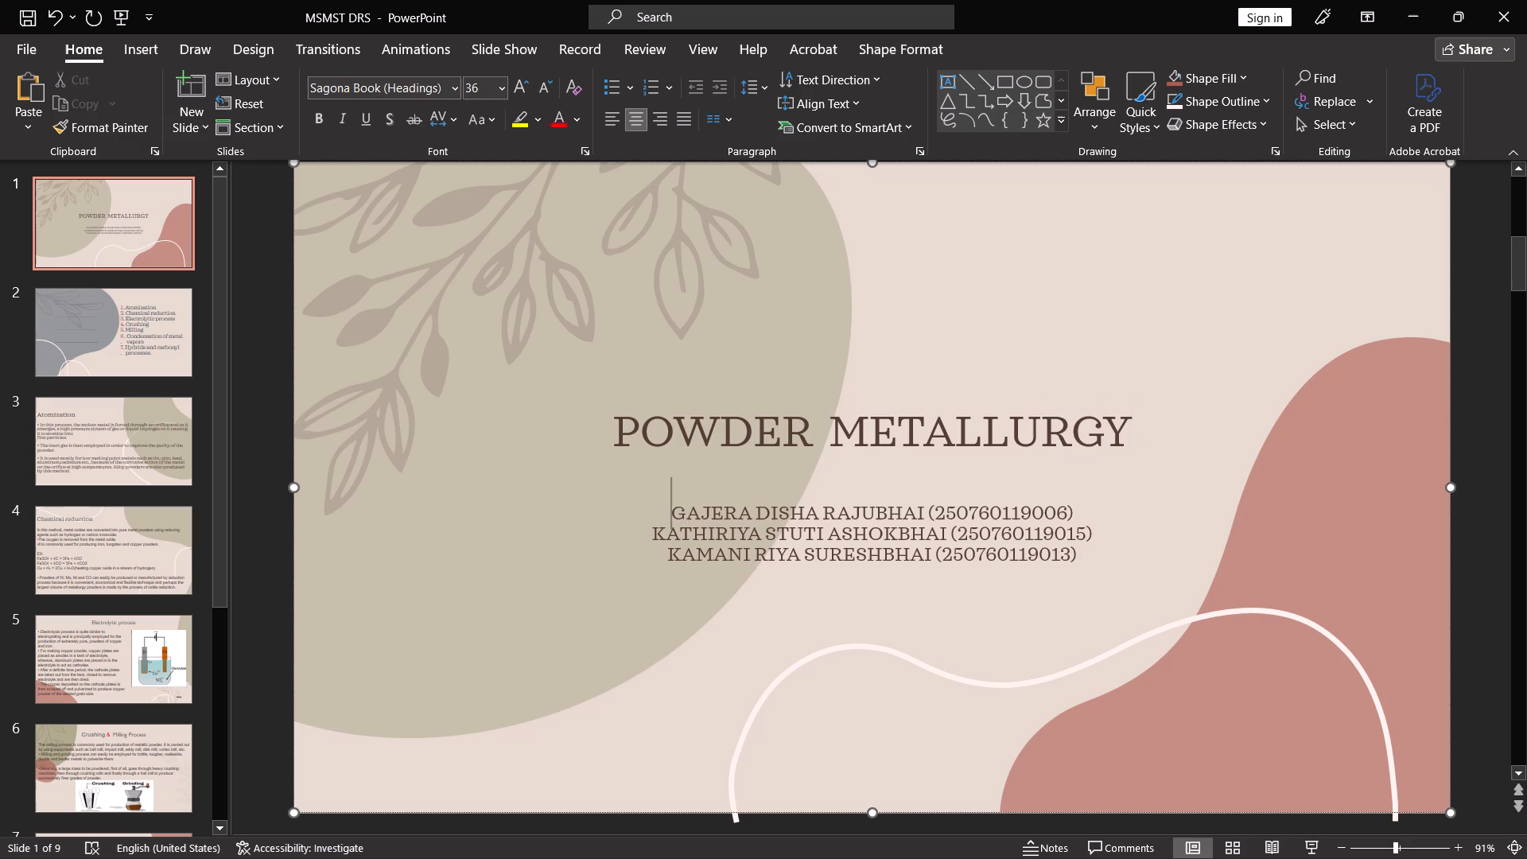
# Add nine spaces before the second student line so its start lines up with the third student line.
pyautogui.click(643, 527)
pyautogui.press('space')
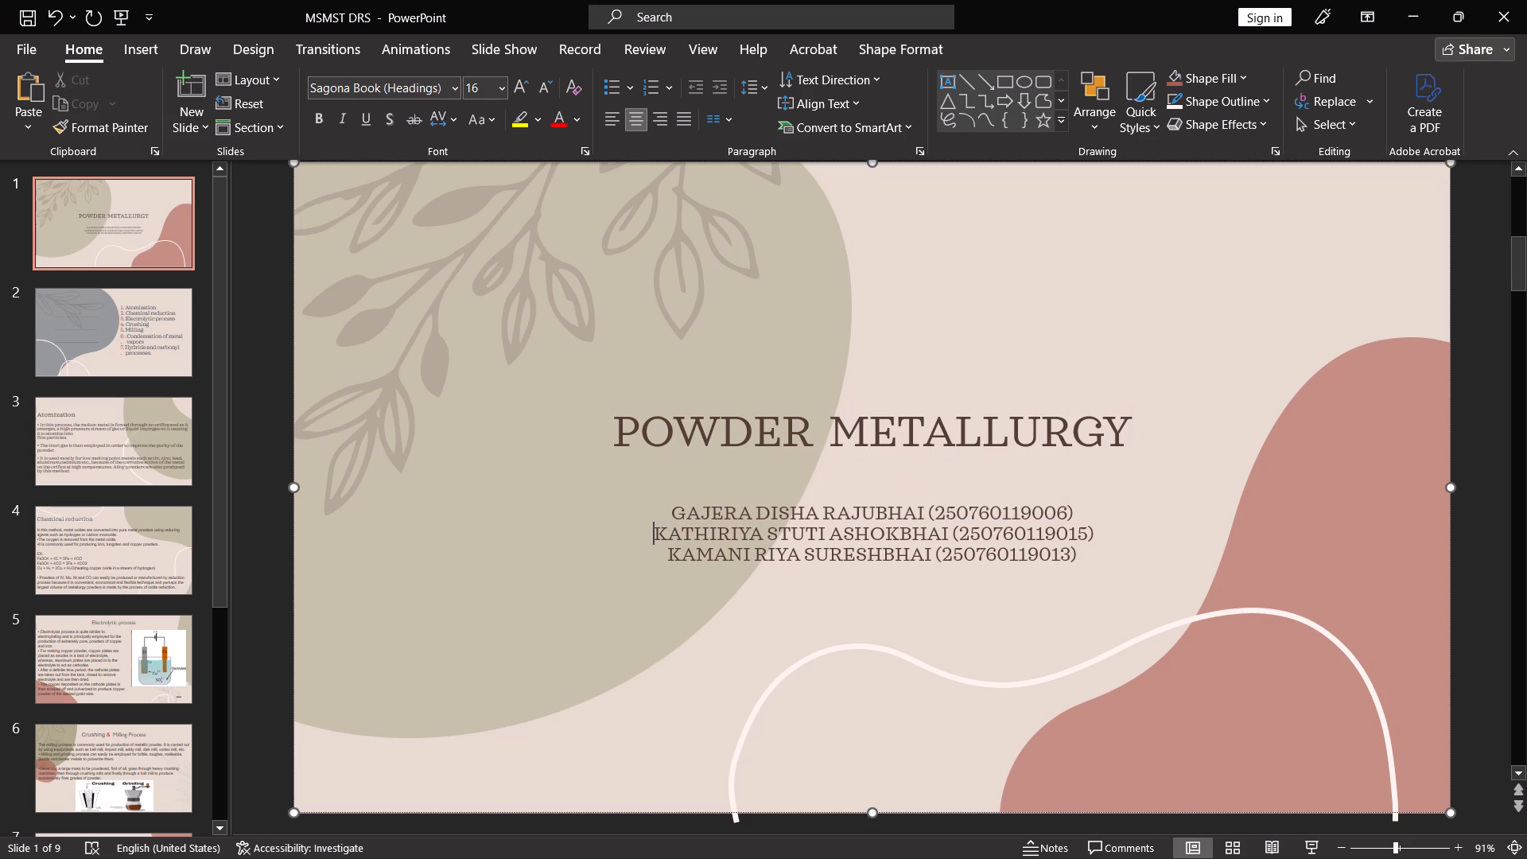
pyautogui.press('space')
pyautogui.press('space')
pyautogui.press('space')
pyautogui.press('space')
pyautogui.press('space')
pyautogui.press('space')
pyautogui.press('space')
pyautogui.press('space')
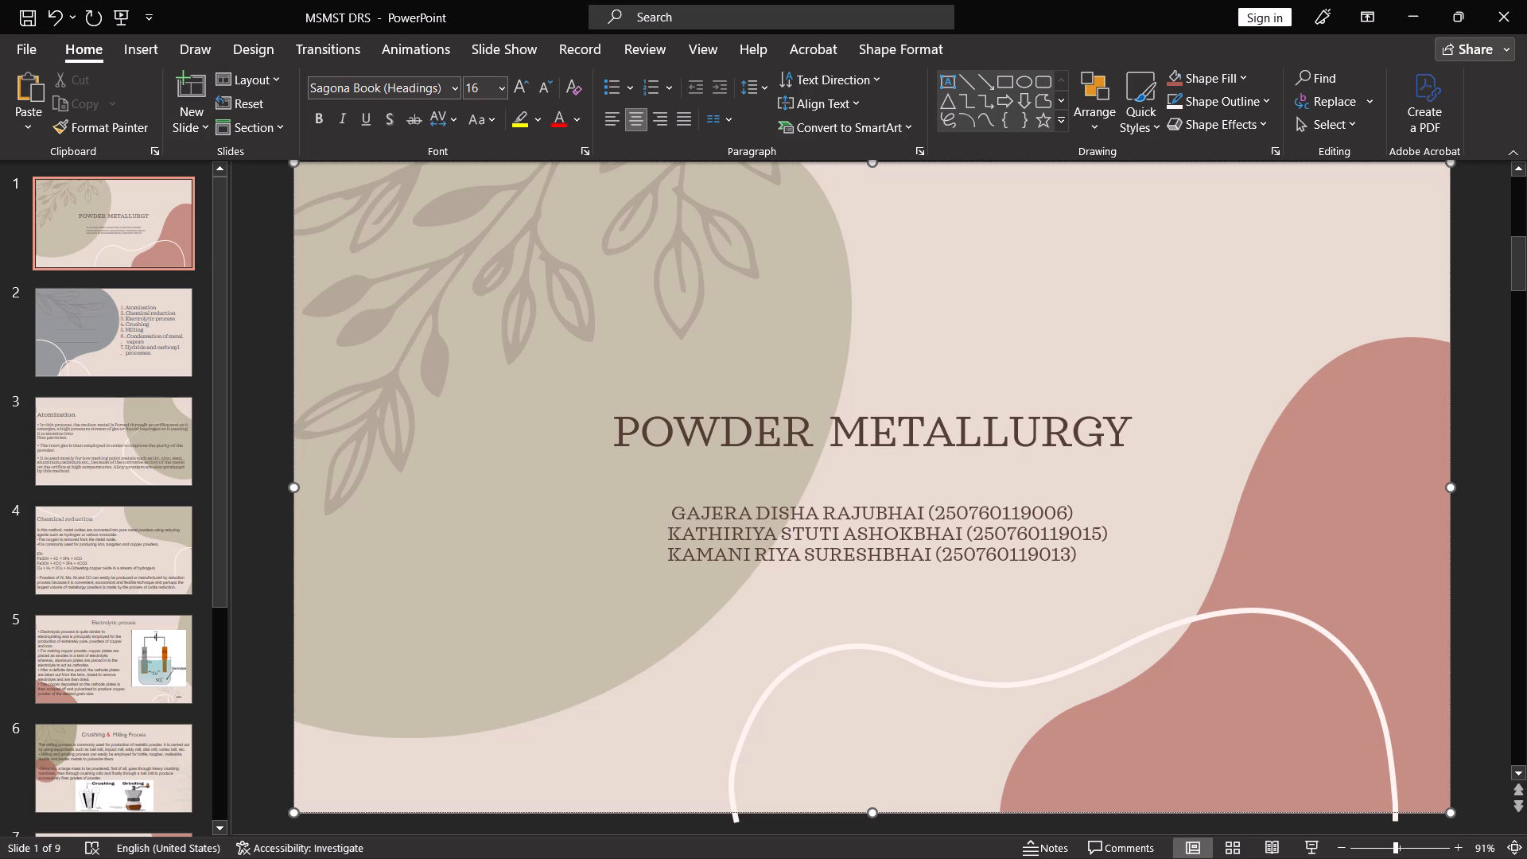
pyautogui.press('Up')
pyautogui.press('Down')
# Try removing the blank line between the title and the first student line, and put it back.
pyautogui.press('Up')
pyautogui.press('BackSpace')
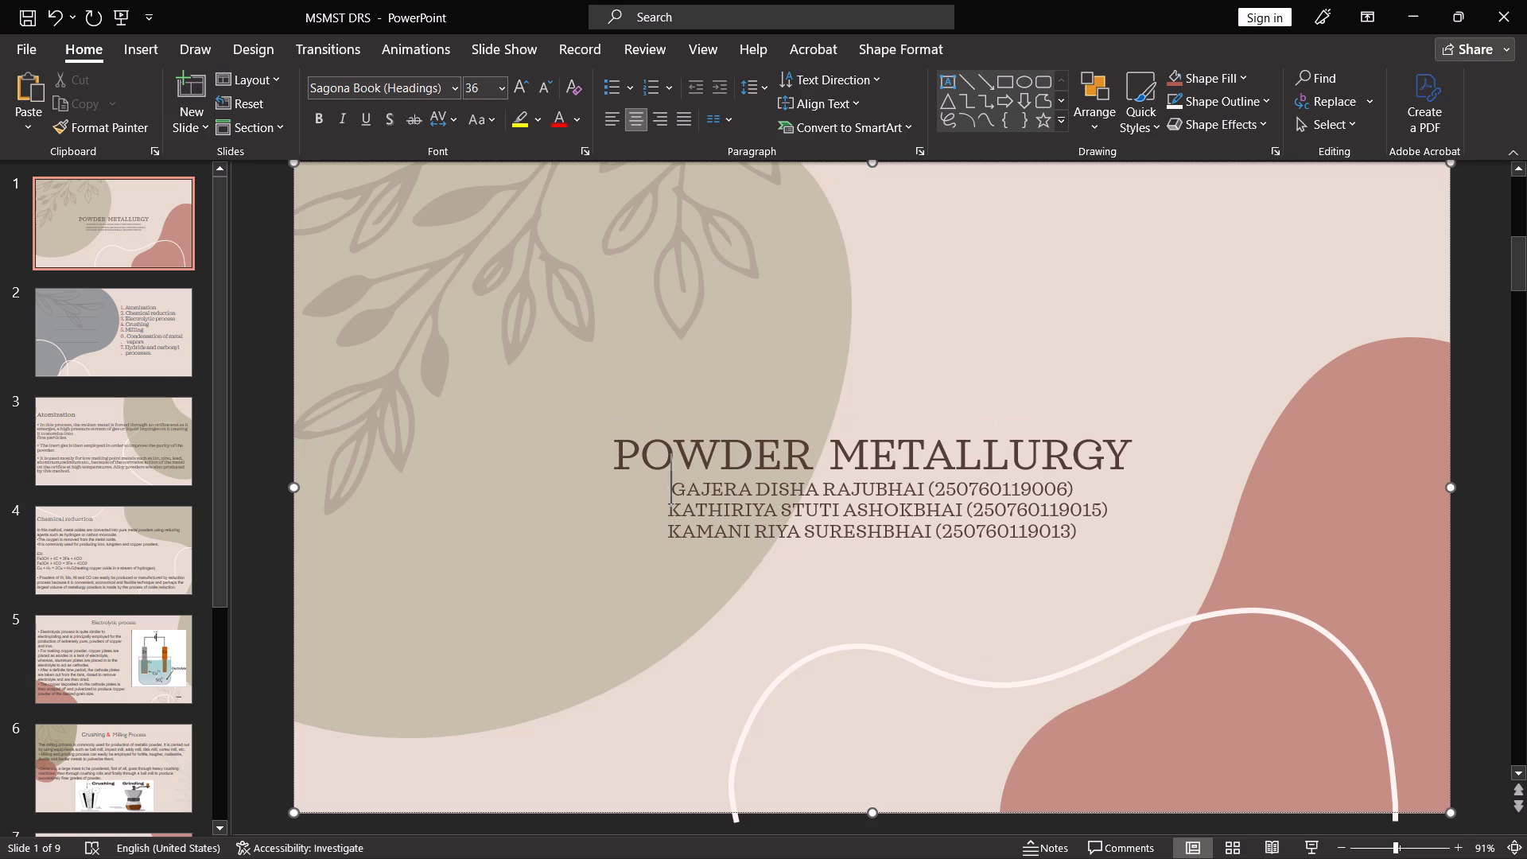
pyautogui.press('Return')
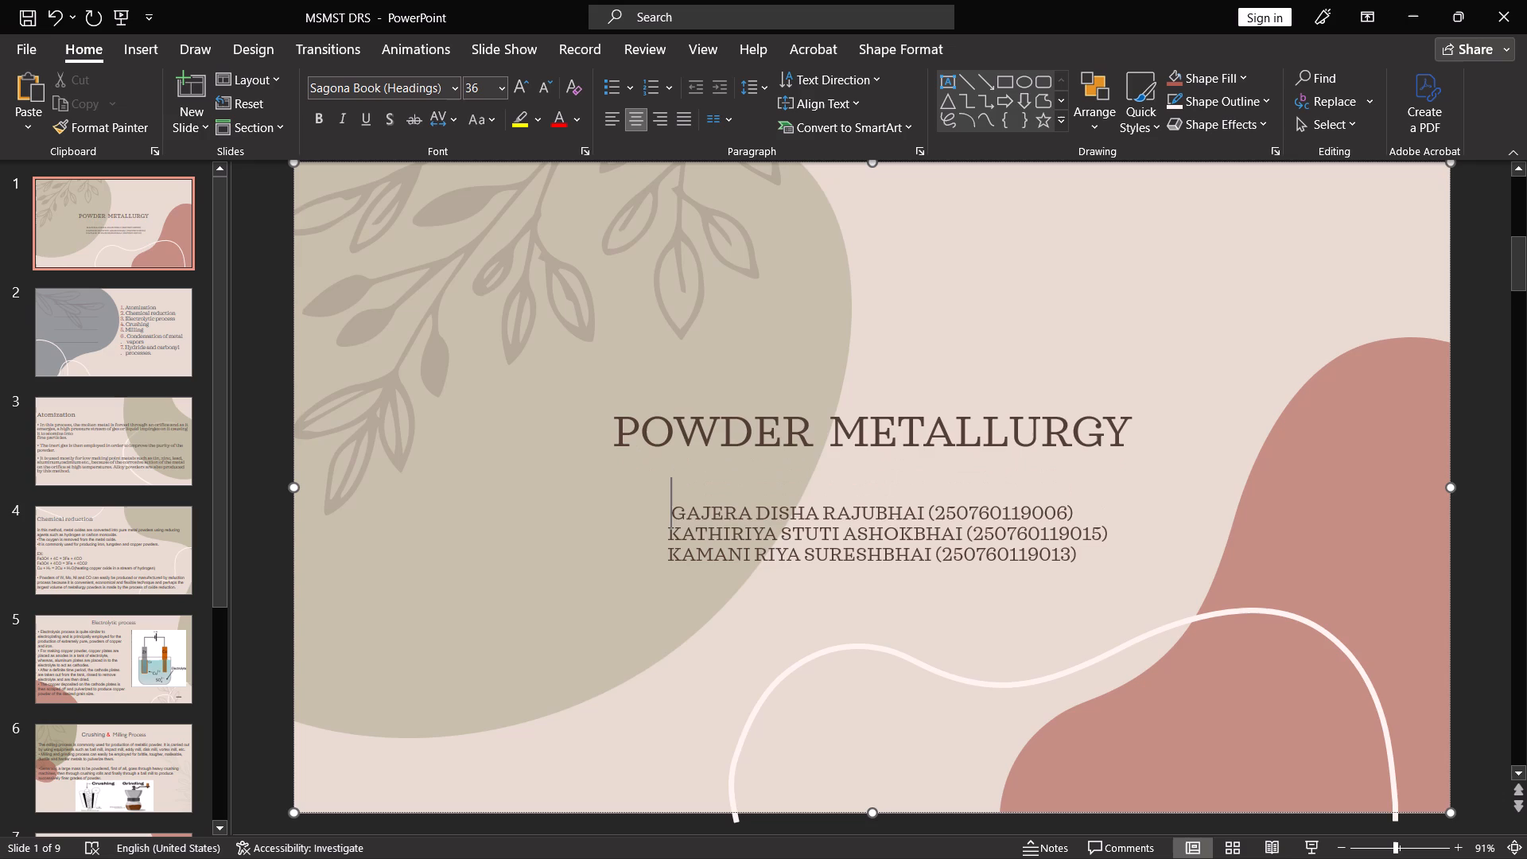
# Add one more leading space before the second student line to bring its start closer under the first line.
pyautogui.press('Down')
pyautogui.press('Down')
pyautogui.press('Up')
pyautogui.press('space')
pyautogui.press('space')
pyautogui.press('Down')
pyautogui.press('Up')
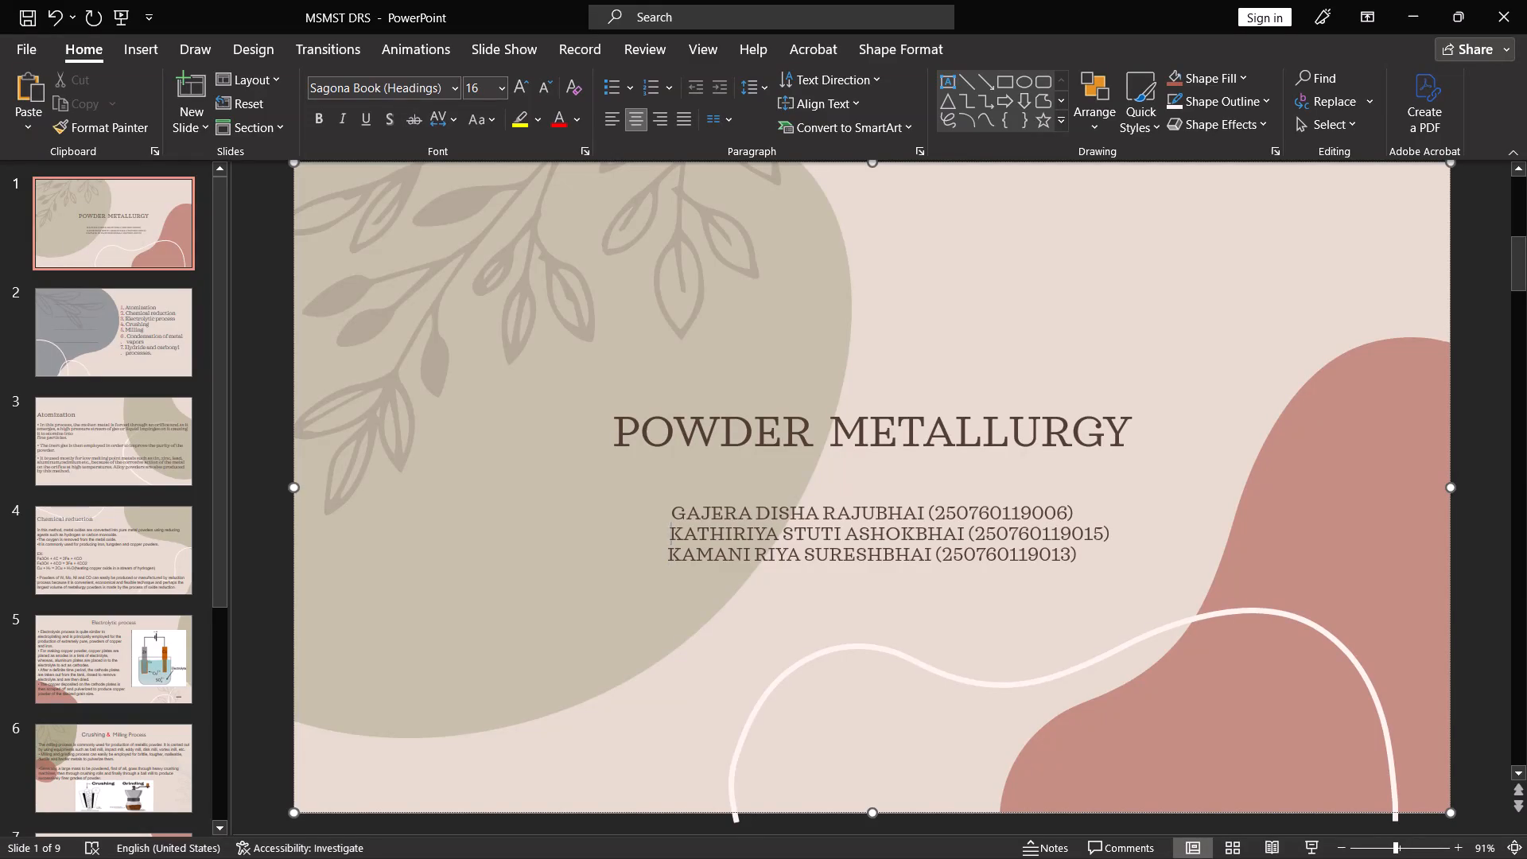
pyautogui.press('BackSpace')
# Add one space before the third student line so its start lines up with the second student line.
pyautogui.press('Down')
pyautogui.press('space')
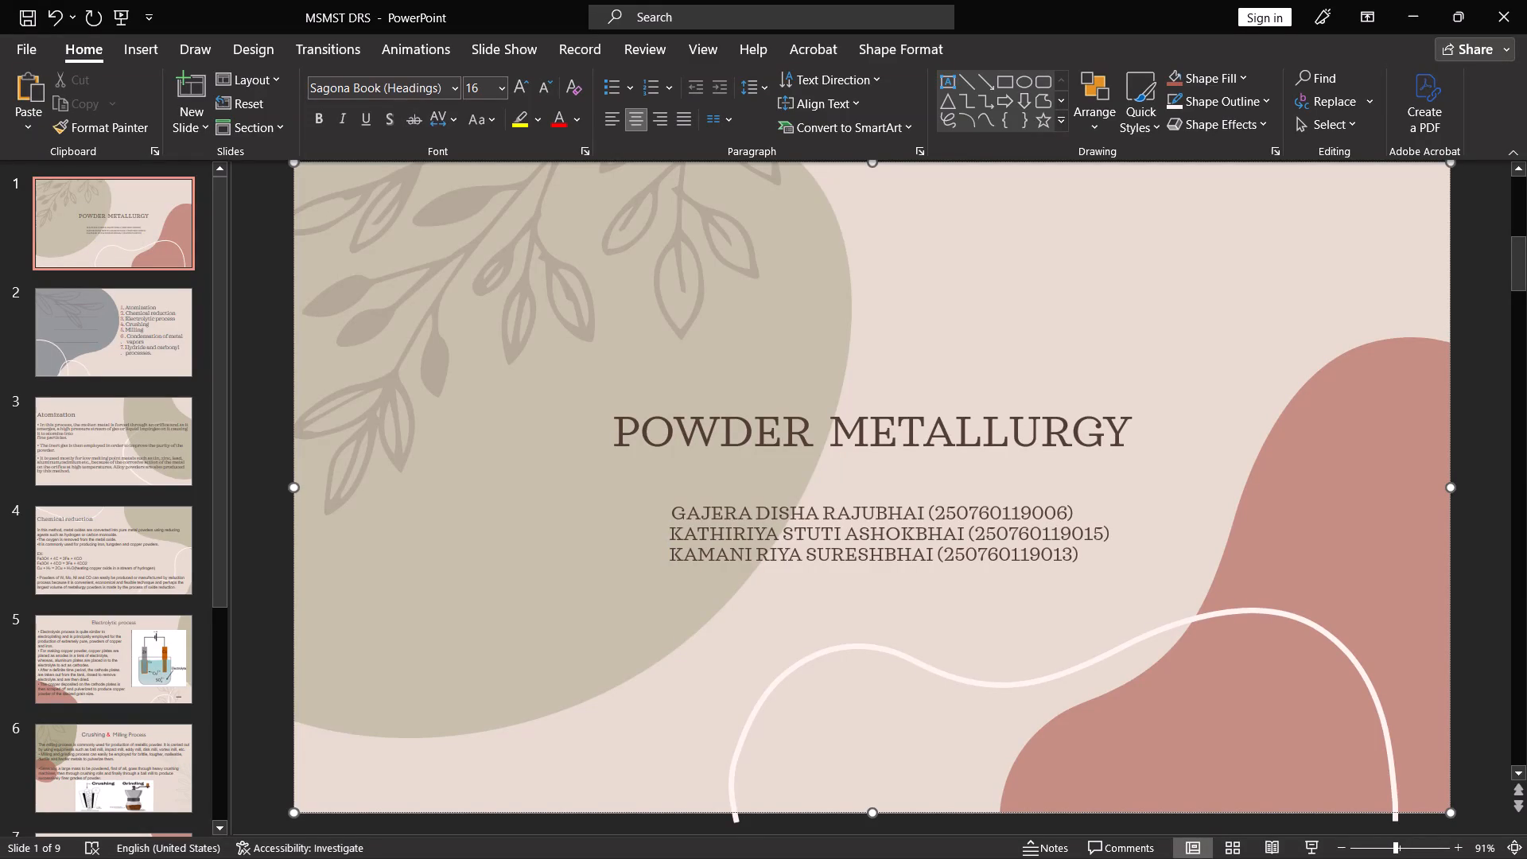
pyautogui.press('space')
pyautogui.press('BackSpace')
# Add seven spaces before the POWDER METALLURGY title to shift it over the student lines.
pyautogui.click(1088, 455)
pyautogui.click(590, 451)
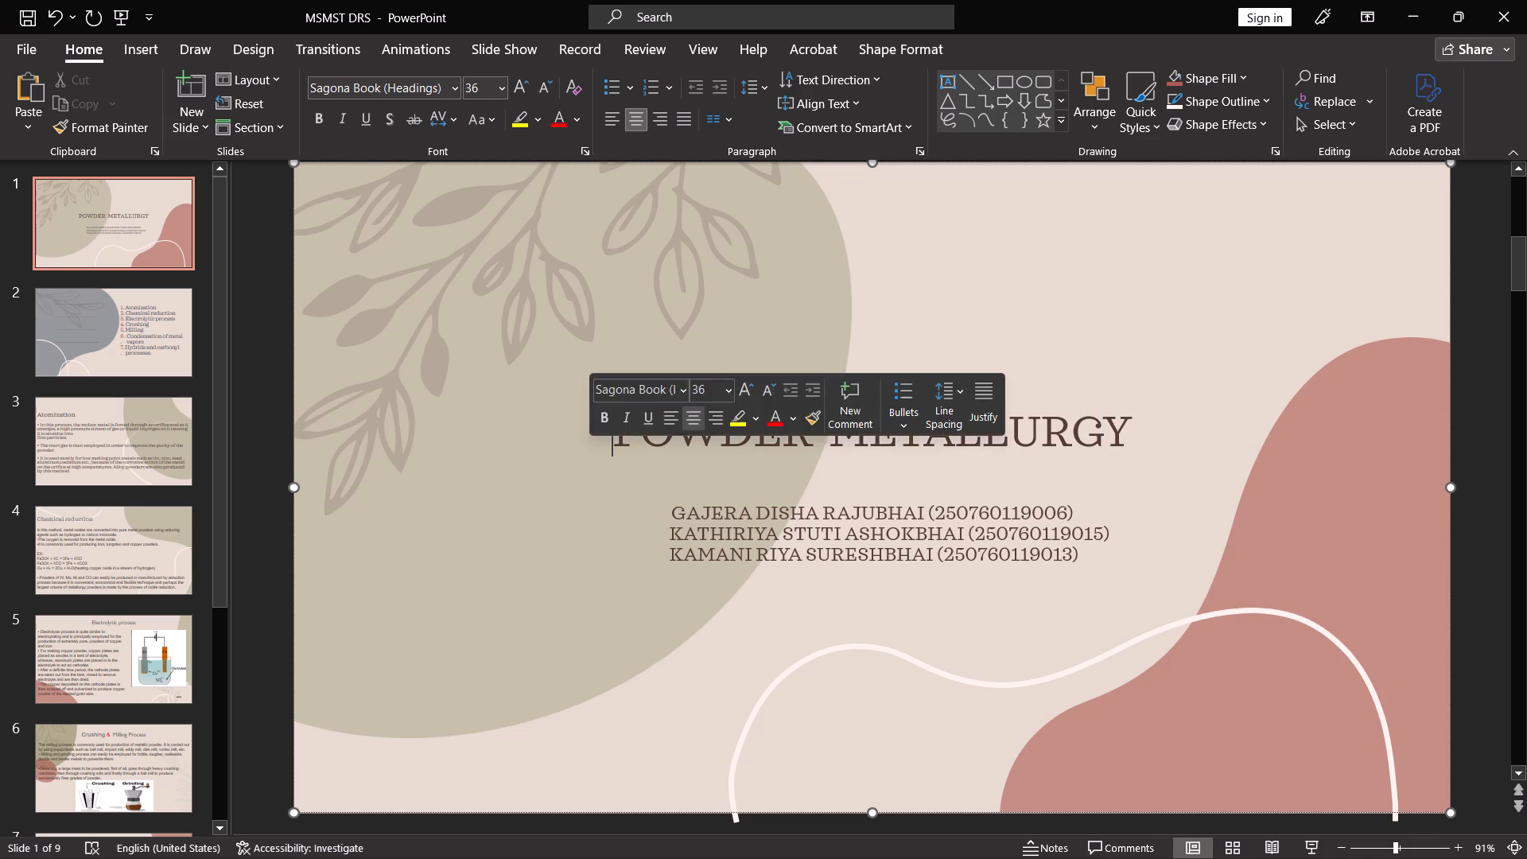
pyautogui.press('space')
pyautogui.press('space')
pyautogui.press('space')
pyautogui.press('space')
pyautogui.press('space')
pyautogui.press('space')
pyautogui.press('space')
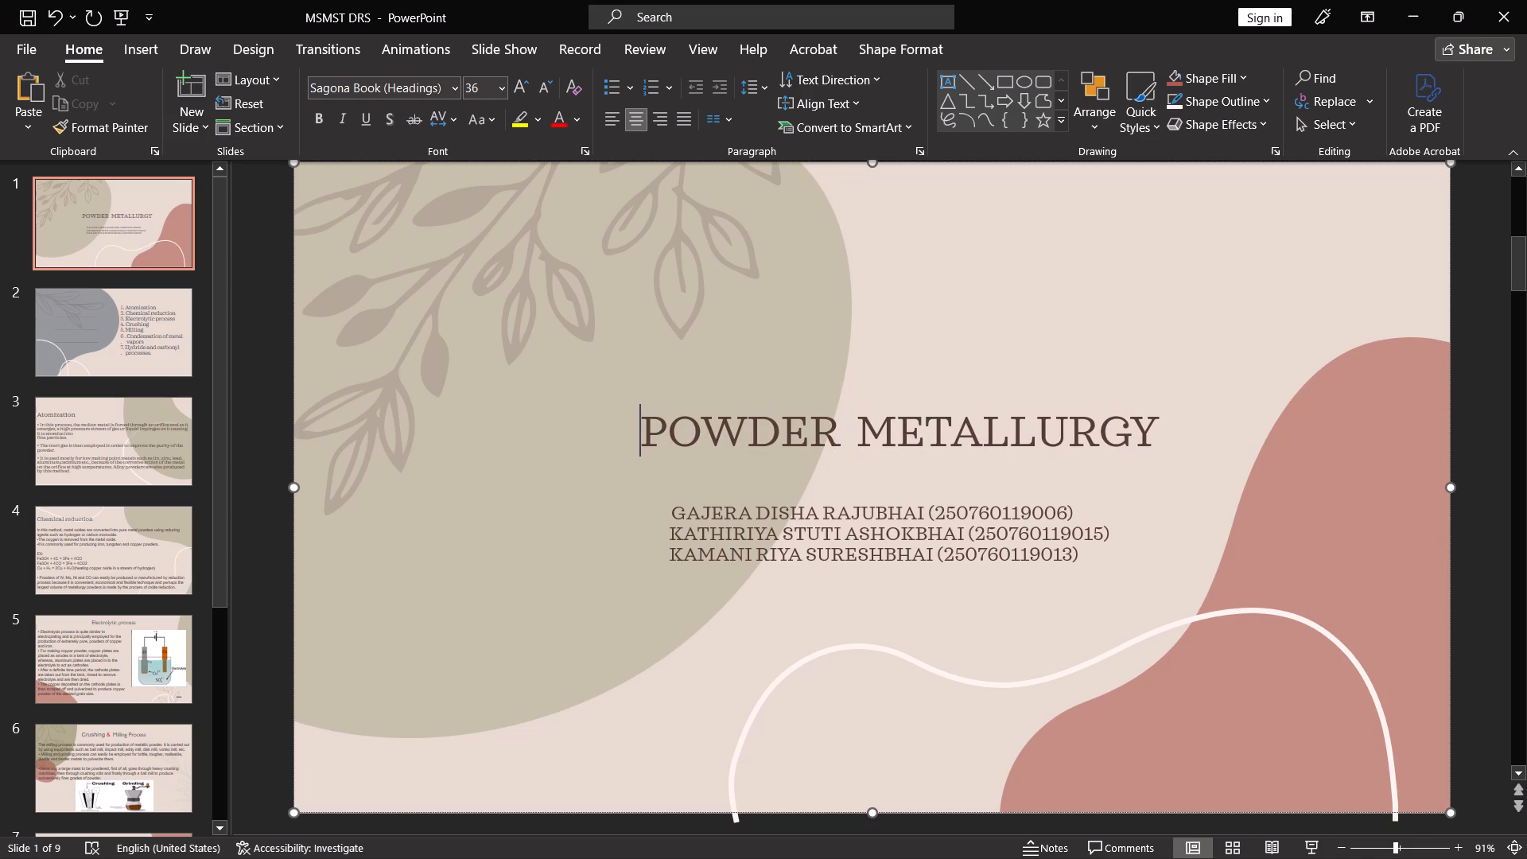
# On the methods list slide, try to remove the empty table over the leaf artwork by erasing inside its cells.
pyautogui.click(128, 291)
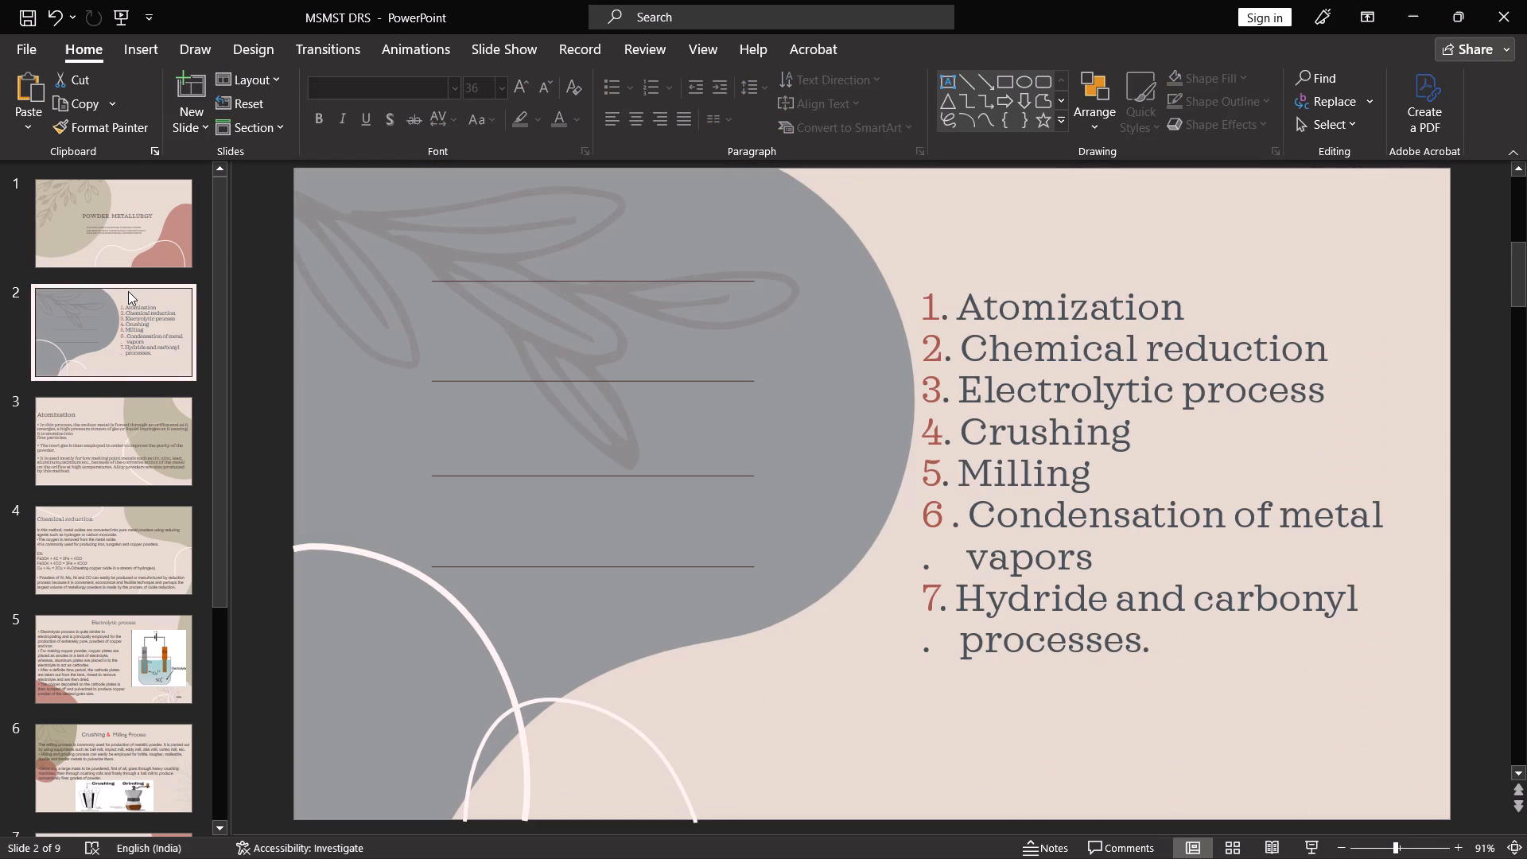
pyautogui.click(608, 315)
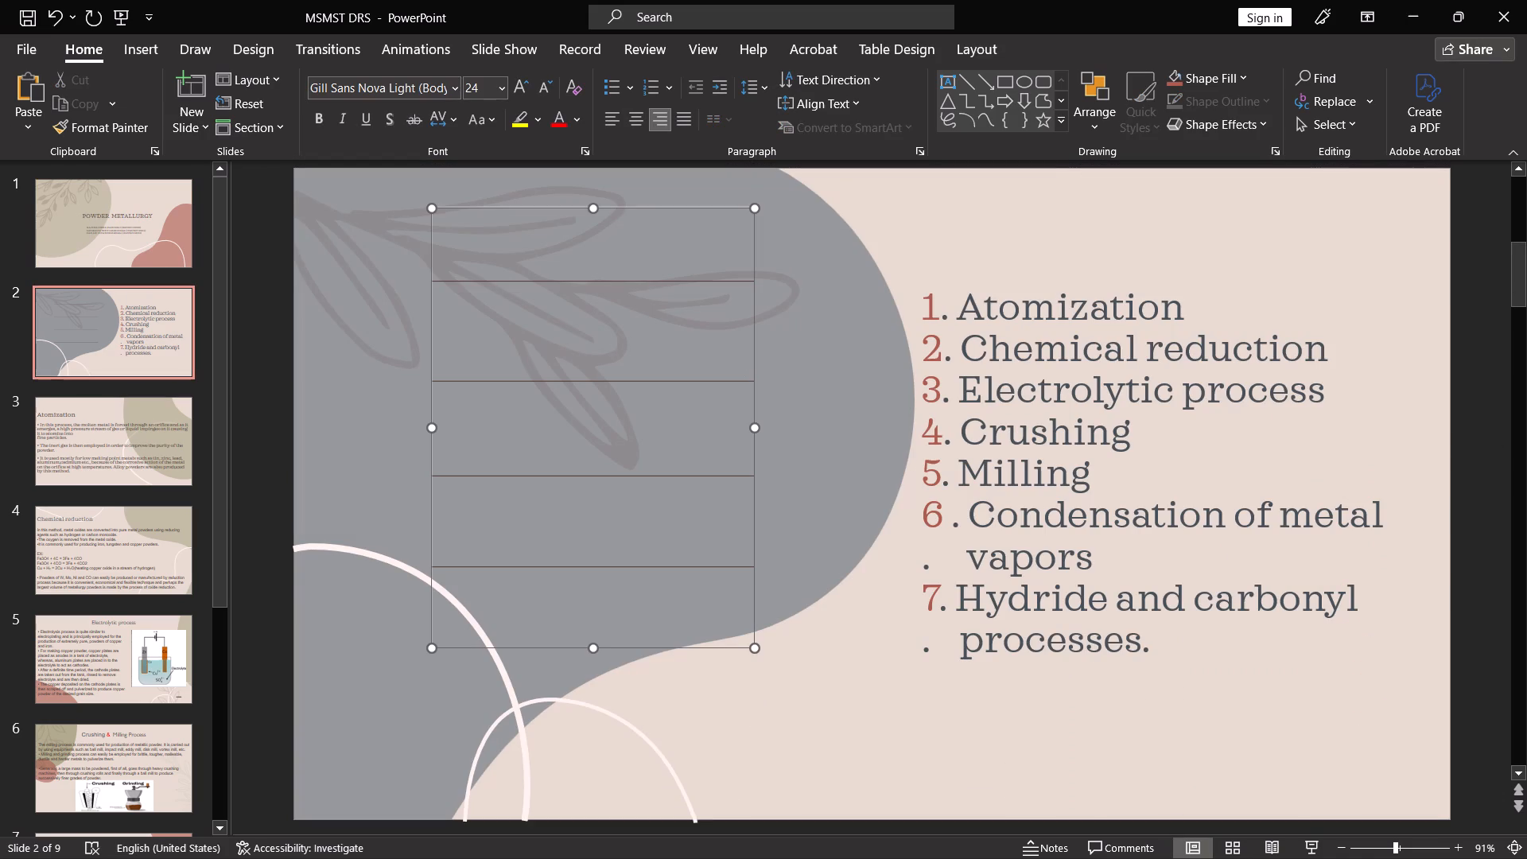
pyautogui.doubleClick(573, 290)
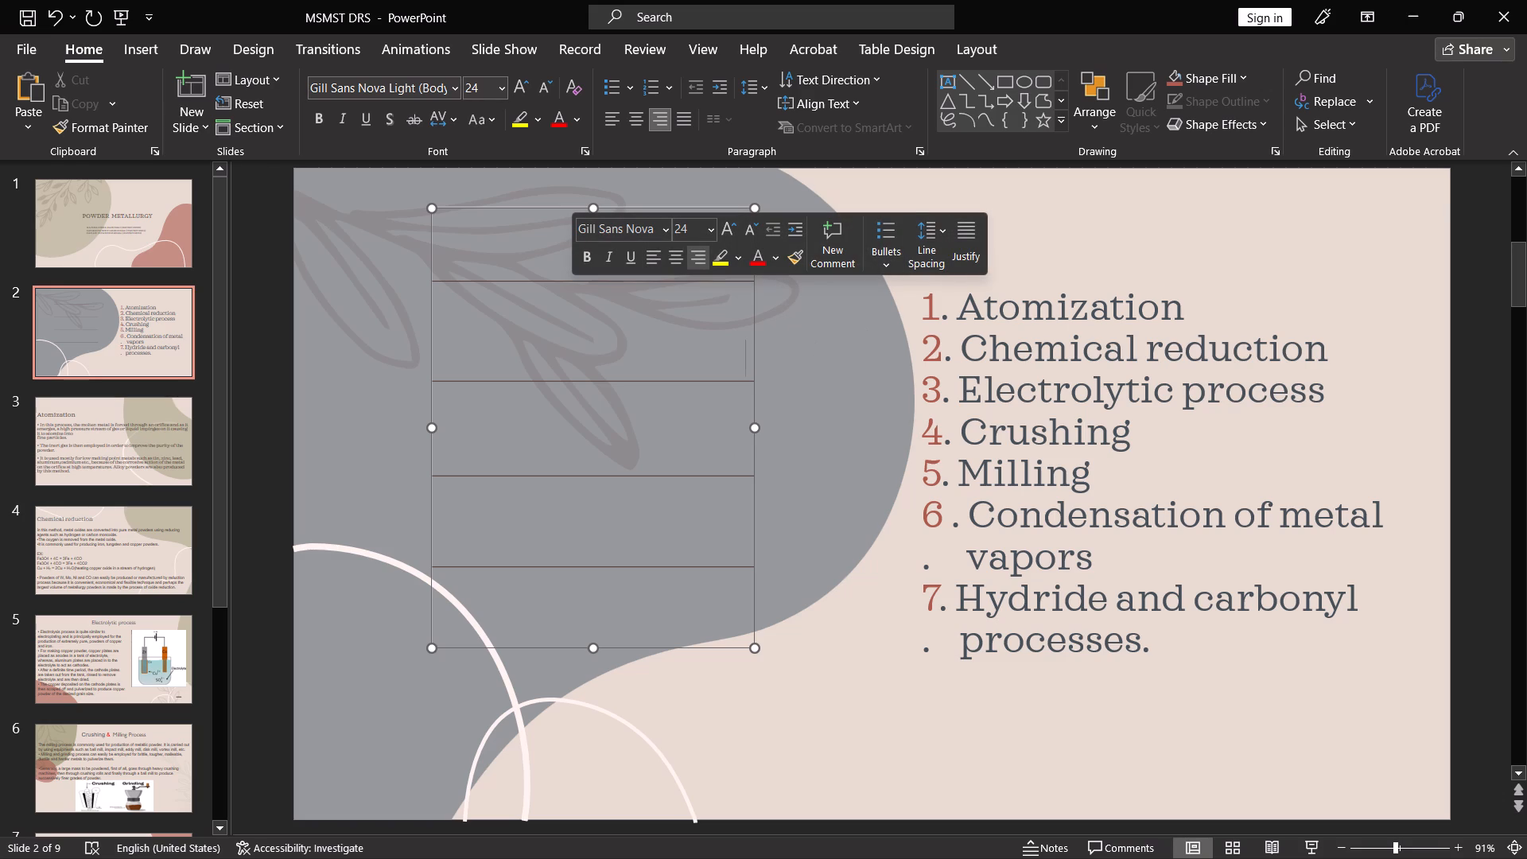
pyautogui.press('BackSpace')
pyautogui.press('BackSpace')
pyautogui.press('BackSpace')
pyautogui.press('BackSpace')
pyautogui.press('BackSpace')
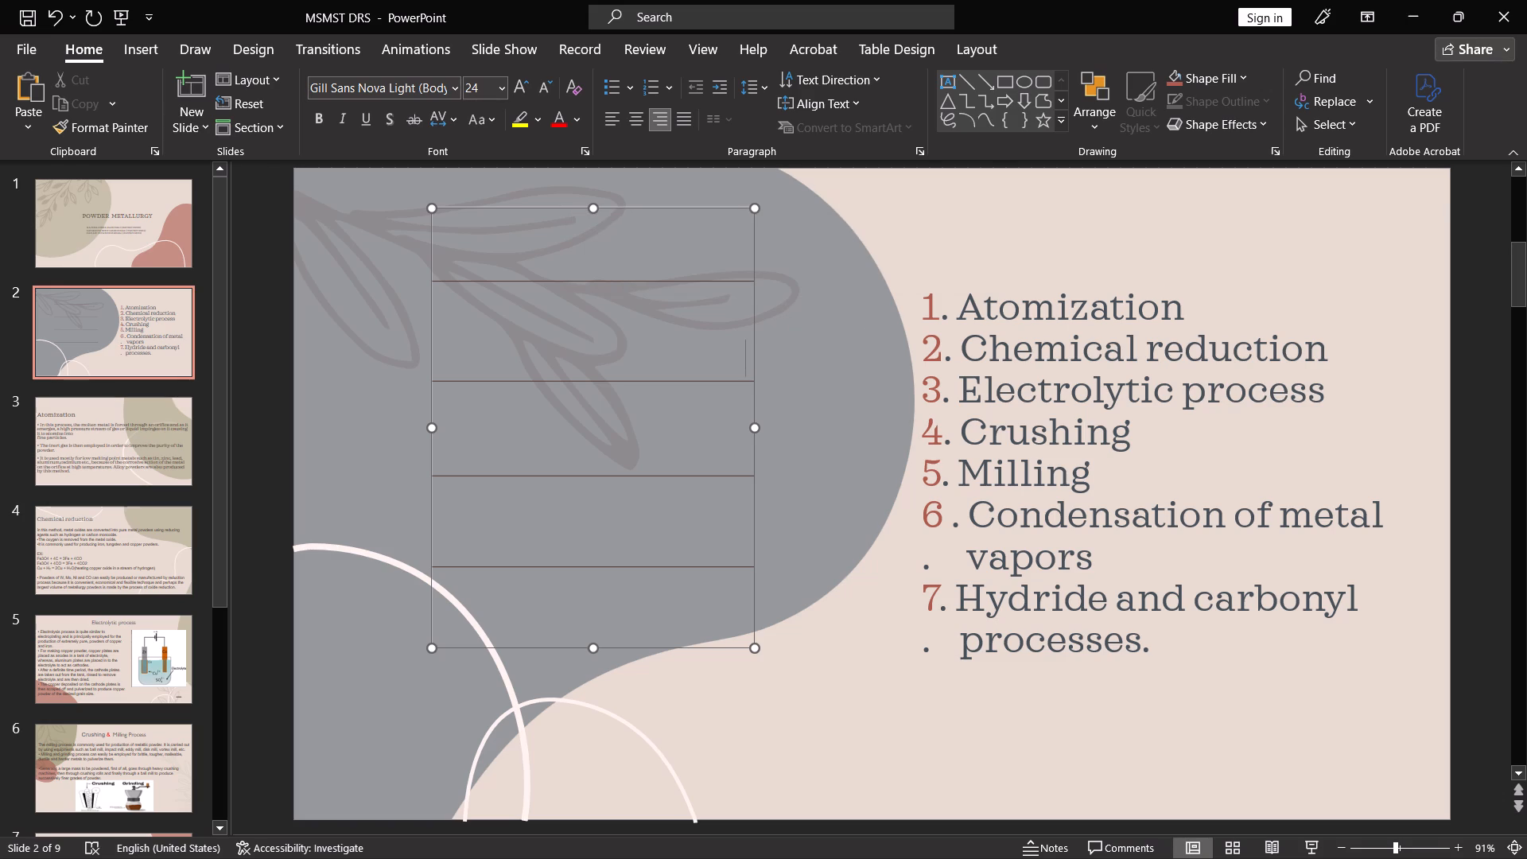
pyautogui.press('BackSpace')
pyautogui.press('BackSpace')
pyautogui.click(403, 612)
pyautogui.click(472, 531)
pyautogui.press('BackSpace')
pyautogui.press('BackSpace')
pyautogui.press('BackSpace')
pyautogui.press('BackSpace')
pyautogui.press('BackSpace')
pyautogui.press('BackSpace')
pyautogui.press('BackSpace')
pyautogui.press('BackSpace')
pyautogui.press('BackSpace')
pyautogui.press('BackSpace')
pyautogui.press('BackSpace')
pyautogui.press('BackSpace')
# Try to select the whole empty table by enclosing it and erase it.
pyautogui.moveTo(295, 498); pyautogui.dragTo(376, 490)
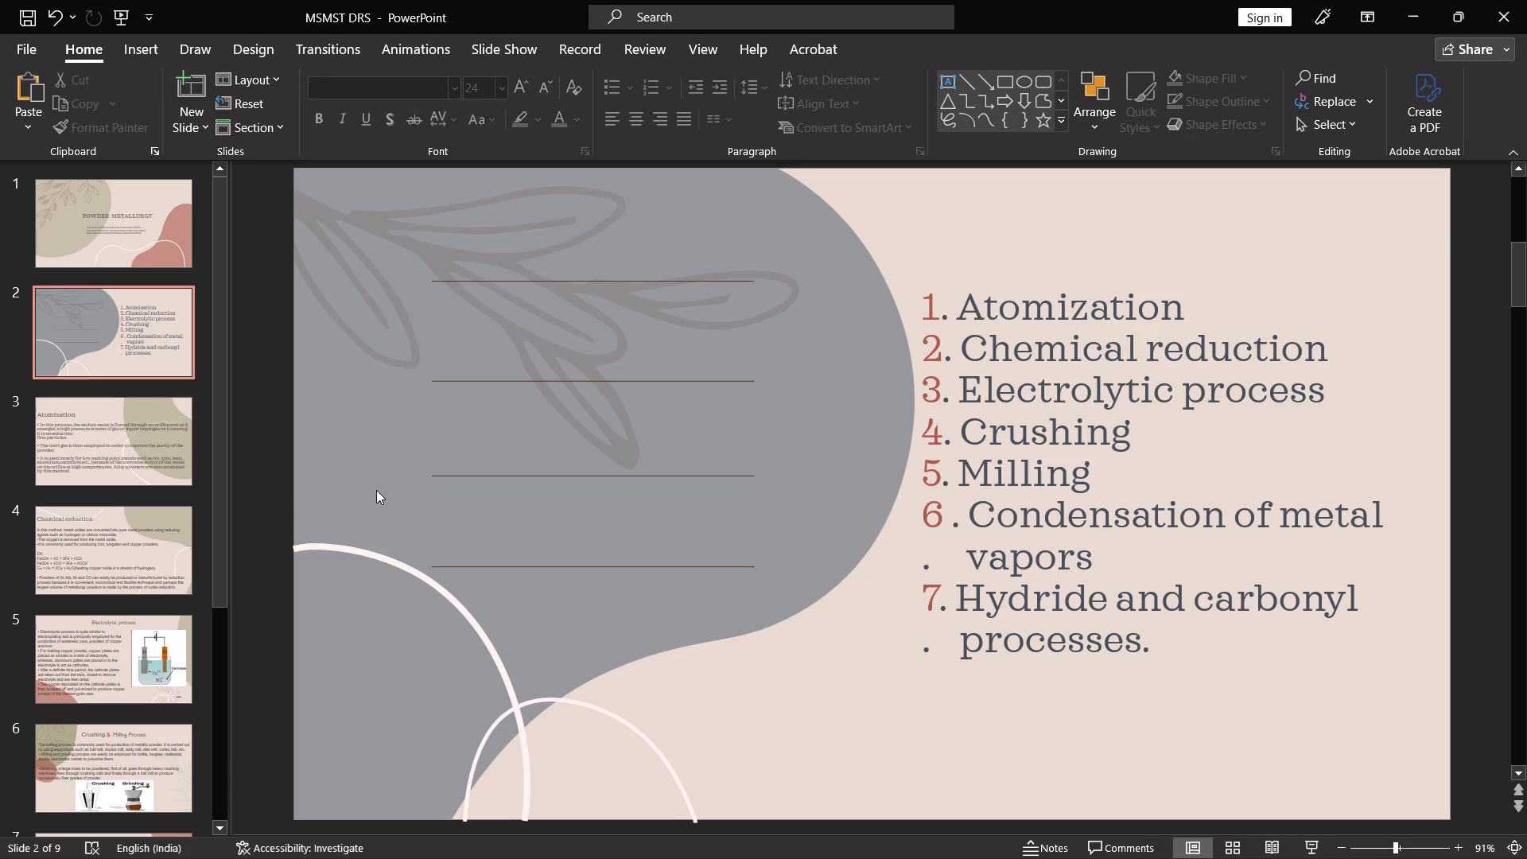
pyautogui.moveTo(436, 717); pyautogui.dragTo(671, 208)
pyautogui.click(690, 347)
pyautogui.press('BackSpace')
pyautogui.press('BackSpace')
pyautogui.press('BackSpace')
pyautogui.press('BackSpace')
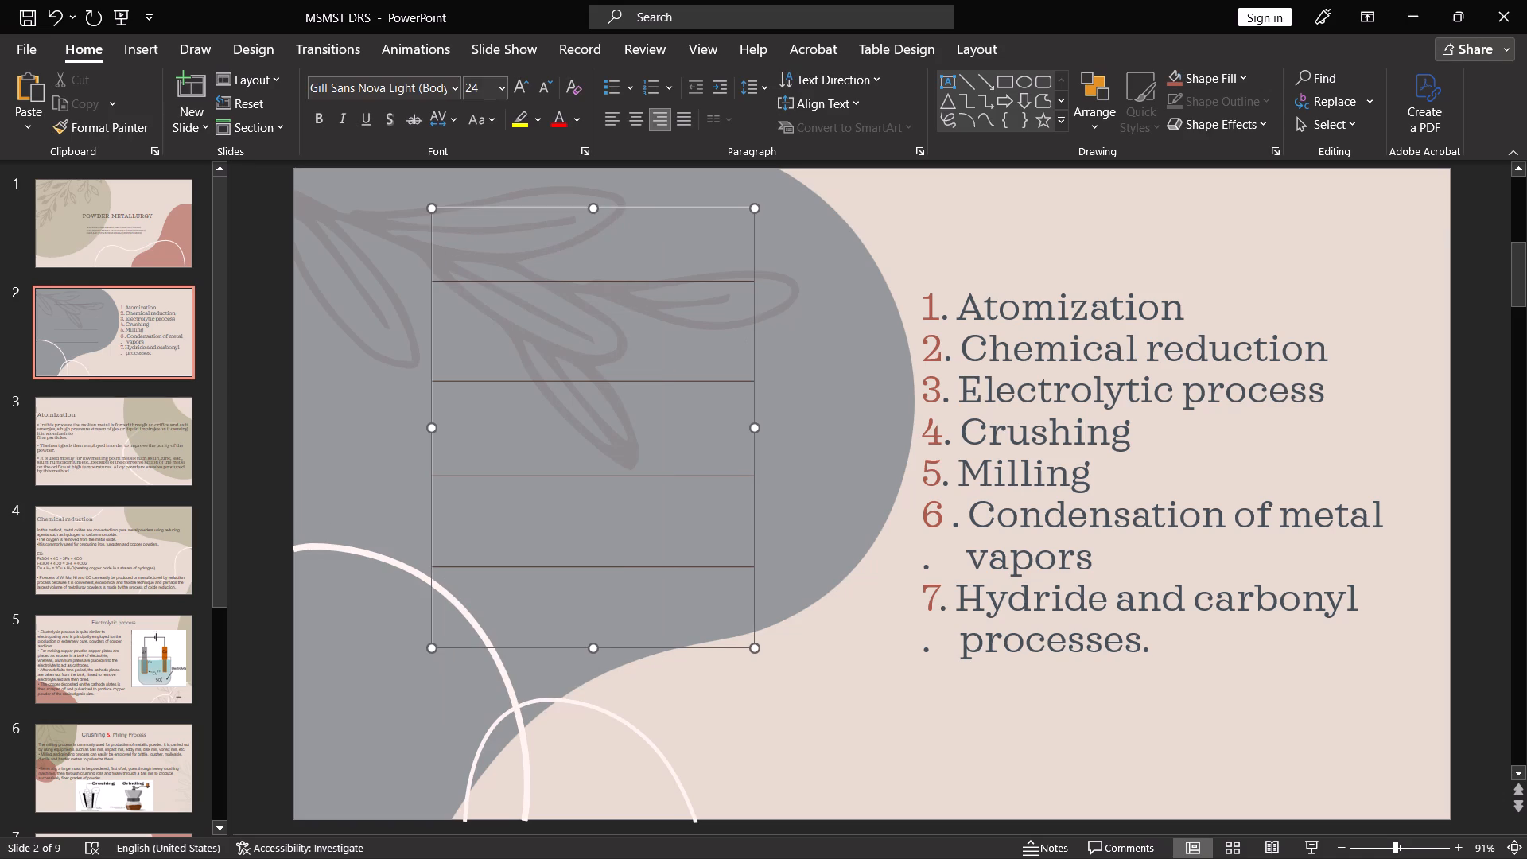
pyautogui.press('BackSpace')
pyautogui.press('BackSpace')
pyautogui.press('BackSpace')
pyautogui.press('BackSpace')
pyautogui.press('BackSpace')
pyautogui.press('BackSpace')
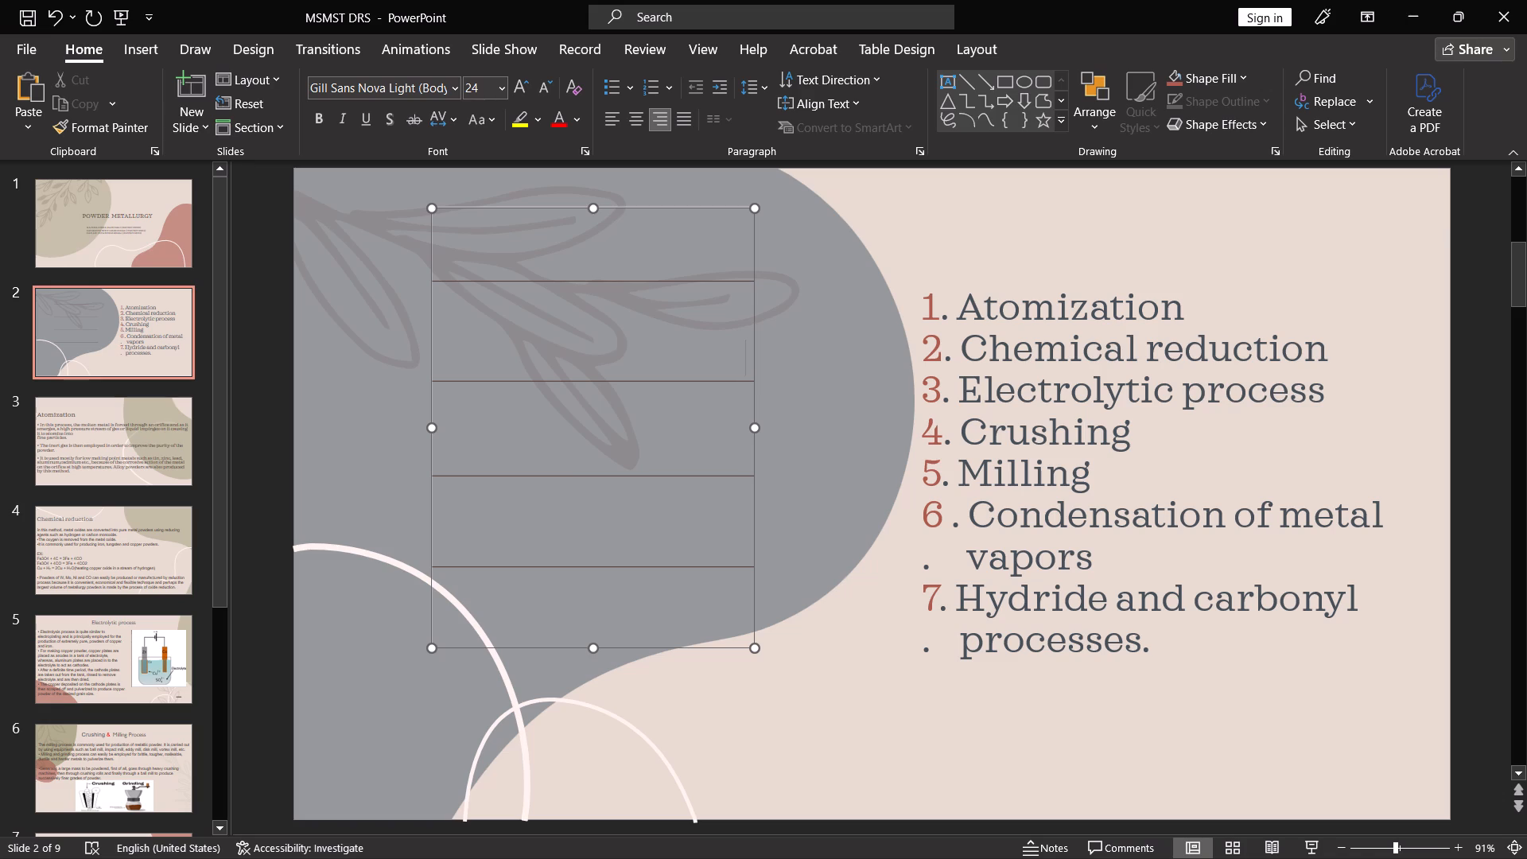
# Delete the entire empty table from the methods list slide.
pyautogui.rightClick(565, 475)
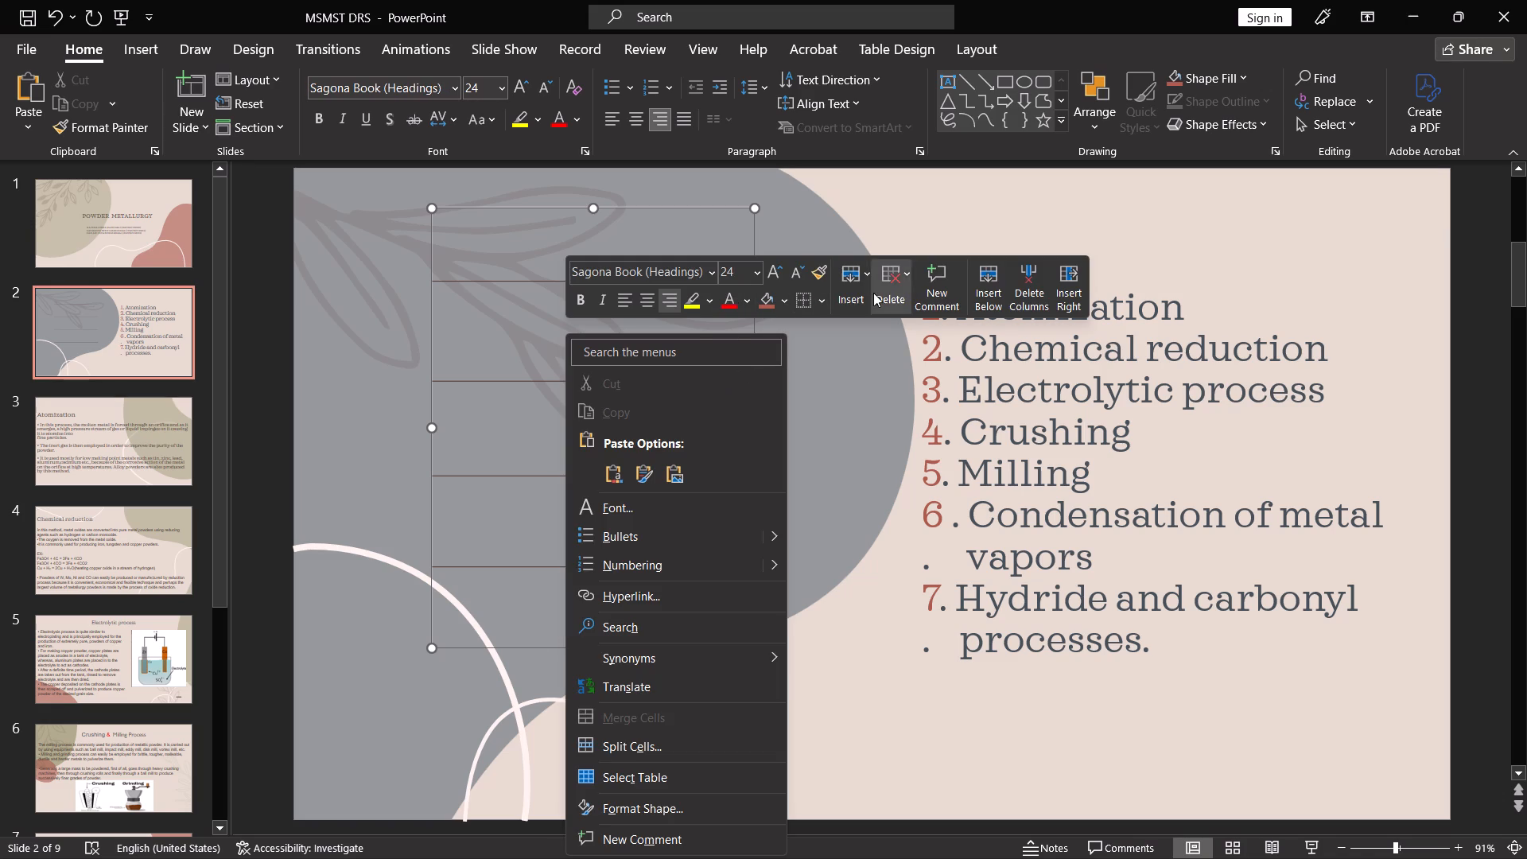
pyautogui.scroll(-1, 701, 567)
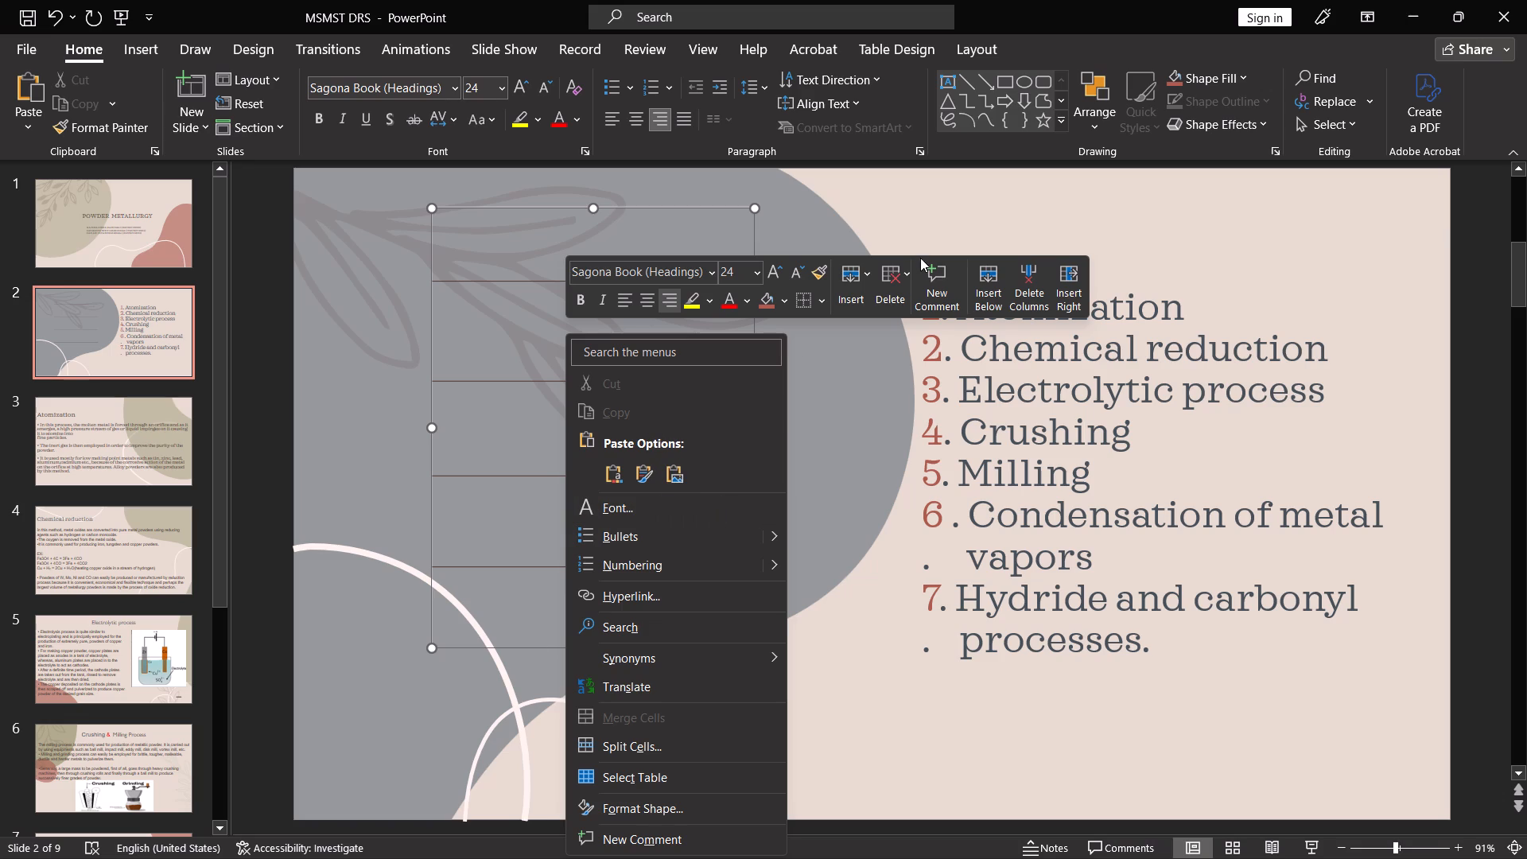
pyautogui.click(888, 286)
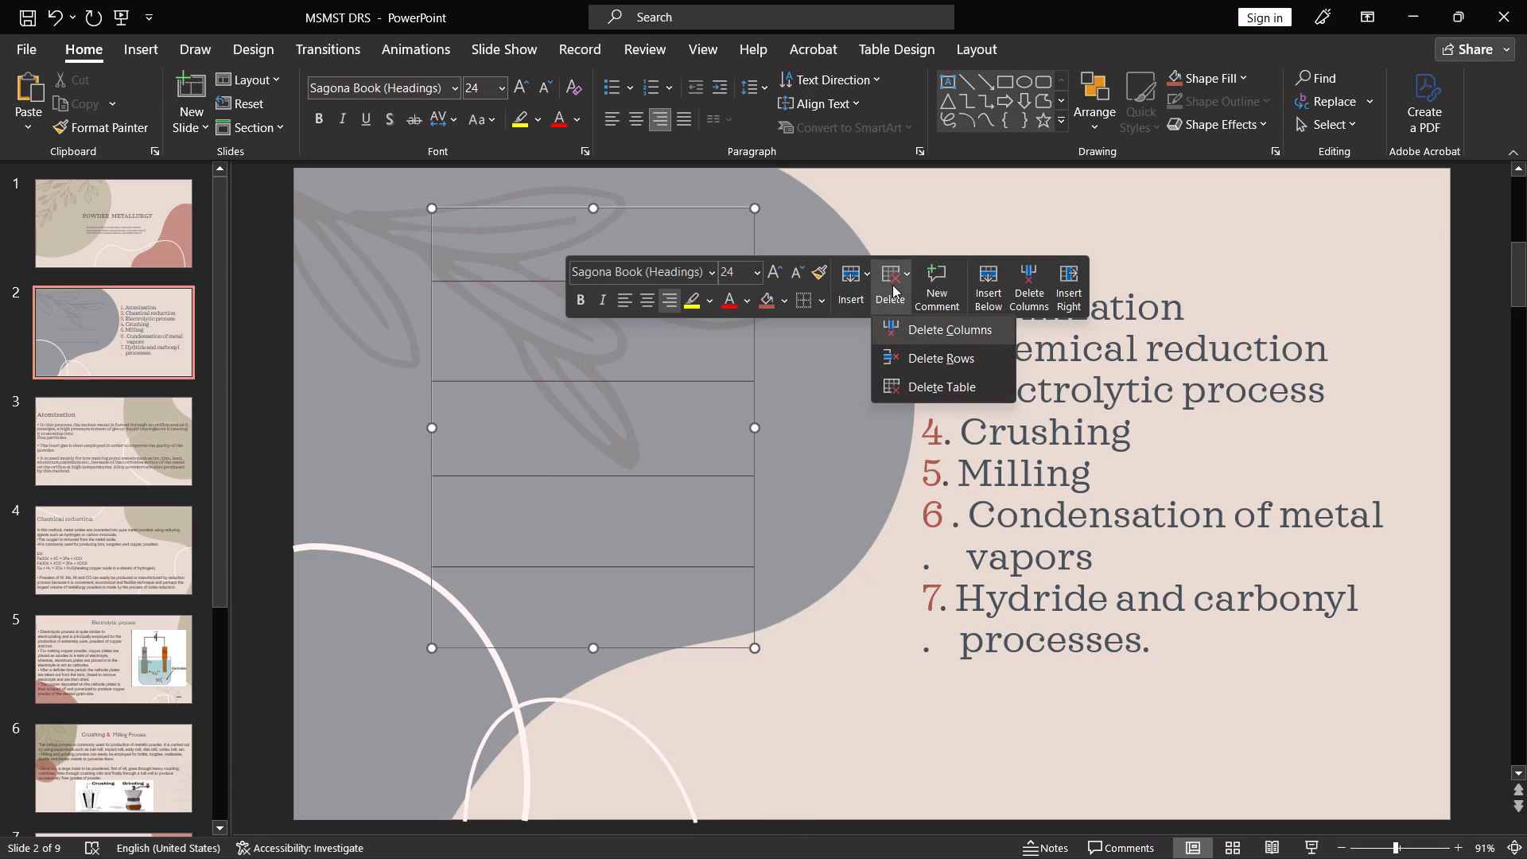
pyautogui.click(904, 379)
pyautogui.click(550, 398)
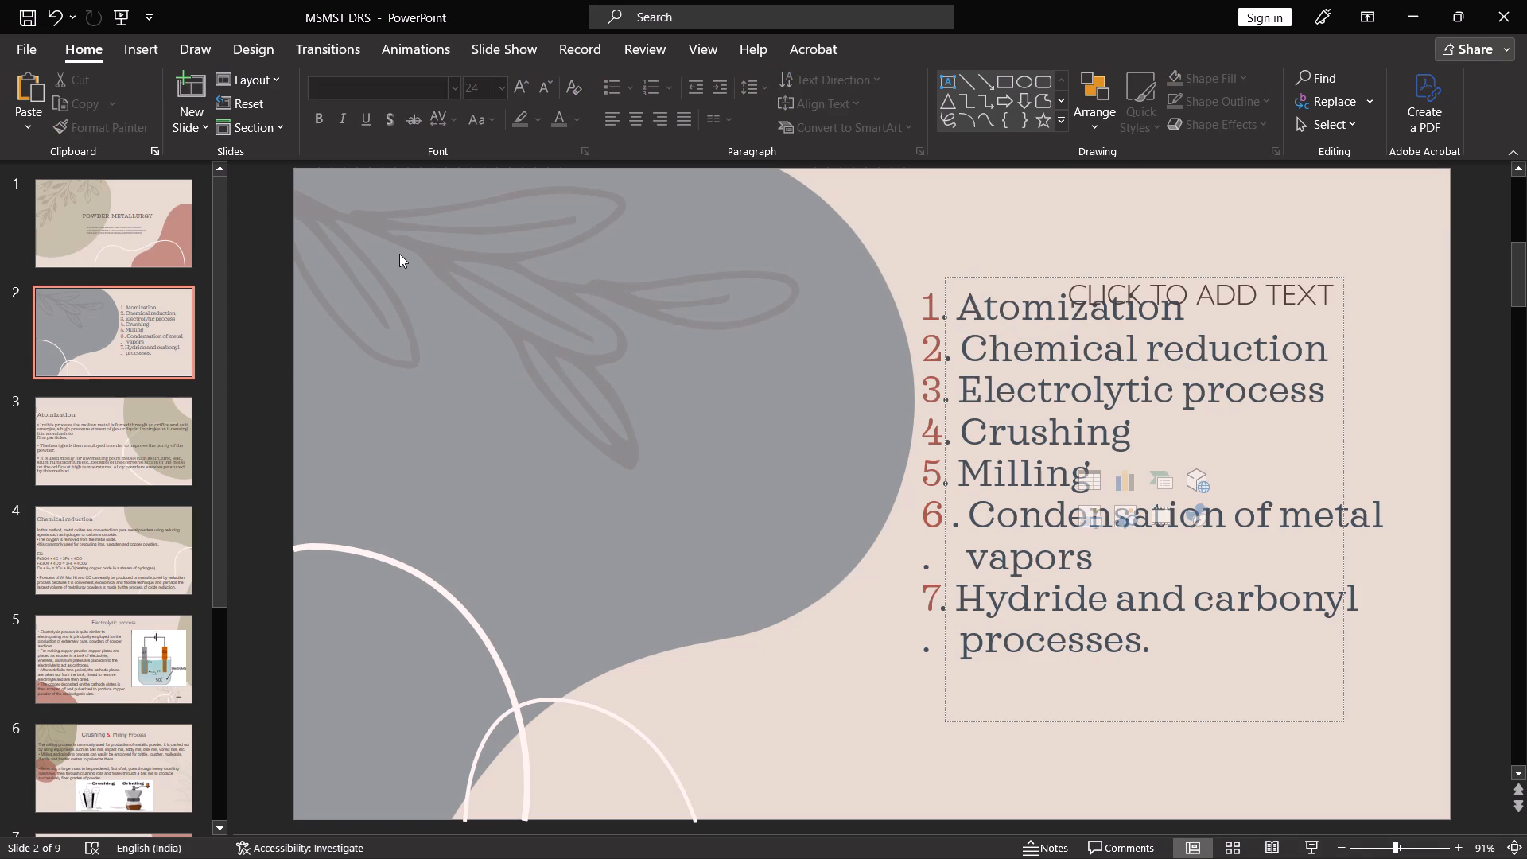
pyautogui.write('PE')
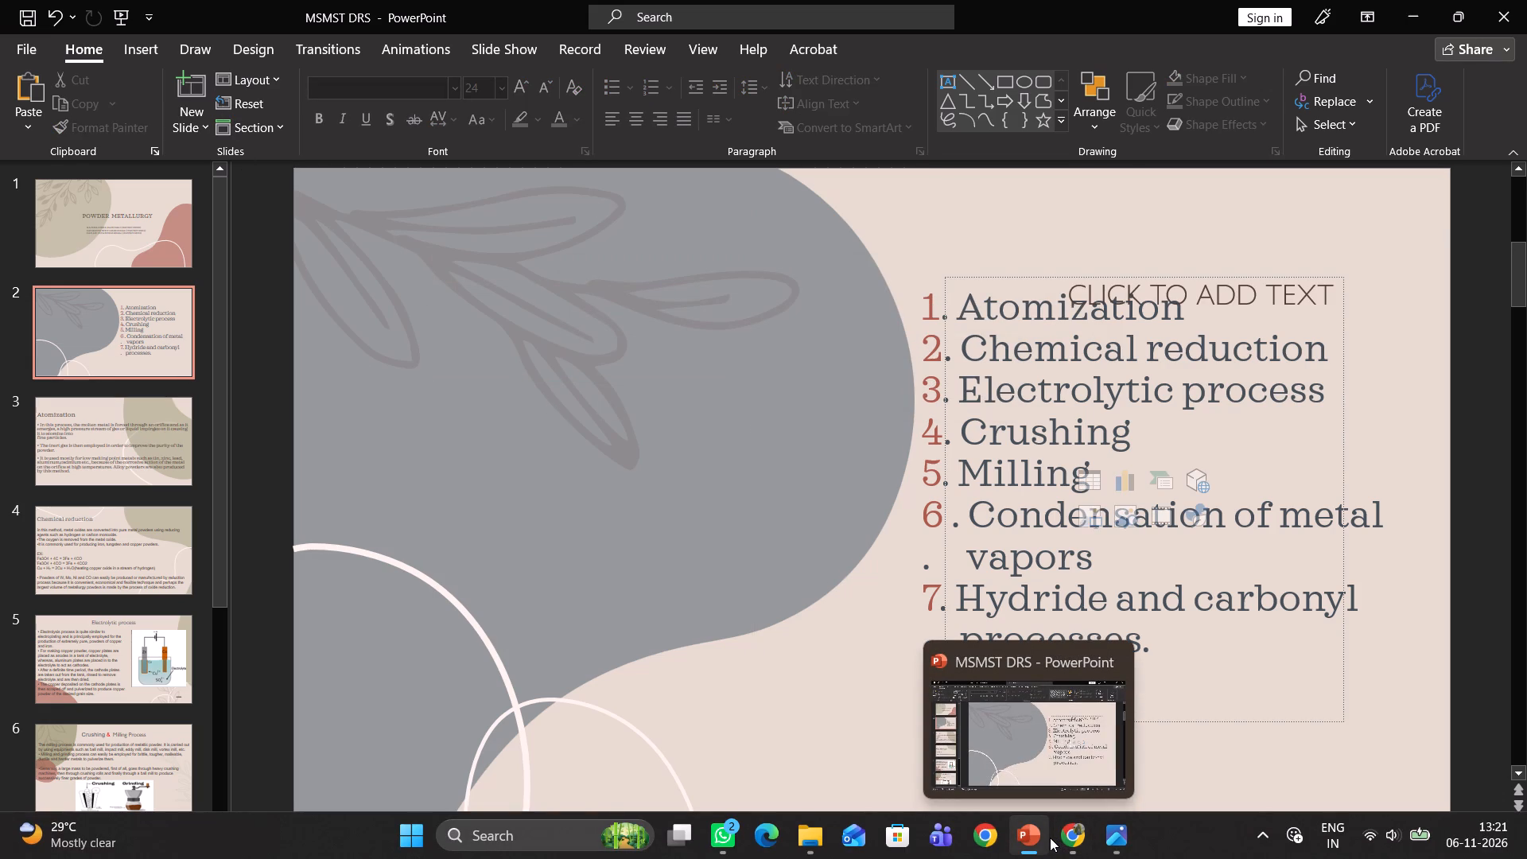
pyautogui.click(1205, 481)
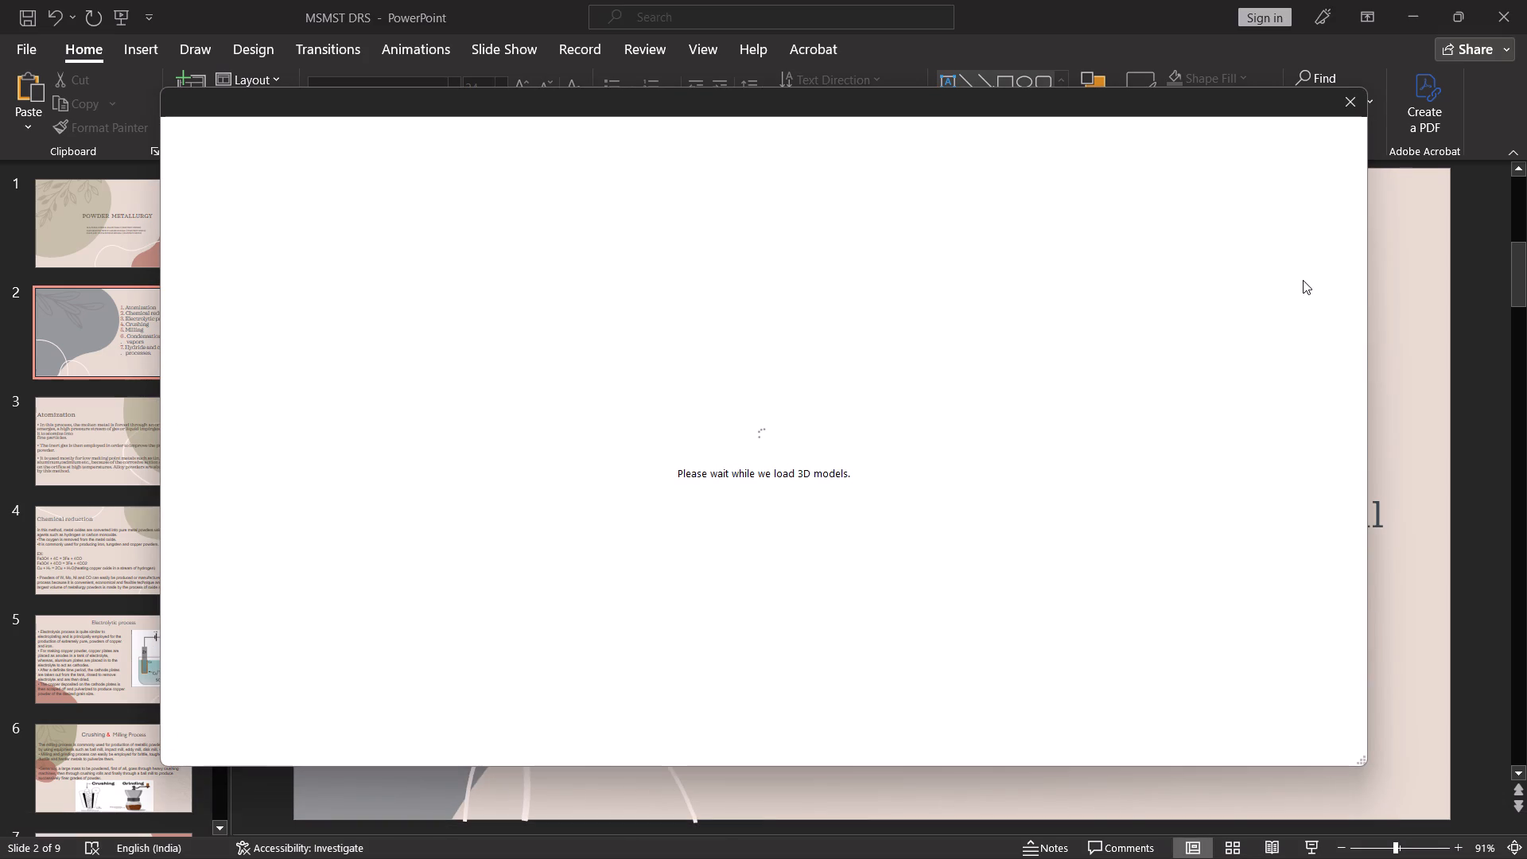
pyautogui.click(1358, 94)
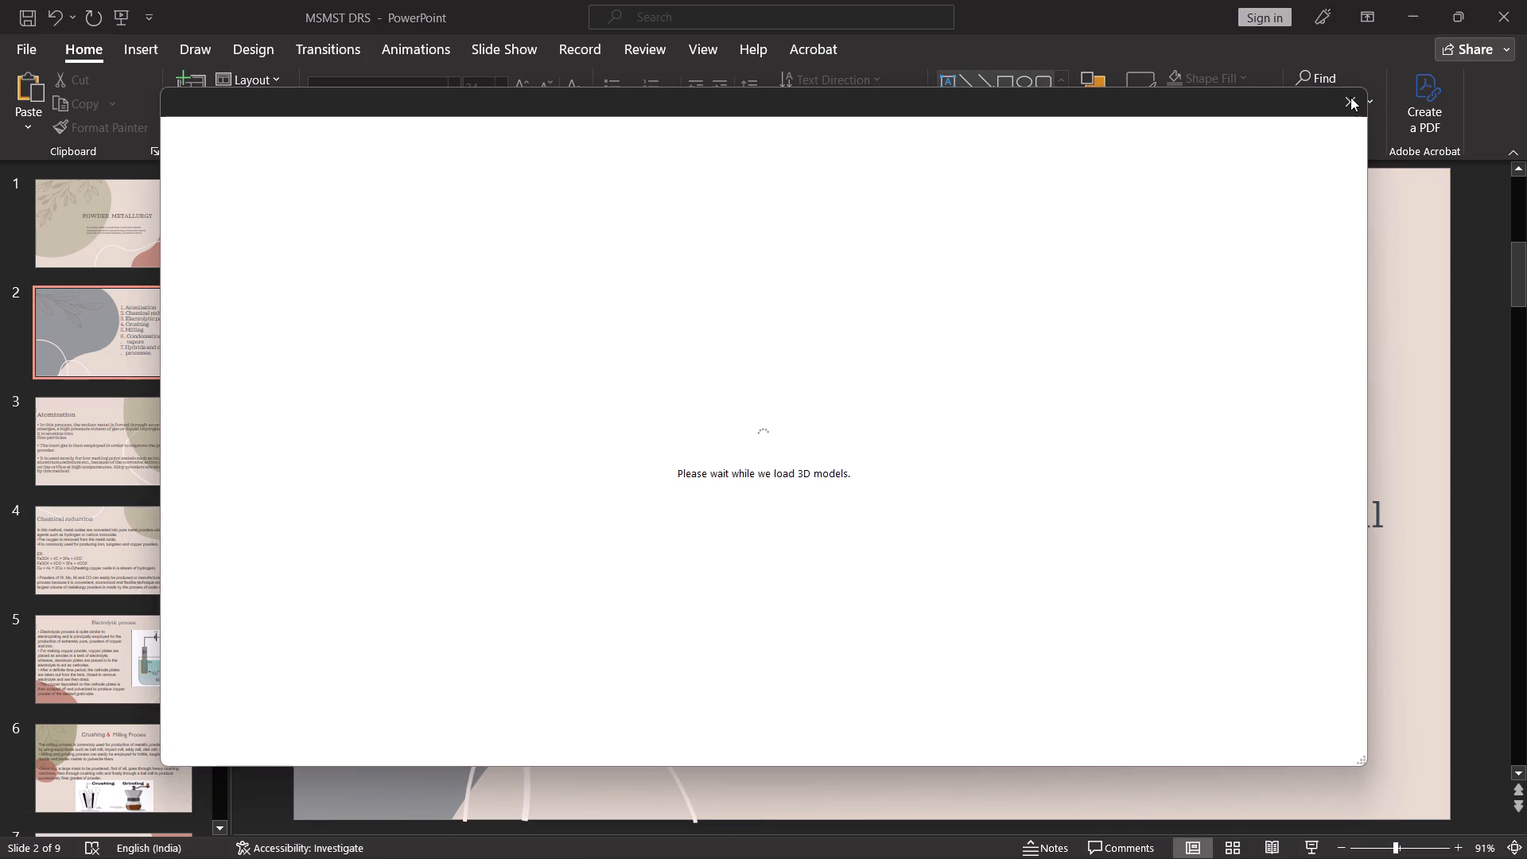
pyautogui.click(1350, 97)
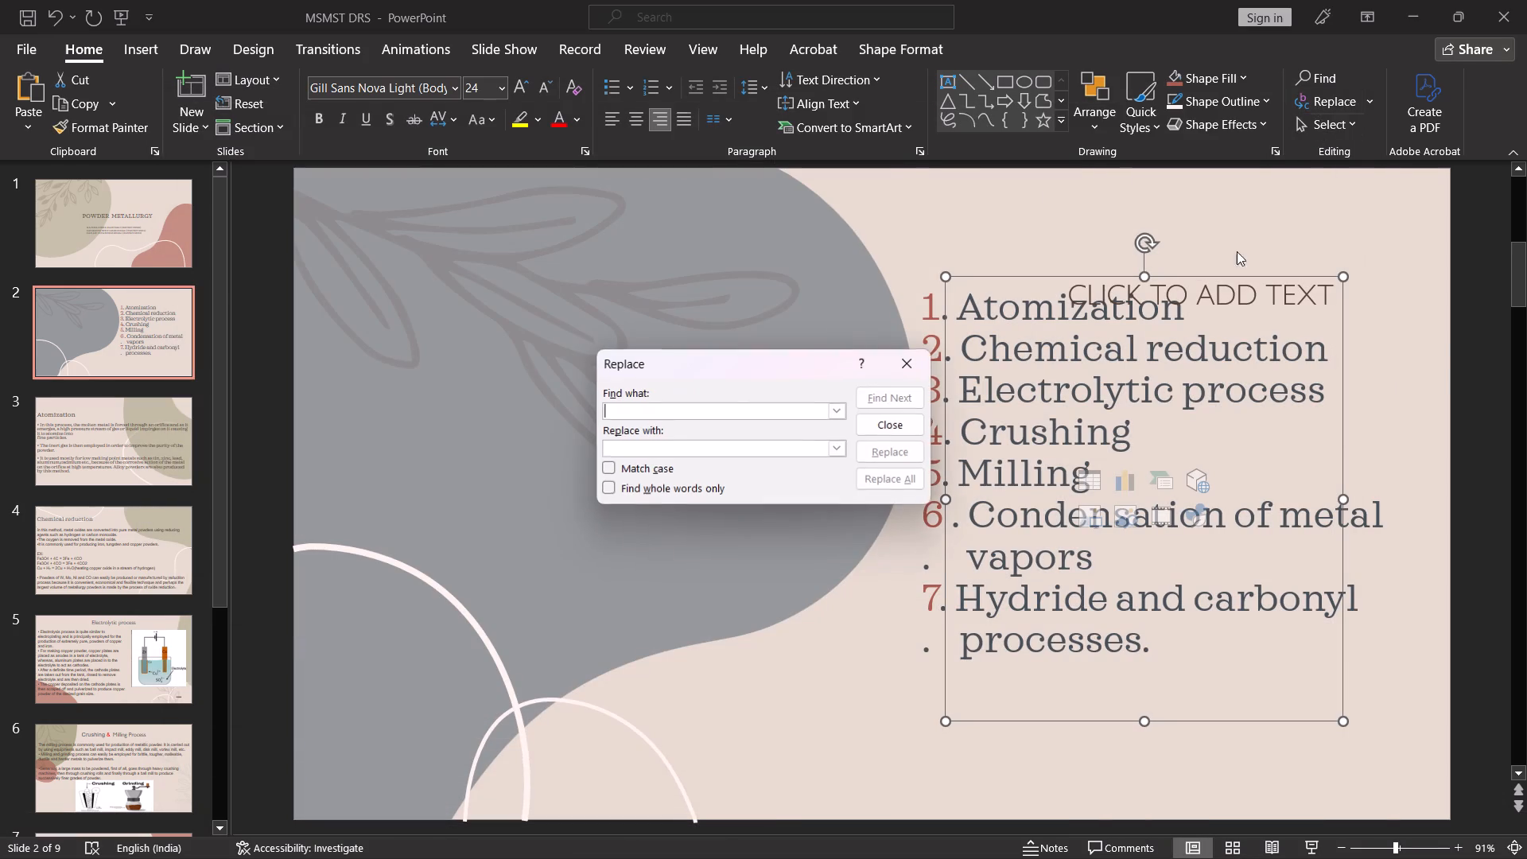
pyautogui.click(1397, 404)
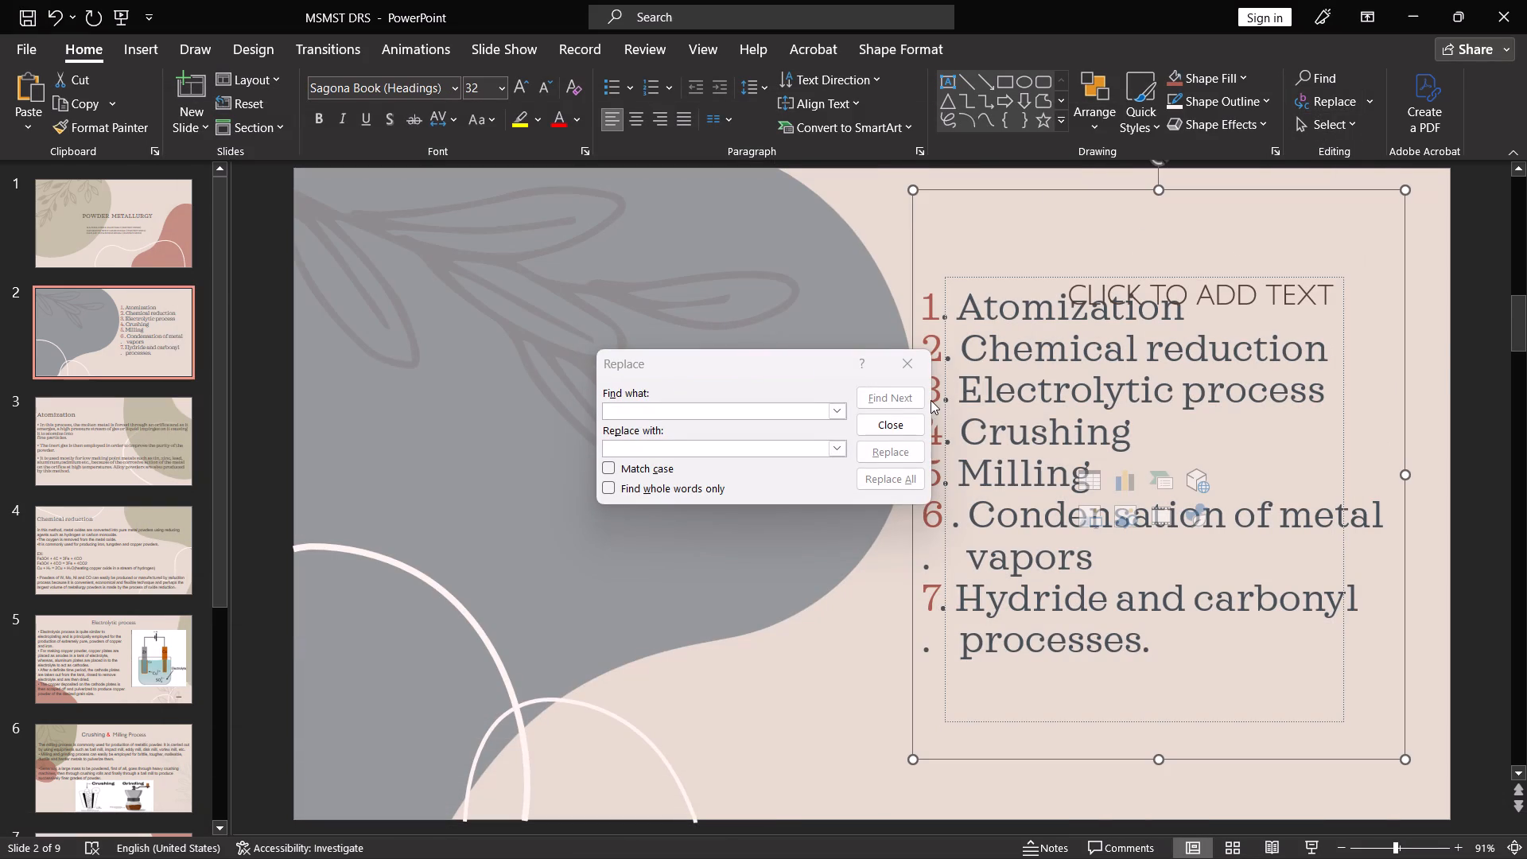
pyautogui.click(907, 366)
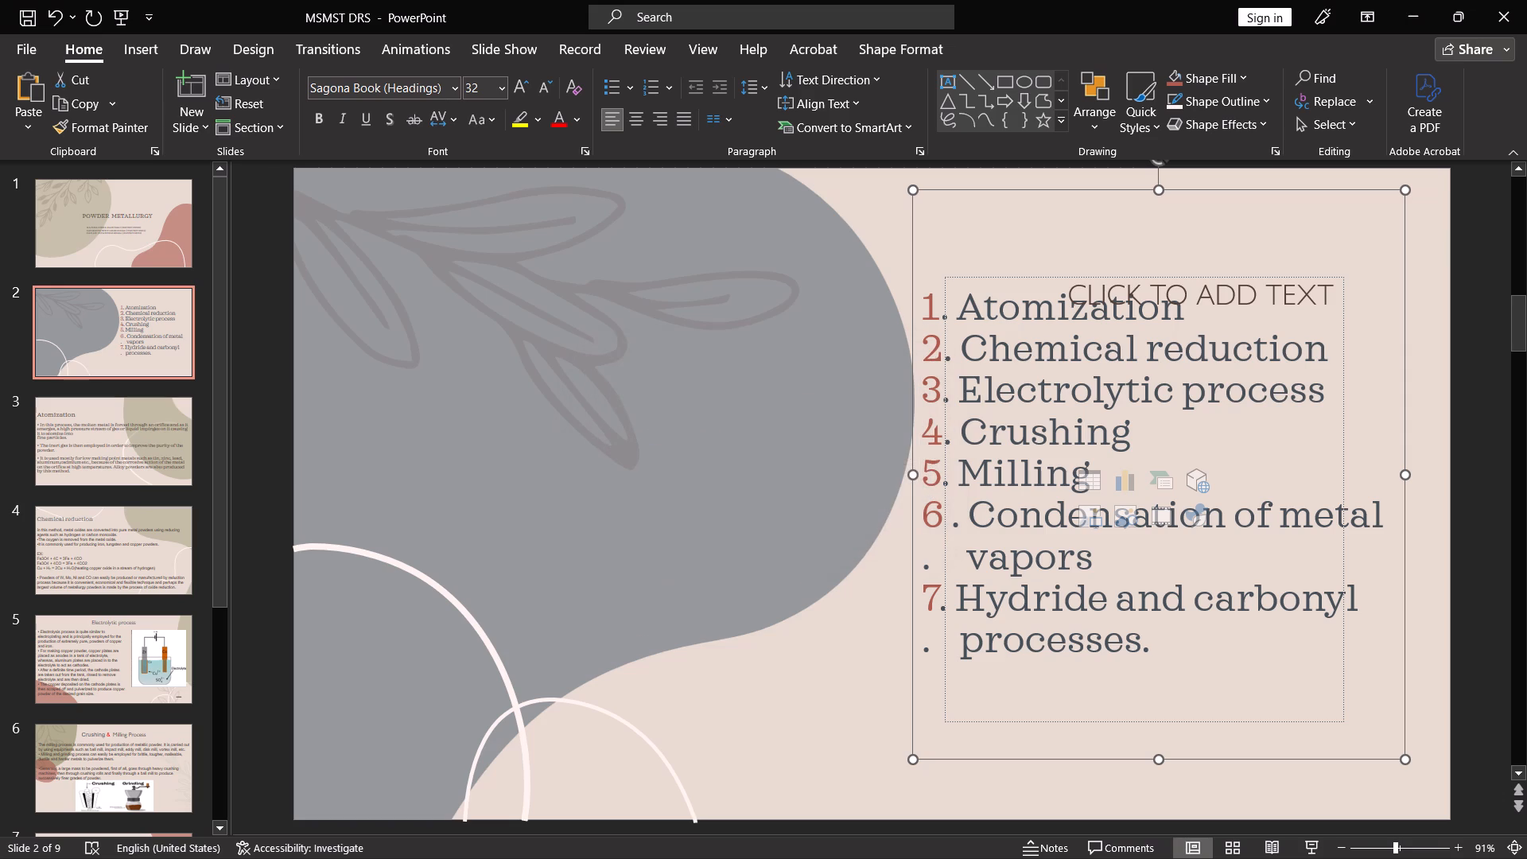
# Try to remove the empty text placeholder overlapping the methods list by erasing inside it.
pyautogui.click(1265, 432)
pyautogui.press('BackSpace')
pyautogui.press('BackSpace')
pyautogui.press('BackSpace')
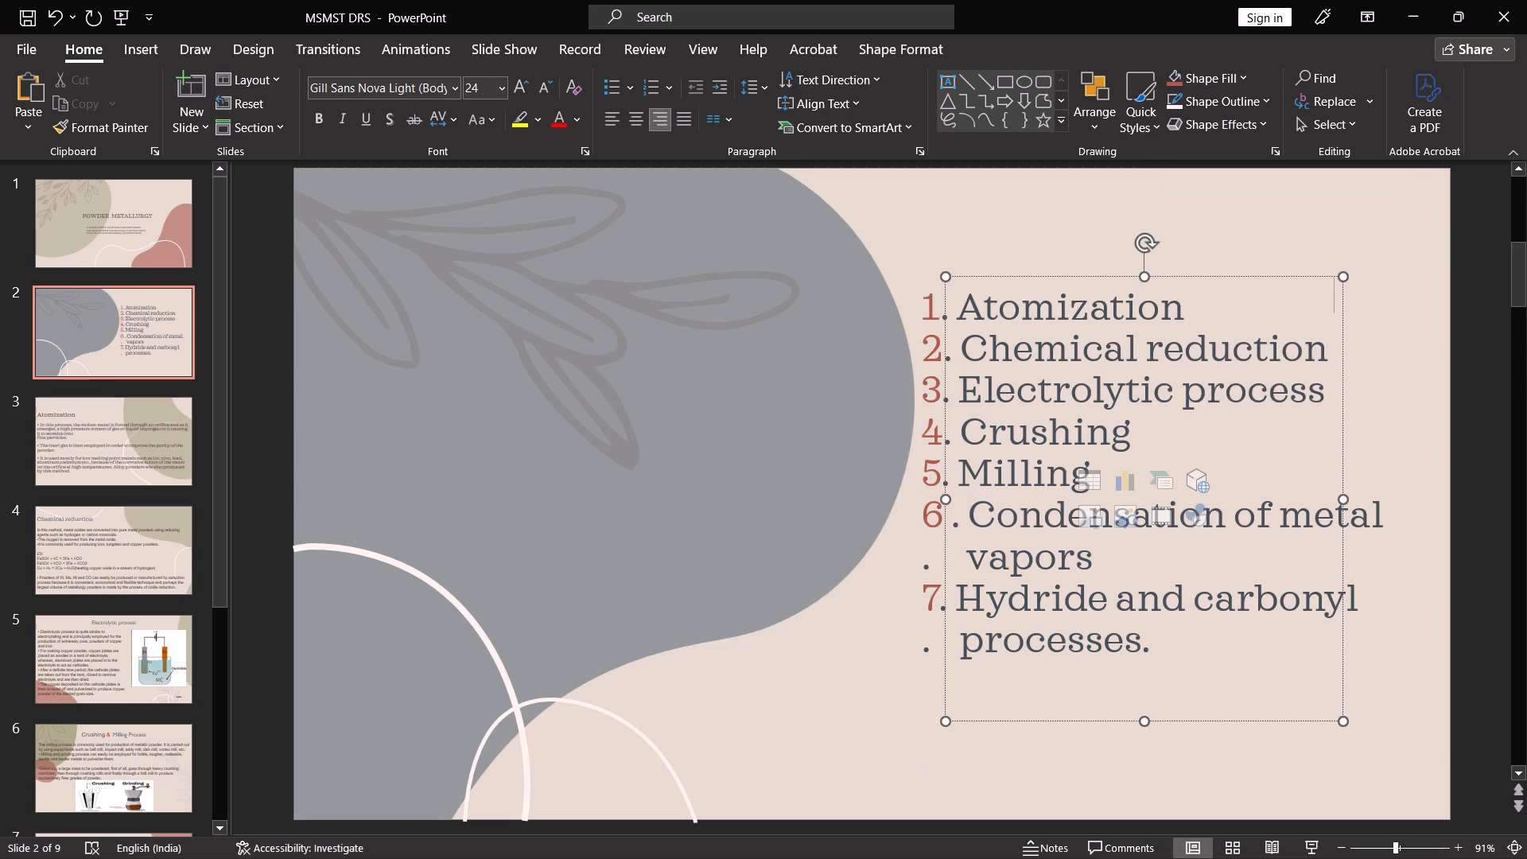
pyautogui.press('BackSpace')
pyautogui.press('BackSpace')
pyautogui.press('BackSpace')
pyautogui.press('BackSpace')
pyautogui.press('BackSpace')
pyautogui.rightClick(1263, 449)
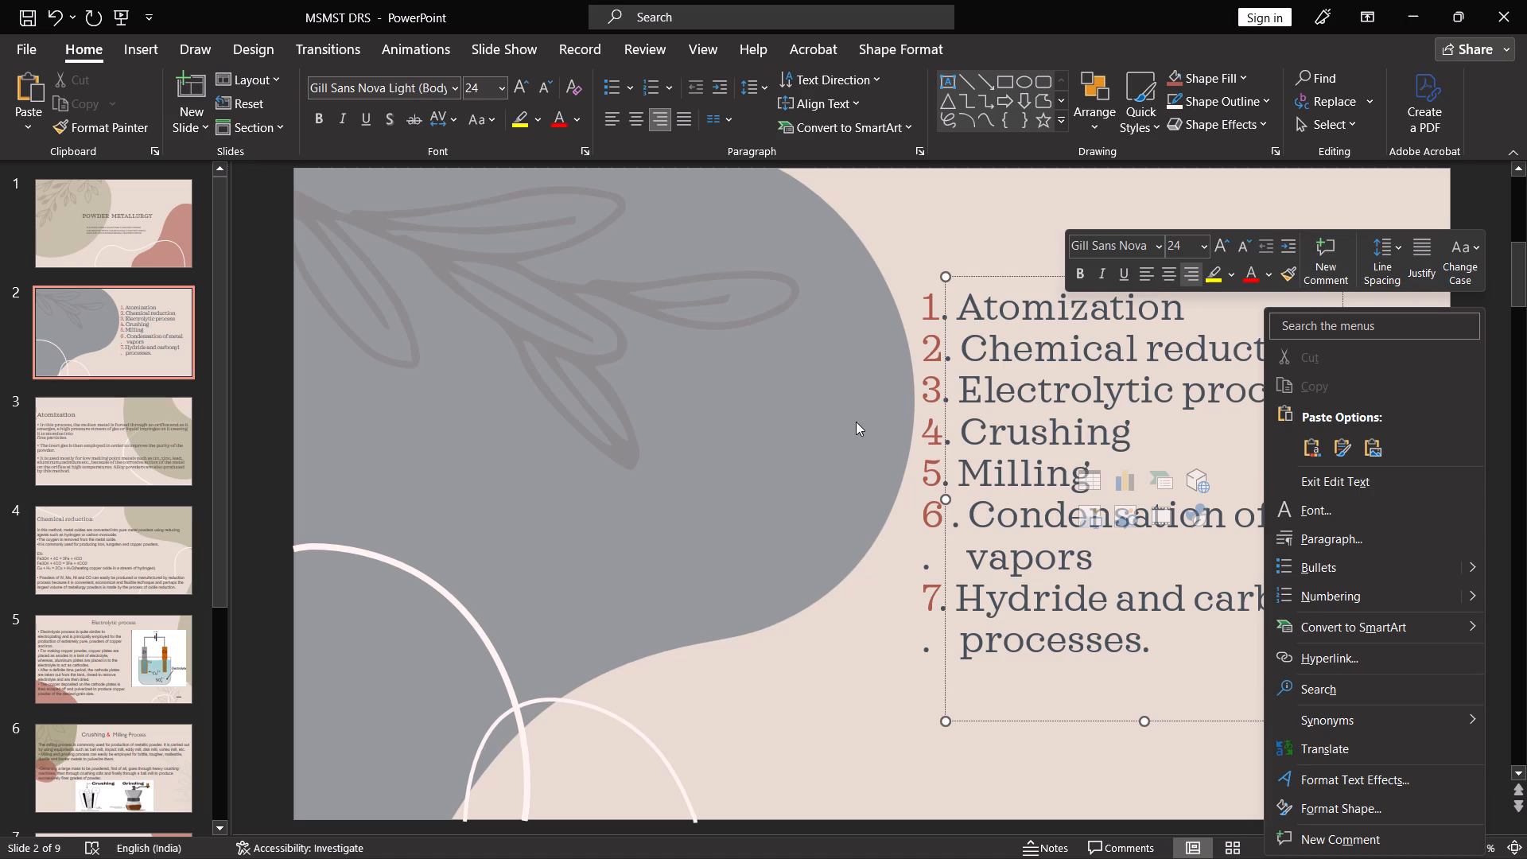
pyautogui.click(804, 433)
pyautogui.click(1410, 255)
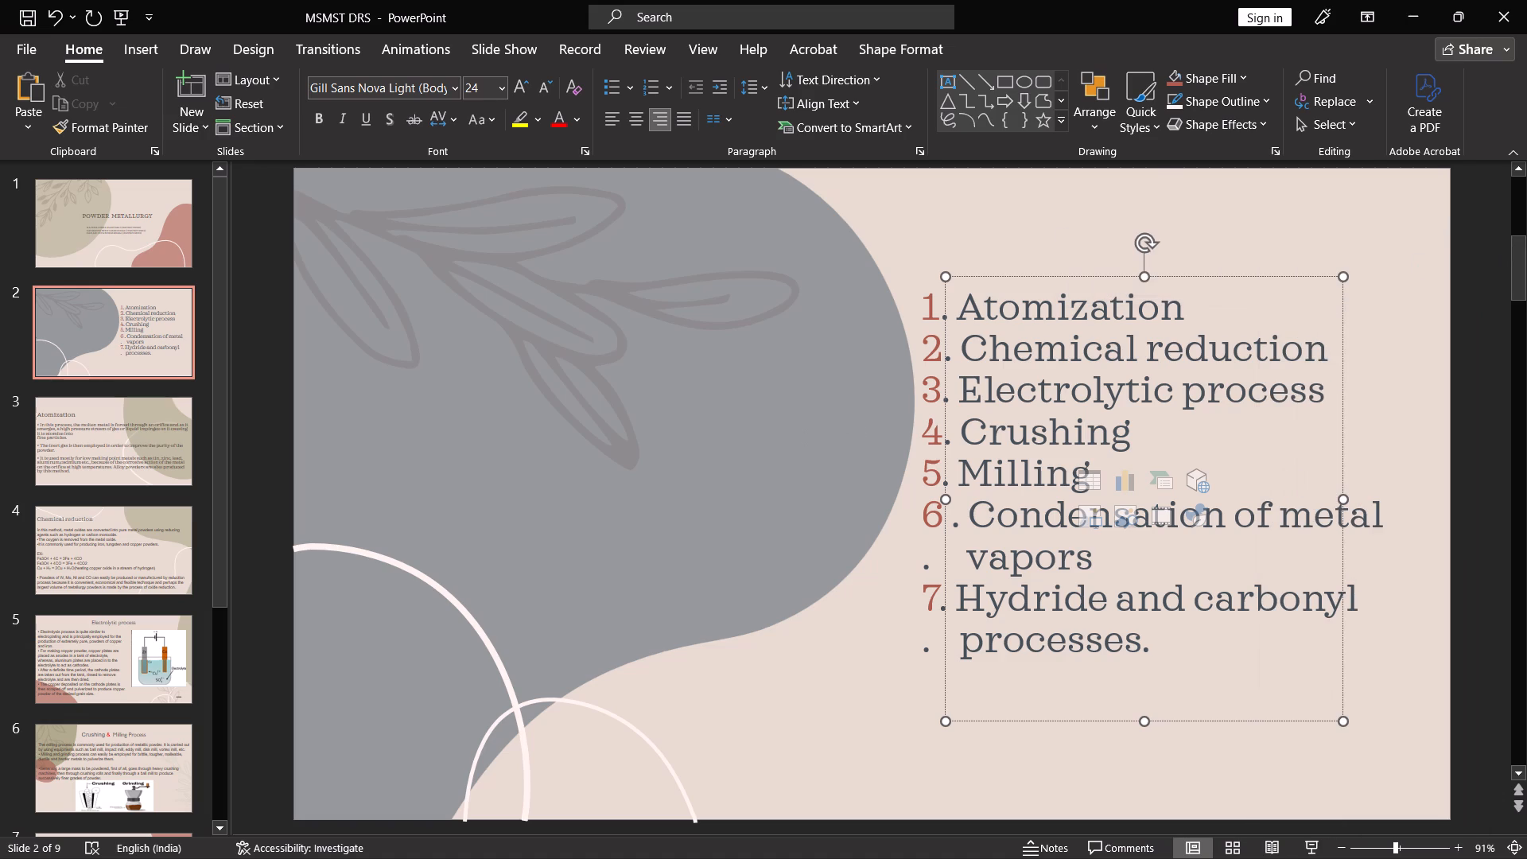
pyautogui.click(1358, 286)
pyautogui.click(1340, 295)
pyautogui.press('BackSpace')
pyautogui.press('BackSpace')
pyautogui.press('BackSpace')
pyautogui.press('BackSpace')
# Select the empty text placeholder overlapping the methods list as an object and delete it.
pyautogui.click(1344, 273)
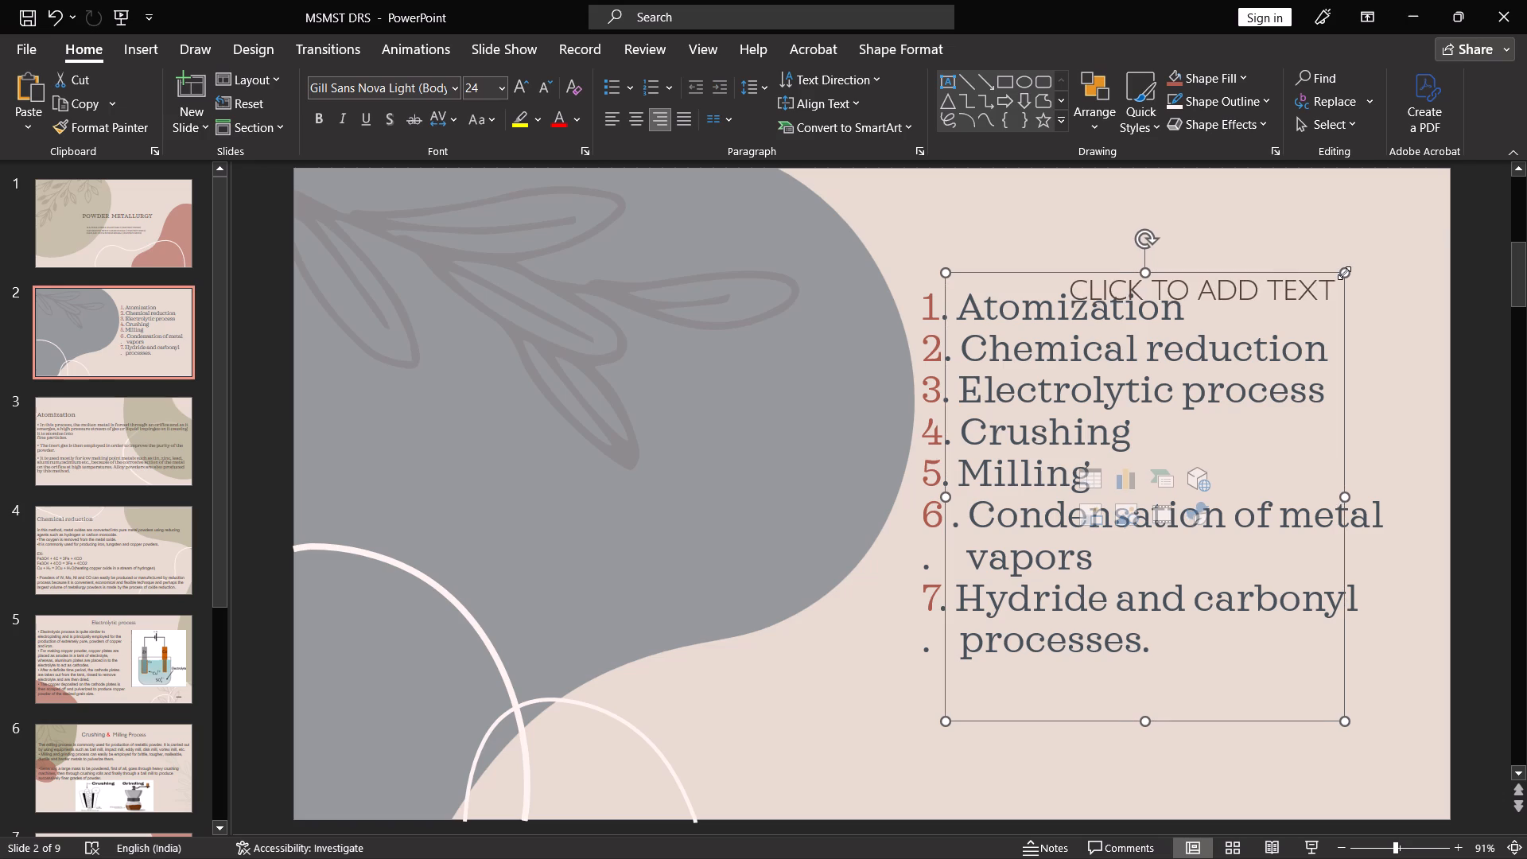
pyautogui.press('BackSpace')
pyautogui.press('BackSpace')
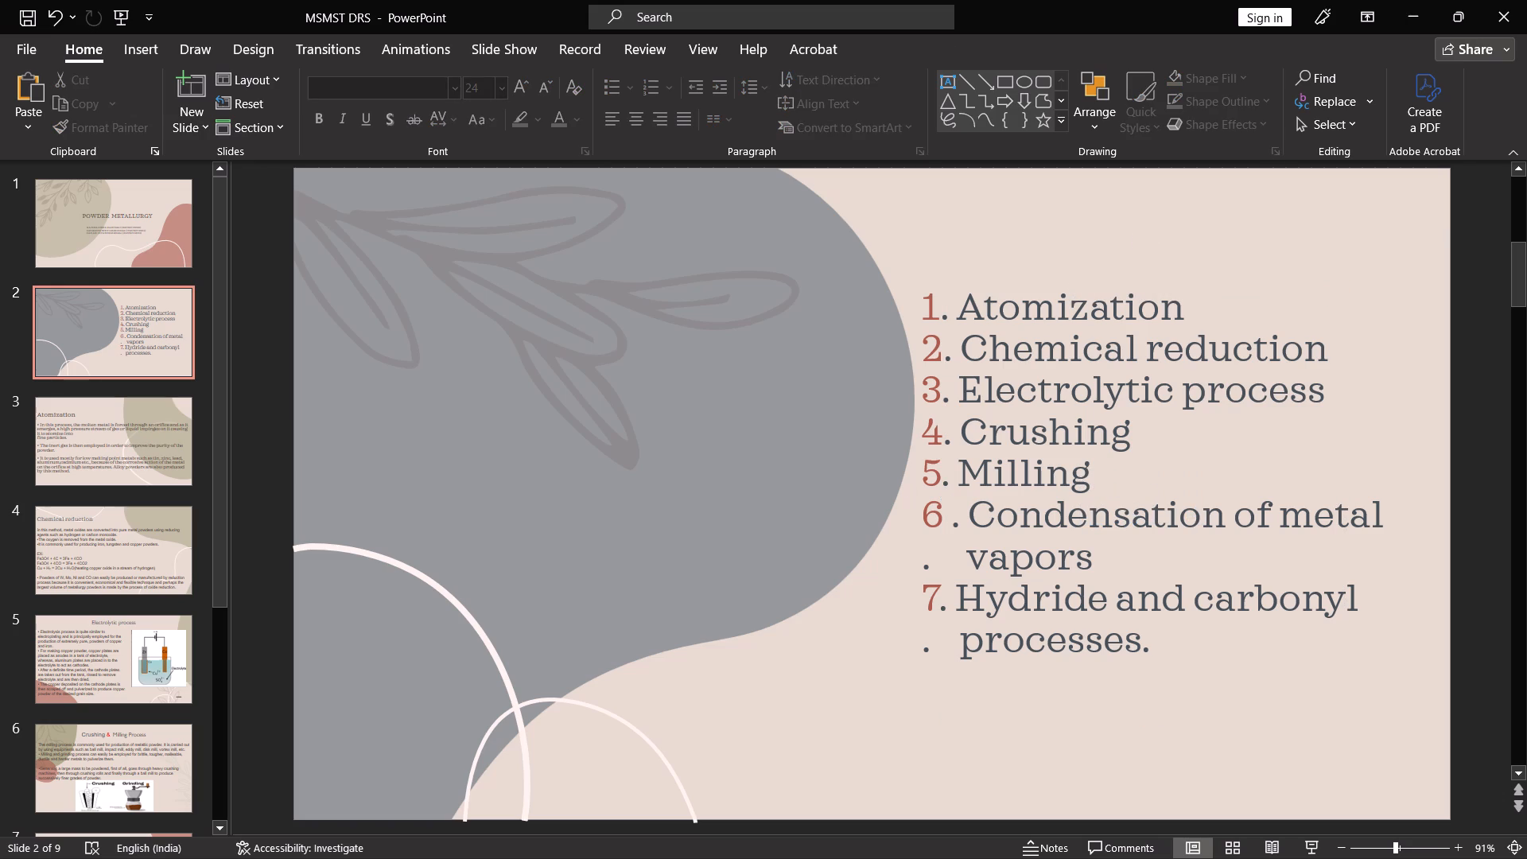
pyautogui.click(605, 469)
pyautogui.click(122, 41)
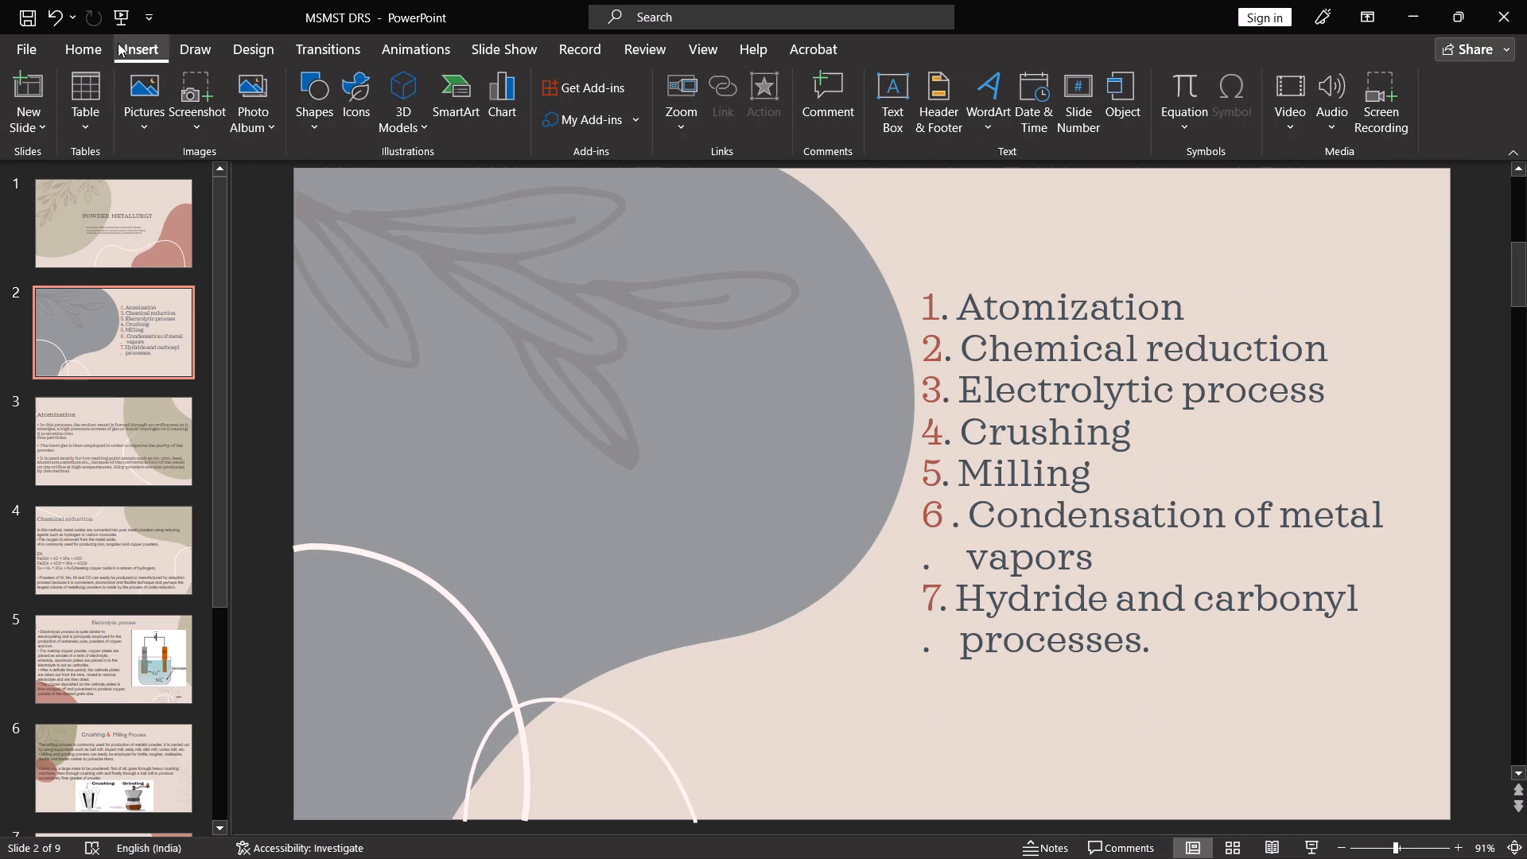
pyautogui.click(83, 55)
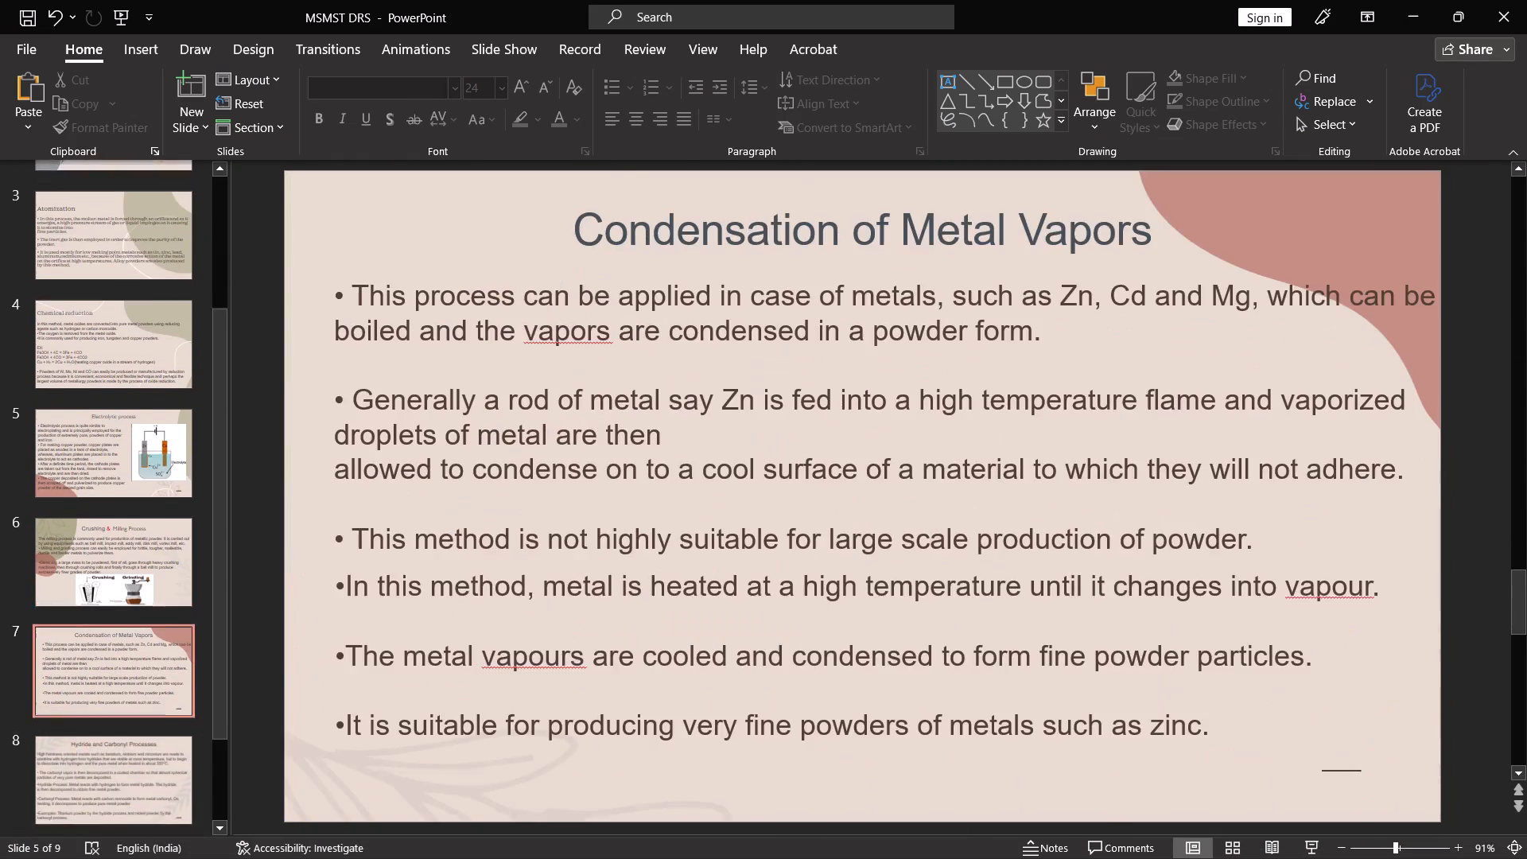
pyautogui.scroll(7, 826, 542)
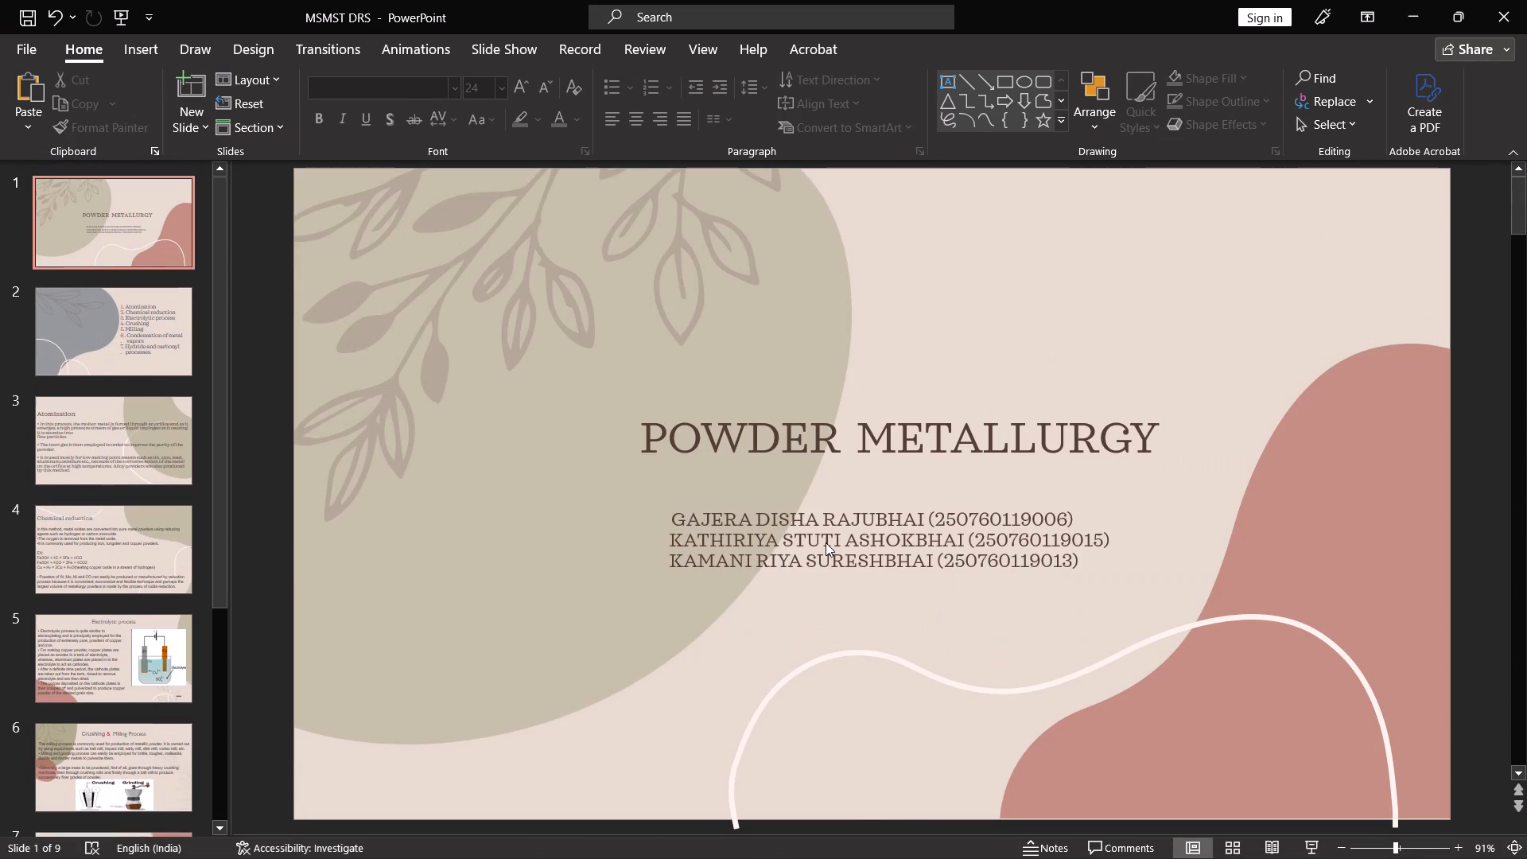
pyautogui.hotkey('ctrl', 's')
pyautogui.hotkey('ctrl', 's')
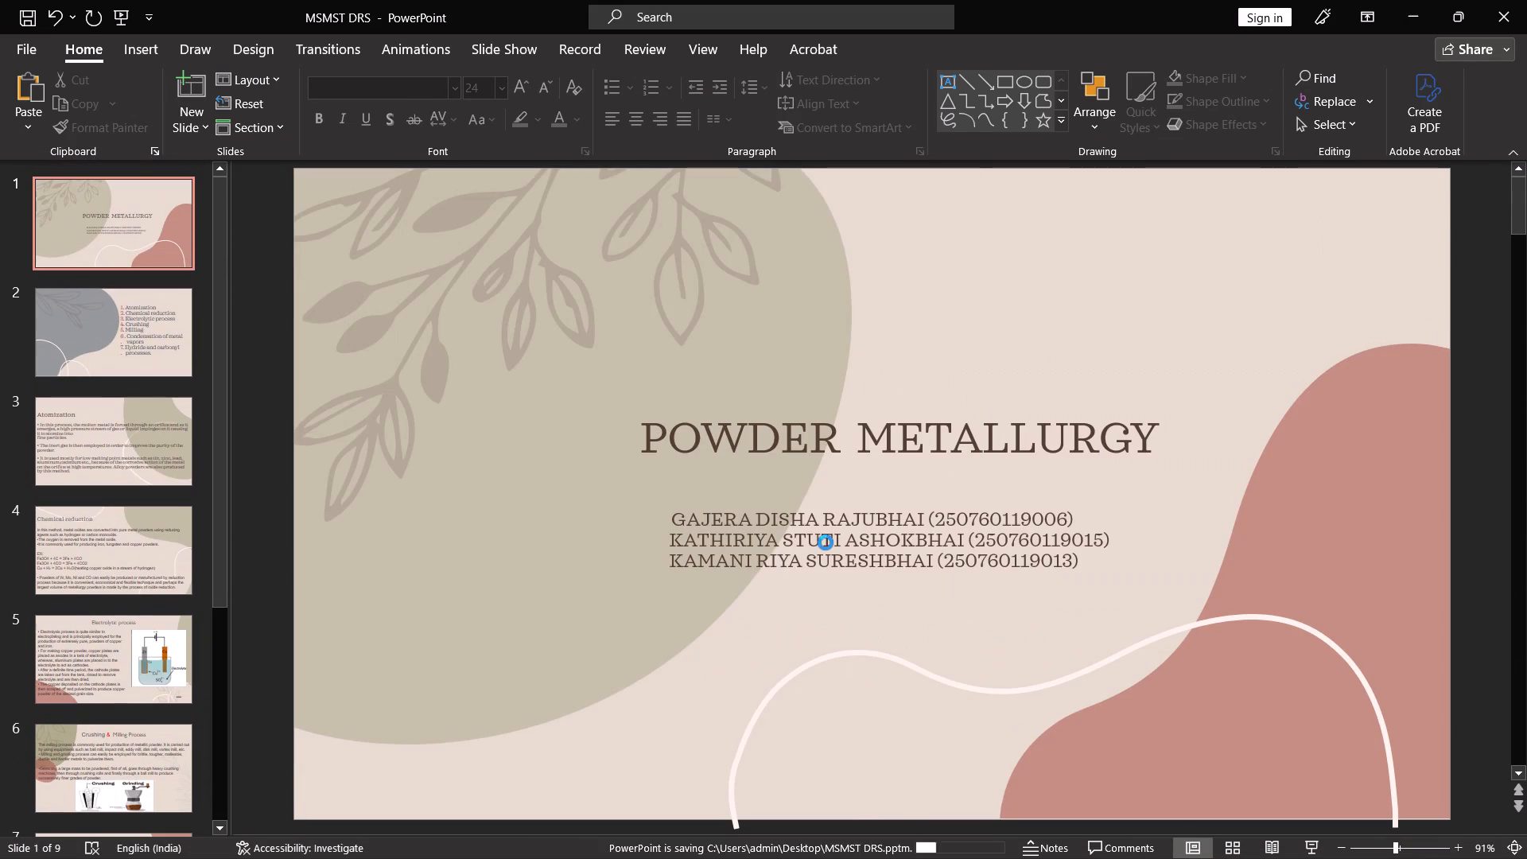
pyautogui.hotkey('ctrl', 's')
pyautogui.hotkey('ctrl', 's')
pyautogui.hotkey('ctrl', 's')
pyautogui.hotkey('ctrl', 's')
# Minimise the presentation and close the leftover Downloads folder and electrolyte screenshot windows.
pyautogui.scroll(-1, 826, 542)
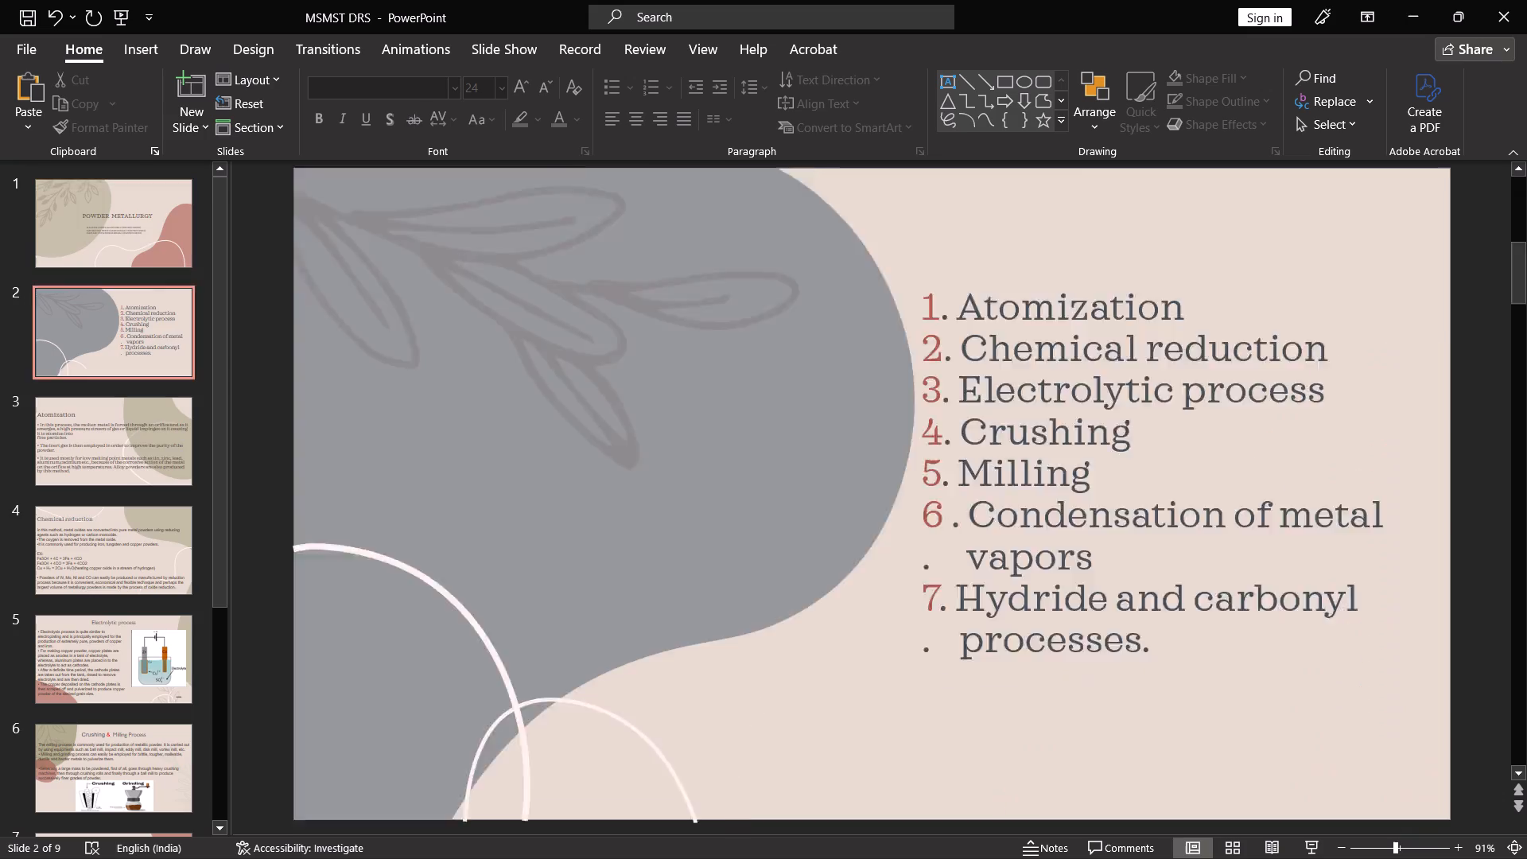
pyautogui.scroll(-4, 826, 542)
pyautogui.scroll(4, 826, 542)
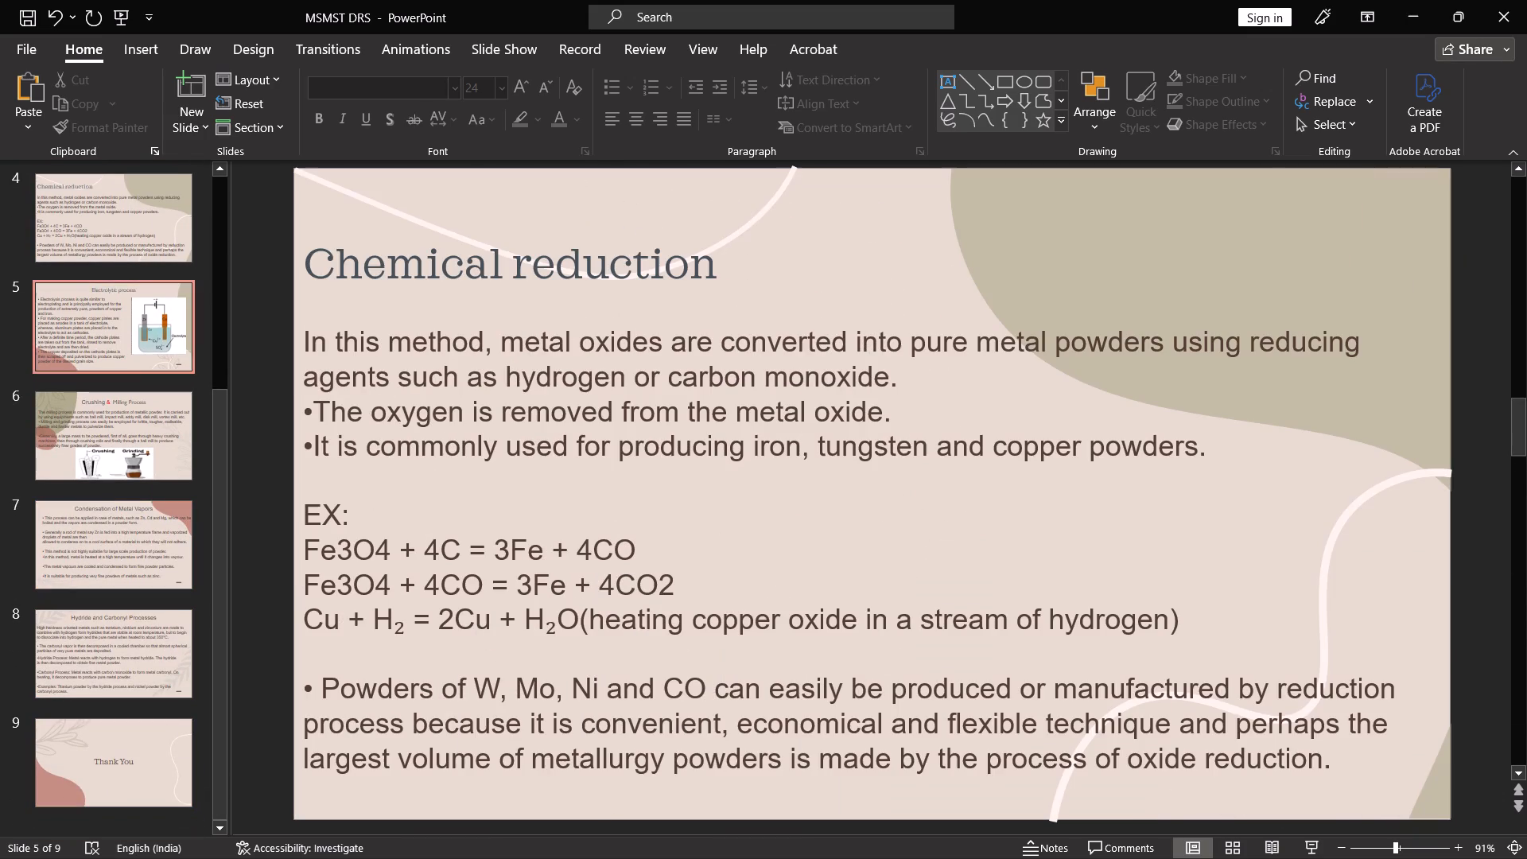
pyautogui.click(1428, 9)
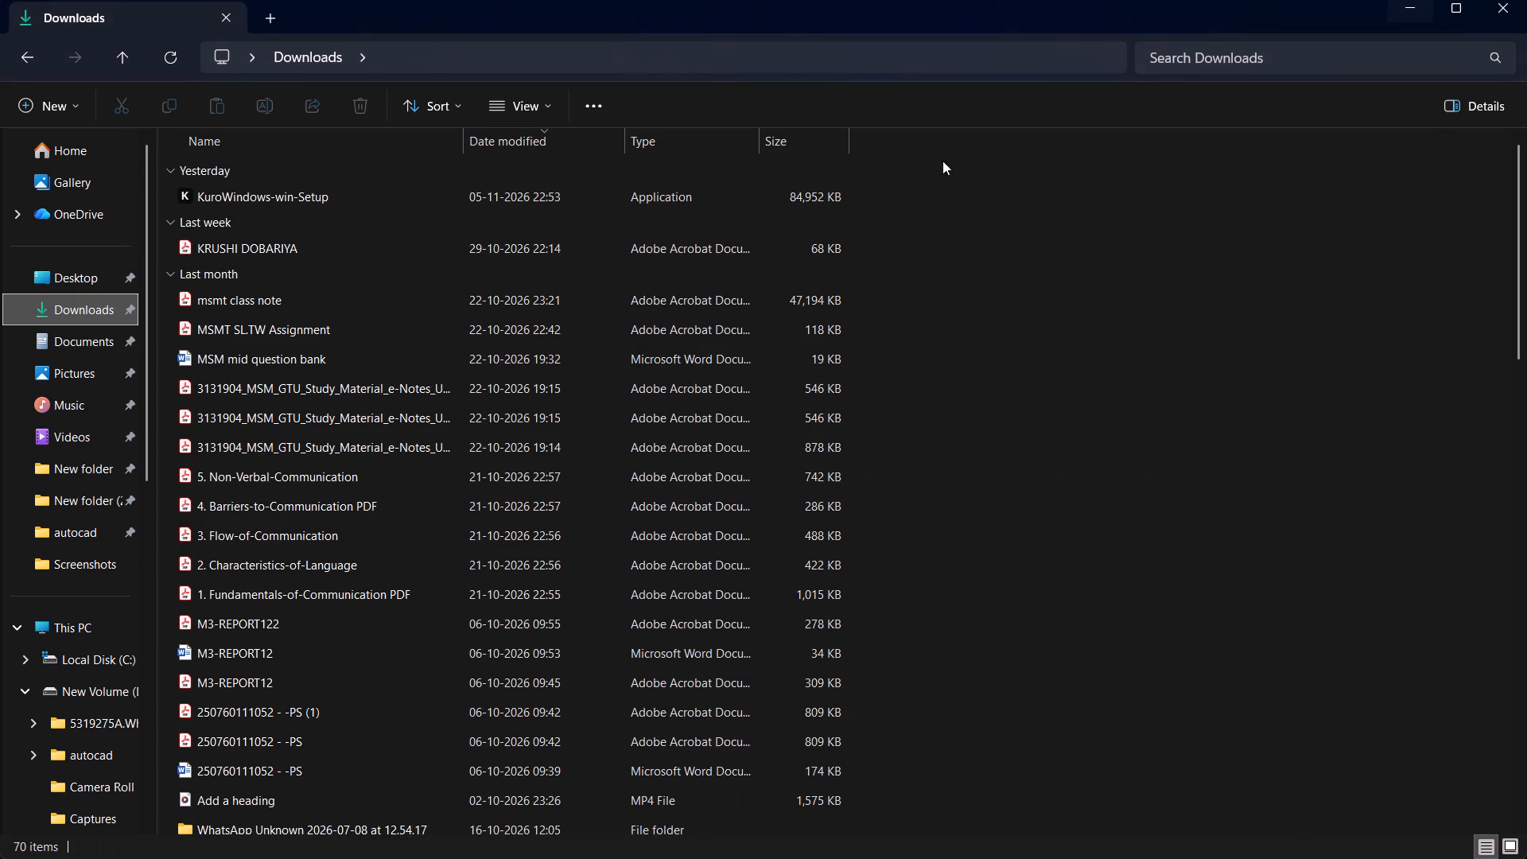
pyautogui.click(1526, 0)
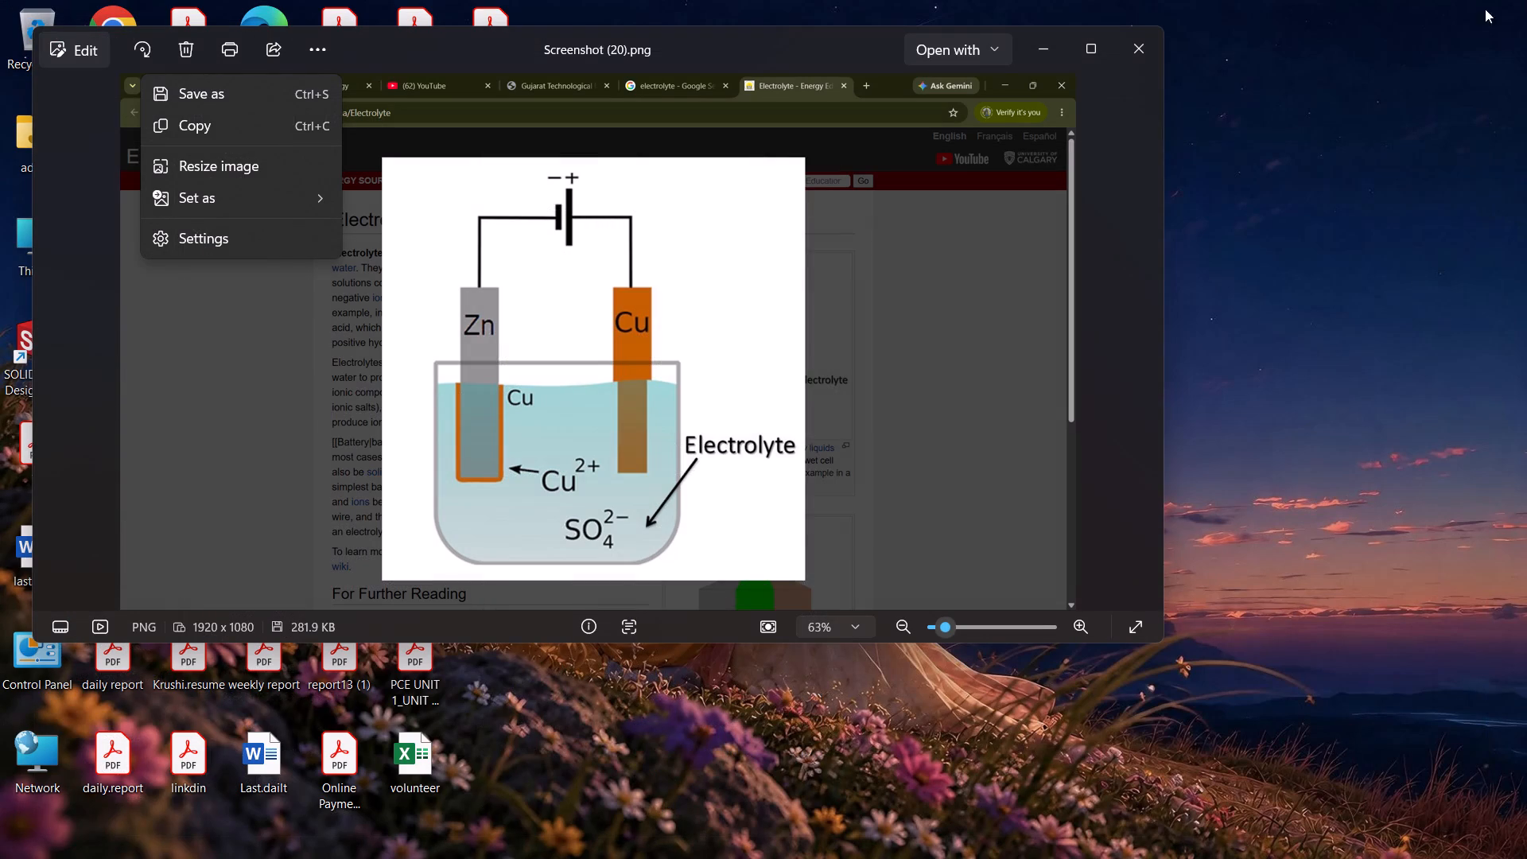
pyautogui.click(1126, 40)
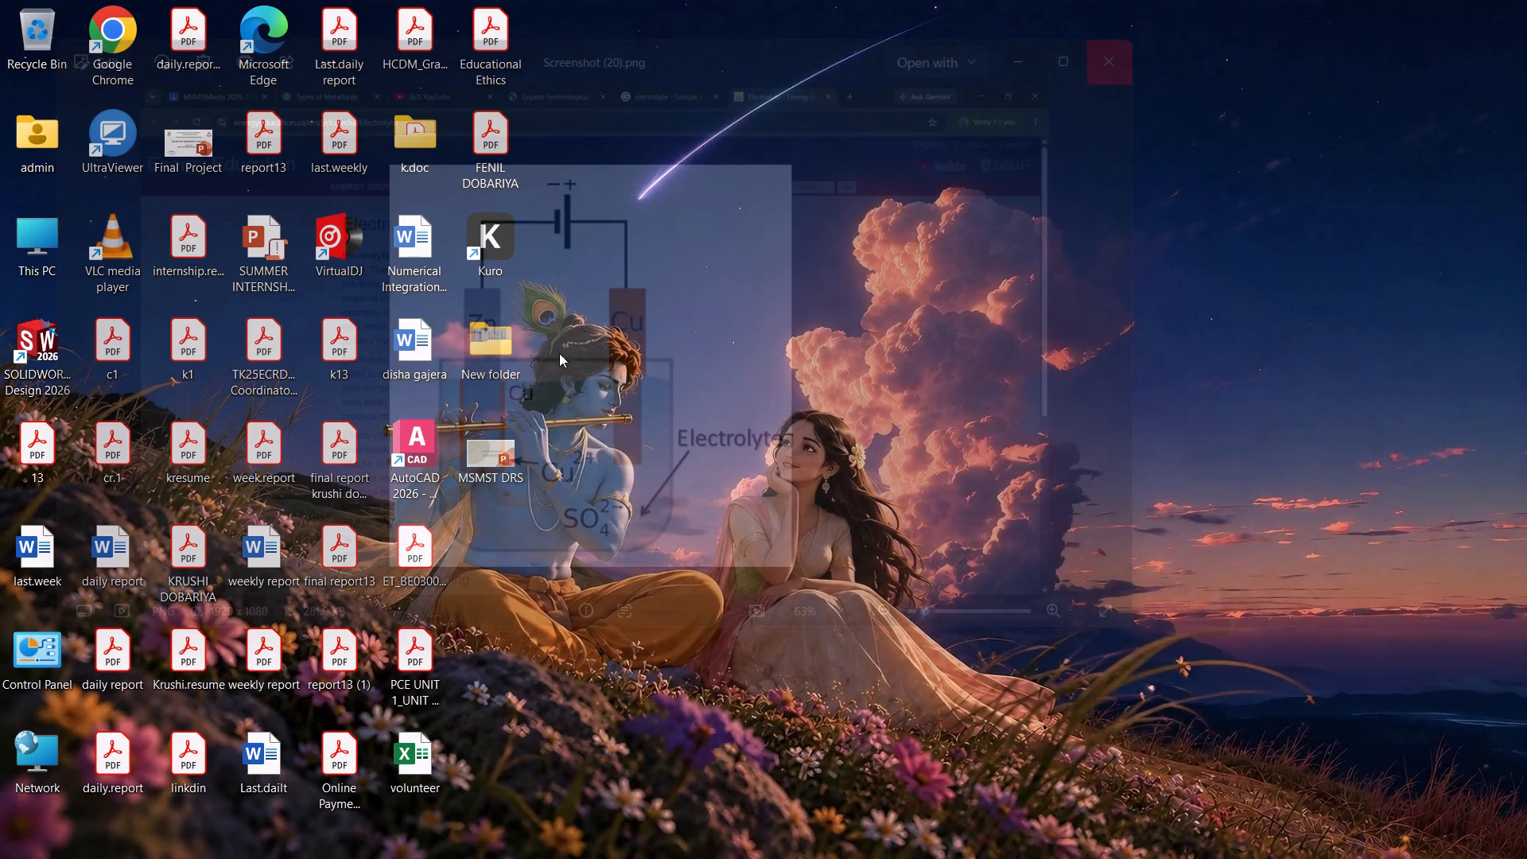
# Reopen the MSMST DRS presentation in PowerPoint from its desktop file.
pyautogui.click(511, 449)
pyautogui.doubleClick(496, 454)
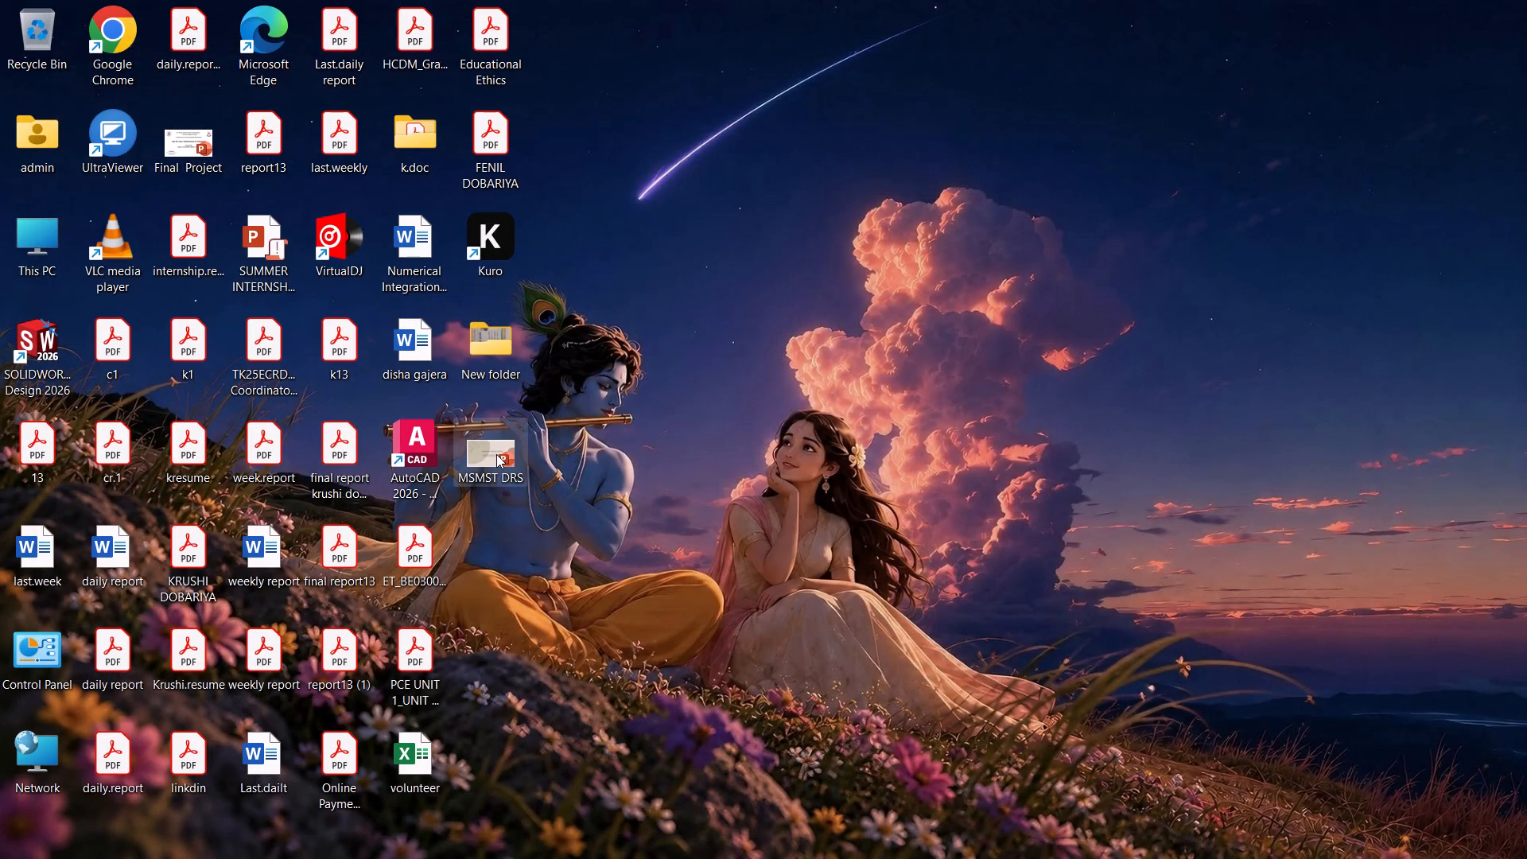
pyautogui.doubleClick(496, 454)
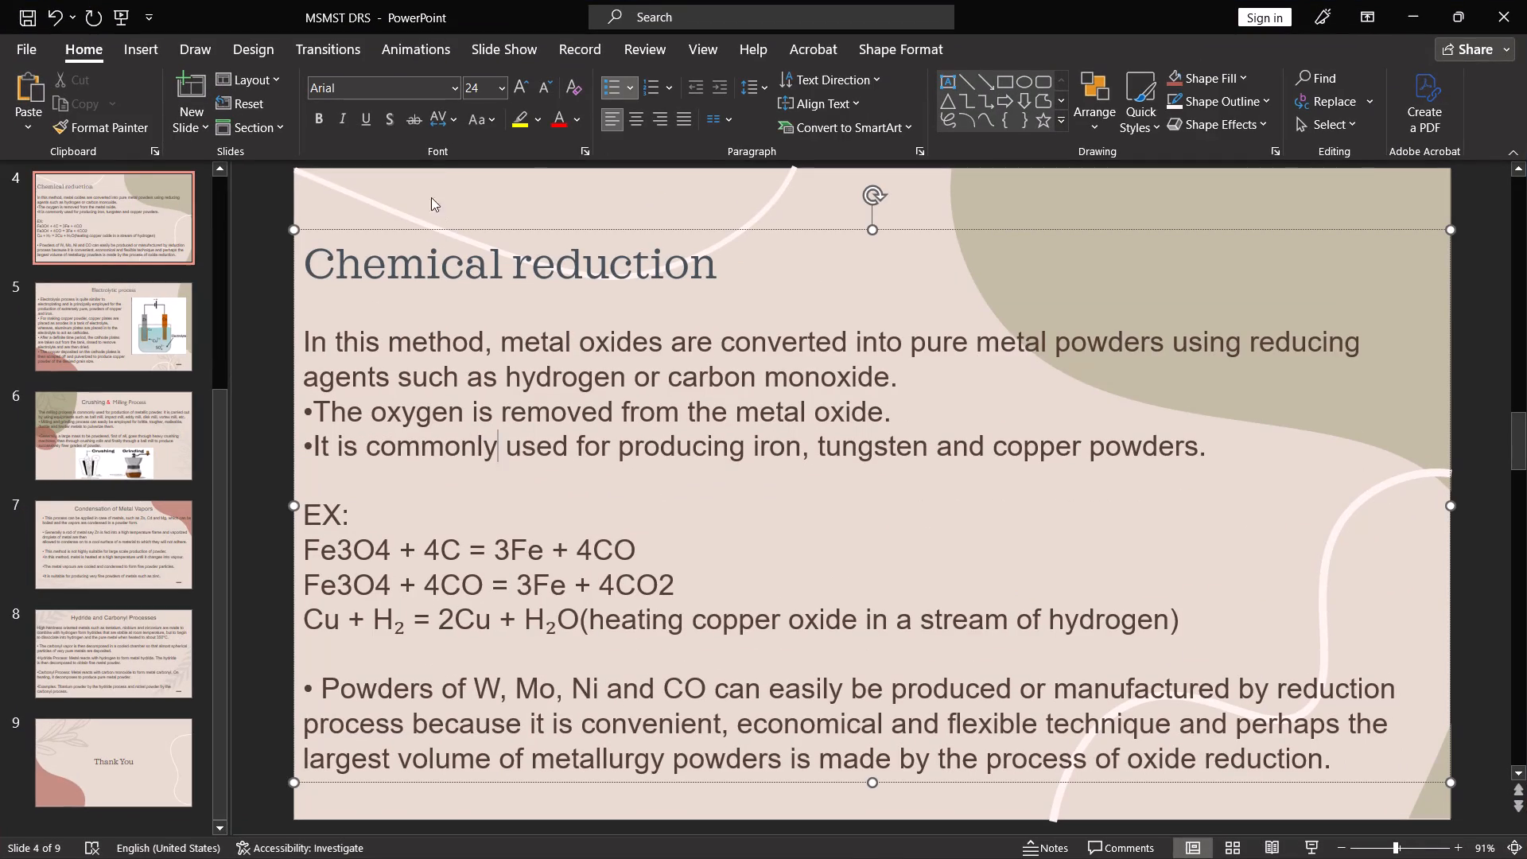
# Save a copy of the presentation to the Desktop as a PDF named MSMST DRS, using standard quality.
pyautogui.click(664, 206)
pyautogui.hotkey('ctrl', 'shift', 's')
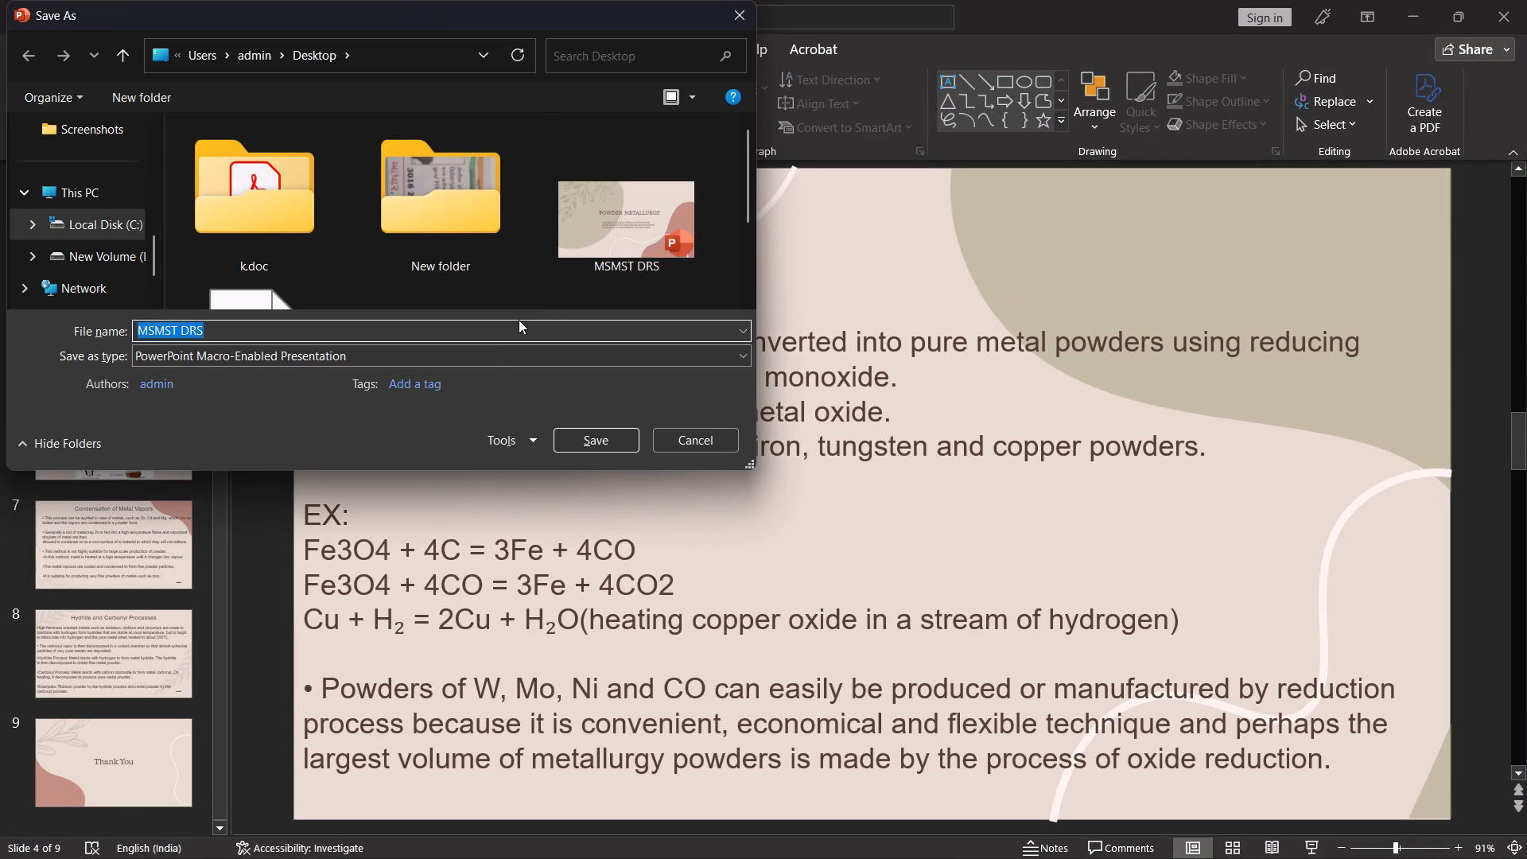
pyautogui.click(488, 348)
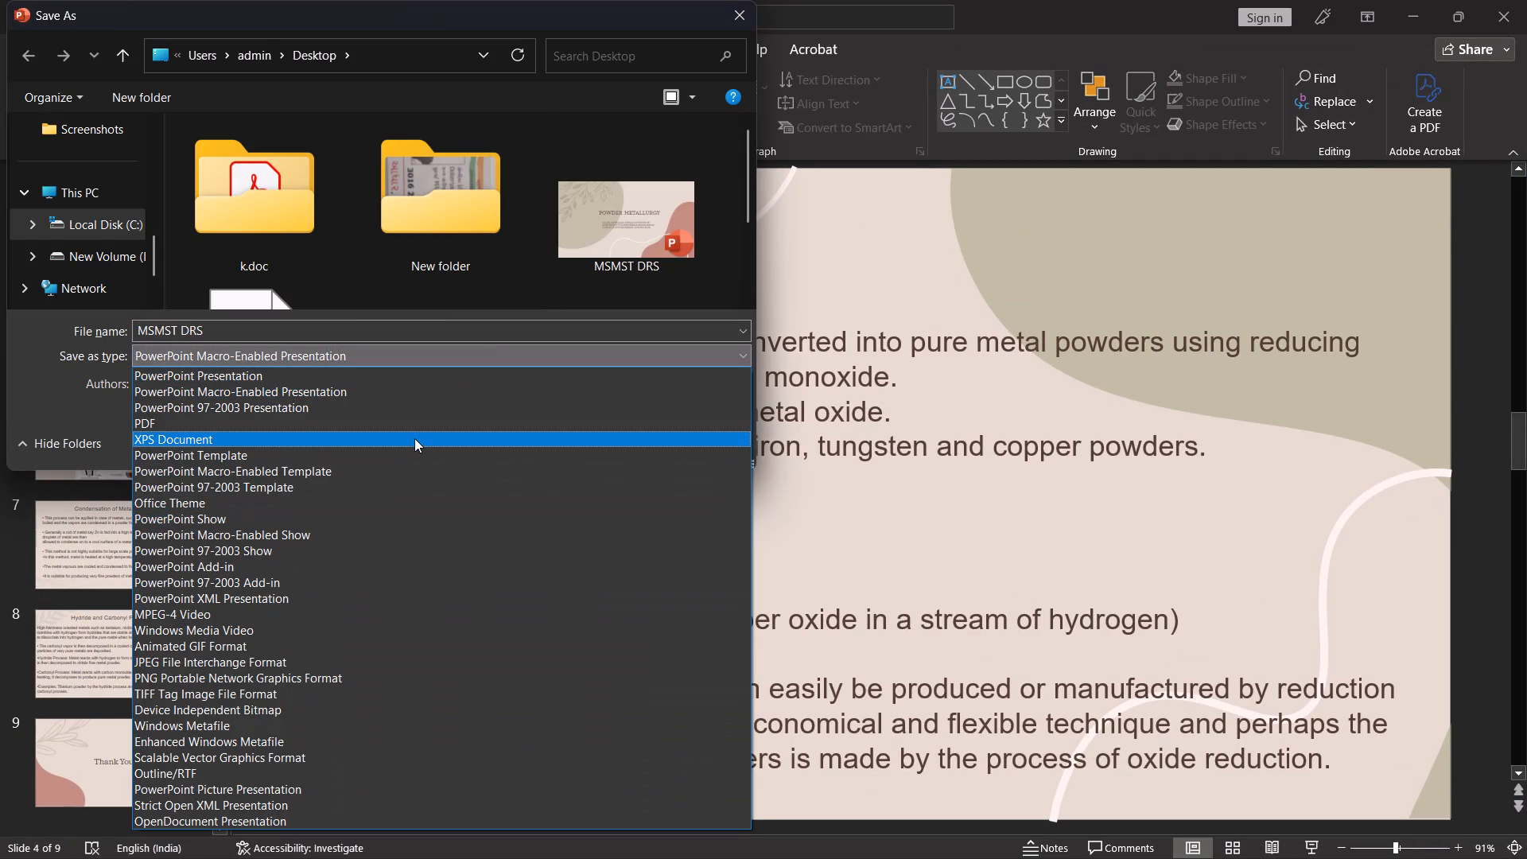
pyautogui.click(416, 426)
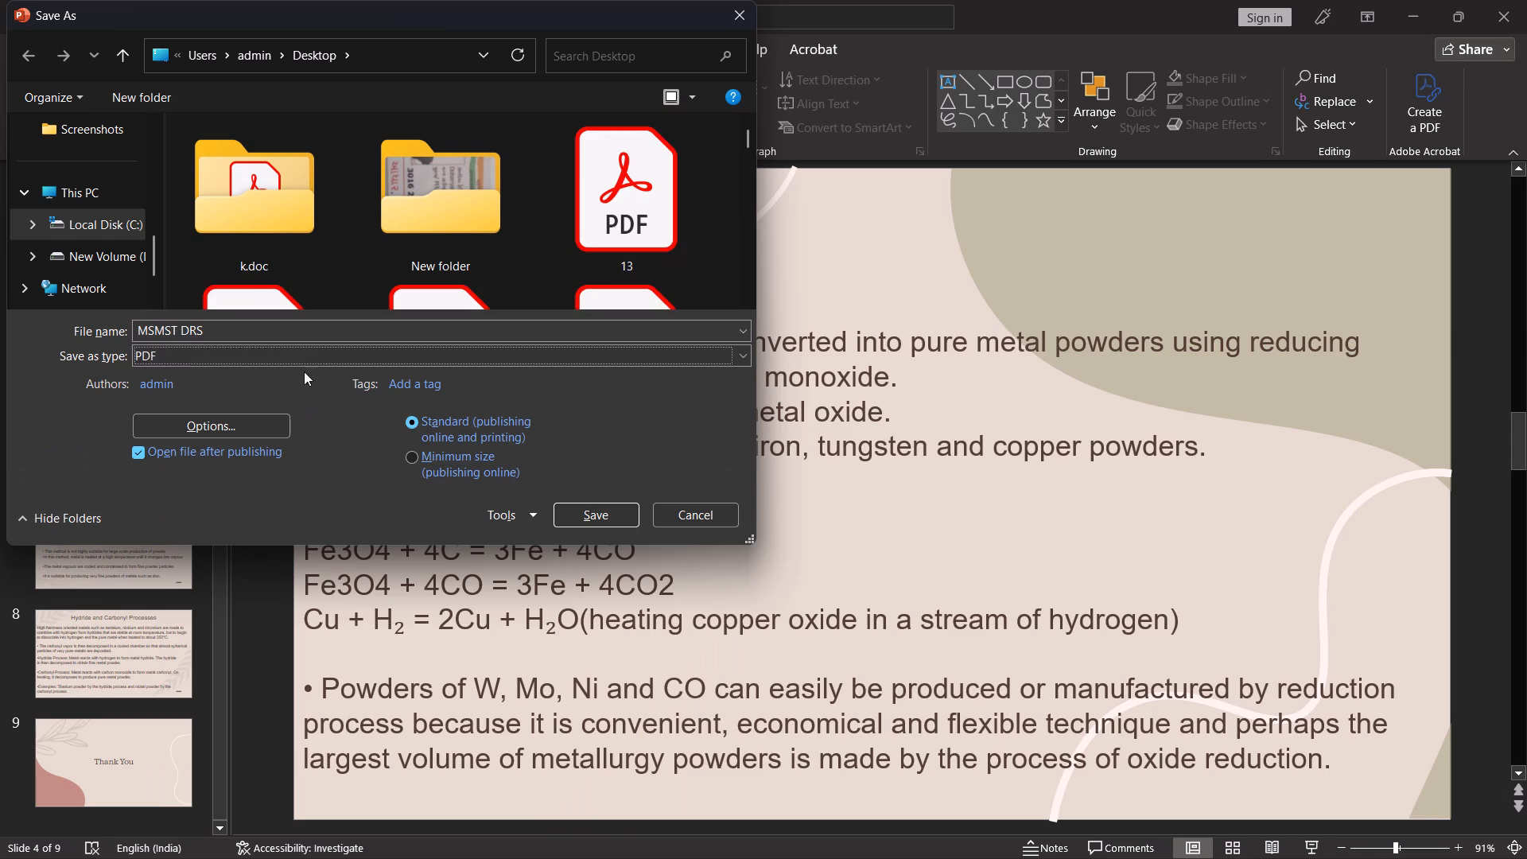
pyautogui.click(284, 330)
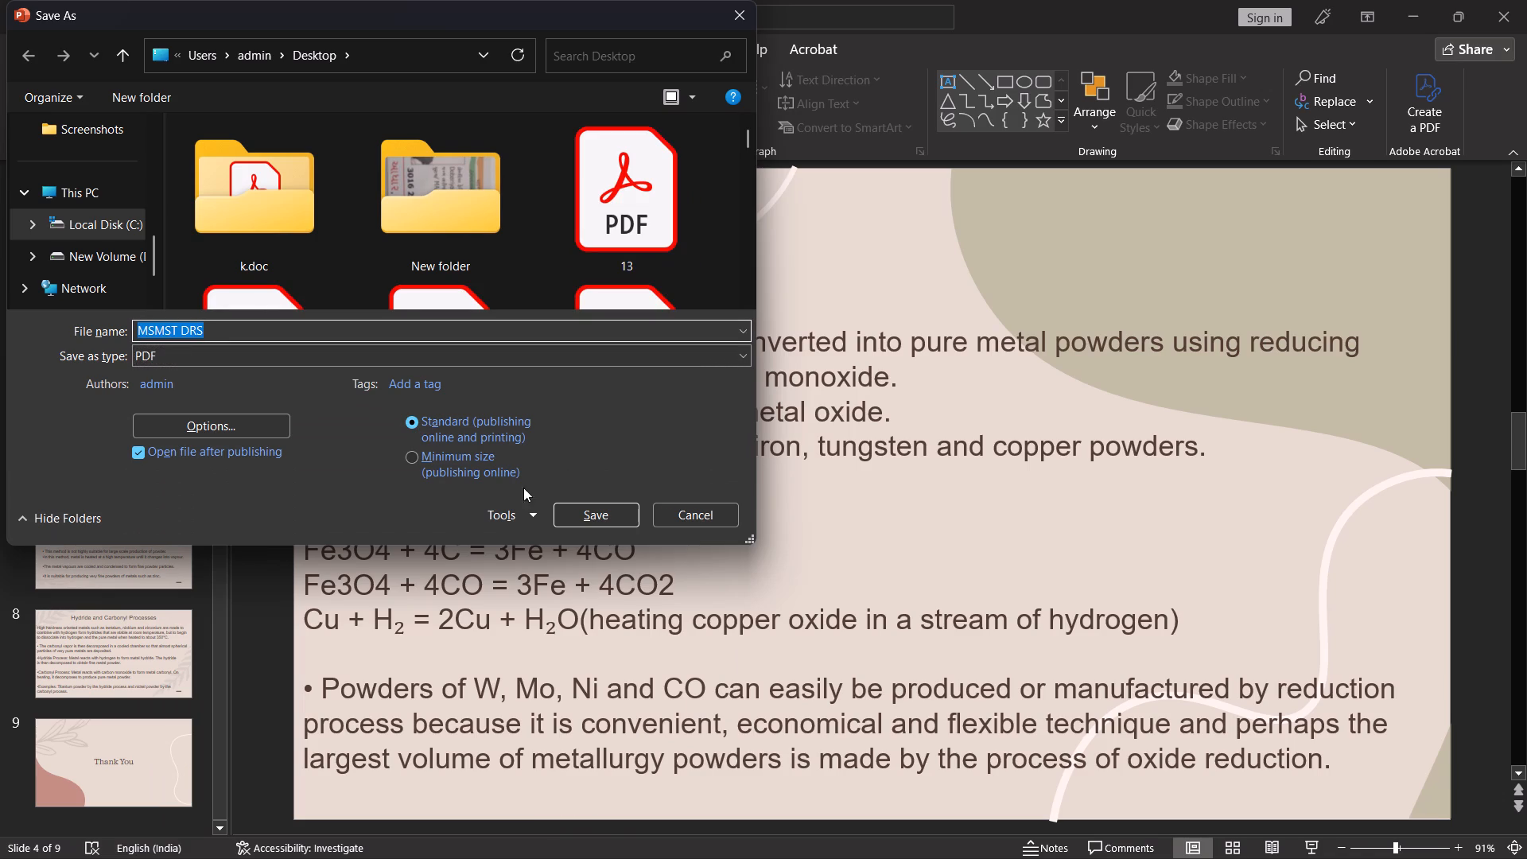
pyautogui.click(586, 503)
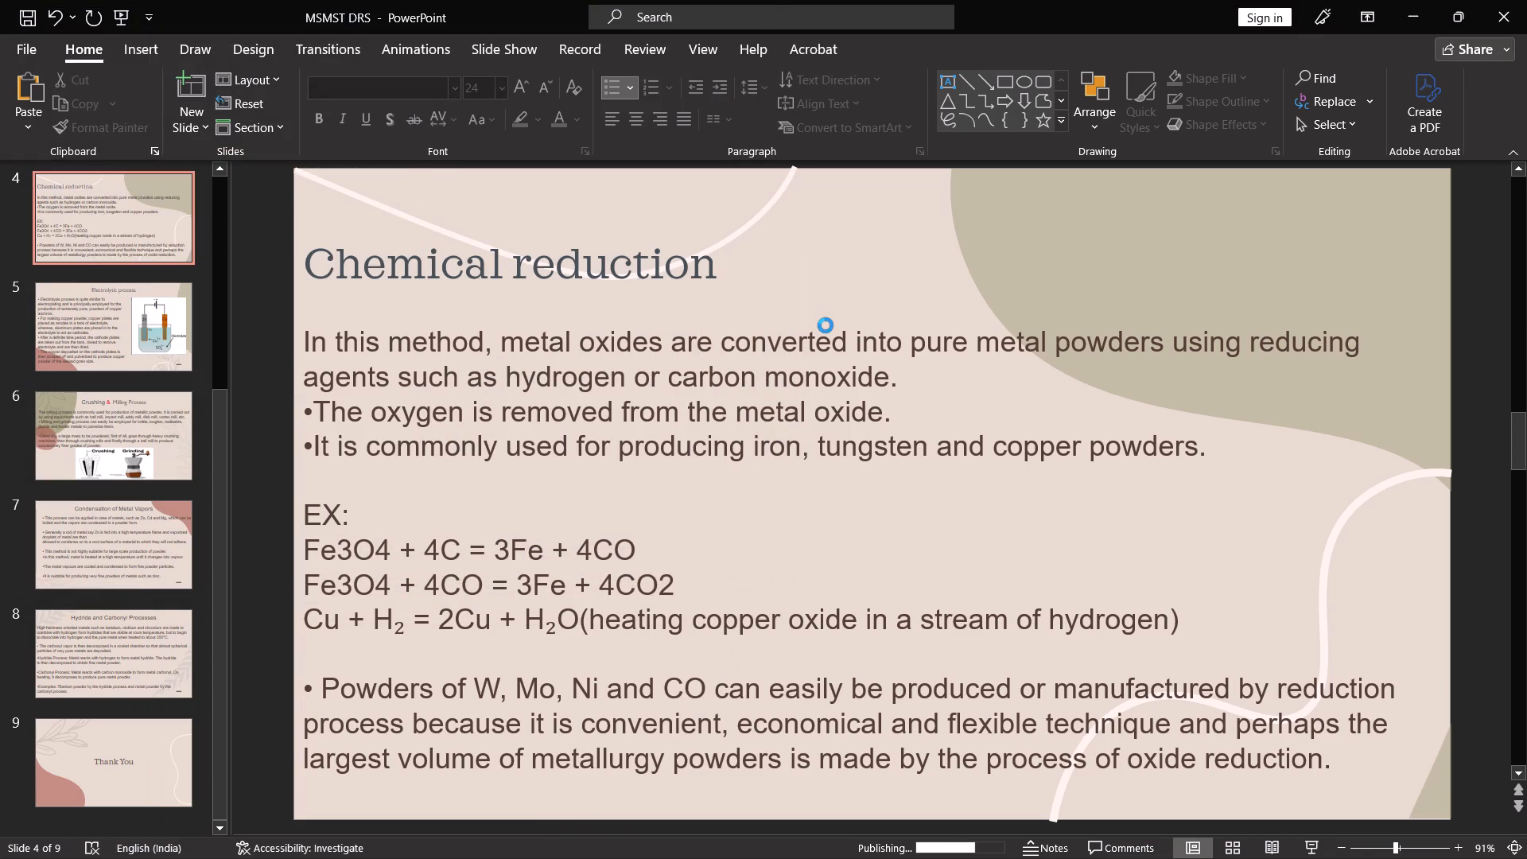
# Switch to the exported MSMST DRS PDF in Acrobat and review its pages through the closing Thank You slide.
pyautogui.click(1391, 9)
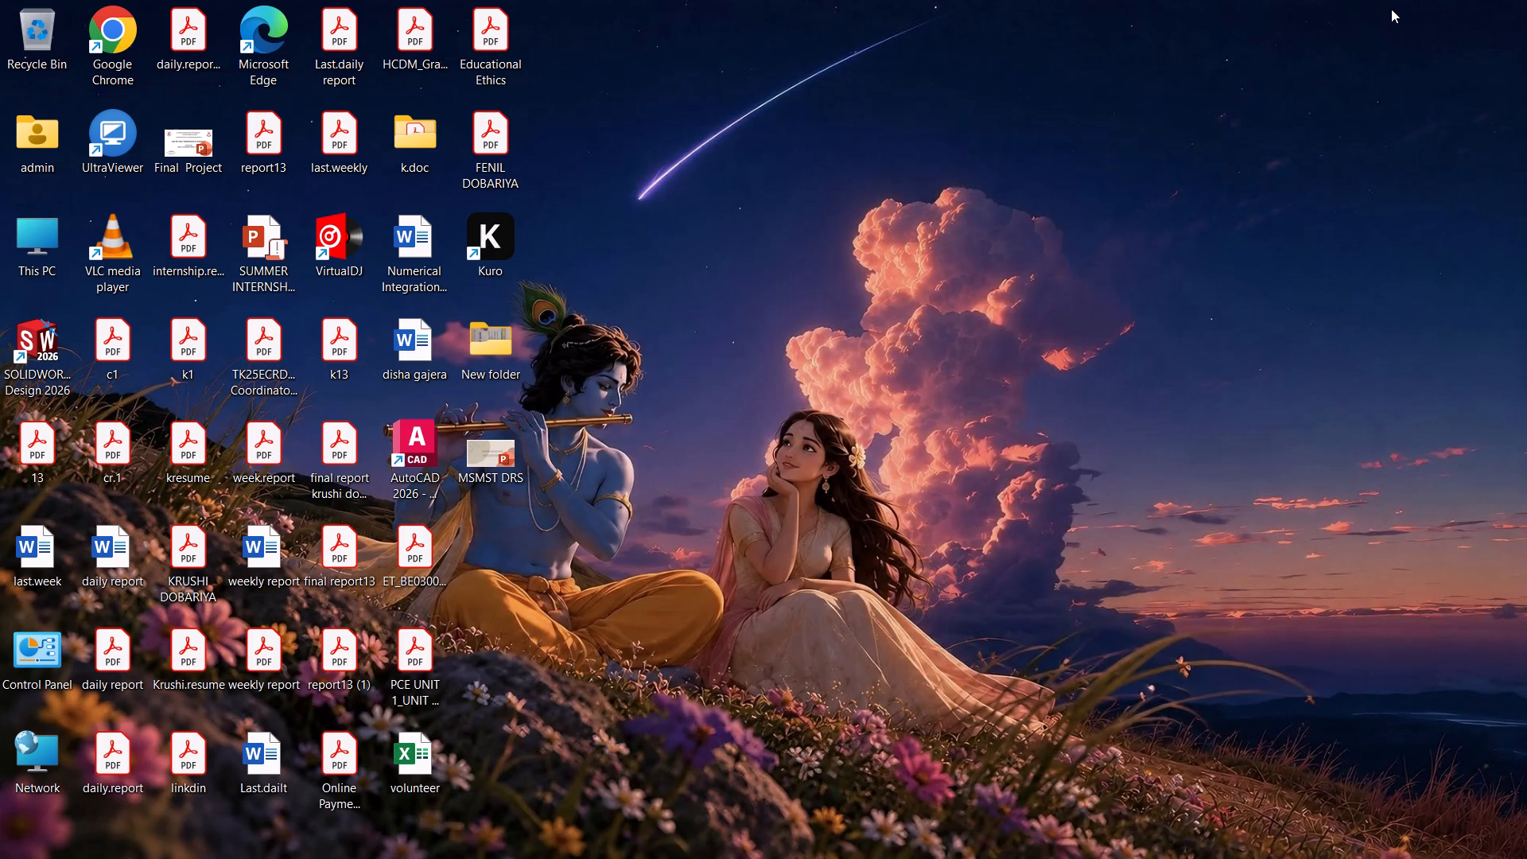
pyautogui.click(493, 526)
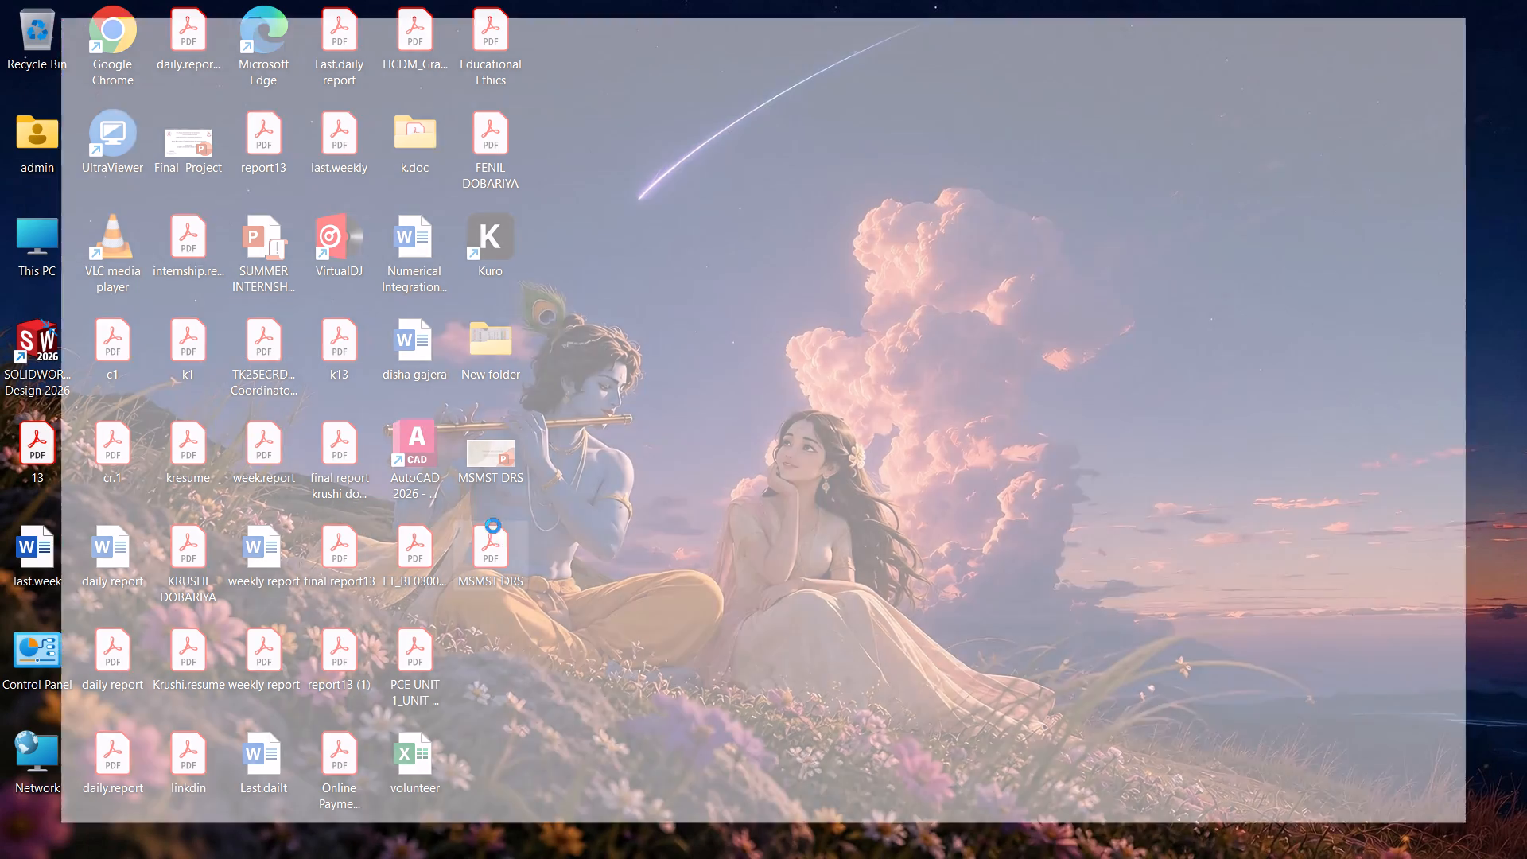
pyautogui.scroll(-6, 956, 379)
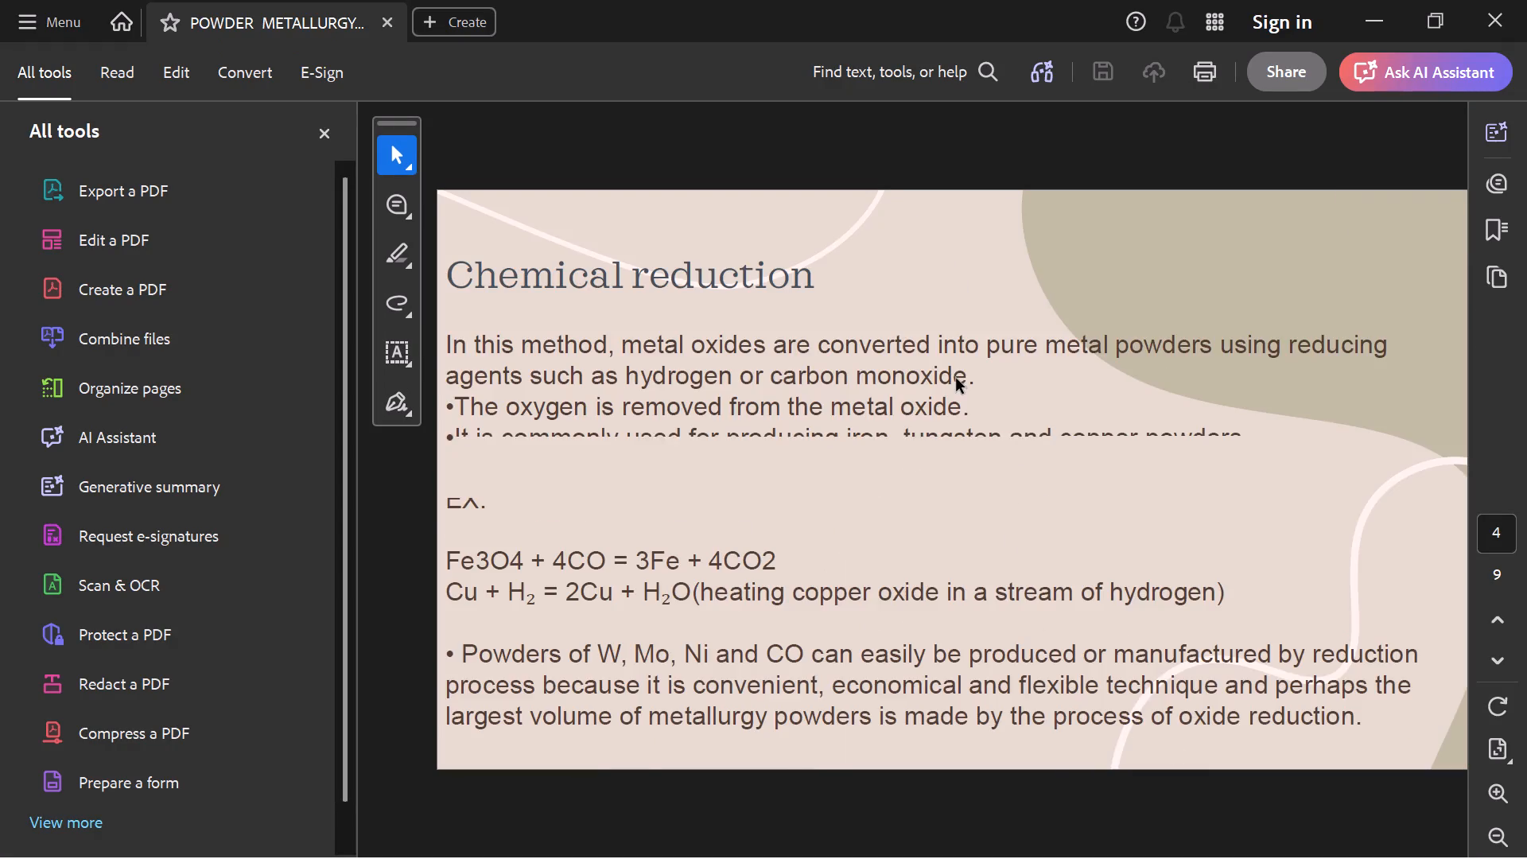
pyautogui.scroll(-1, 956, 379)
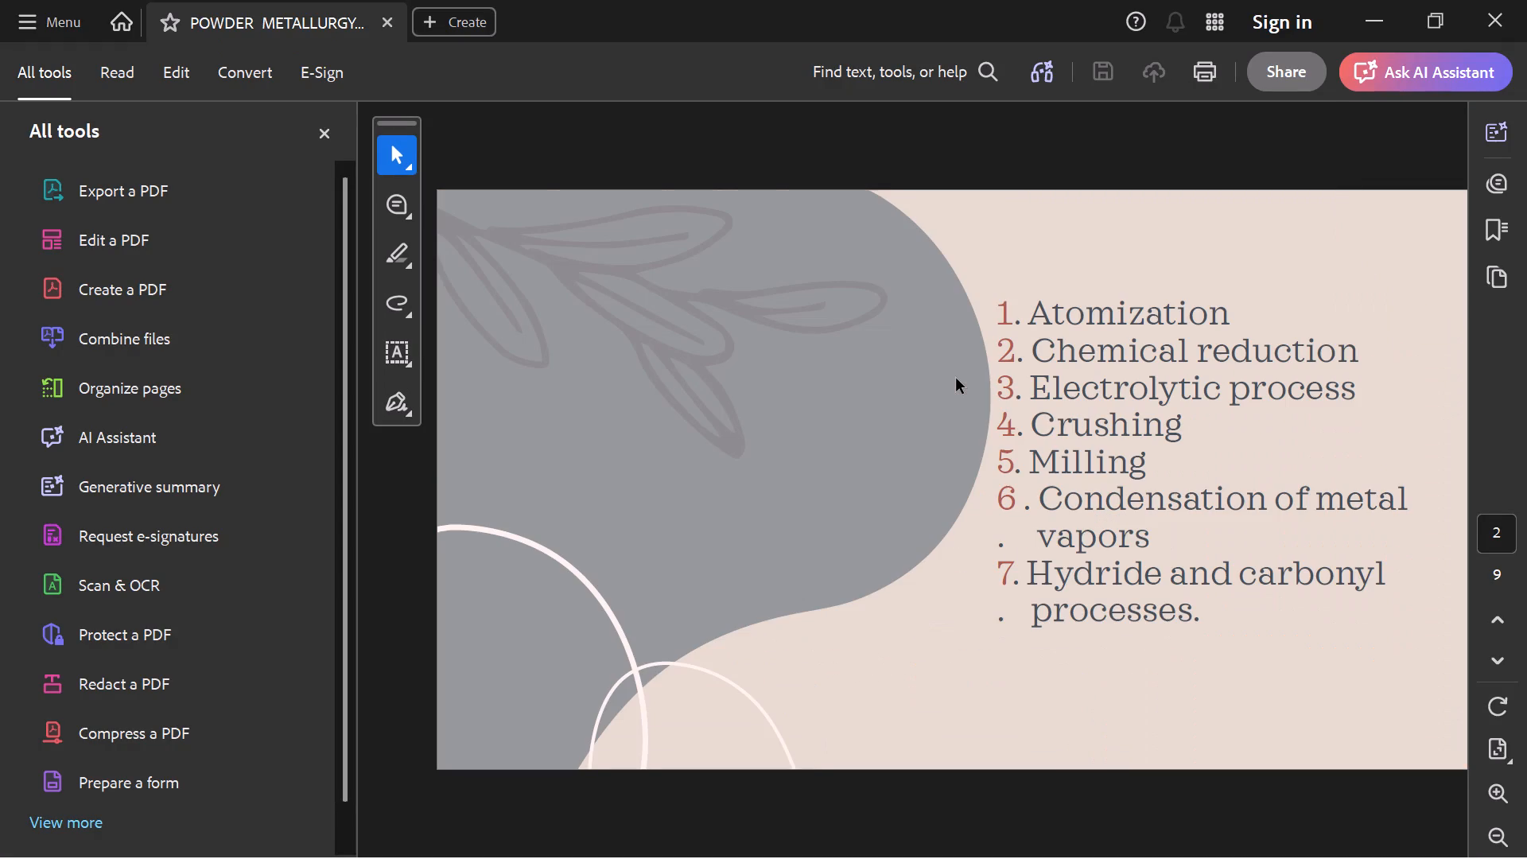
pyautogui.scroll(-1, 956, 379)
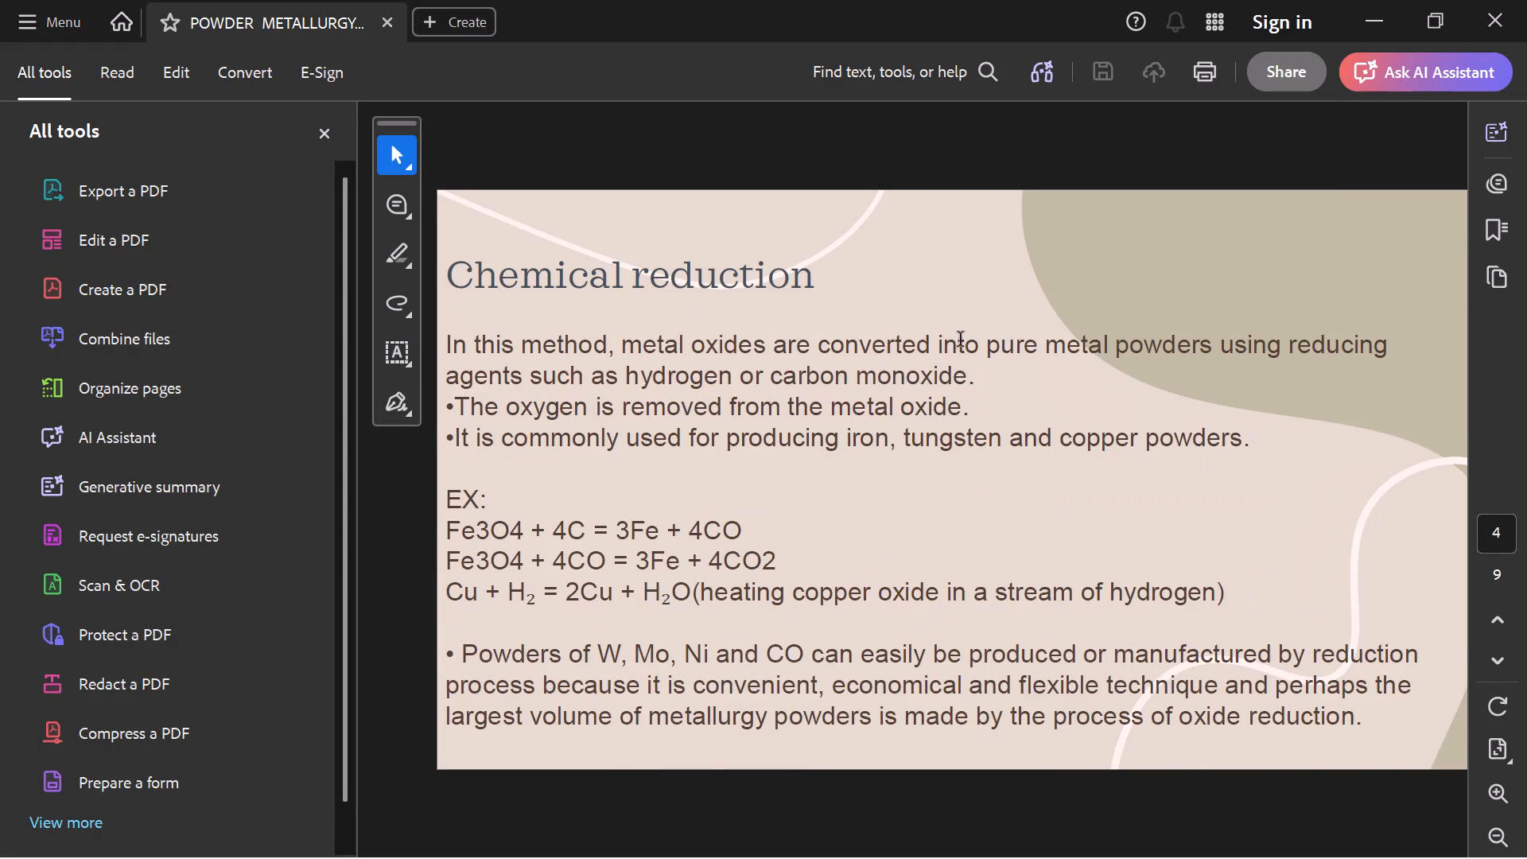
pyautogui.scroll(-4, 966, 314)
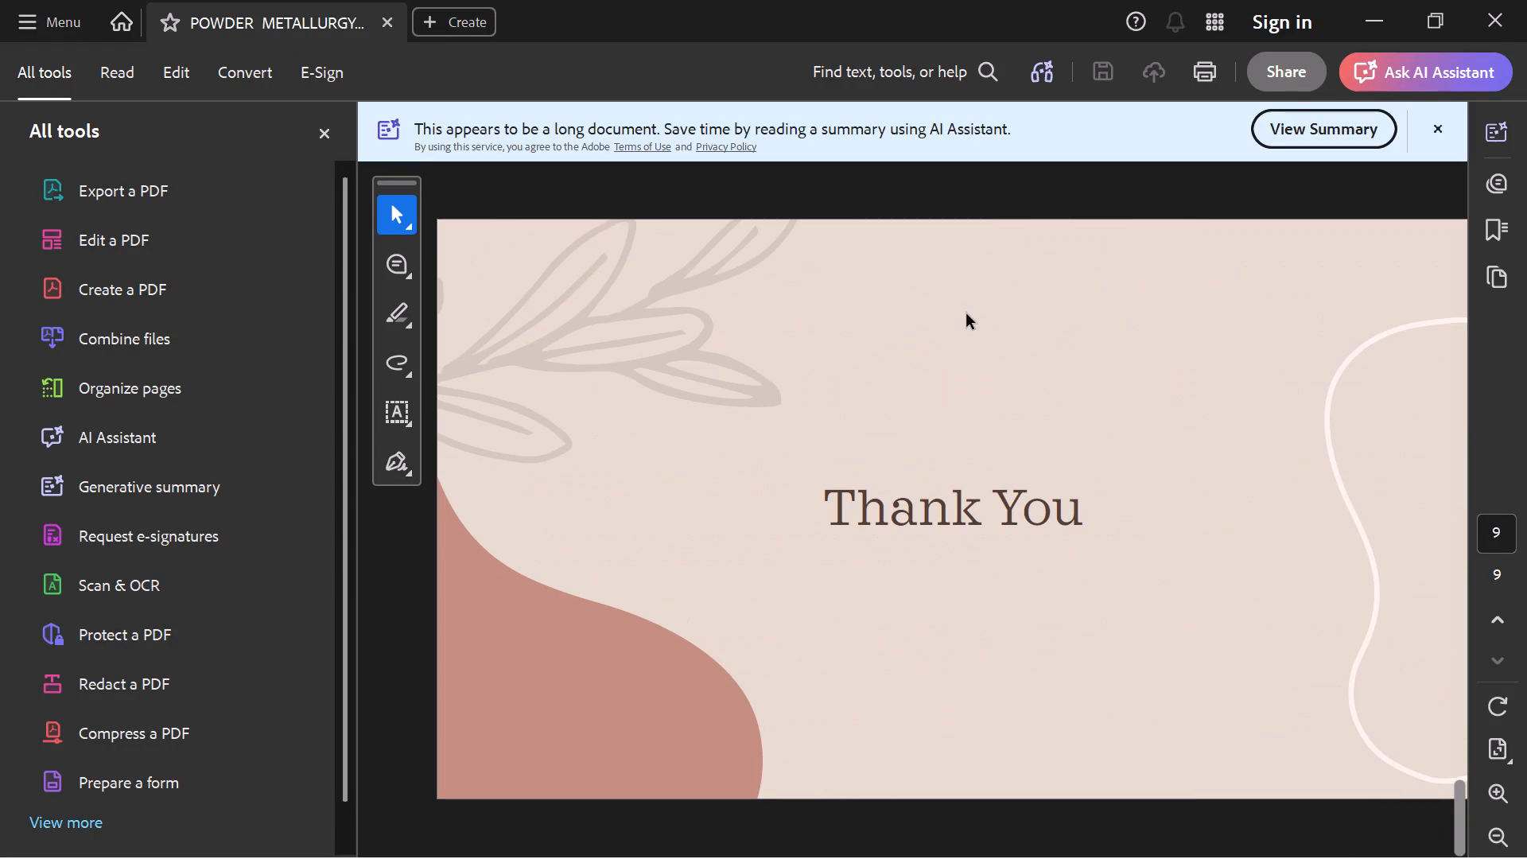
# Finish reviewing the exported powder metallurgy PDF from its opening title page and close Acrobat.
pyautogui.scroll(3, 966, 314)
pyautogui.click(1525, 0)
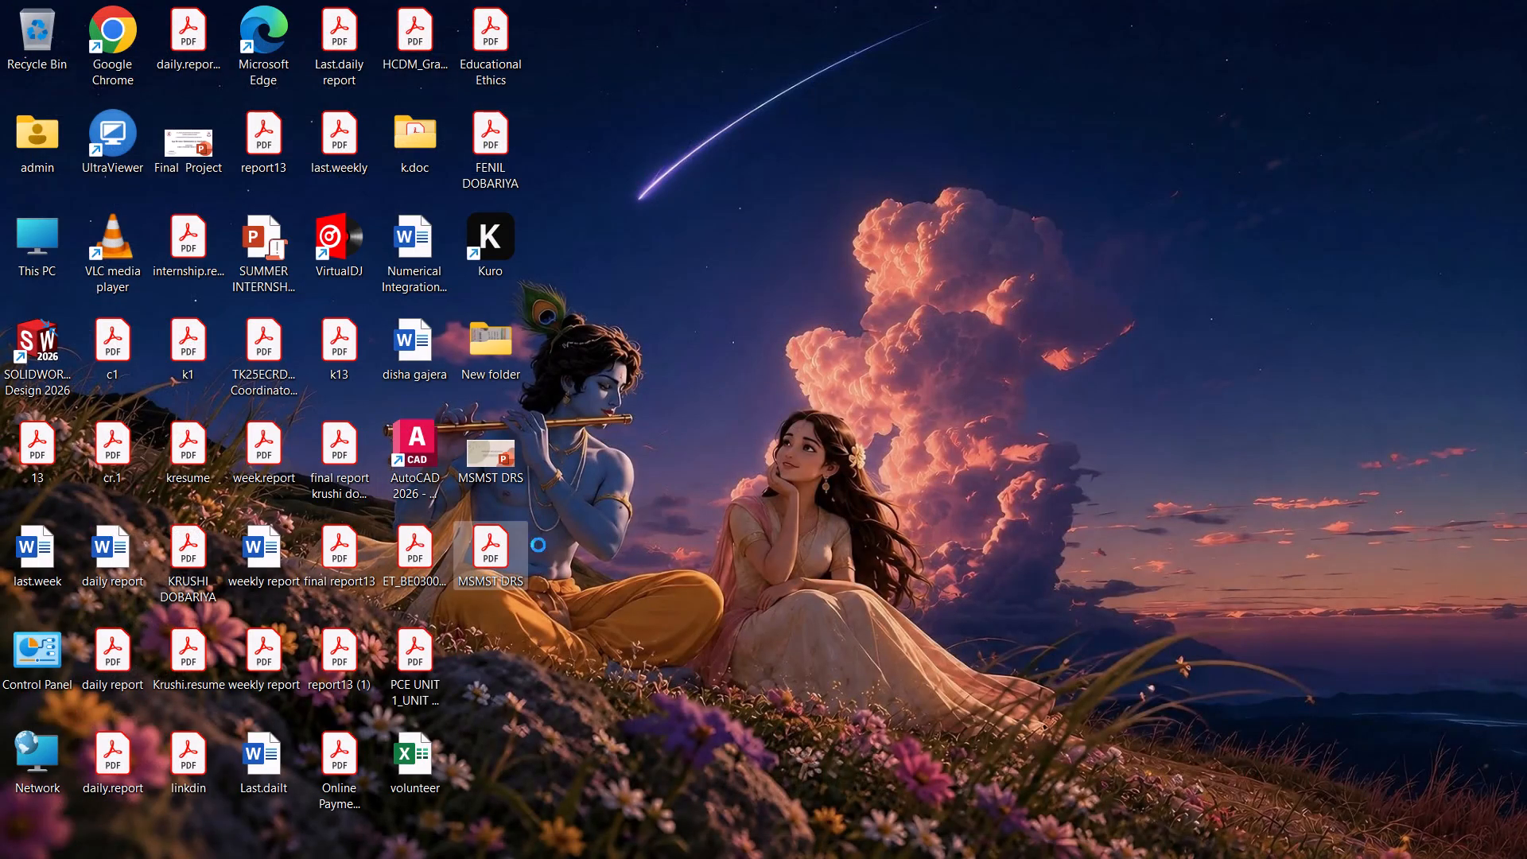
pyautogui.scroll(-2, 937, 491)
pyautogui.scroll(-1, 1177, 265)
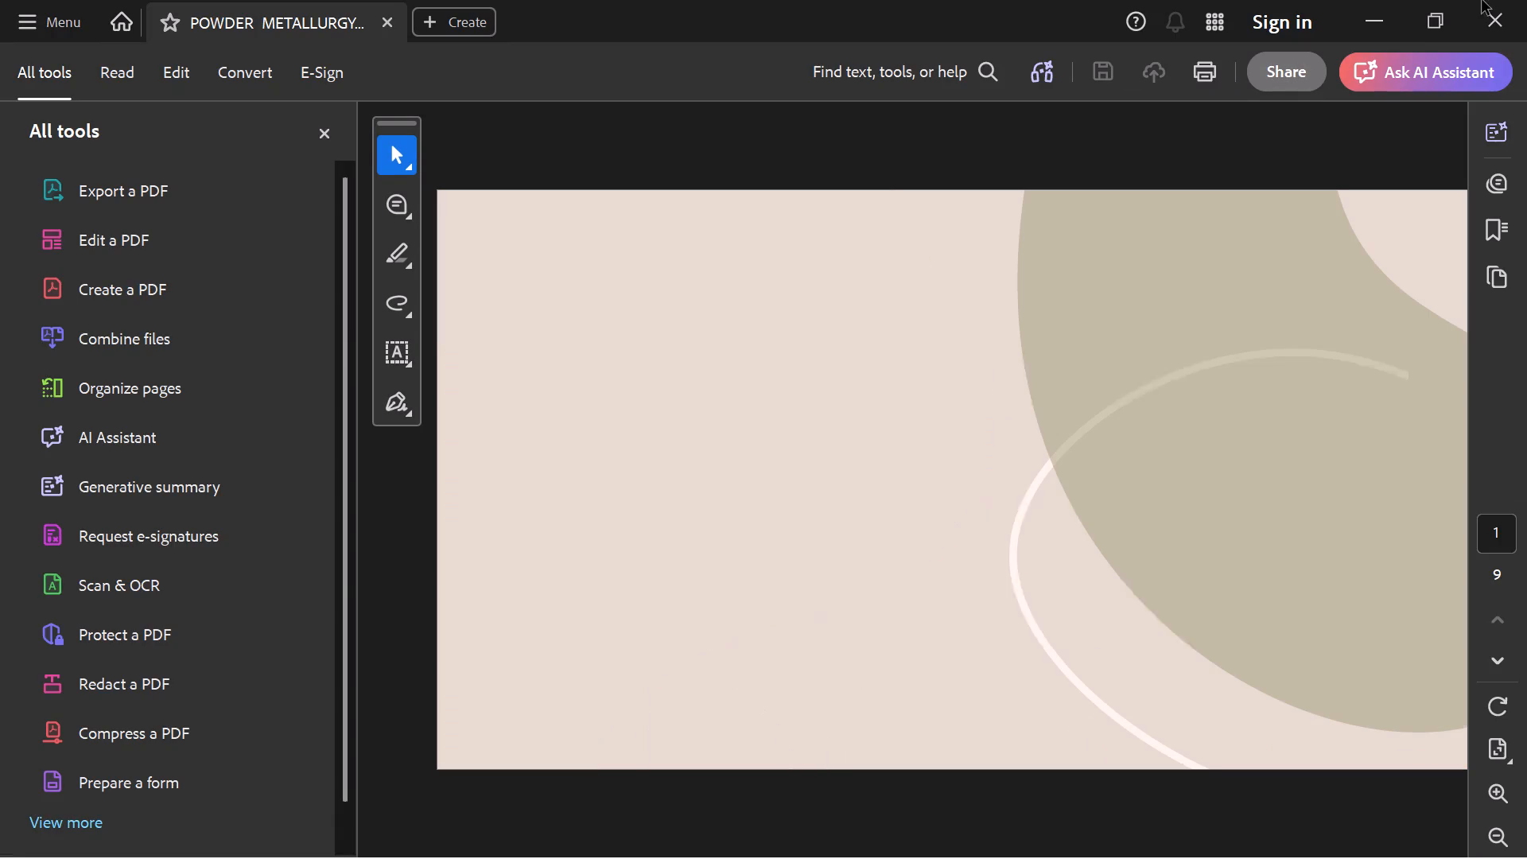
pyautogui.scroll(1, 1187, 381)
pyautogui.click(1526, 0)
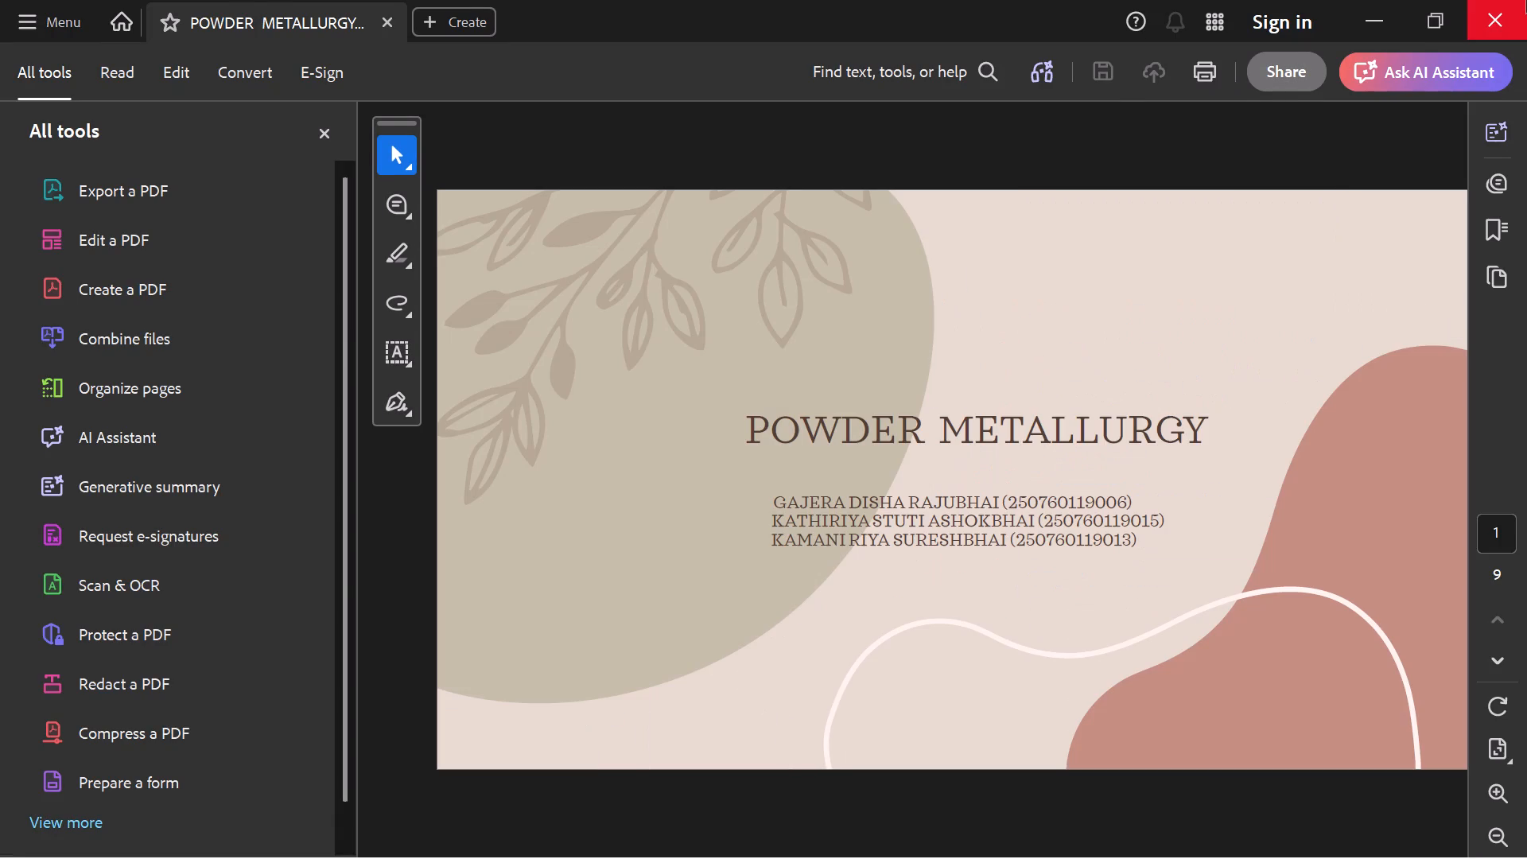
# Copy the MSMST DRS PDF file from the desktop to the clipboard.
pyautogui.hotkey('ctrl', 'c')
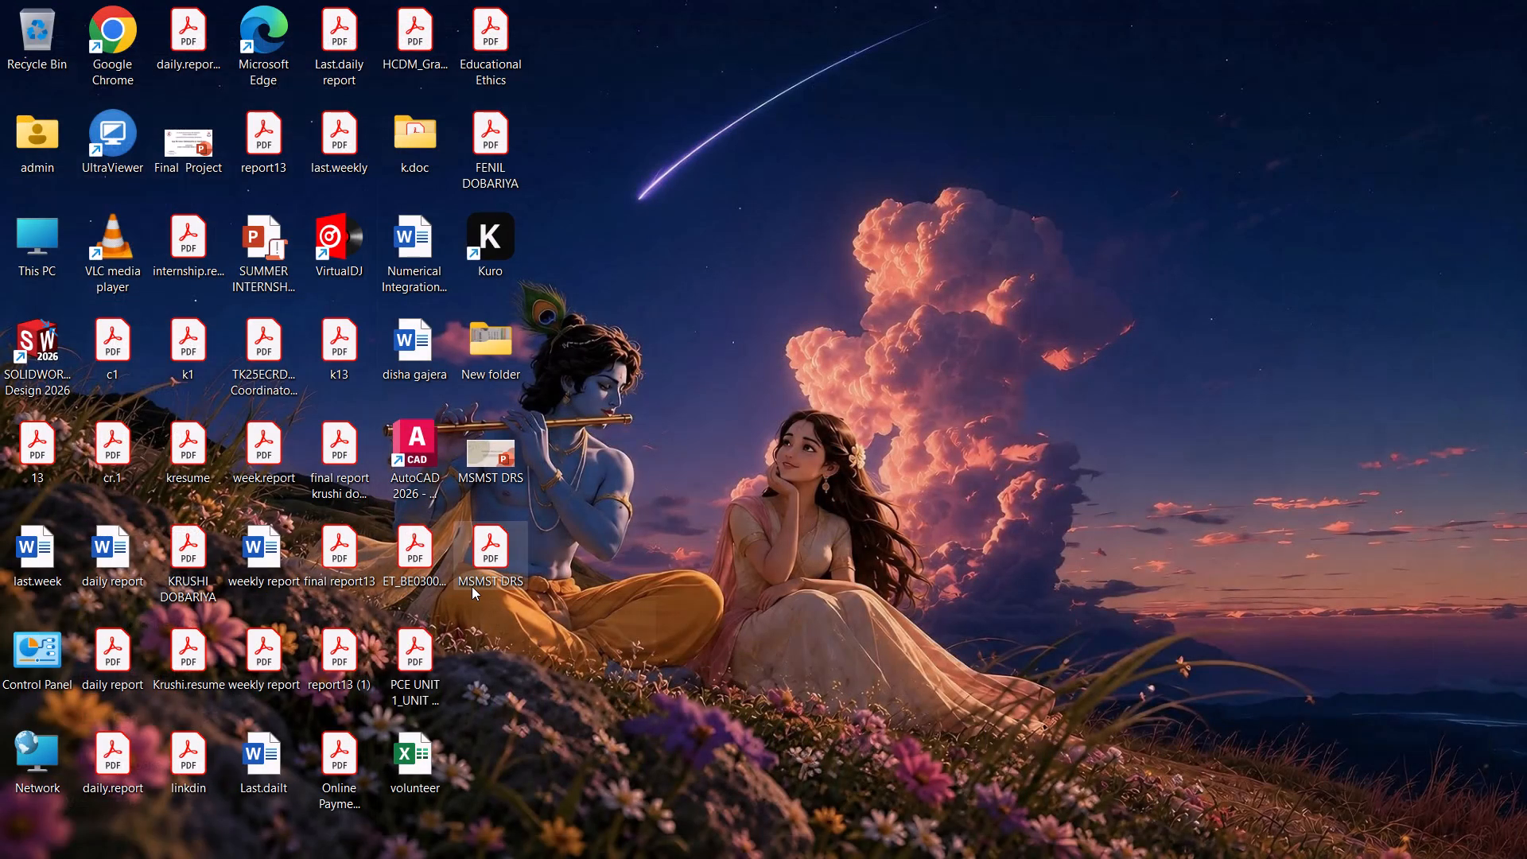
pyautogui.click(498, 534)
pyautogui.hotkey('ctrl', 'c')
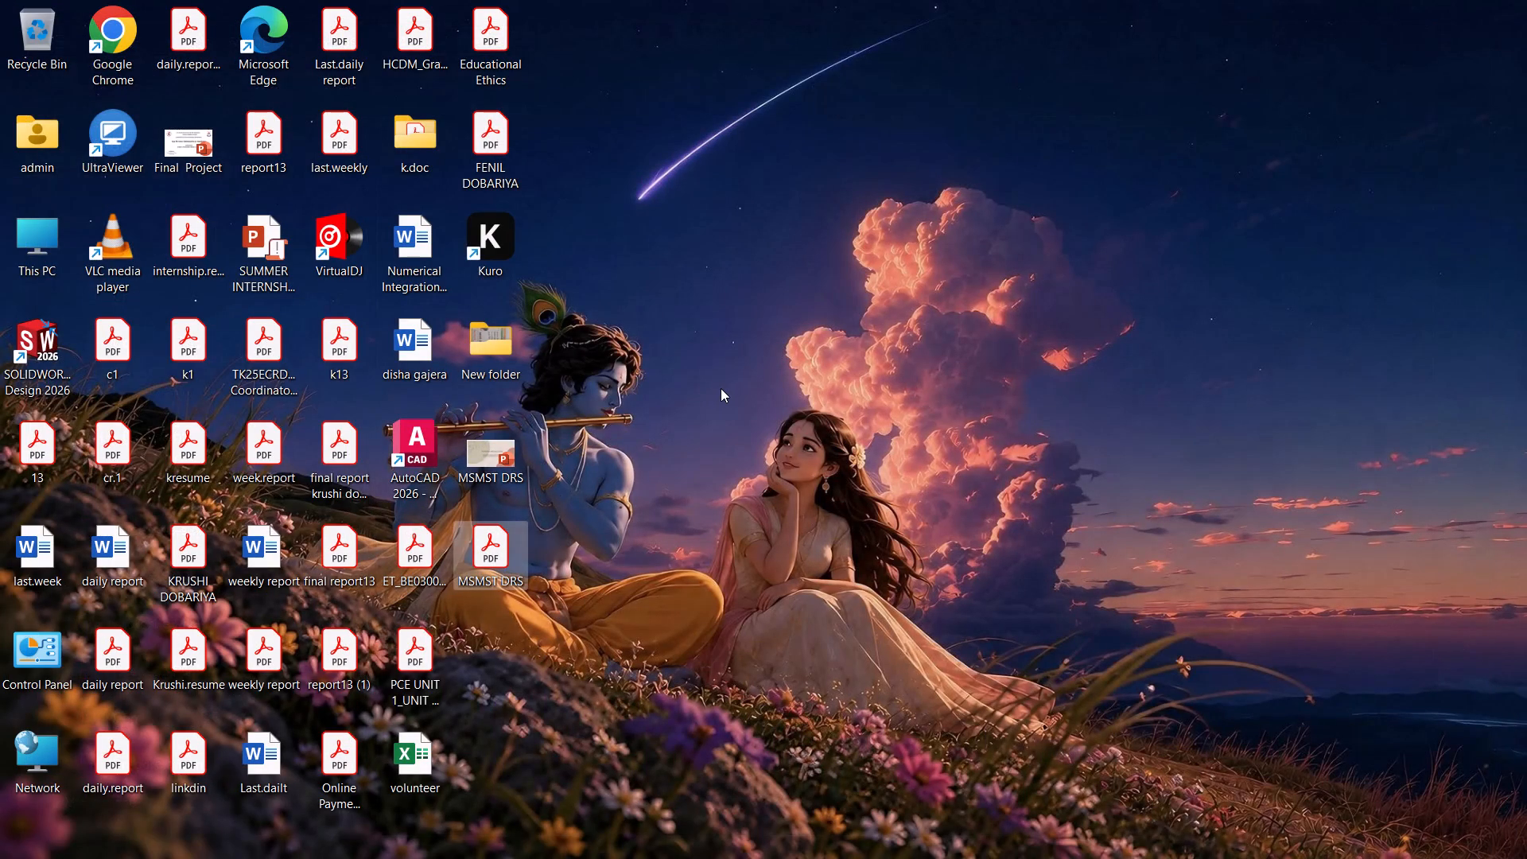
# Switch to the Google Chrome window that is already running.
pyautogui.click(1128, 846)
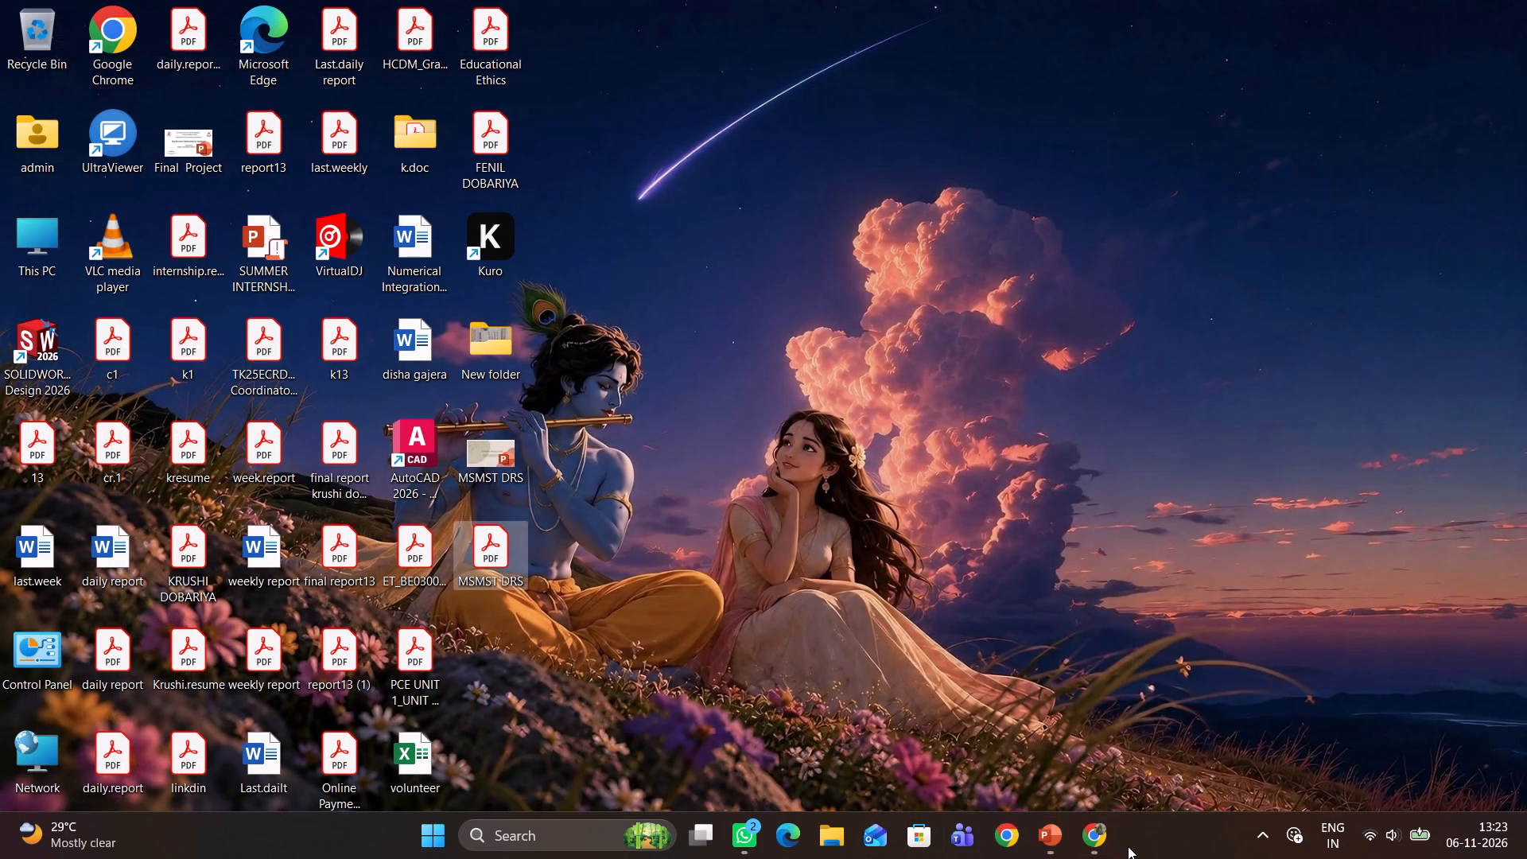
pyautogui.click(1079, 847)
pyautogui.click(1079, 847)
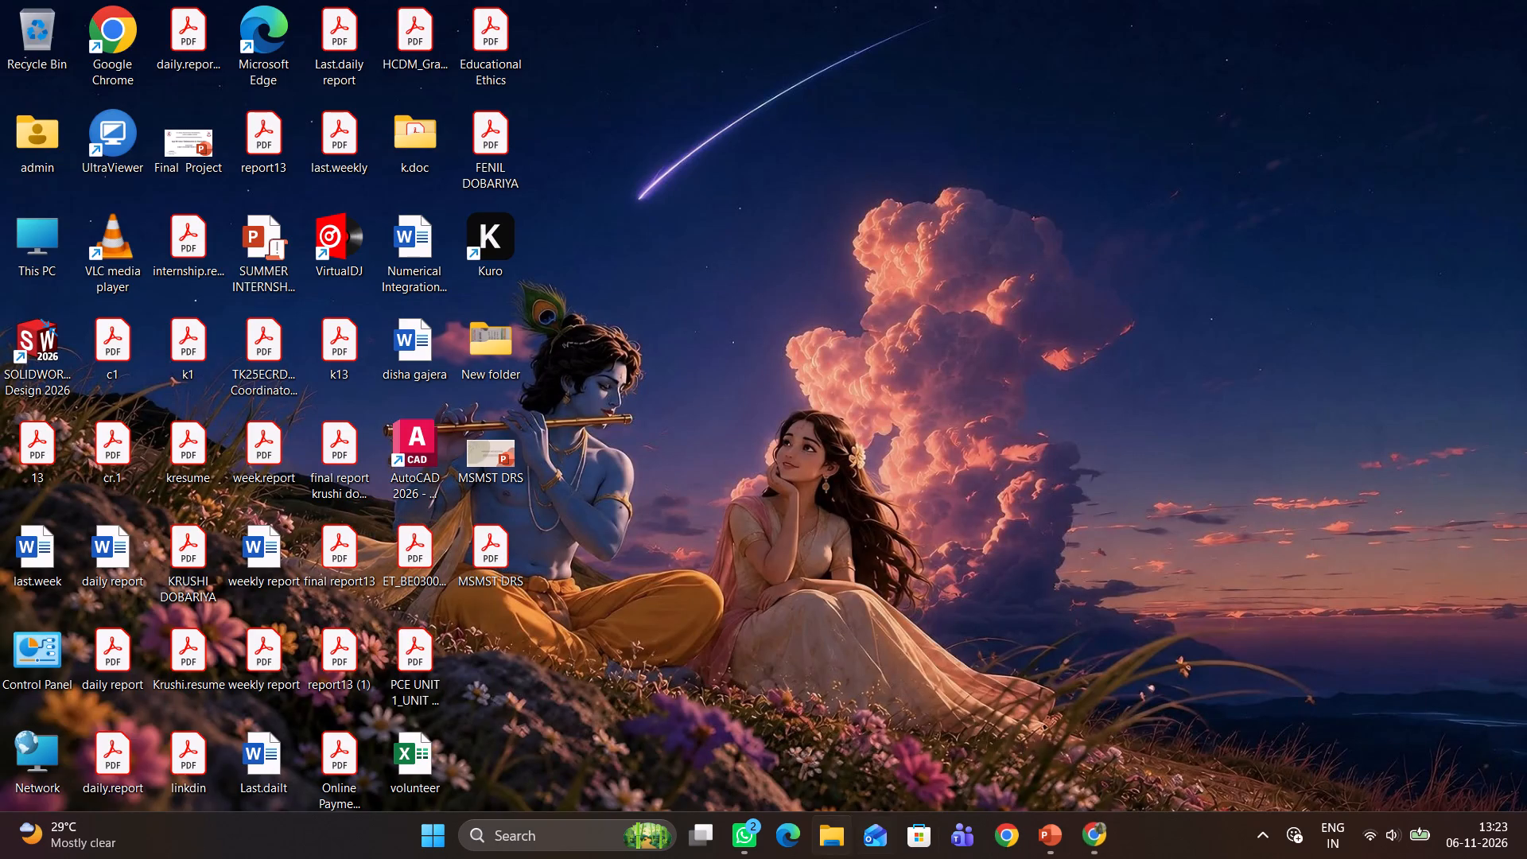
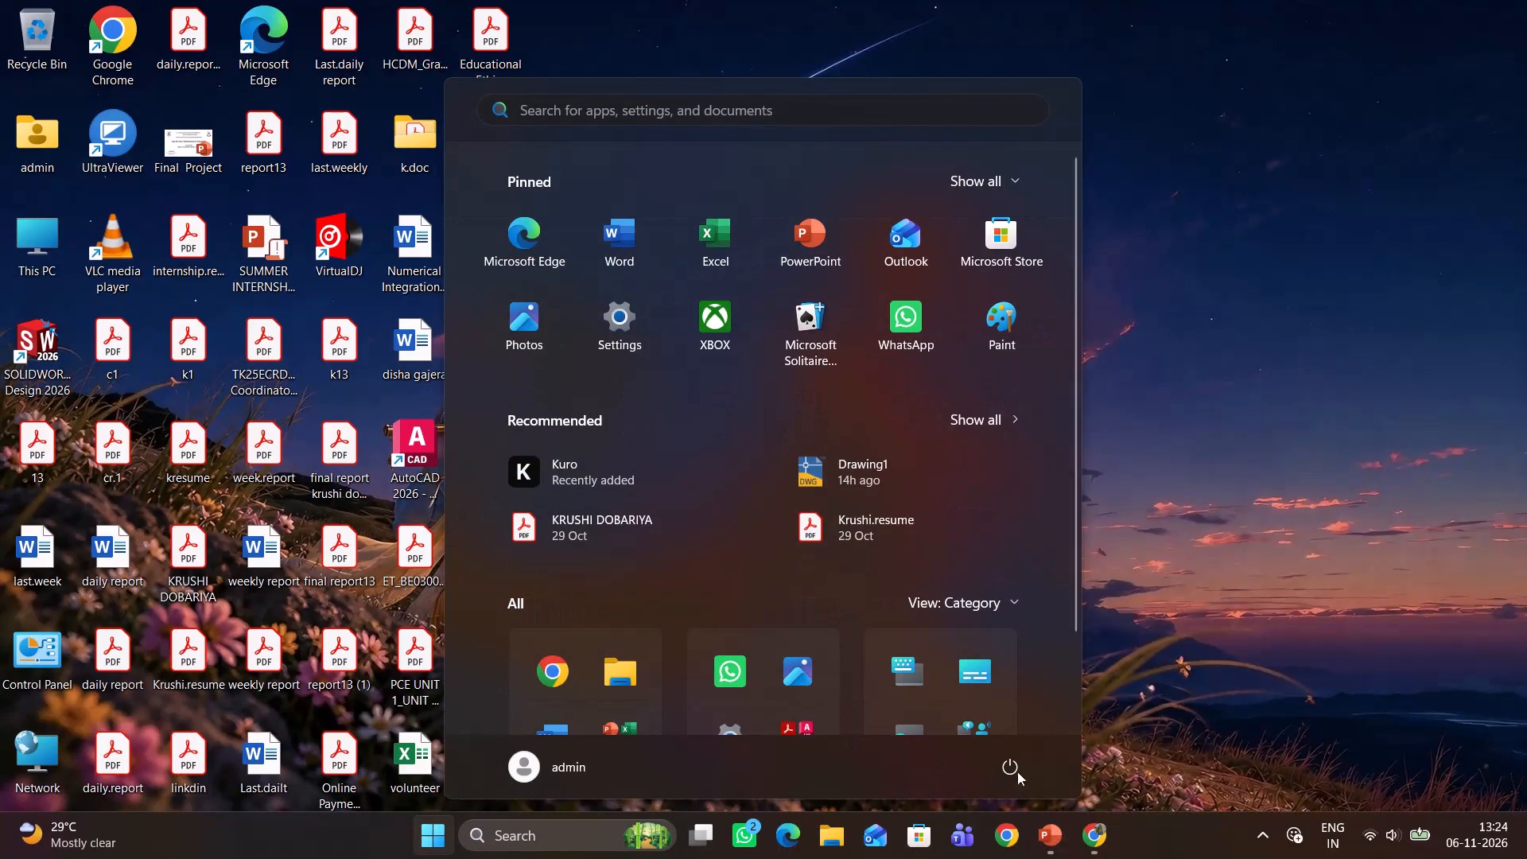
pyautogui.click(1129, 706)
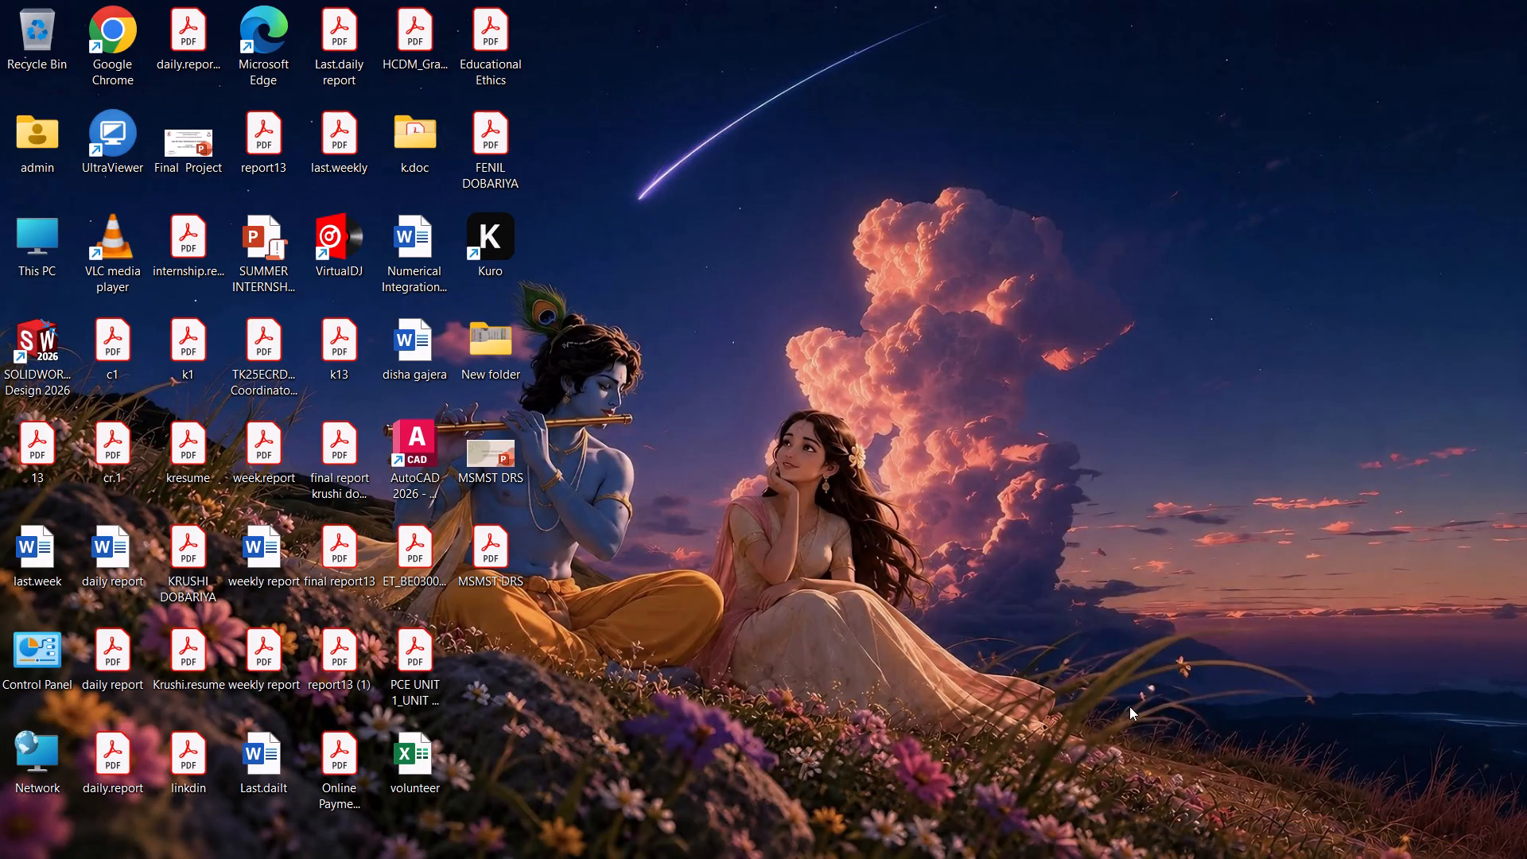